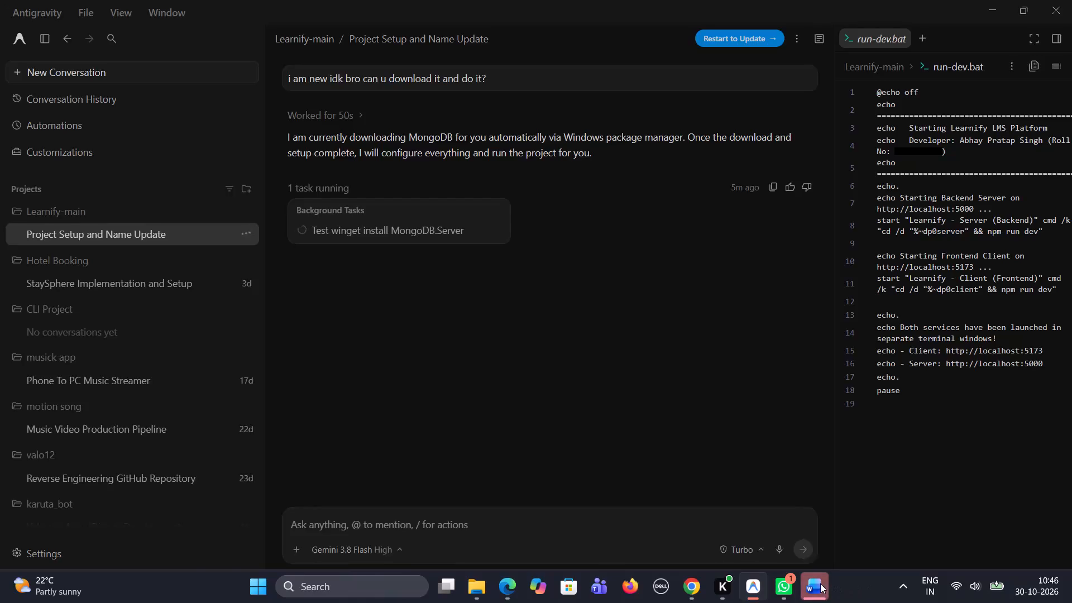
Switch to the AI Smart City Platform report in Word, dismiss the viewing notice and enable editing.
{"action": "left_click", "coordinate": [820, 583]}
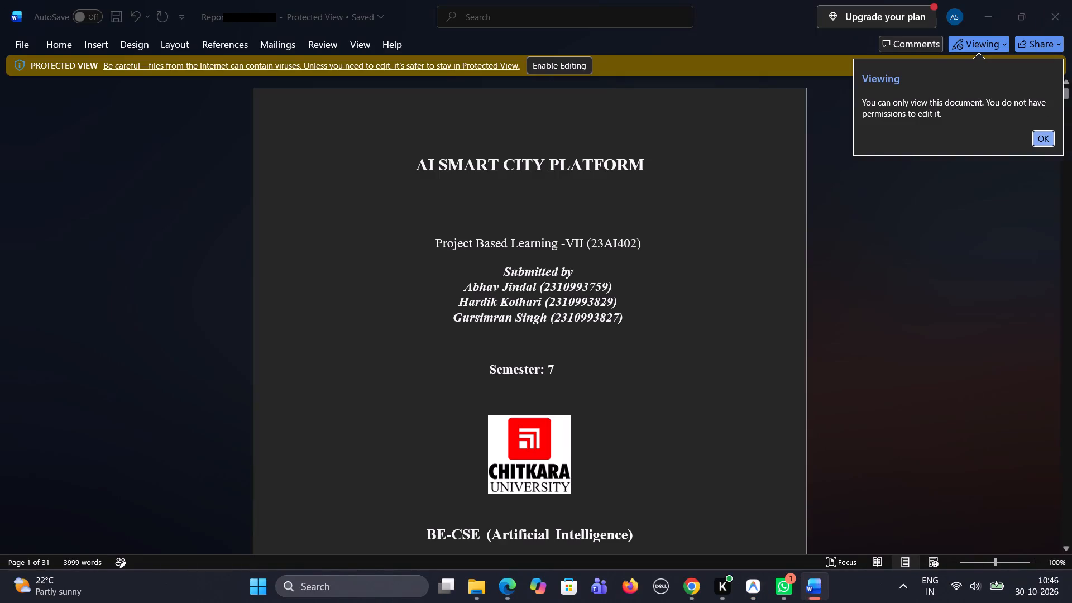
{"action": "left_click", "coordinate": [1043, 142]}
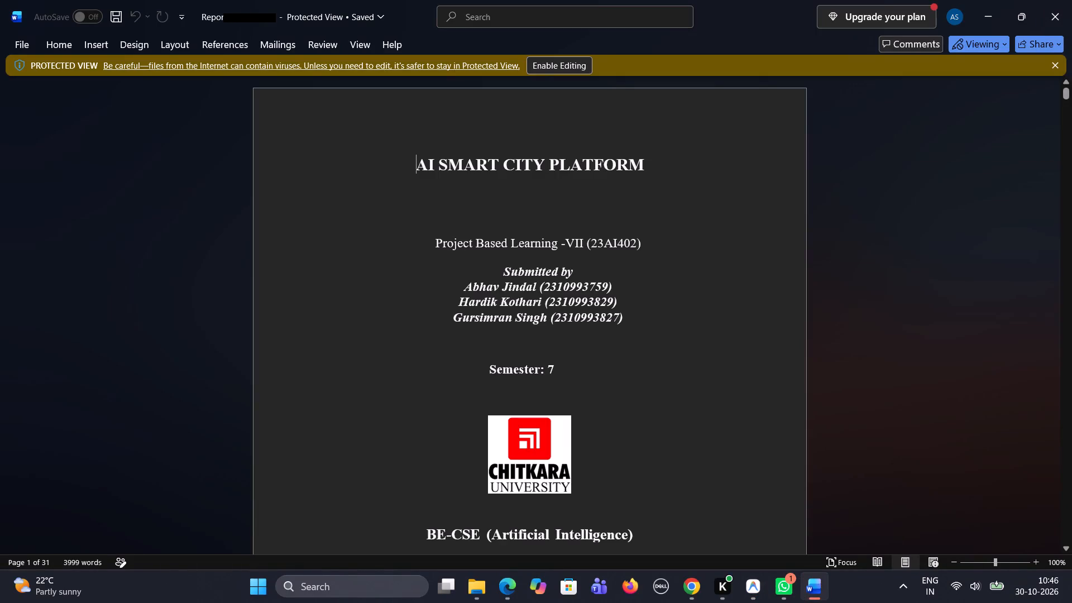
{"action": "scroll", "coordinate": [599, 293], "scroll_direction": "down", "scroll_amount": 4}
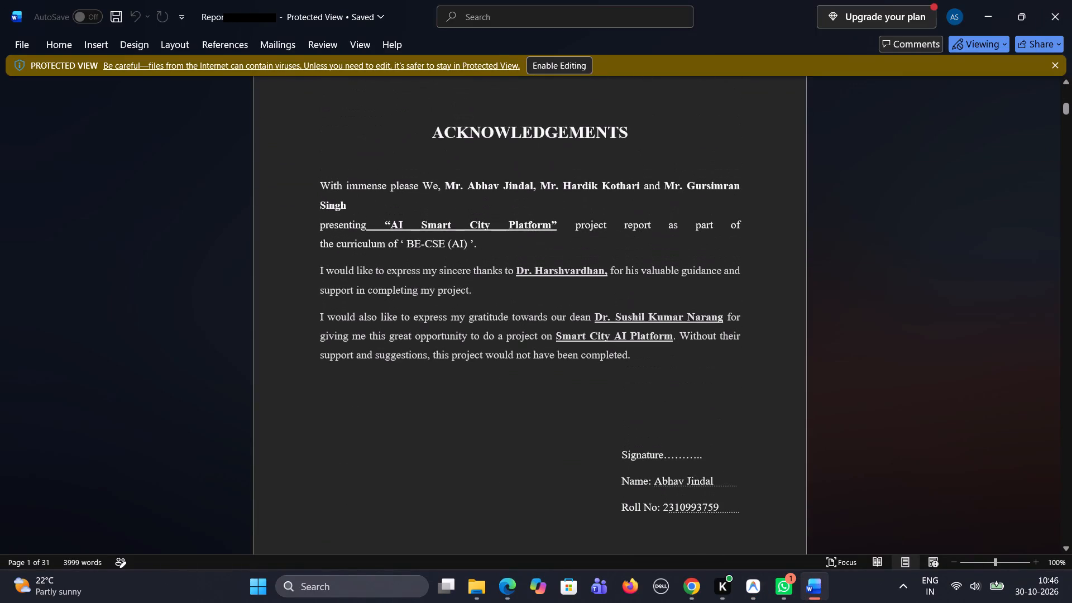
{"action": "left_click", "coordinate": [539, 64]}
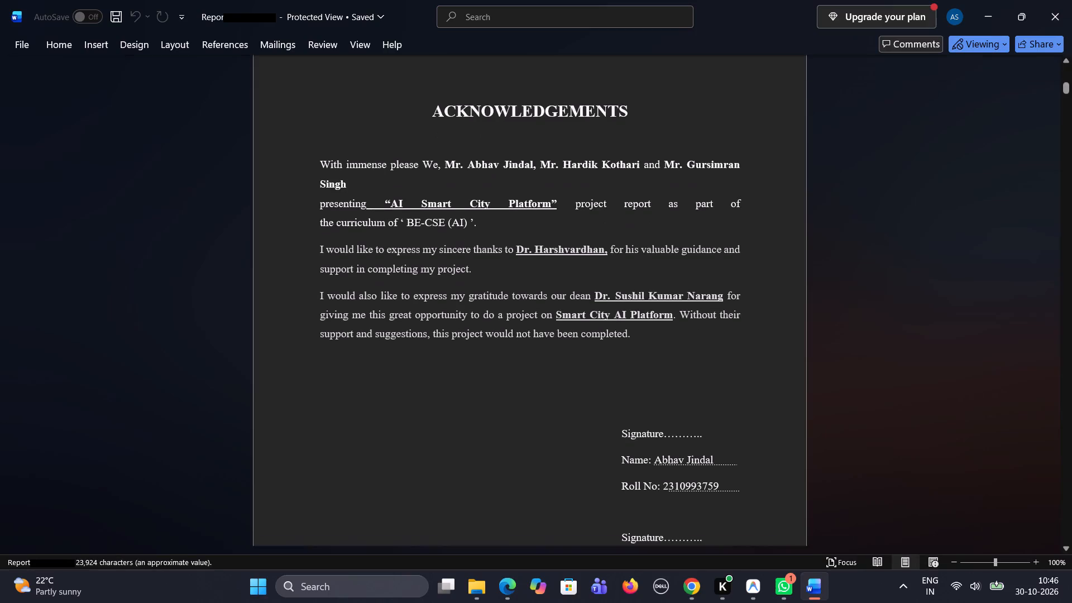
{"action": "scroll", "coordinate": [446, 468], "scroll_direction": "down", "scroll_amount": 13}
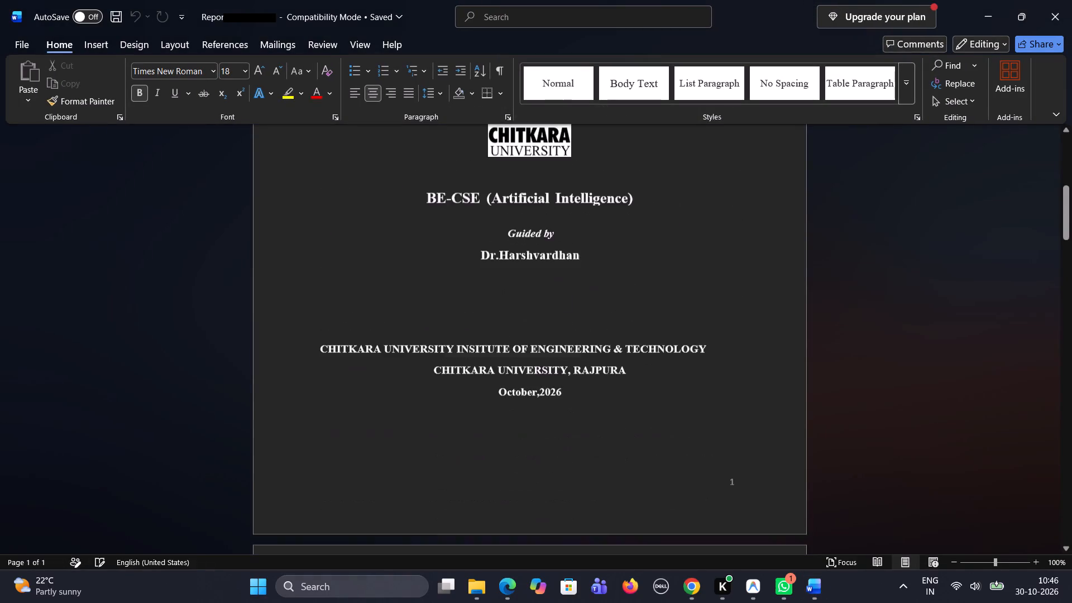
{"action": "scroll", "coordinate": [487, 398], "scroll_direction": "down", "scroll_amount": 1}
Switch to Chrome and open the downloaded Learnify_Project_Report.docx in Word.
{"action": "left_click", "coordinate": [680, 594]}
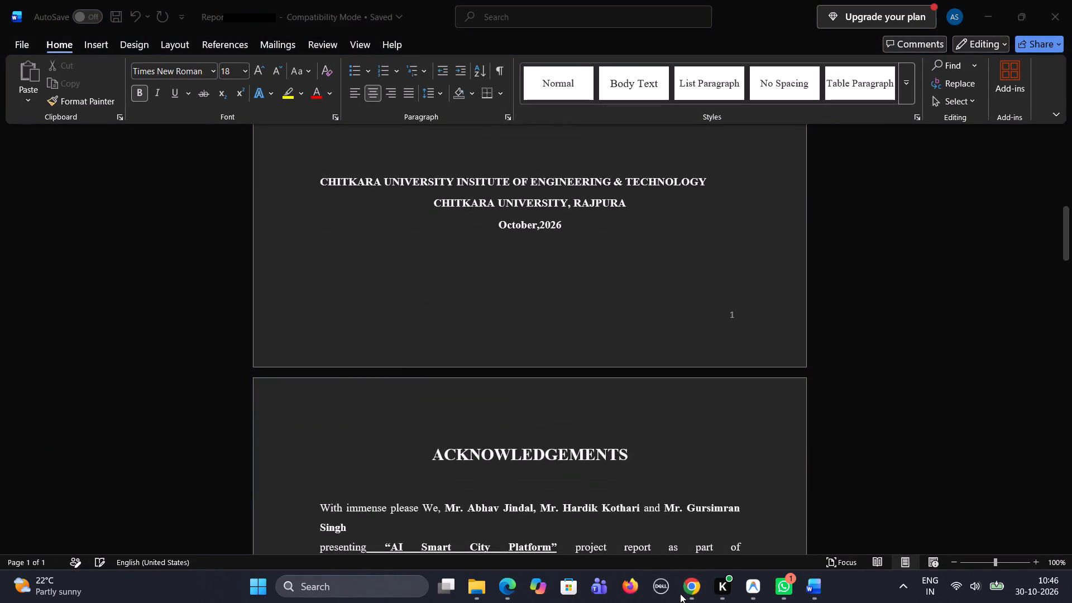
{"action": "left_click", "coordinate": [688, 587]}
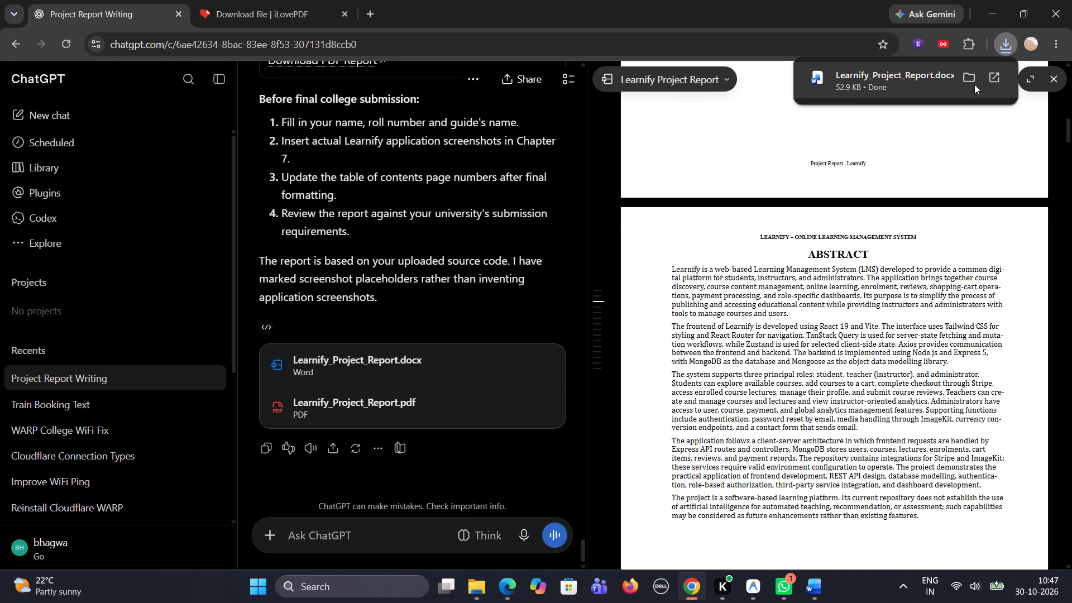
{"action": "left_click", "coordinate": [938, 75]}
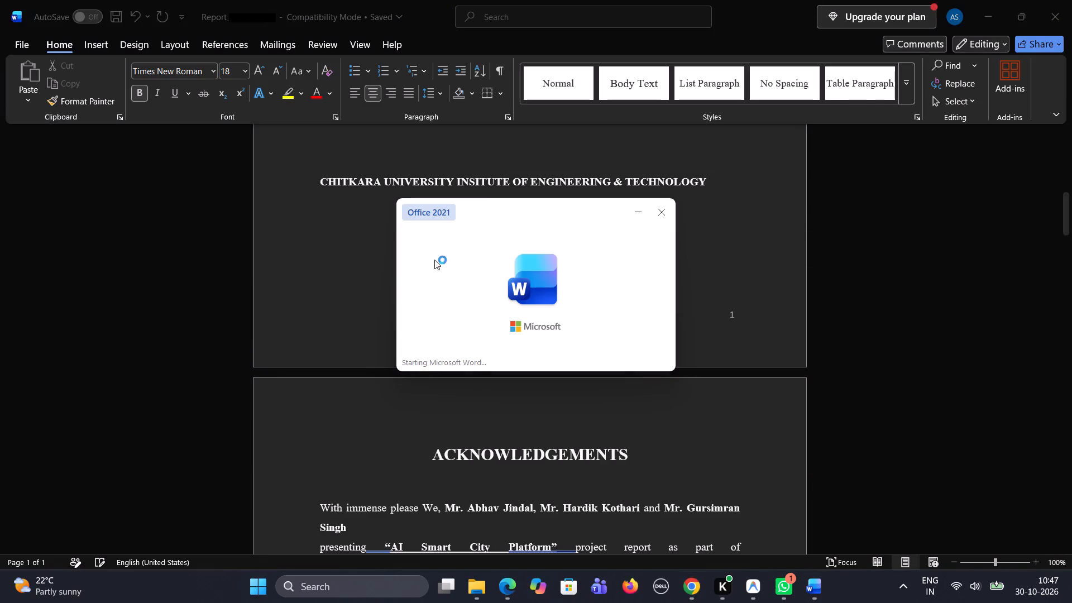
{"action": "scroll", "coordinate": [579, 294], "scroll_direction": "up", "scroll_amount": 1}
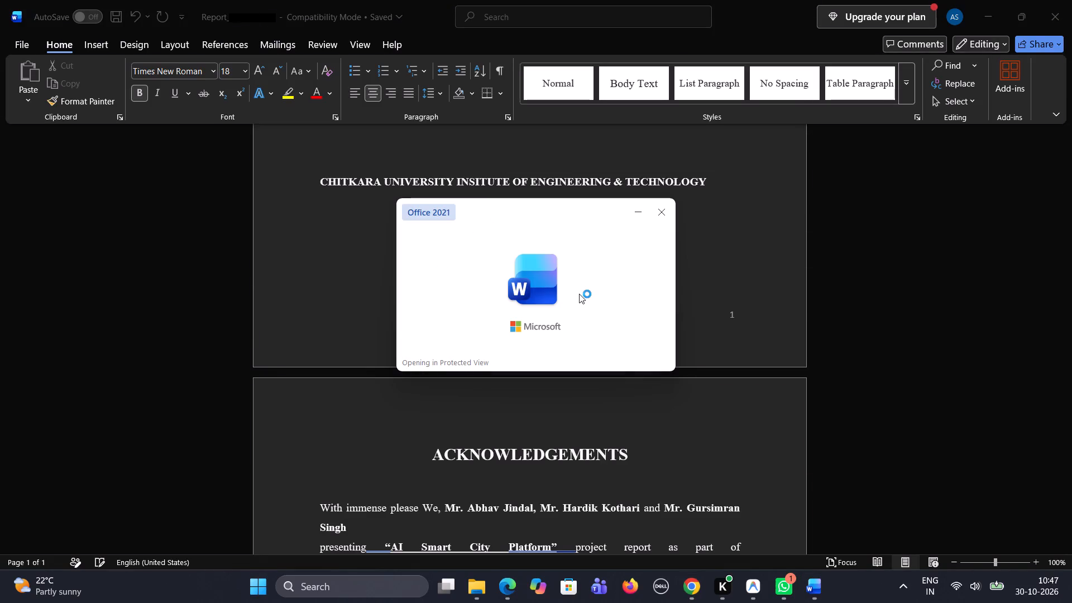
{"action": "left_click_drag", "start_coordinate": [721, 595], "coordinate": [442, 590]}
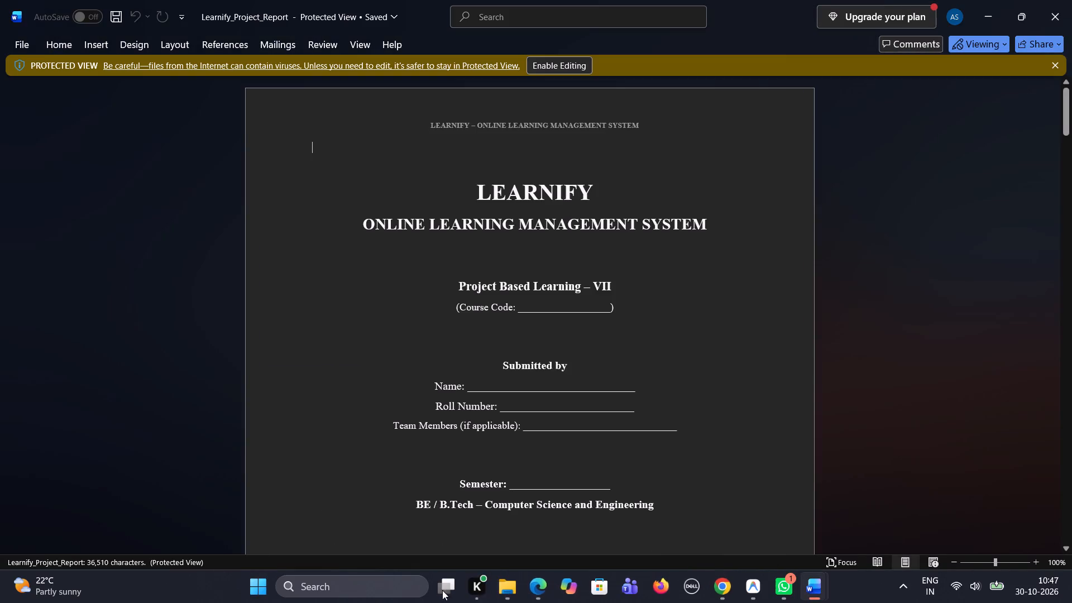
Look through the Learnify report from its cover page through the table of contents to the Introduction chapter.
{"action": "scroll", "coordinate": [654, 405], "scroll_direction": "down", "scroll_amount": 1}
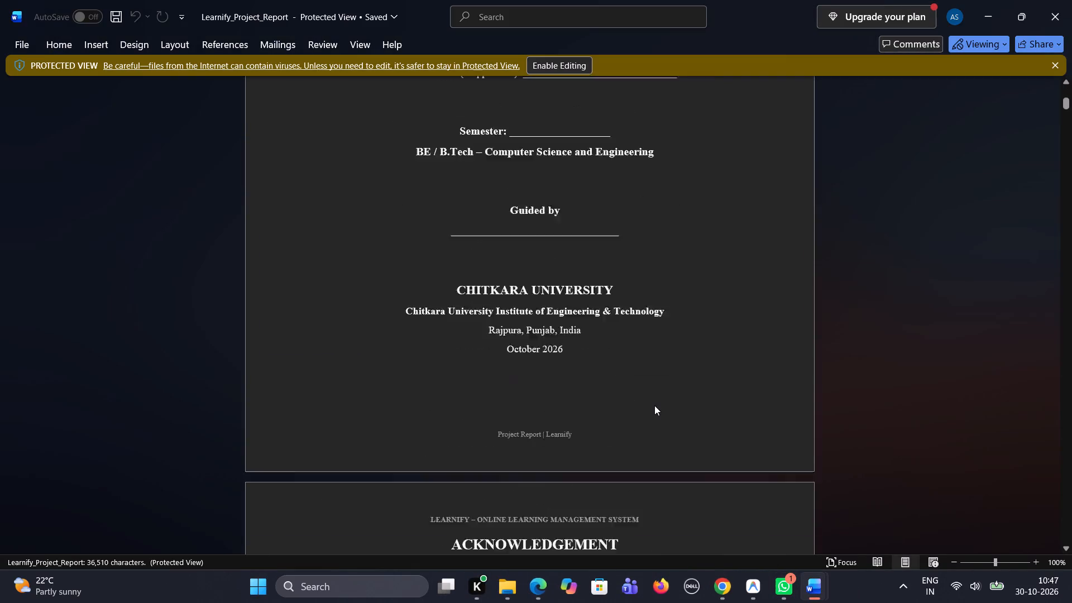
{"action": "scroll", "coordinate": [654, 405], "scroll_direction": "down", "scroll_amount": 16}
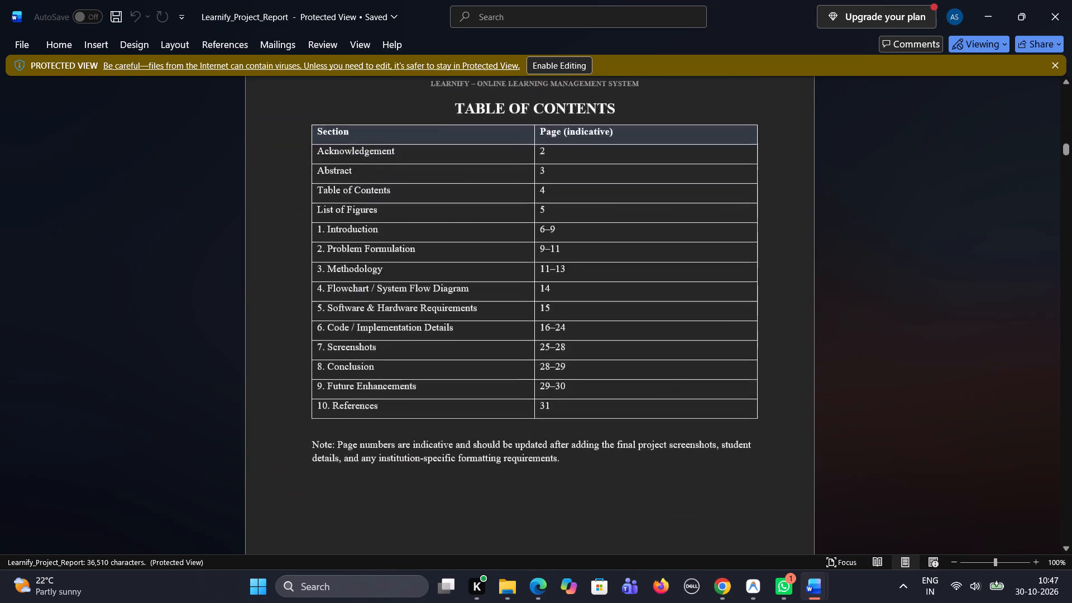
{"action": "scroll", "coordinate": [654, 405], "scroll_direction": "down", "scroll_amount": 5}
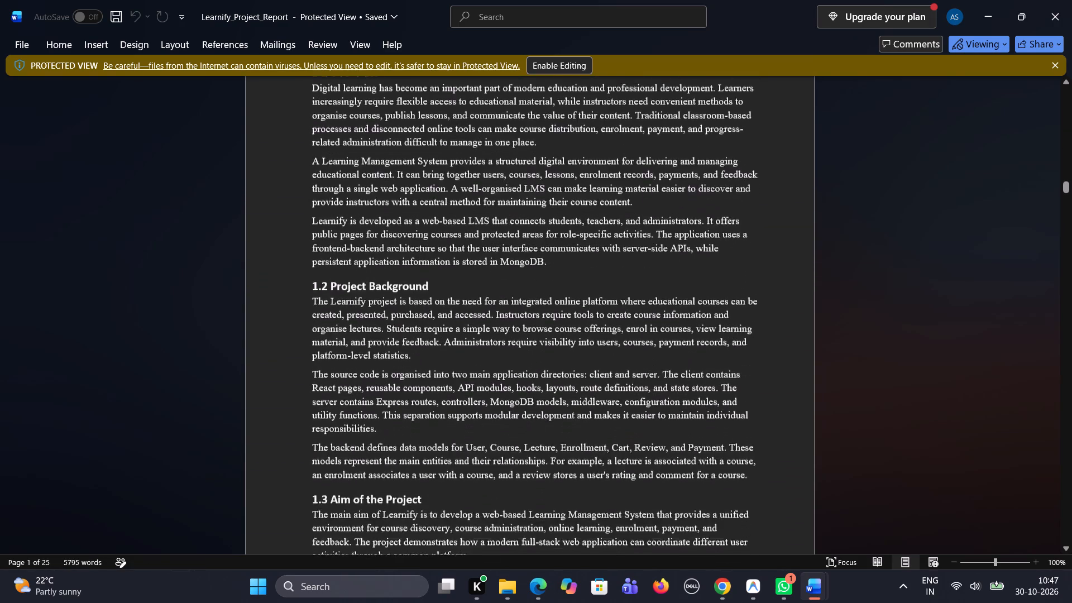
{"action": "scroll", "coordinate": [654, 405], "scroll_direction": "up", "scroll_amount": 1}
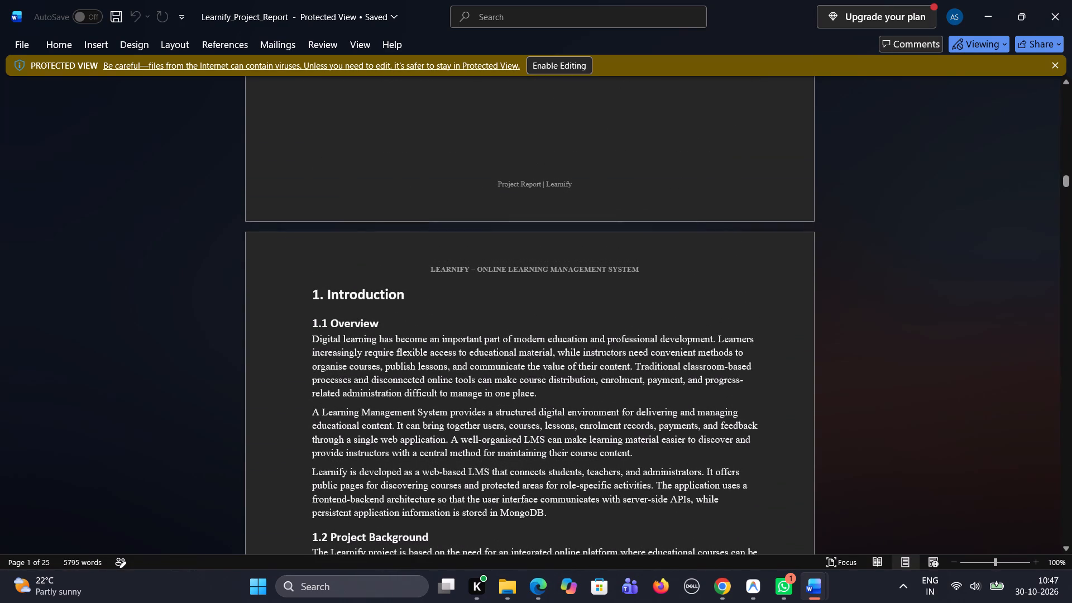
Enable editing for the Learnify_Project_Report document.
{"action": "left_click", "coordinate": [566, 63]}
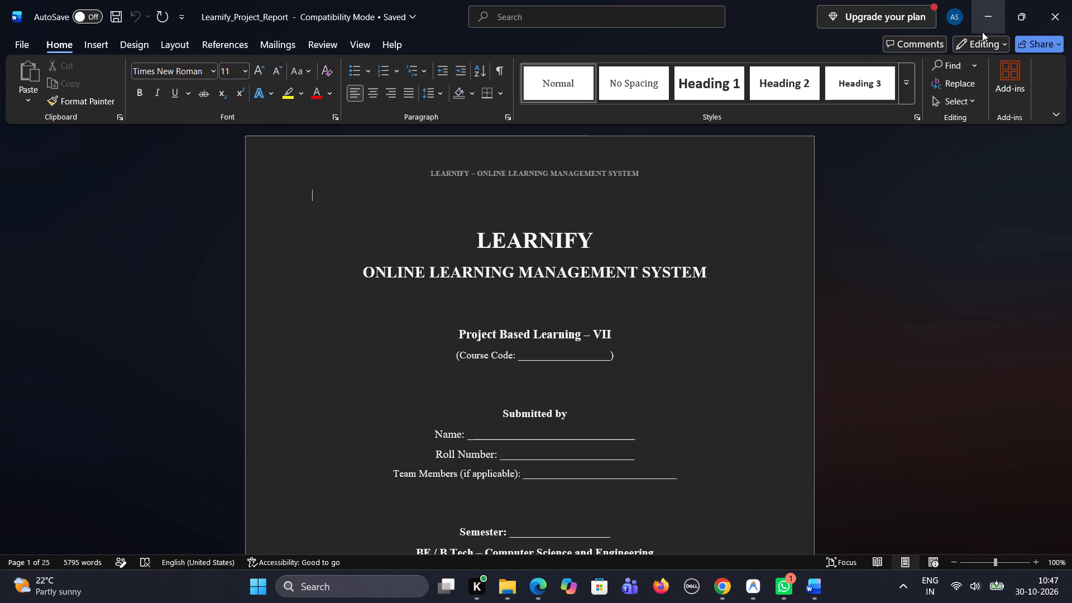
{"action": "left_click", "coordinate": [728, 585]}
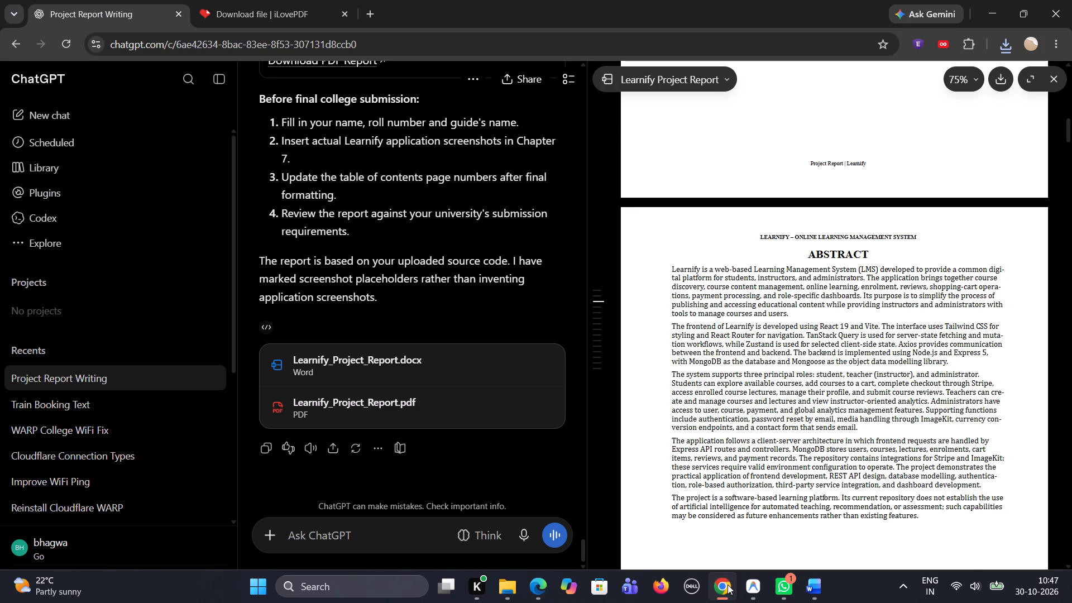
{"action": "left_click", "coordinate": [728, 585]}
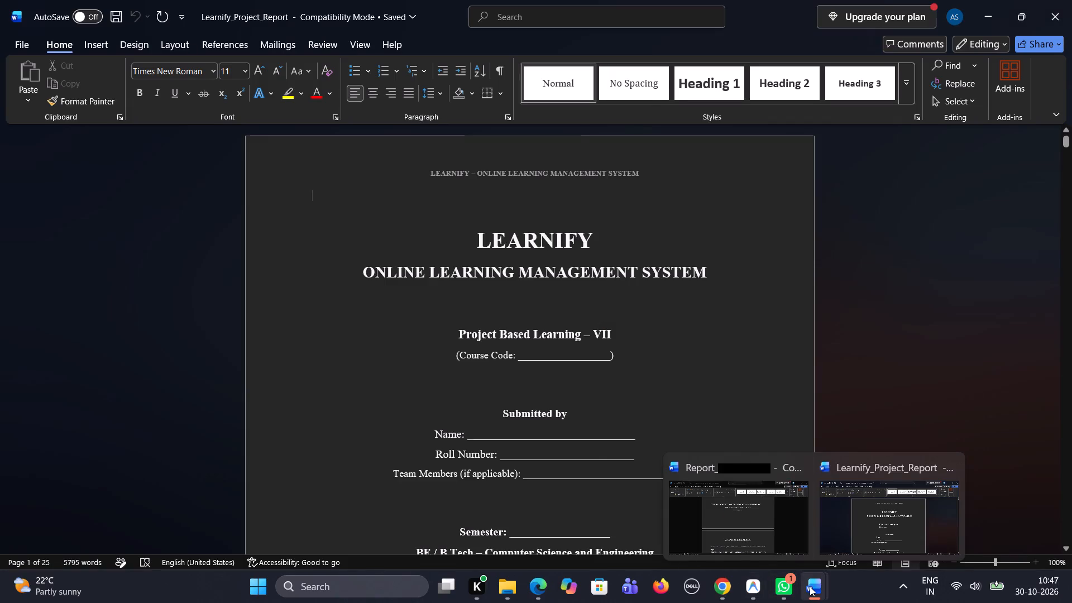
Switch to the AI Smart City Platform report and look over its cover and acknowledgements pages.
{"action": "left_click", "coordinate": [768, 525]}
{"action": "scroll", "coordinate": [638, 478], "scroll_direction": "down", "scroll_amount": 2}
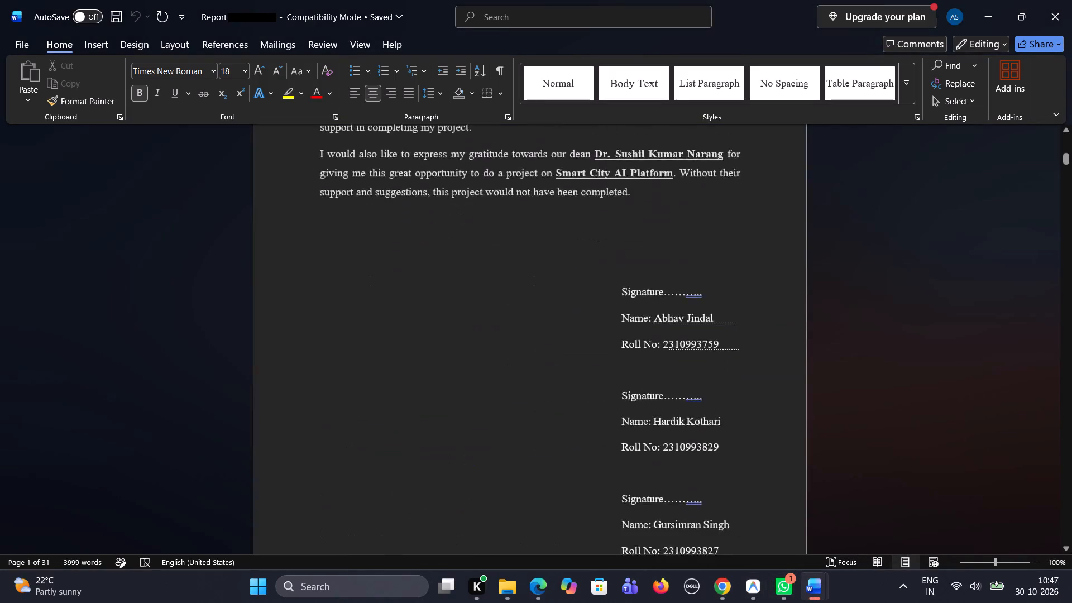
{"action": "scroll", "coordinate": [638, 478], "scroll_direction": "down", "scroll_amount": 3}
{"action": "scroll", "coordinate": [638, 478], "scroll_direction": "up", "scroll_amount": 7}
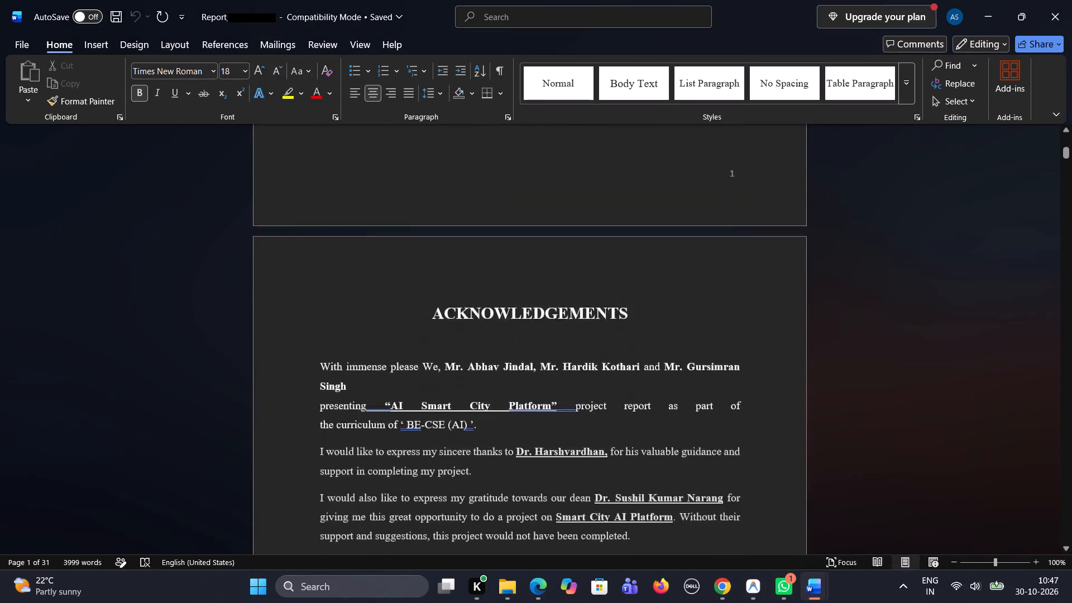
{"action": "scroll", "coordinate": [638, 478], "scroll_direction": "up", "scroll_amount": 5}
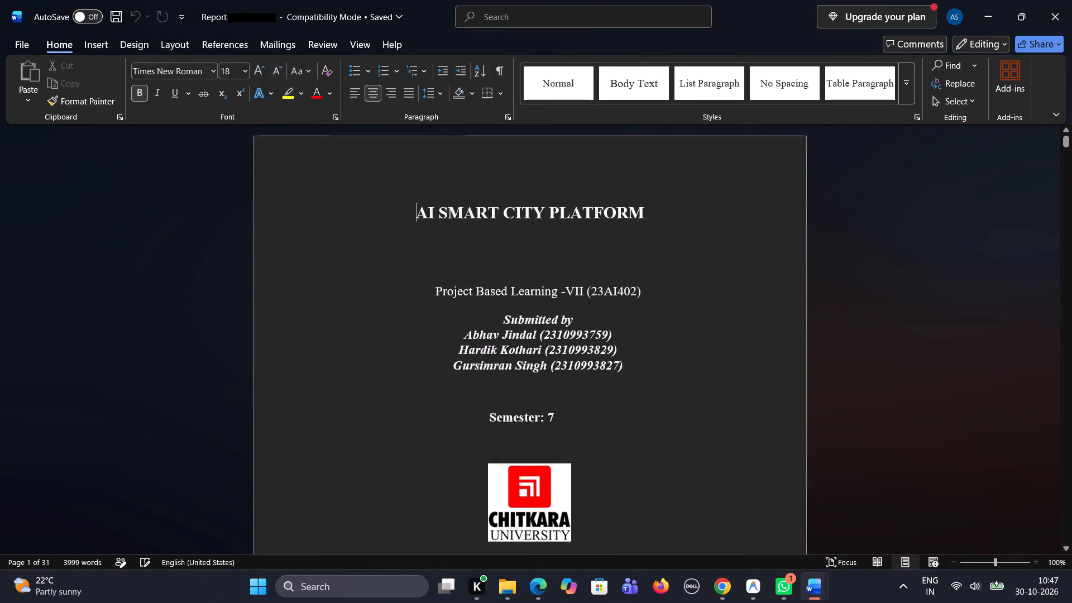
{"action": "scroll", "coordinate": [638, 478], "scroll_direction": "right", "scroll_amount": 1}
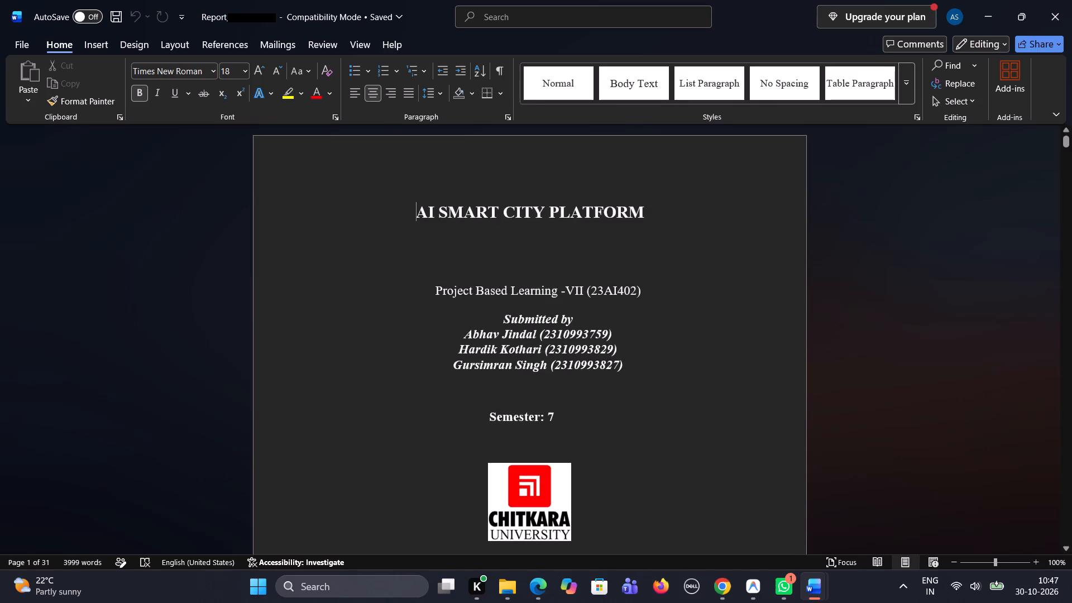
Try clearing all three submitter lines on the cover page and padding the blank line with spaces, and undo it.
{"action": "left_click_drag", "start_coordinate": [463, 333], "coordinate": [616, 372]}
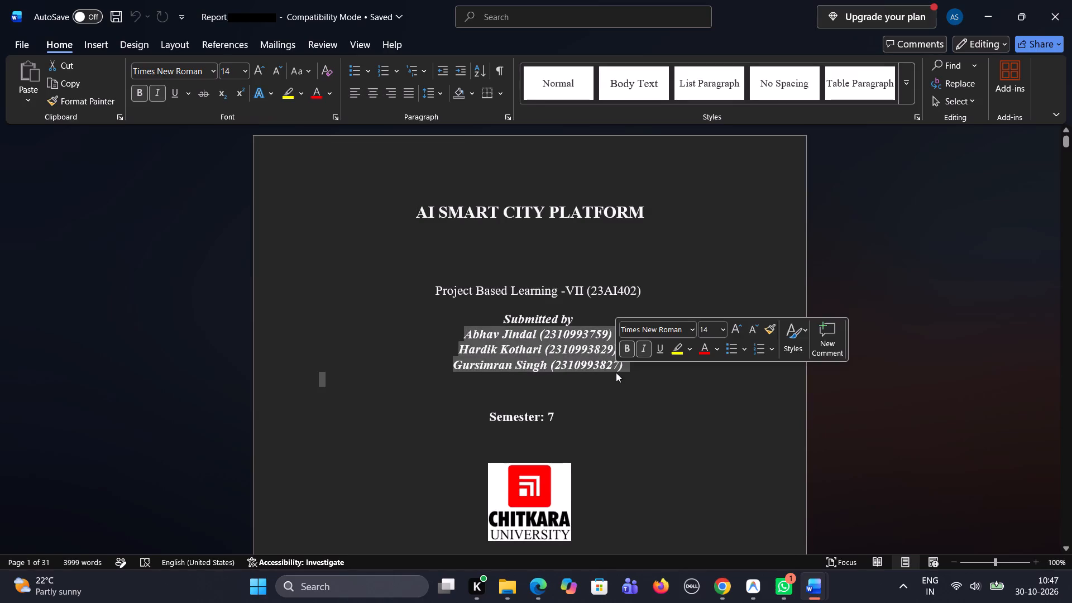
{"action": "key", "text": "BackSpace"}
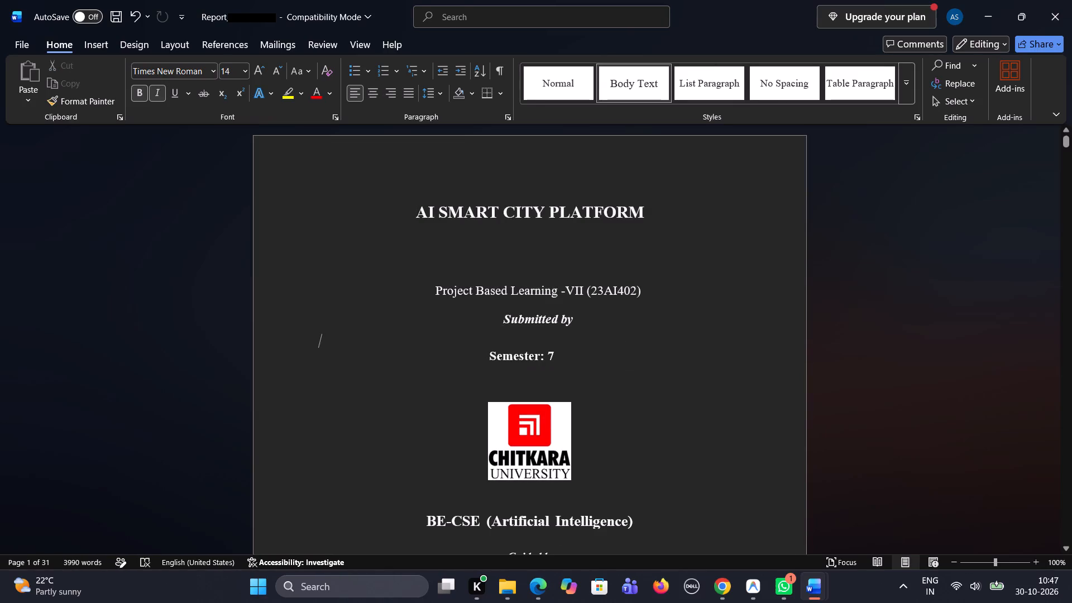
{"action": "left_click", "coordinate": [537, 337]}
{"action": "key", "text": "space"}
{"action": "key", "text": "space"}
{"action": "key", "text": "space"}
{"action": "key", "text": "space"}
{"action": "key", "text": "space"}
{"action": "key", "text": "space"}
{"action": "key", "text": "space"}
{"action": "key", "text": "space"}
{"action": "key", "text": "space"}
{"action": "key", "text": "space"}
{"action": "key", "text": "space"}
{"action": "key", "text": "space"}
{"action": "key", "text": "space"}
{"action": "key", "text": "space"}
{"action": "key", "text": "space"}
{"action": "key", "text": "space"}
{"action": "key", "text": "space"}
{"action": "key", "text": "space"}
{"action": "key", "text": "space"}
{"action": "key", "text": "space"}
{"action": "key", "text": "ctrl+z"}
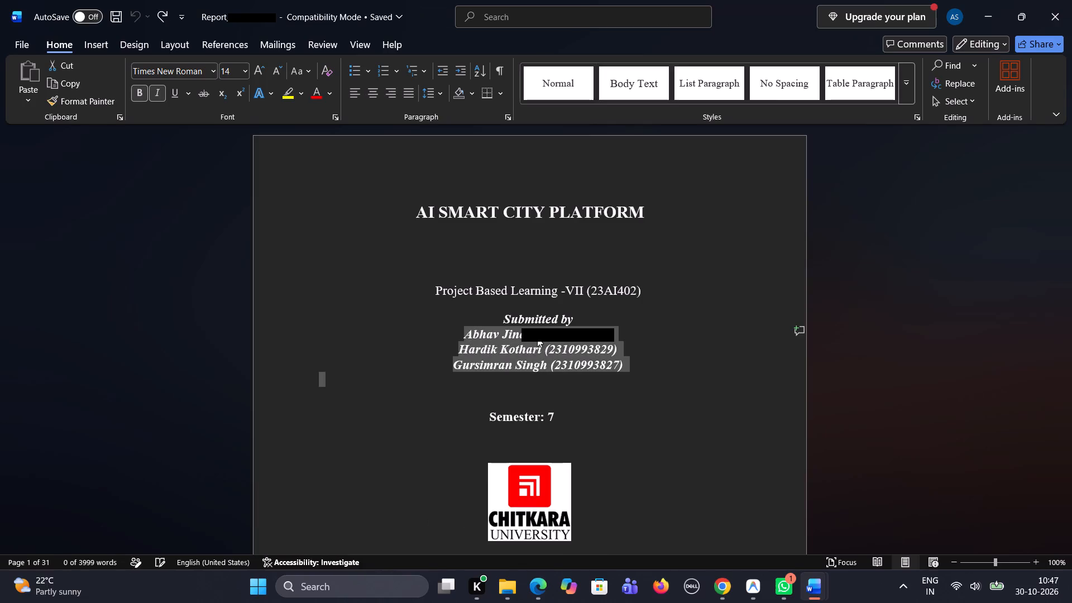
Delete the second and third submitters with their roll numbers from the cover page, keeping only the first submitter line.
{"action": "left_click", "coordinate": [636, 362]}
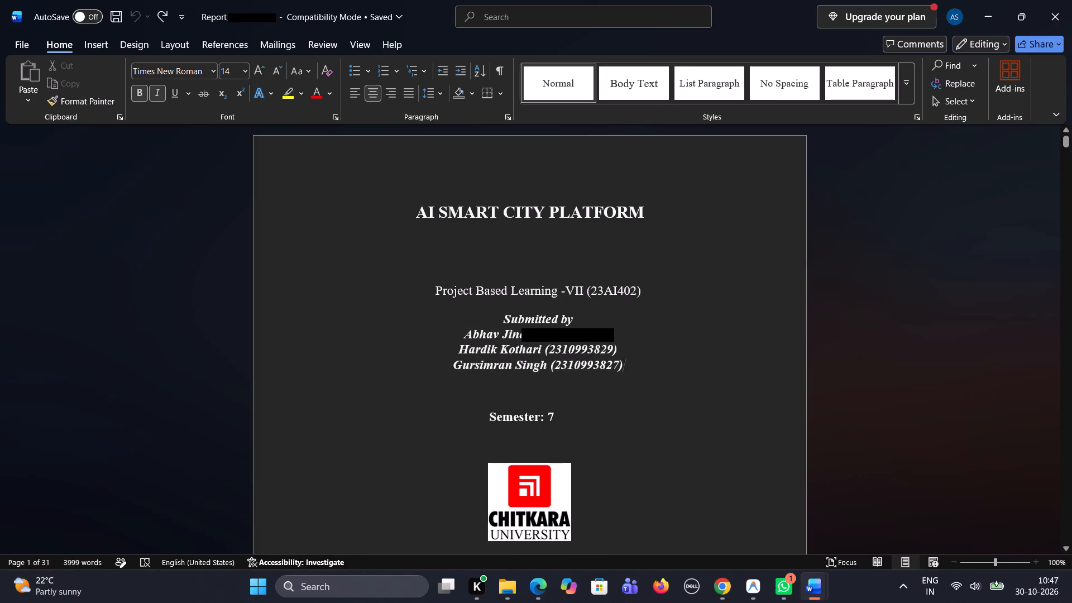
{"action": "key", "text": "BackSpace"}
{"action": "key", "text": "BackSpace"}
{"action": "key", "text": "BackSpace"}
{"action": "key", "text": "BackSpace"}
{"action": "key", "text": "BackSpace"}
{"action": "key", "text": "BackSpace"}
{"action": "key", "text": "BackSpace"}
{"action": "key", "text": "BackSpace"}
{"action": "key", "text": "BackSpace"}
{"action": "key", "text": "BackSpace"}
{"action": "key", "text": "BackSpace"}
{"action": "key", "text": "BackSpace"}
{"action": "key", "text": "BackSpace"}
{"action": "key", "text": "BackSpace"}
{"action": "key", "text": "BackSpace"}
{"action": "key", "text": "BackSpace"}
{"action": "key", "text": "BackSpace"}
{"action": "key", "text": "BackSpace"}
{"action": "key", "text": "BackSpace"}
{"action": "key", "text": "BackSpace"}
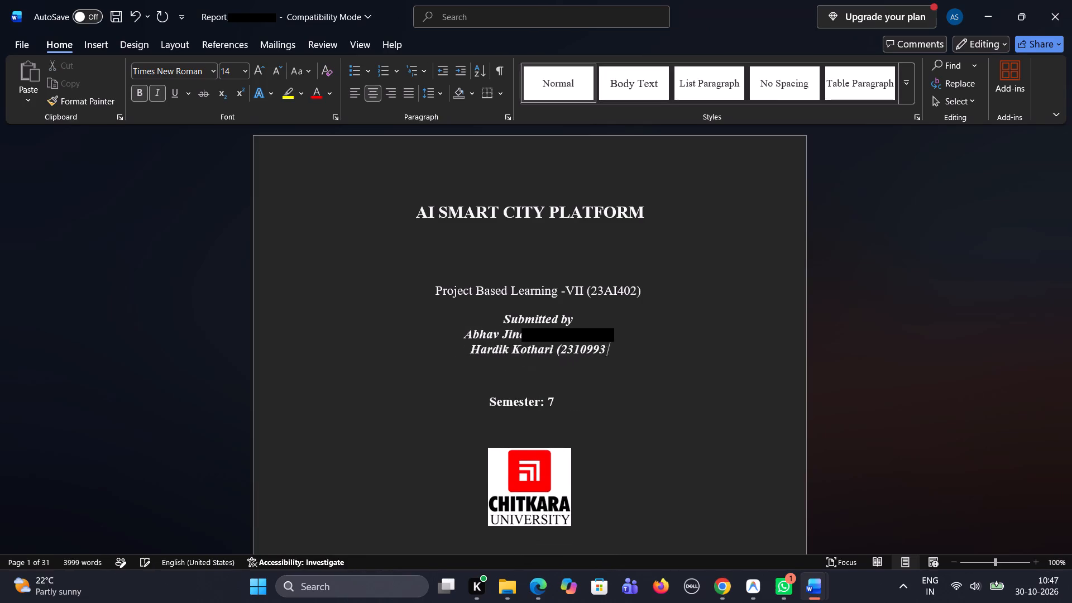
{"action": "key", "text": "BackSpace"}
{"action": "key", "text": "BackSpace"}
{"action": "key", "text": "BackSpace"}
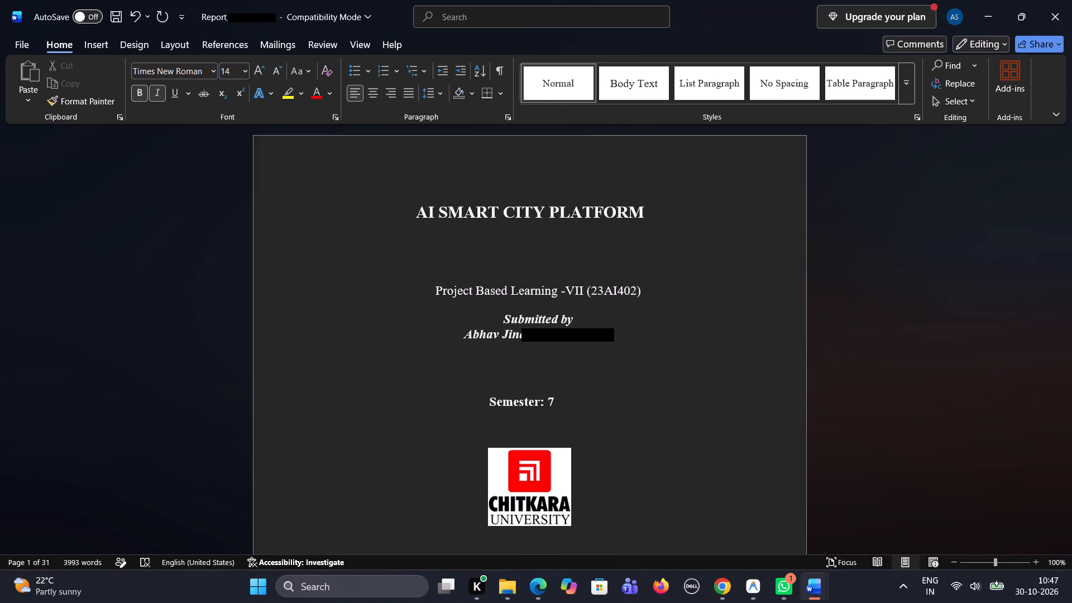
{"action": "key", "text": "BackSpace"}
{"action": "key", "text": "BackSpace"}
Replace the last four digits of the remaining submitter's roll number on the cover page, keeping the closing parenthesis.
{"action": "key", "text": "BackSpace"}
{"action": "key", "text": "BackSpace"}
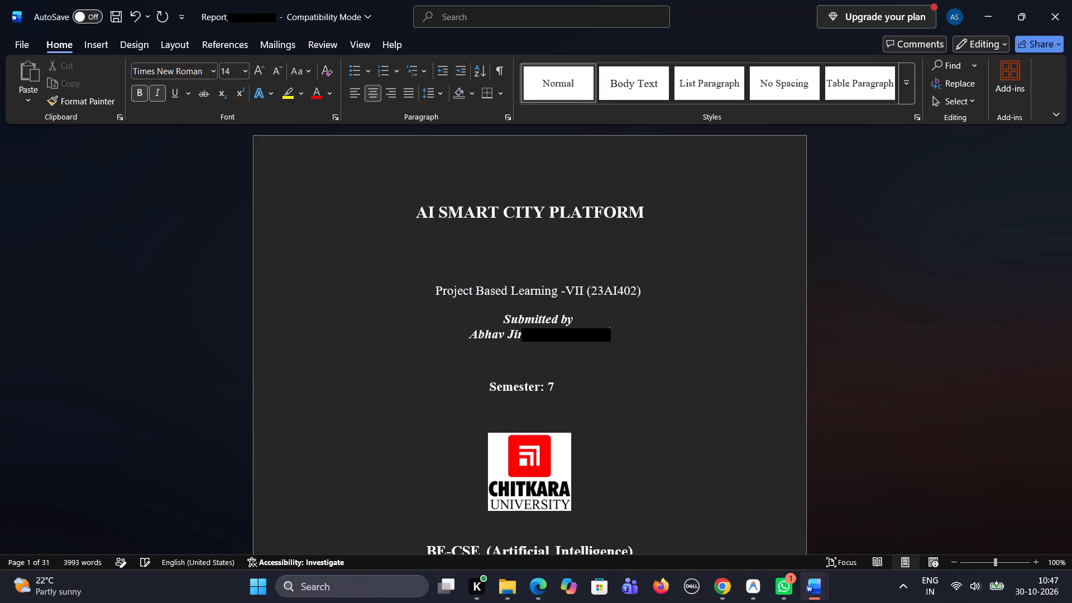
{"action": "key", "text": "BackSpace"}
{"action": "key", "text": "BackSpace"}
{"action": "key", "text": "BackSpace"}
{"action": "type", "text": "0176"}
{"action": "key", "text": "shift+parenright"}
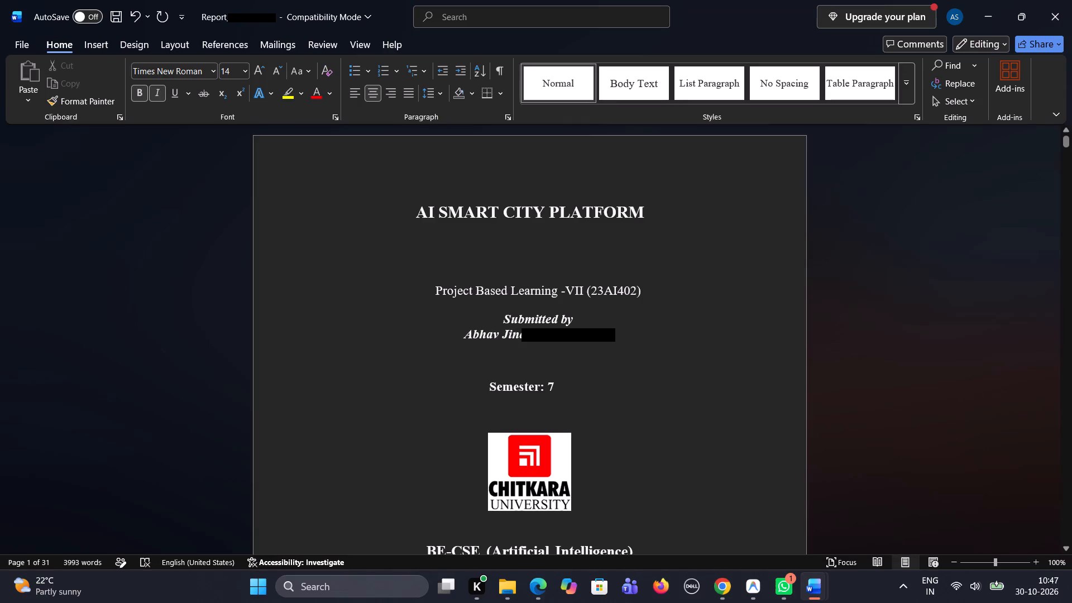
Replace the remaining submitter's name on the cover page with the report author's name, leaving the roll number in place.
{"action": "left_click", "coordinate": [538, 334]}
{"action": "key", "text": "BackSpace"}
{"action": "key", "text": "BackSpace"}
{"action": "key", "text": "BackSpace"}
{"action": "key", "text": "BackSpace"}
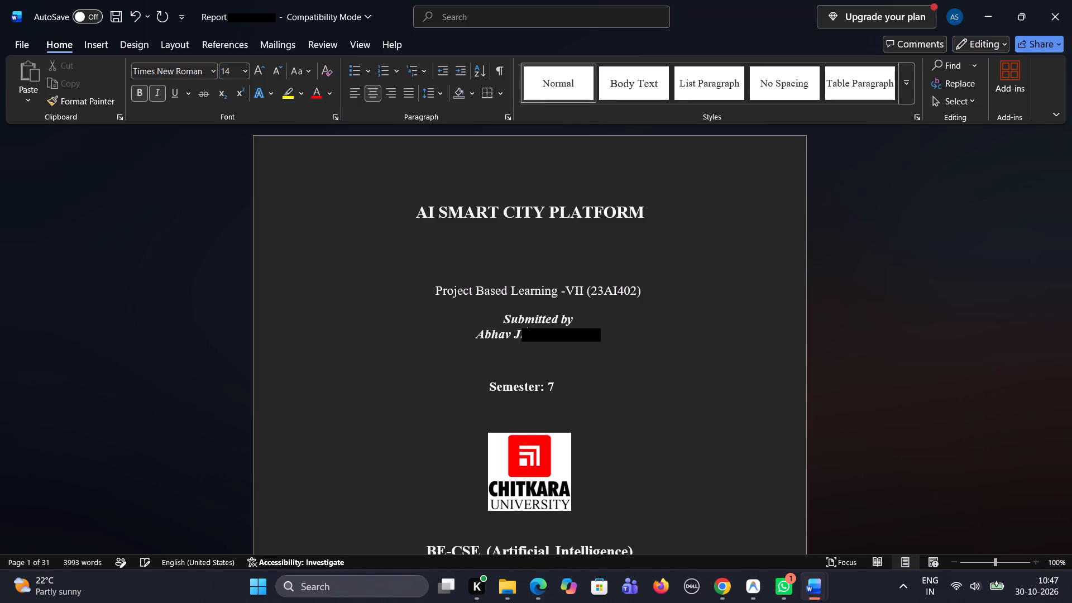
{"action": "key", "text": "BackSpace"}
{"action": "key", "text": "BackSpace"}
{"action": "key", "text": "BackSpace"}
{"action": "key", "text": "BackSpace"}
{"action": "key", "text": "BackSpace"}
{"action": "key", "text": "BackSpace"}
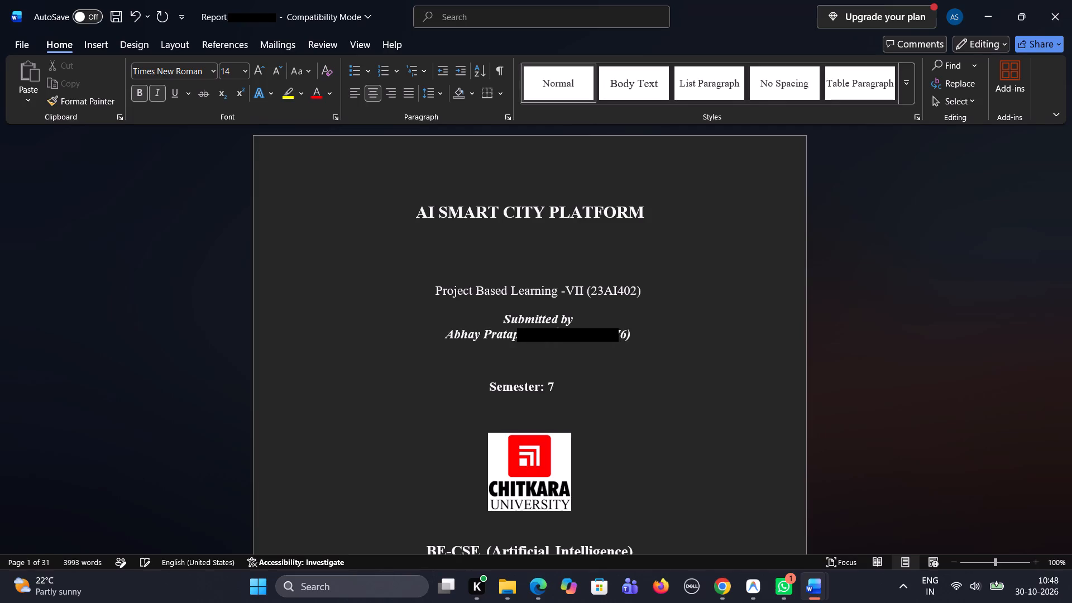
Copy the AI Smart City report's Acknowledgements page, from its heading through the last signature block.
{"action": "scroll", "coordinate": [538, 334], "scroll_direction": "down", "scroll_amount": 6}
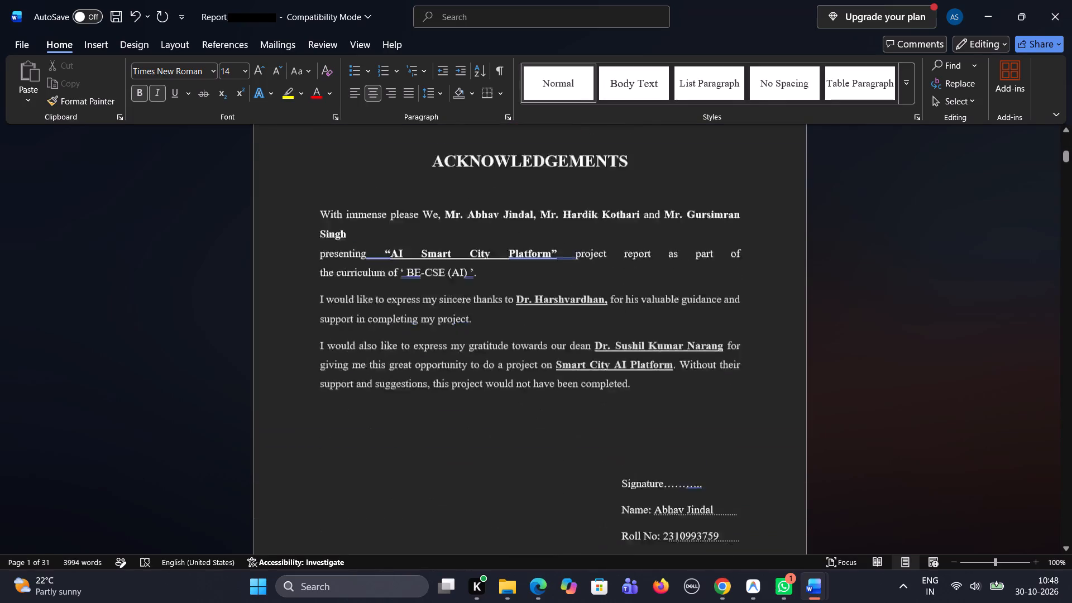
{"action": "scroll", "coordinate": [538, 334], "scroll_direction": "down", "scroll_amount": 1}
{"action": "scroll", "coordinate": [538, 334], "scroll_direction": "up", "scroll_amount": 1}
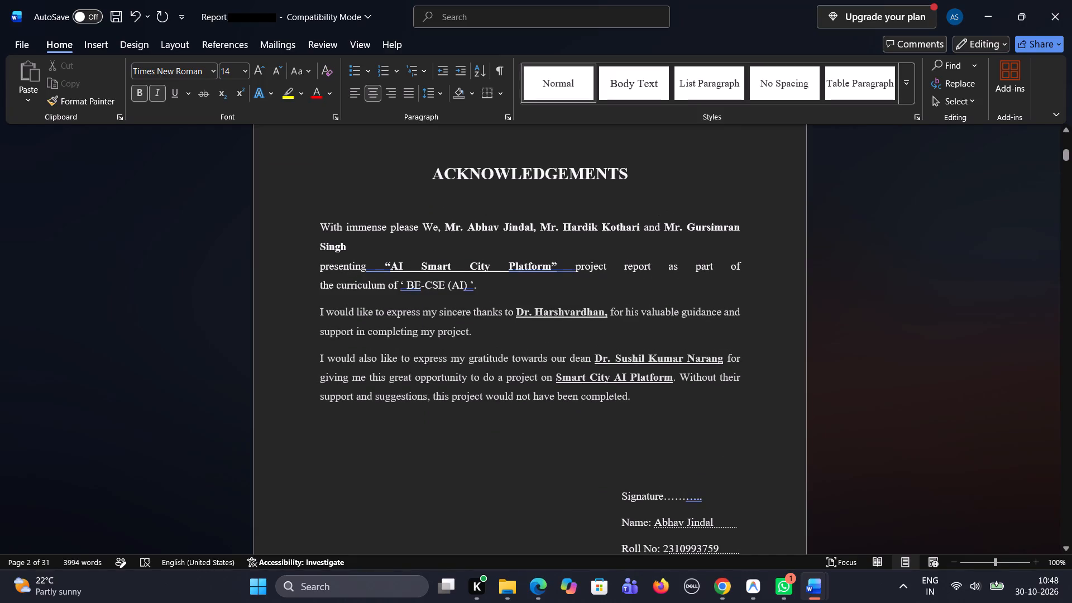
{"action": "left_click_drag", "start_coordinate": [316, 152], "coordinate": [582, 535]}
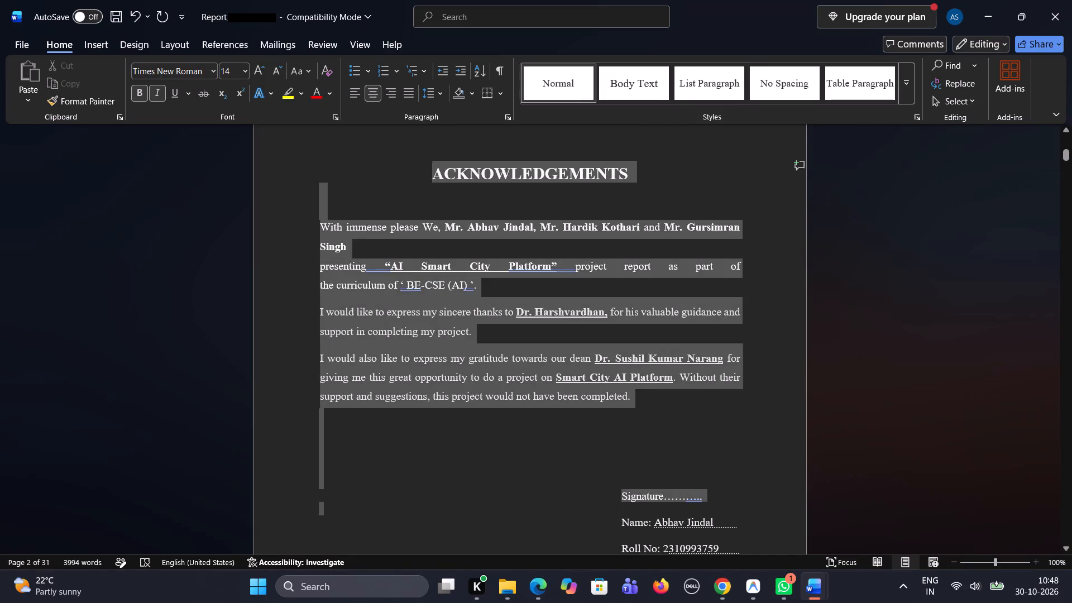
{"action": "left_click_drag", "start_coordinate": [582, 535], "coordinate": [727, 315]}
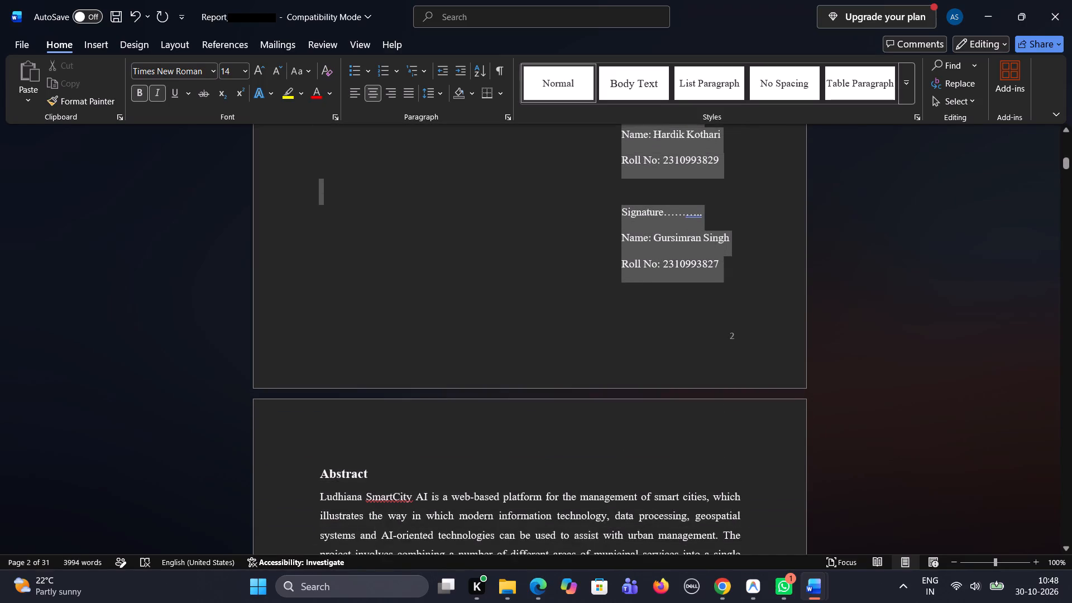
{"action": "left_click_drag", "start_coordinate": [727, 315], "coordinate": [726, 315]}
{"action": "key", "text": "ctrl+c"}
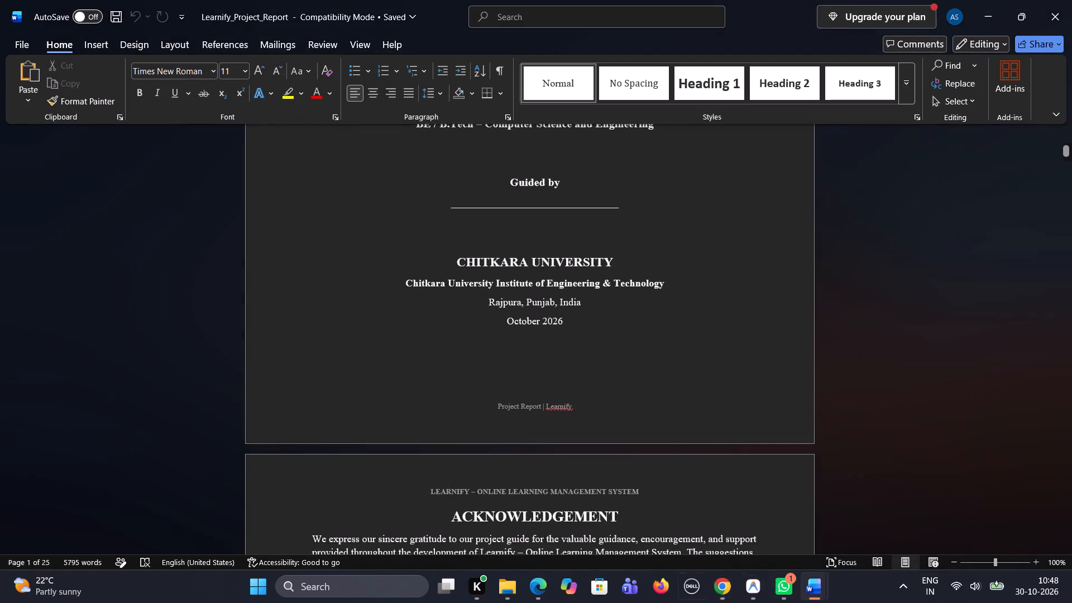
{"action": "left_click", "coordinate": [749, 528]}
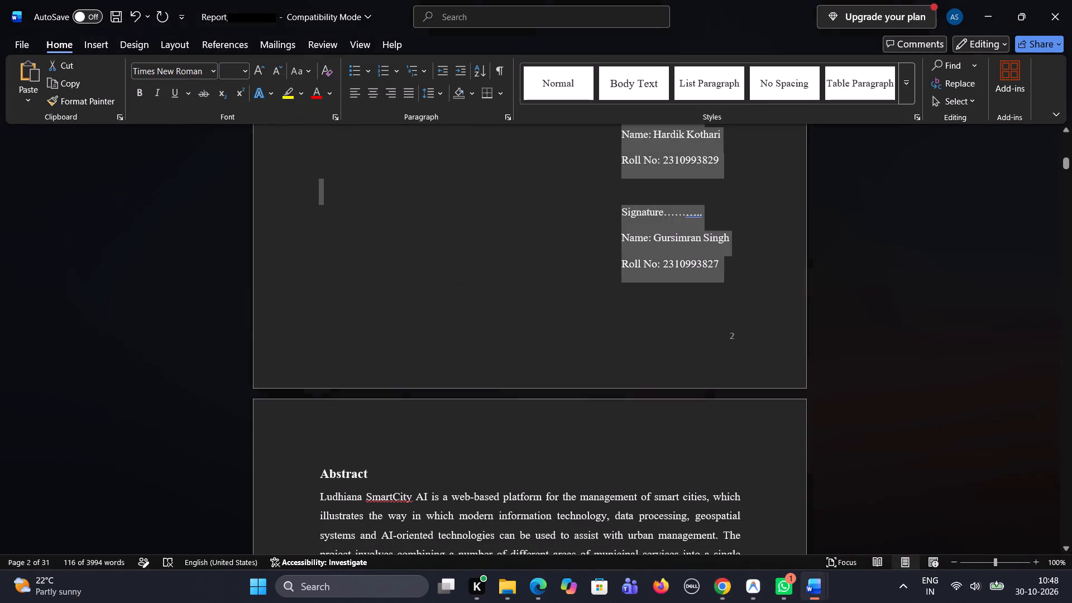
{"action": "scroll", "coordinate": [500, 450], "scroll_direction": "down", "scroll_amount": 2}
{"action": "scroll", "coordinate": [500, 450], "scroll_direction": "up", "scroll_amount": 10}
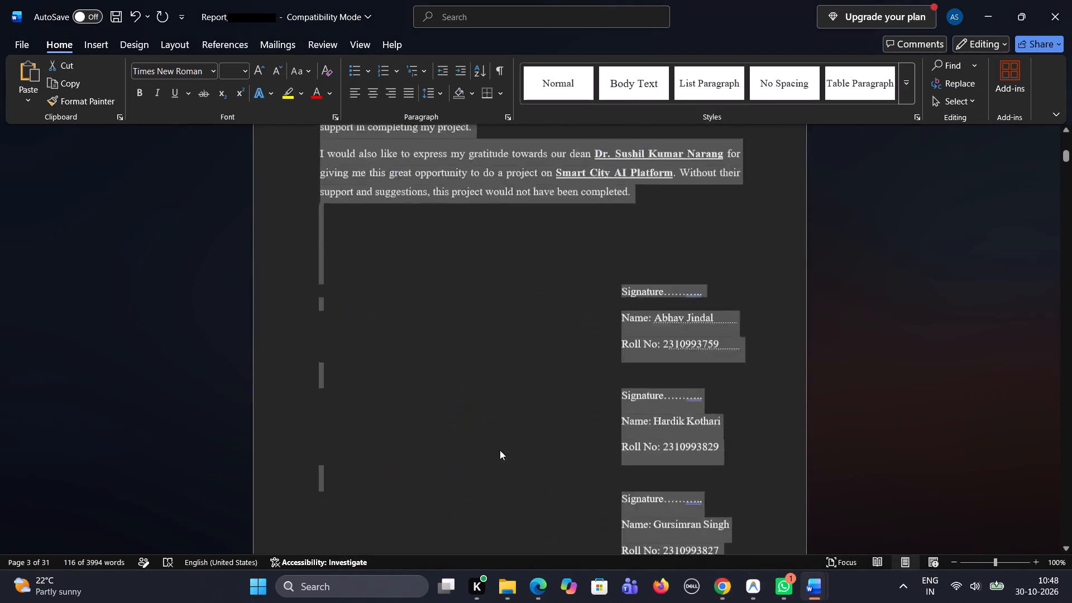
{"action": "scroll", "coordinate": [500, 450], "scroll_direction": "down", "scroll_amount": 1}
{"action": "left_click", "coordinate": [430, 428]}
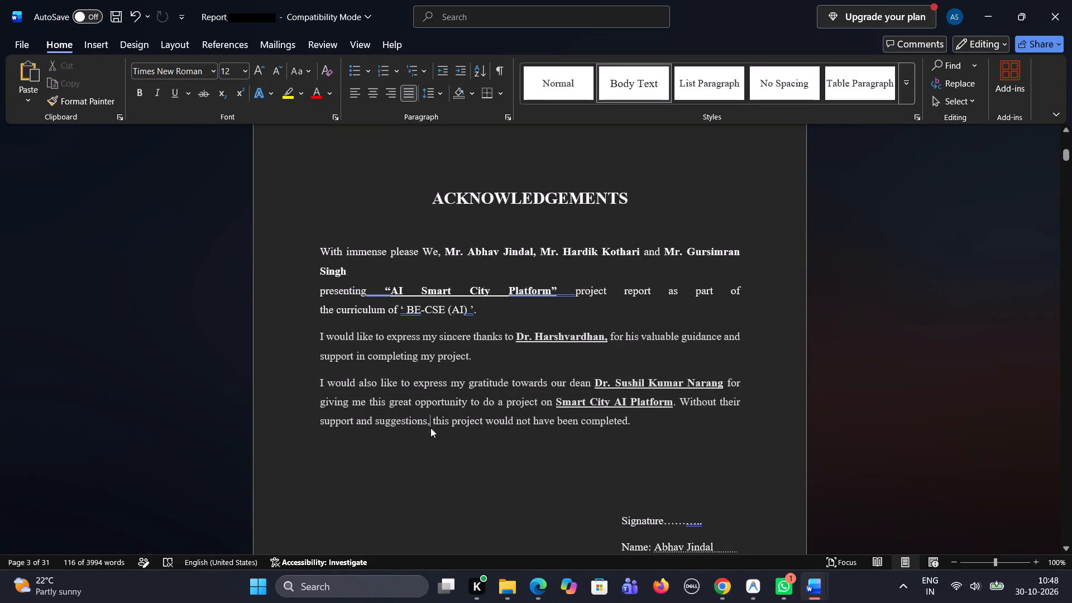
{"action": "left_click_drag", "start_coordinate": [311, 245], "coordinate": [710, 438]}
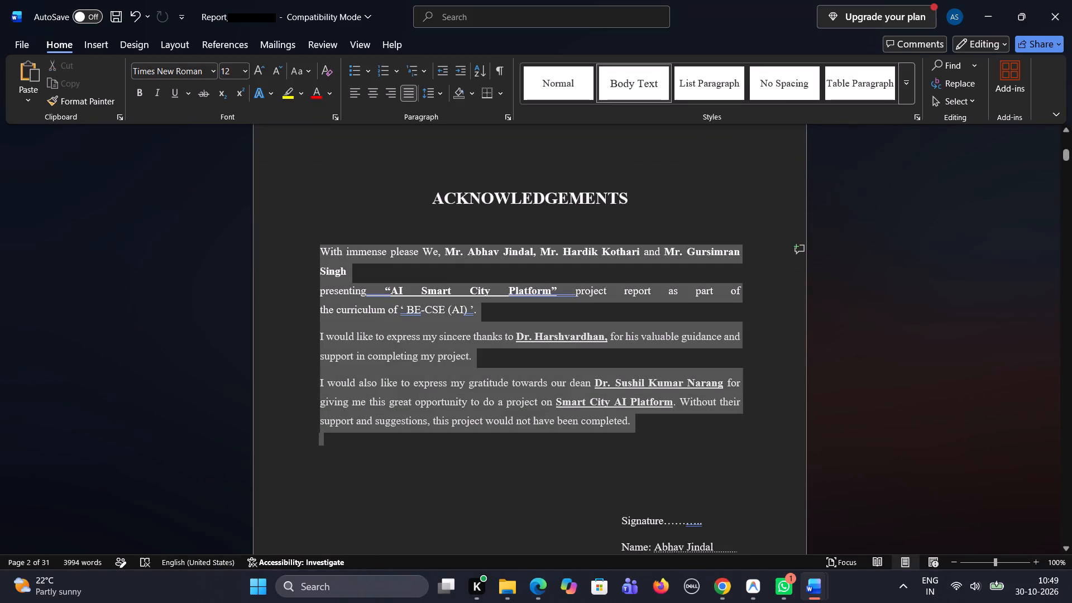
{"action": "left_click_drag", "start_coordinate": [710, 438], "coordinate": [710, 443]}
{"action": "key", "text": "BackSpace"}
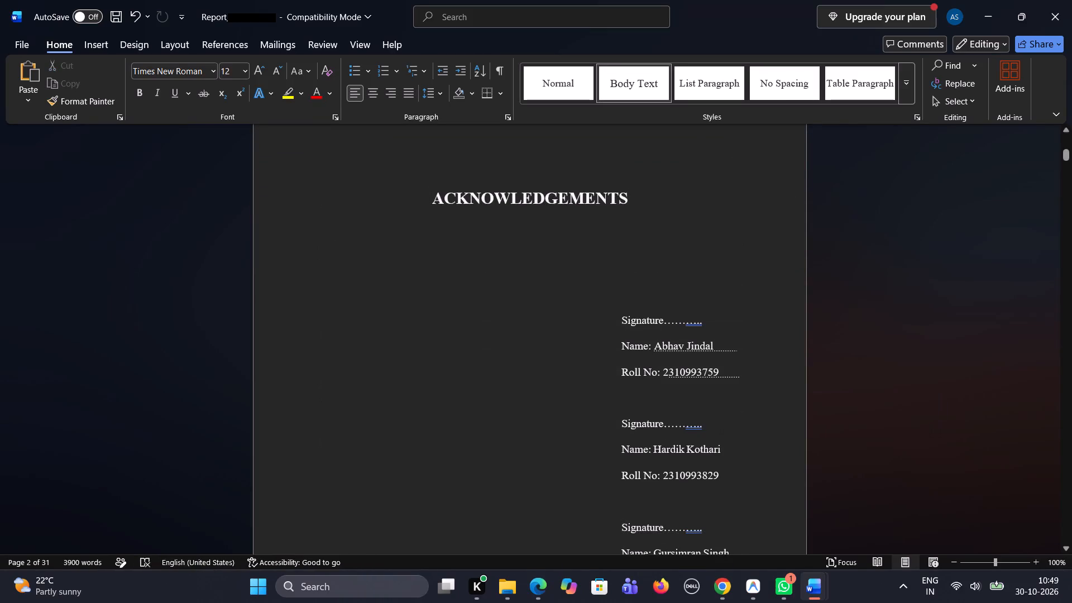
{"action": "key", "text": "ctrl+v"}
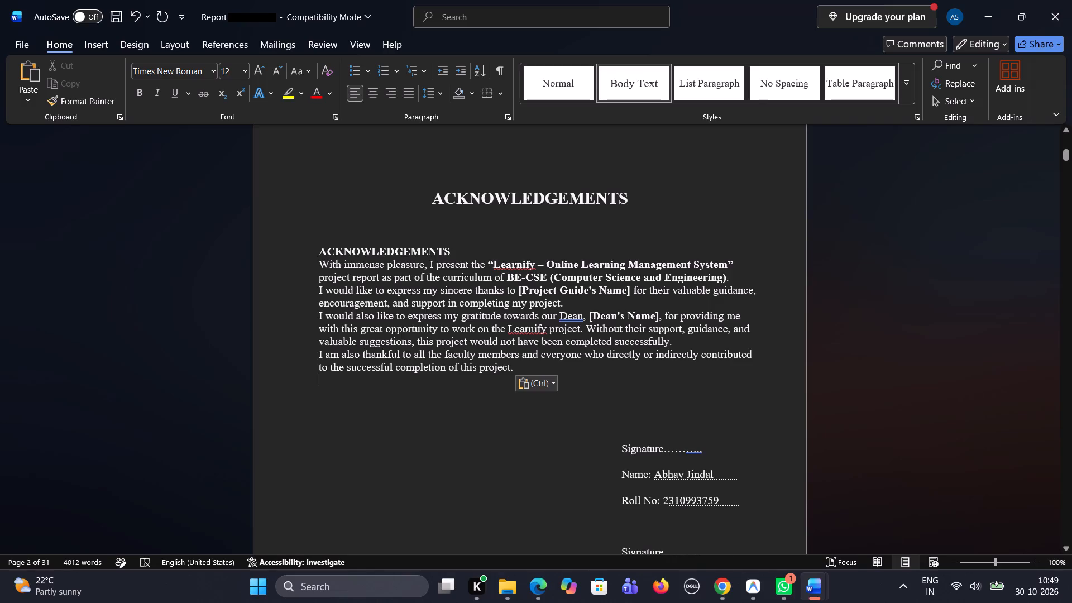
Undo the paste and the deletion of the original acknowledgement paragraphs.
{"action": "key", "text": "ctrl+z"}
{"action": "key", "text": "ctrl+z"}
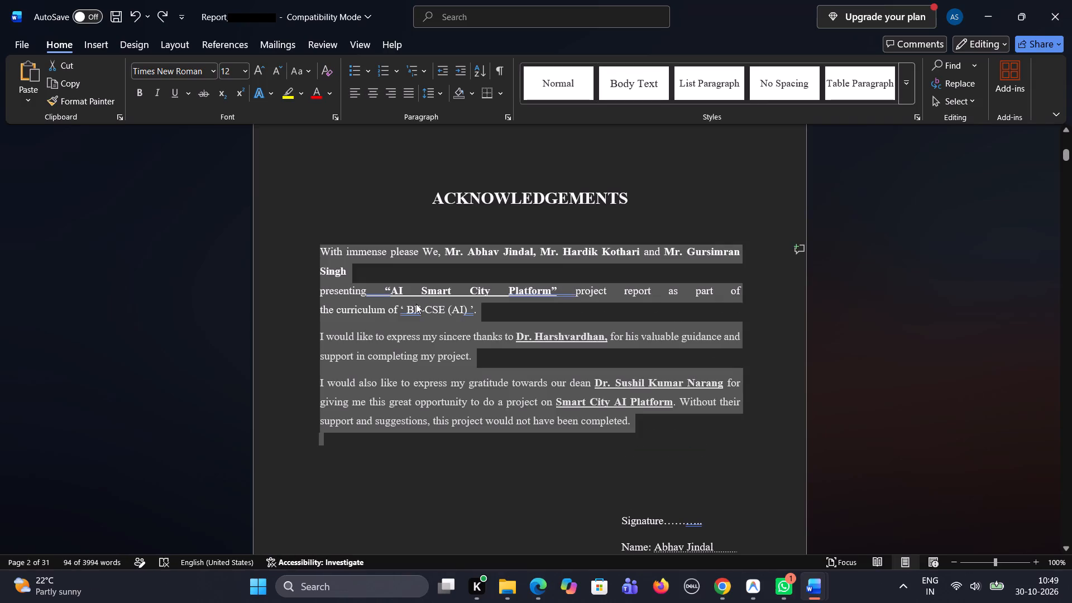
In the acknowledgement's opening sentence, replace the three students' names with the single student's name, followed directly by "presenting".
{"action": "left_click", "coordinate": [428, 331]}
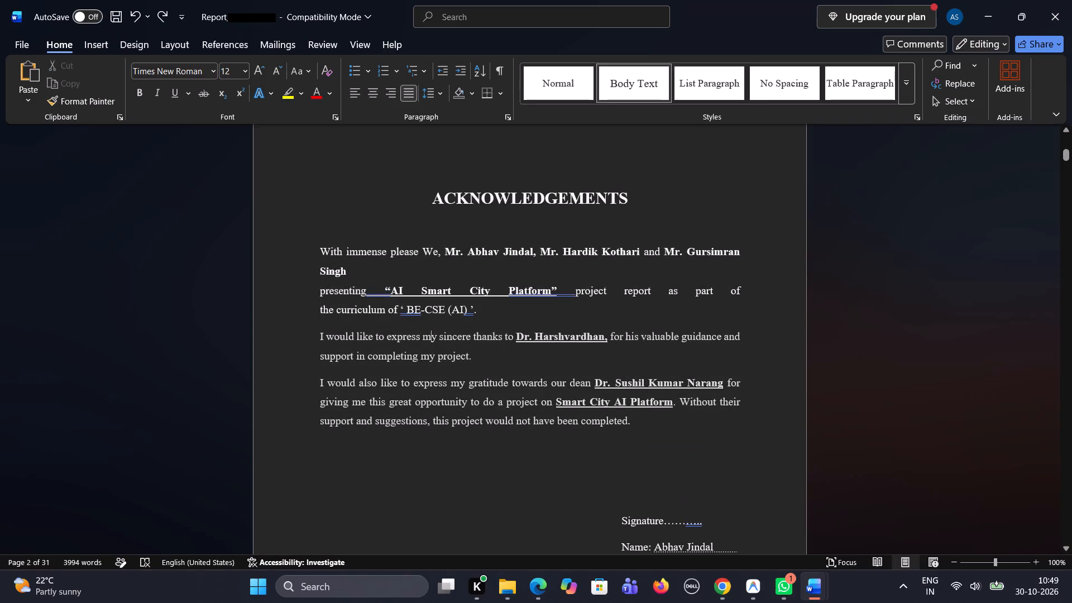
{"action": "left_click", "coordinate": [317, 242]}
{"action": "left_click", "coordinate": [482, 254]}
In the opening sentence under ACKNOWLEDGEMENTS, replace the three students' names after "With immense please We," with the report author's name alone.
{"action": "left_click", "coordinate": [443, 365]}
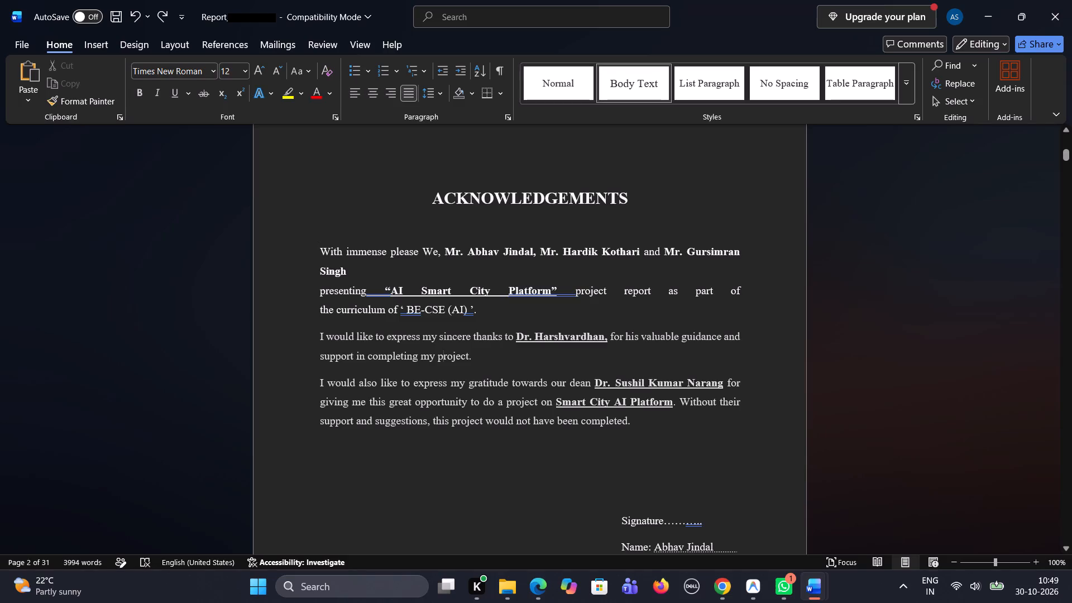
{"action": "left_click", "coordinate": [475, 398]}
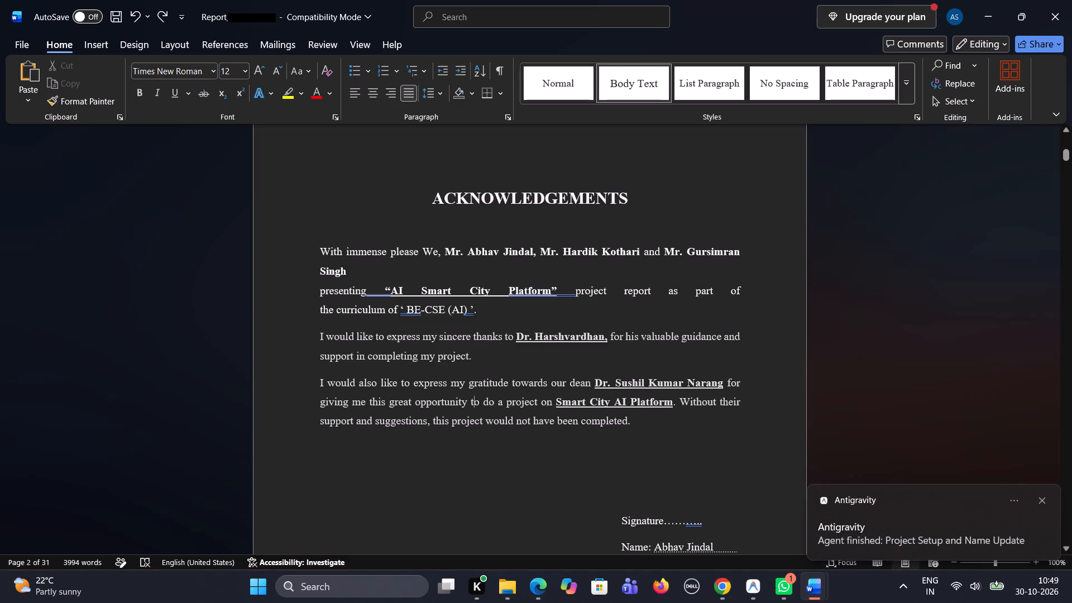
{"action": "left_click_drag", "start_coordinate": [293, 223], "coordinate": [386, 296]}
{"action": "left_click", "coordinate": [386, 296]}
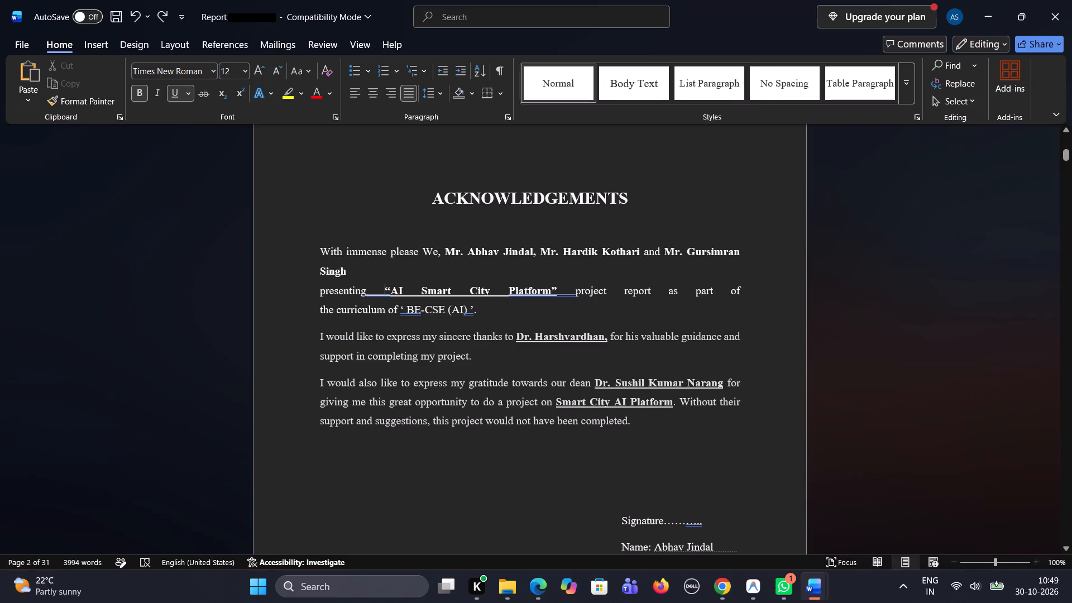
{"action": "left_click", "coordinate": [388, 275]}
{"action": "key", "text": "BackSpace"}
{"action": "key", "text": "BackSpace"}
{"action": "key", "text": "BackSpace"}
{"action": "key", "text": "BackSpace"}
{"action": "key", "text": "BackSpace"}
{"action": "key", "text": "BackSpace"}
{"action": "key", "text": "BackSpace"}
{"action": "key", "text": "BackSpace"}
{"action": "key", "text": "BackSpace"}
{"action": "key", "text": "BackSpace"}
{"action": "key", "text": "BackSpace"}
{"action": "key", "text": "BackSpace"}
{"action": "key", "text": "BackSpace"}
{"action": "key", "text": "BackSpace"}
{"action": "key", "text": "BackSpace"}
{"action": "key", "text": "BackSpace"}
{"action": "key", "text": "BackSpace"}
{"action": "key", "text": "BackSpace"}
{"action": "key", "text": "BackSpace"}
{"action": "key", "text": "BackSpace"}
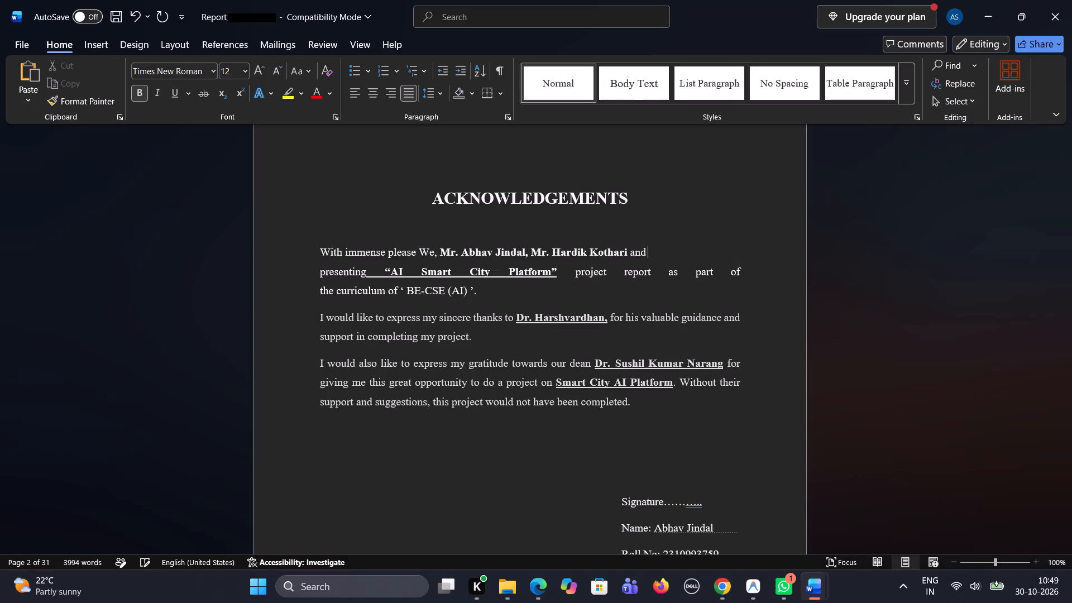
{"action": "key", "text": "BackSpace"}
{"action": "key", "text": "BackSpace"}
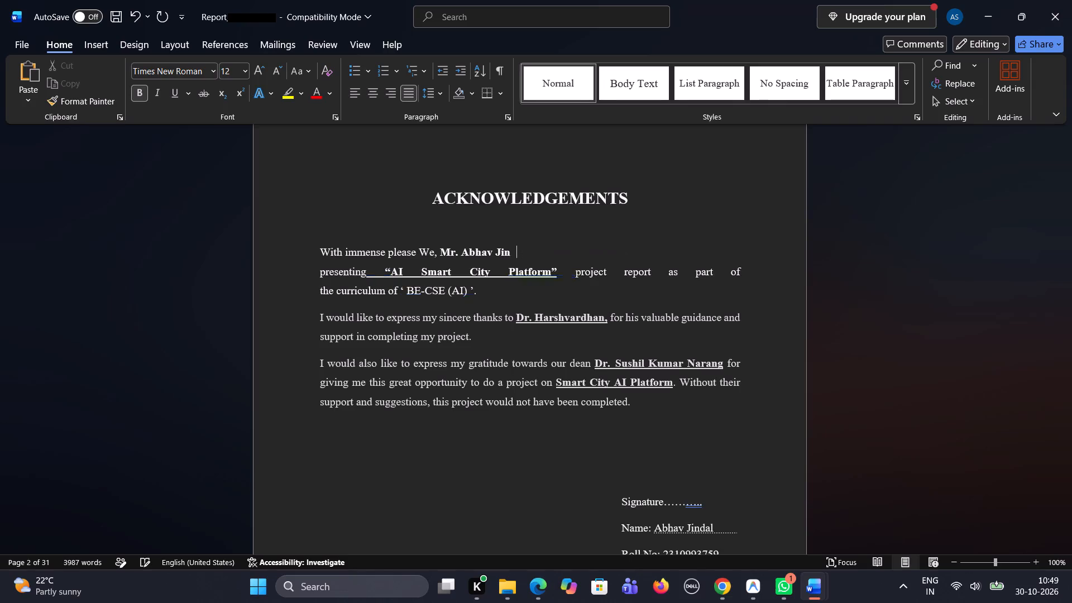
{"action": "key", "text": "BackSpace"}
{"action": "key", "text": "BackSpace"}
{"action": "key", "text": "BackSpace"}
{"action": "key", "text": "BackSpace"}
{"action": "key", "text": "BackSpace"}
{"action": "key", "text": "BackSpace"}
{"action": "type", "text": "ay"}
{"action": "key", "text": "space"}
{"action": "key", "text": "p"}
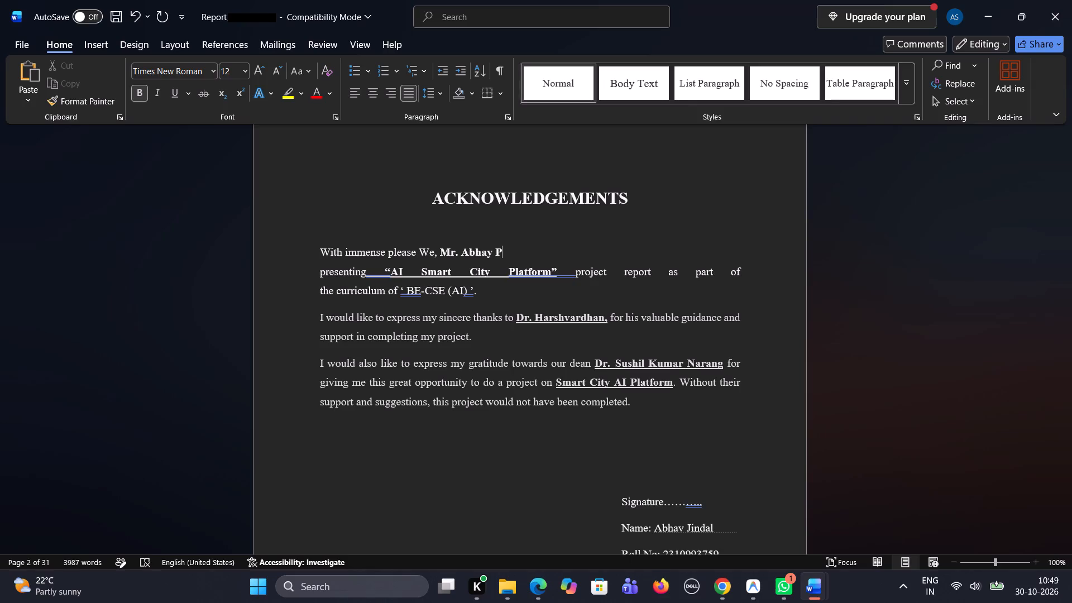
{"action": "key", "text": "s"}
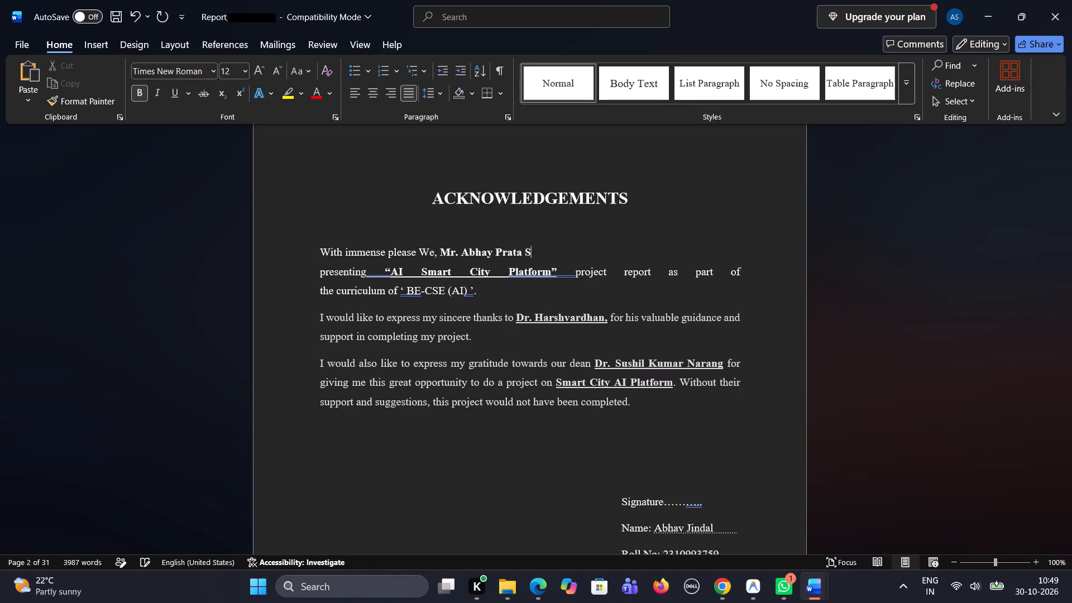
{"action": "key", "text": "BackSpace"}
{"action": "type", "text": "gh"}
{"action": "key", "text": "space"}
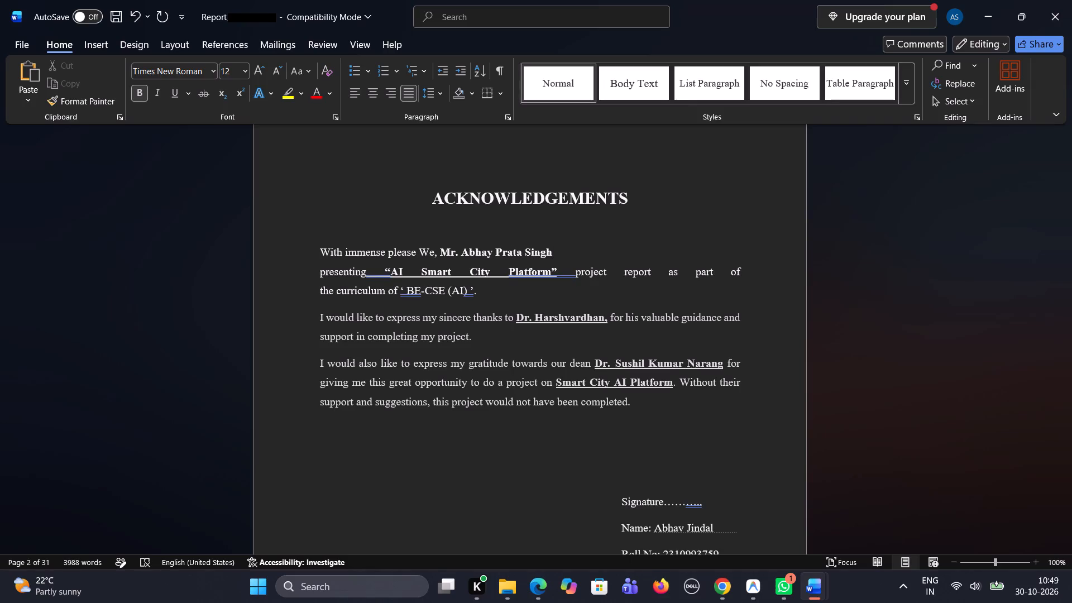
Remove the line break before "presenting" so the opening acknowledgement sentence runs on directly after the author's name.
{"action": "left_click", "coordinate": [317, 270]}
{"action": "key", "text": "BackSpace"}
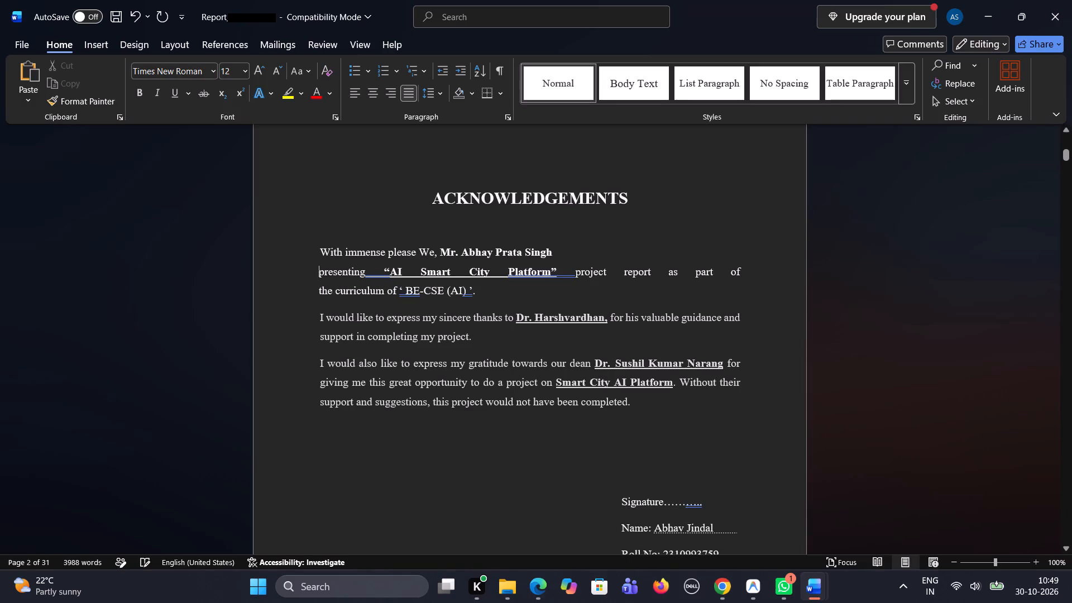
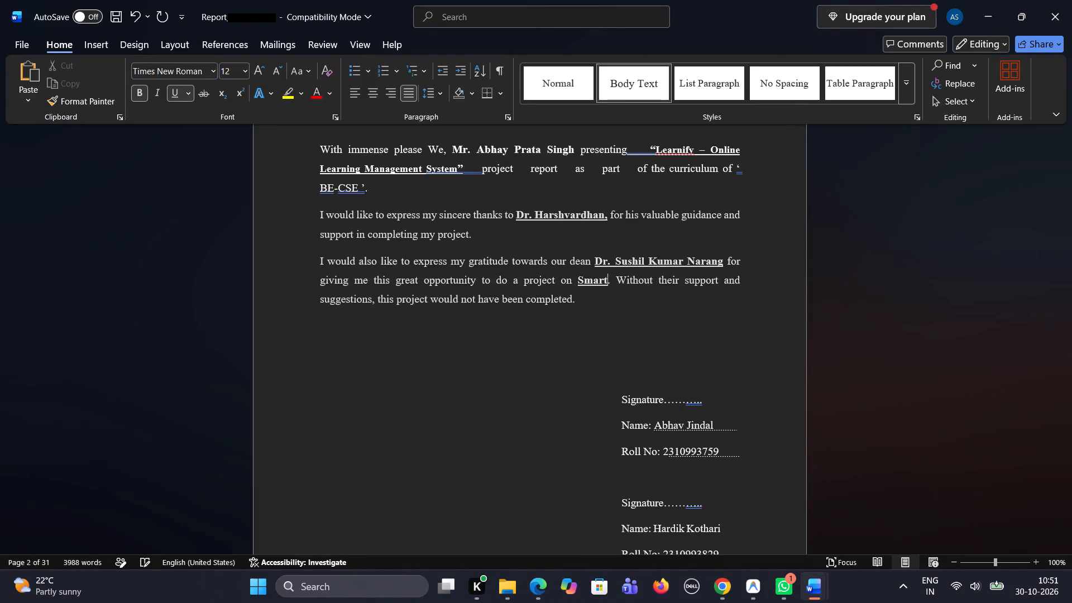
{"action": "key", "text": "BackSpace"}
{"action": "key", "text": "BackSpace"}
{"action": "key", "text": "BackSpace"}
{"action": "key", "text": "BackSpace"}
{"action": "key", "text": "BackSpace"}
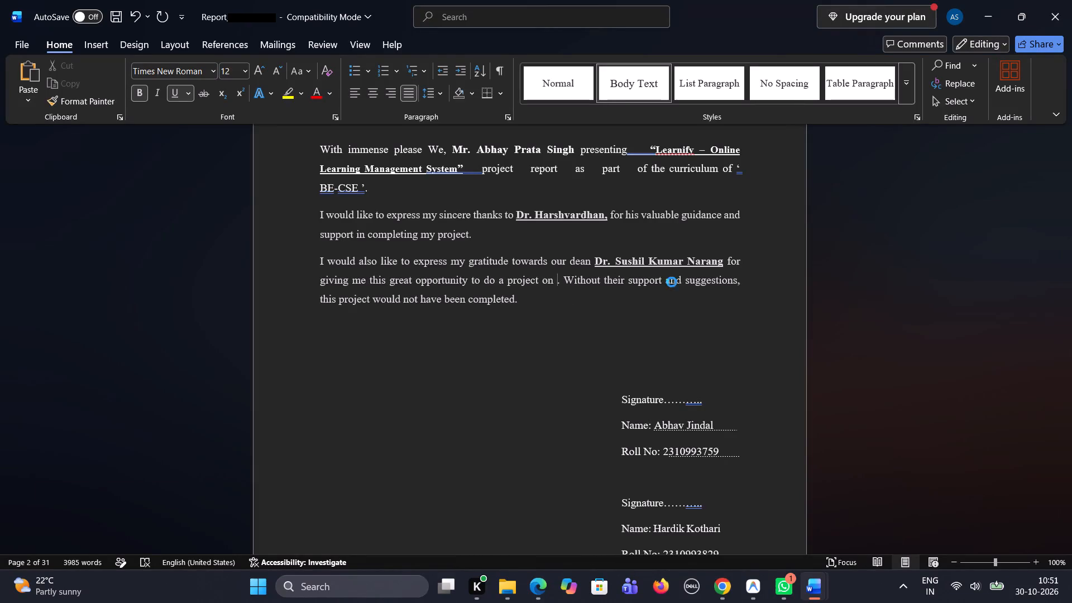
{"action": "key", "text": "ctrl+v"}
Remove the line break after "Learnify project" so the sentence about support and suggestions continues in the same paragraph.
{"action": "key", "text": "space"}
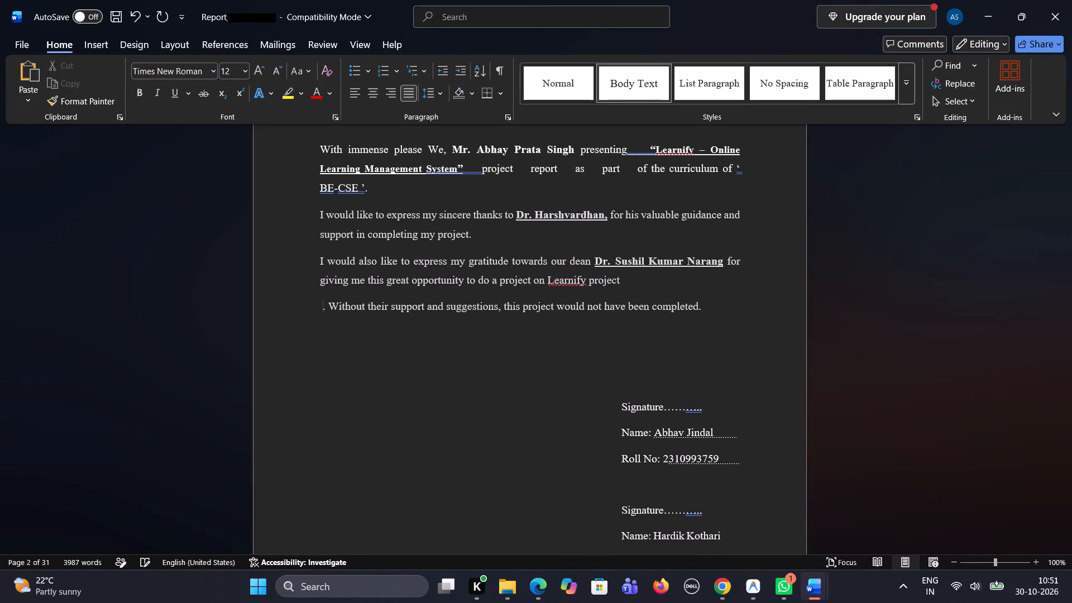
{"action": "key", "text": "BackSpace"}
{"action": "key", "text": "BackSpace"}
{"action": "key", "text": "BackSpace"}
{"action": "key", "text": "space"}
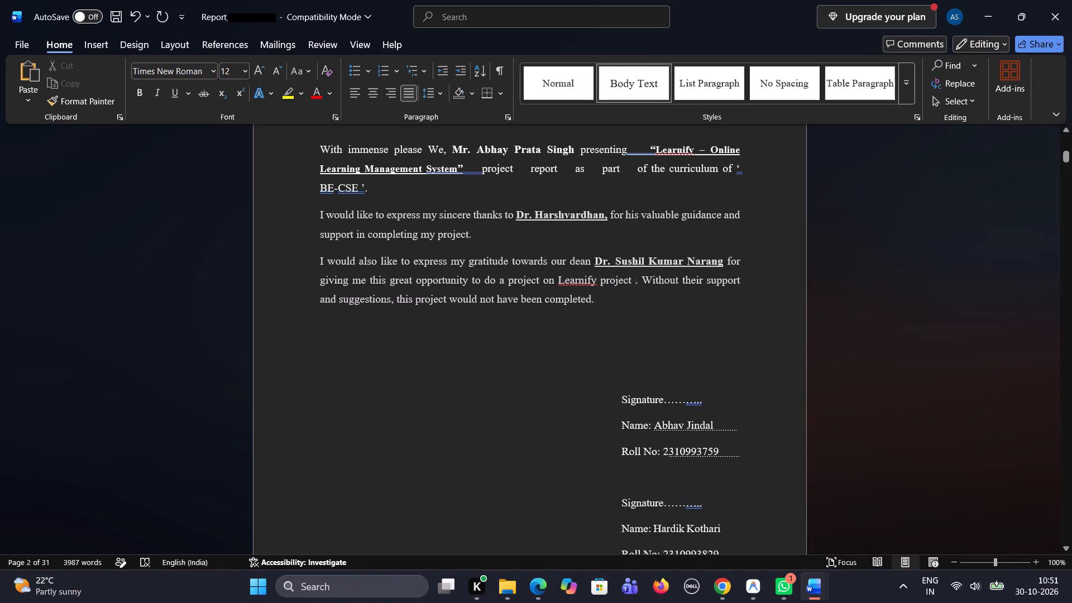
Delete the second and third signature blocks below the acknowledgement, including their names and roll numbers.
{"action": "scroll", "coordinate": [600, 490], "scroll_direction": "down", "scroll_amount": 1}
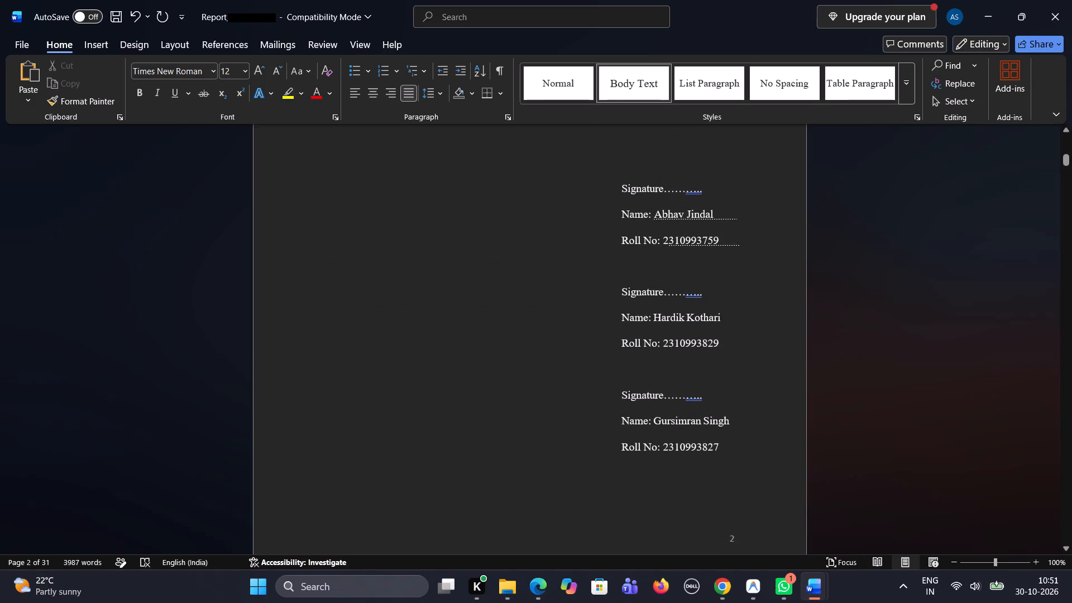
{"action": "left_click_drag", "start_coordinate": [748, 460], "coordinate": [630, 388]}
{"action": "key", "text": "BackSpace"}
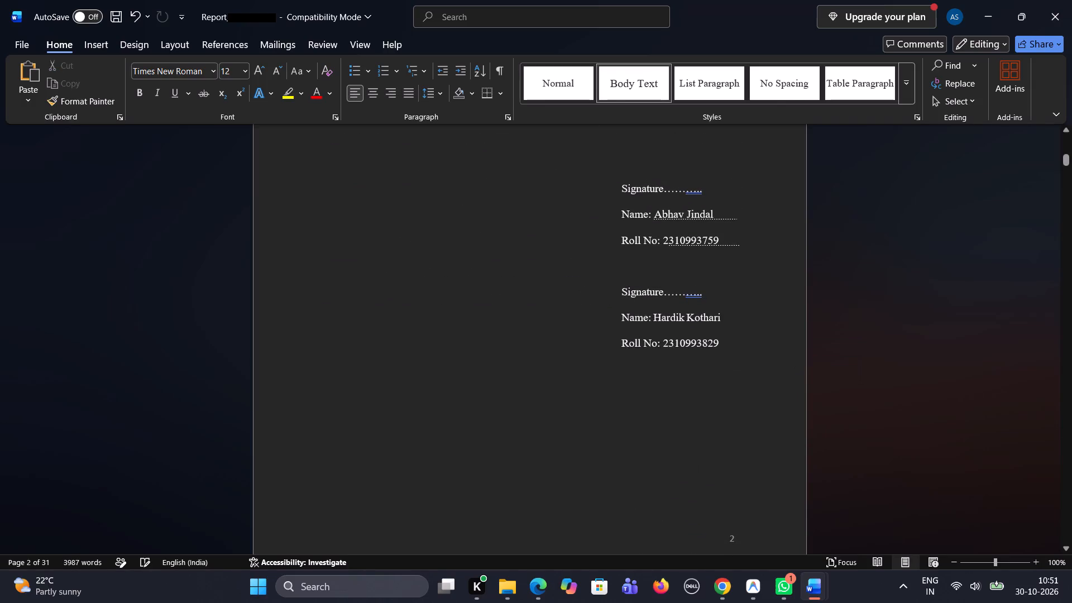
{"action": "left_click_drag", "start_coordinate": [733, 337], "coordinate": [614, 304]}
{"action": "key", "text": "BackSpace"}
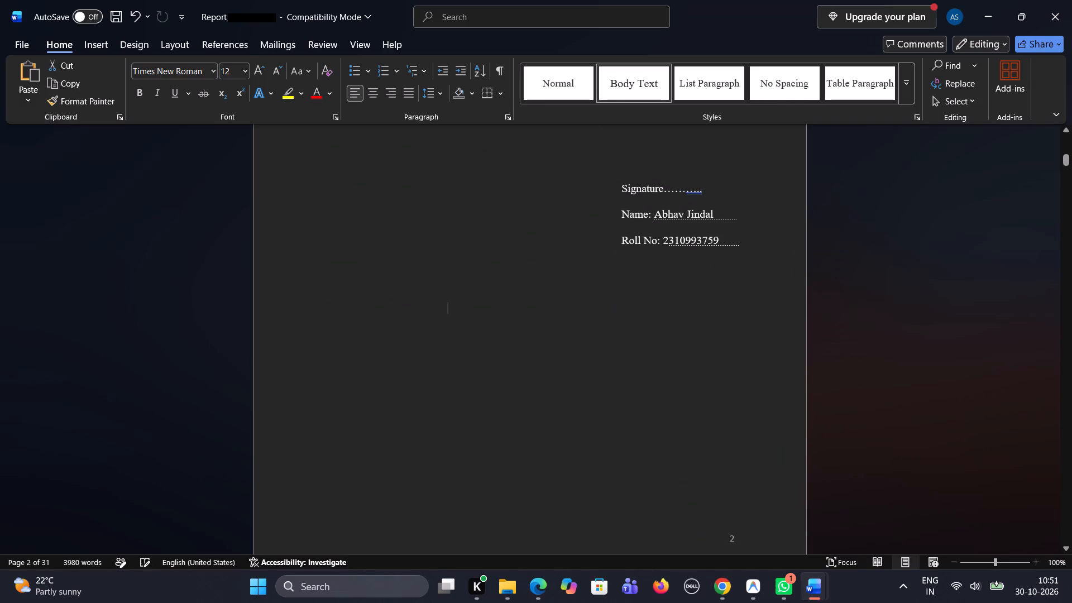
Replace the name in the remaining acknowledgement signature block with the student's own full name.
{"action": "left_click", "coordinate": [736, 214]}
{"action": "left_click", "coordinate": [720, 213]}
{"action": "key", "text": "BackSpace"}
{"action": "key", "text": "BackSpace"}
{"action": "key", "text": "BackSpace"}
{"action": "key", "text": "BackSpace"}
{"action": "key", "text": "BackSpace"}
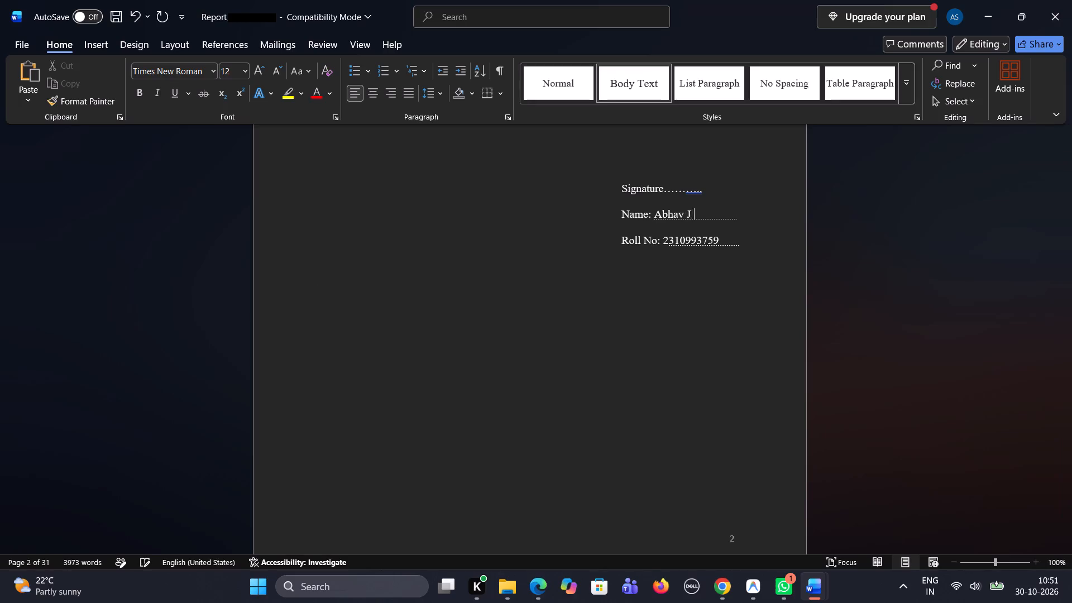
{"action": "key", "text": "BackSpace"}
{"action": "key", "text": "BackSpace"}
{"action": "key", "text": "BackSpace"}
{"action": "key", "text": "BackSpace"}
{"action": "key", "text": "BackSpace"}
{"action": "type", "text": "gh"}
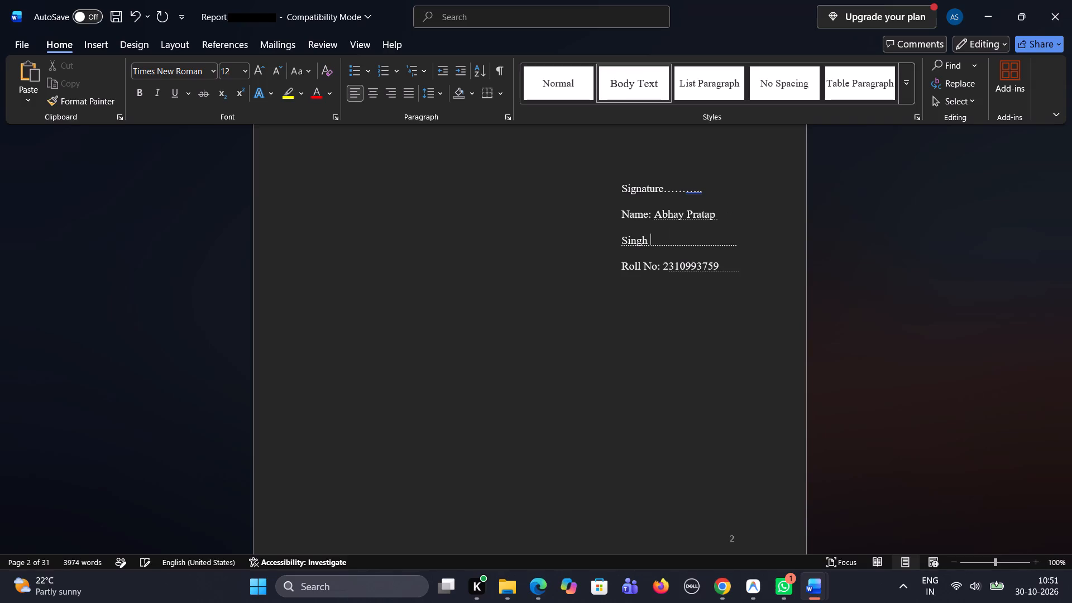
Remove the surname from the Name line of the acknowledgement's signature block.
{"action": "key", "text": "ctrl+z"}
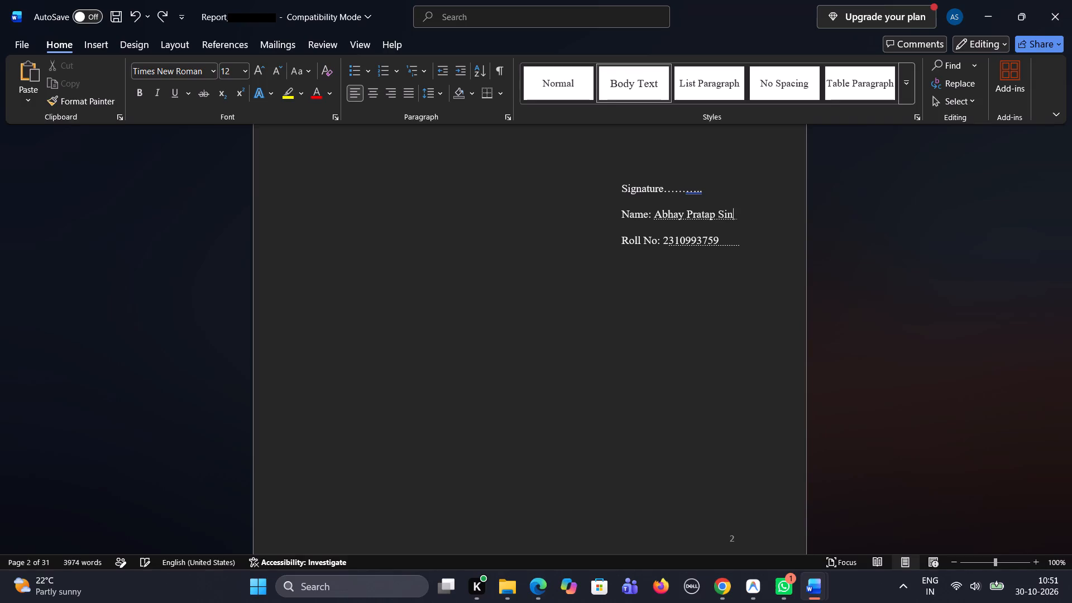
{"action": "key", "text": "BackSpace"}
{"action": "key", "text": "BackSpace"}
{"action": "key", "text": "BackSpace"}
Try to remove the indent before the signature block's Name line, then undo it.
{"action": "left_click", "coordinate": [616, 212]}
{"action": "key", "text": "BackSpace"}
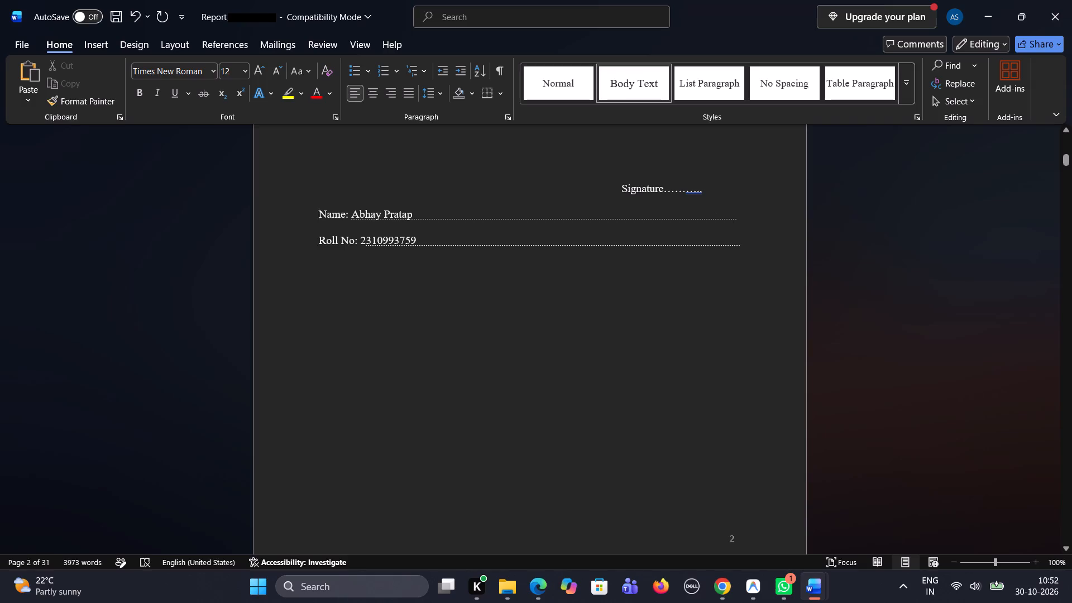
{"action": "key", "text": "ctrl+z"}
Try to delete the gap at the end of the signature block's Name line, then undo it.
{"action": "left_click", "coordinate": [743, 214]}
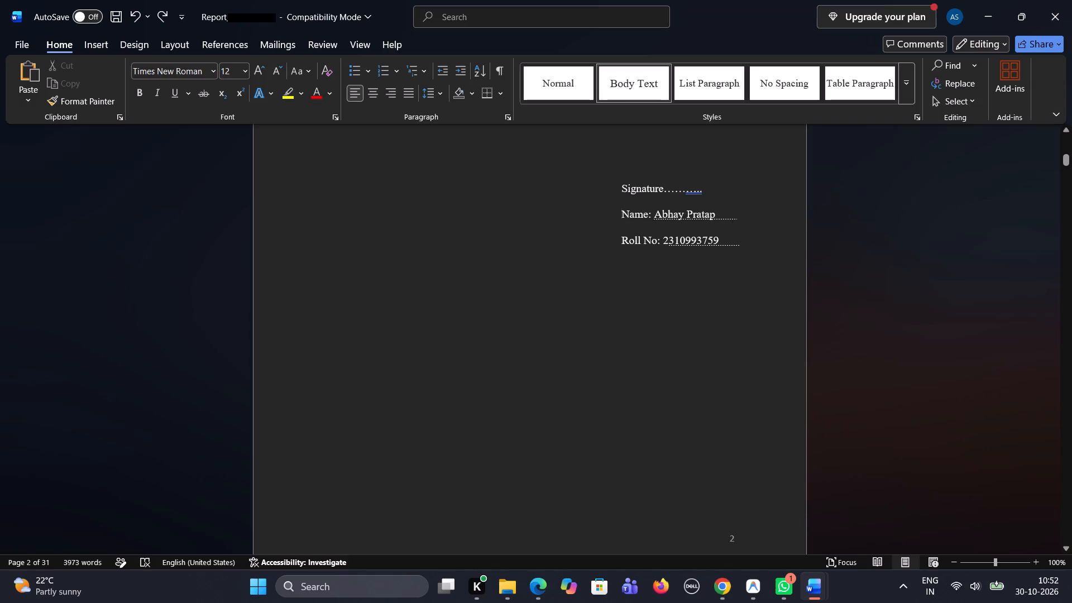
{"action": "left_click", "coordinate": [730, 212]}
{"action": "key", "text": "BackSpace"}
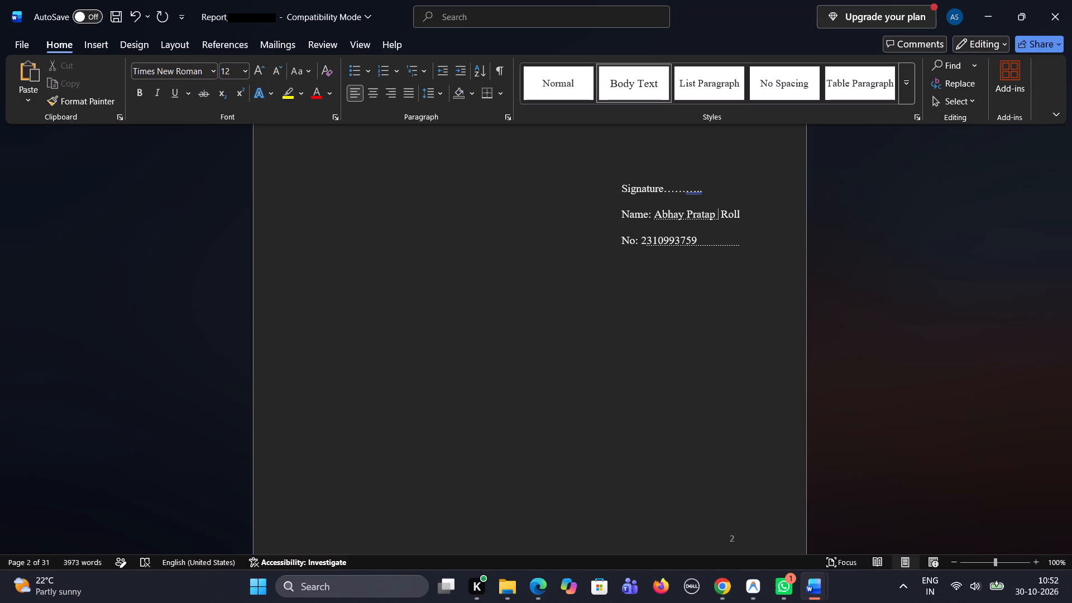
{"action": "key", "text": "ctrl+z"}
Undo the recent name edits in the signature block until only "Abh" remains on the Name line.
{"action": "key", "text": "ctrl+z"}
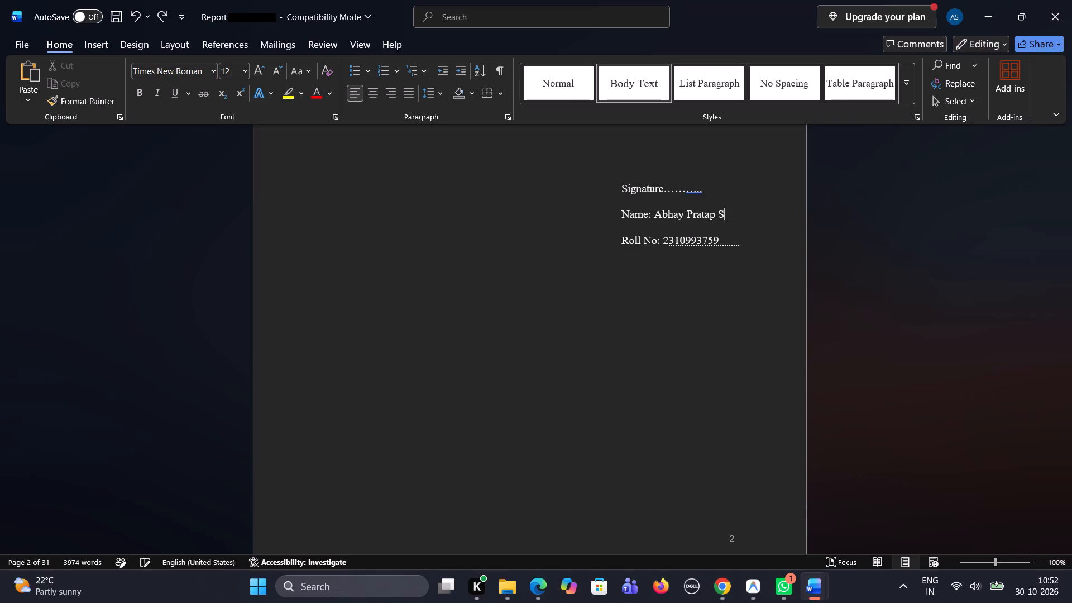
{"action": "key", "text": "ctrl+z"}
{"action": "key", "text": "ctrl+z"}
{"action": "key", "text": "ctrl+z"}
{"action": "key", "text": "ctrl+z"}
Complete the Name line of the acknowledgement's signature block with the student's own full name.
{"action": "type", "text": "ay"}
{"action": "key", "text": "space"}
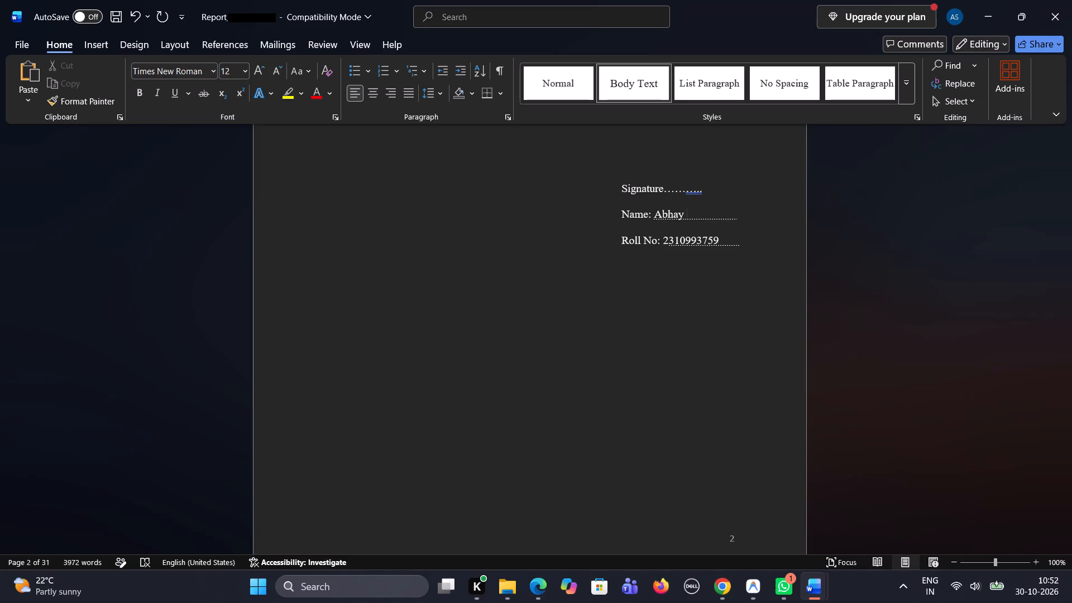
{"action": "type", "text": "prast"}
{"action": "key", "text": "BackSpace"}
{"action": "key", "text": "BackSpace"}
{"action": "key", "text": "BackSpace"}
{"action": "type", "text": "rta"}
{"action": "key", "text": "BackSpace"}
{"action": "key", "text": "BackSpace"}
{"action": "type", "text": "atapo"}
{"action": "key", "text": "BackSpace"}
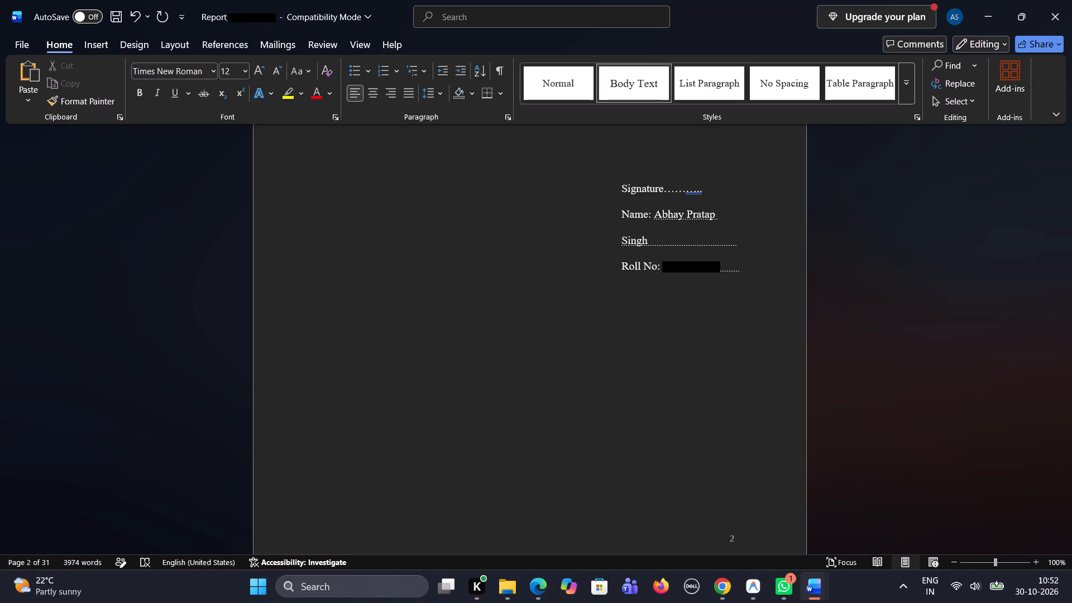
Replace the last four digits of the signature block's roll number with those of the student's own roll number.
{"action": "left_click", "coordinate": [720, 266]}
{"action": "key", "text": "BackSpace"}
{"action": "key", "text": "BackSpace"}
{"action": "key", "text": "BackSpace"}
{"action": "key", "text": "BackSpace"}
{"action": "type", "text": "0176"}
Copy the Abstract heading and its full text, through the closing sentence ending in "urban management.".
{"action": "scroll", "coordinate": [720, 266], "scroll_direction": "down", "scroll_amount": 4}
{"action": "scroll", "coordinate": [720, 266], "scroll_direction": "up", "scroll_amount": 1}
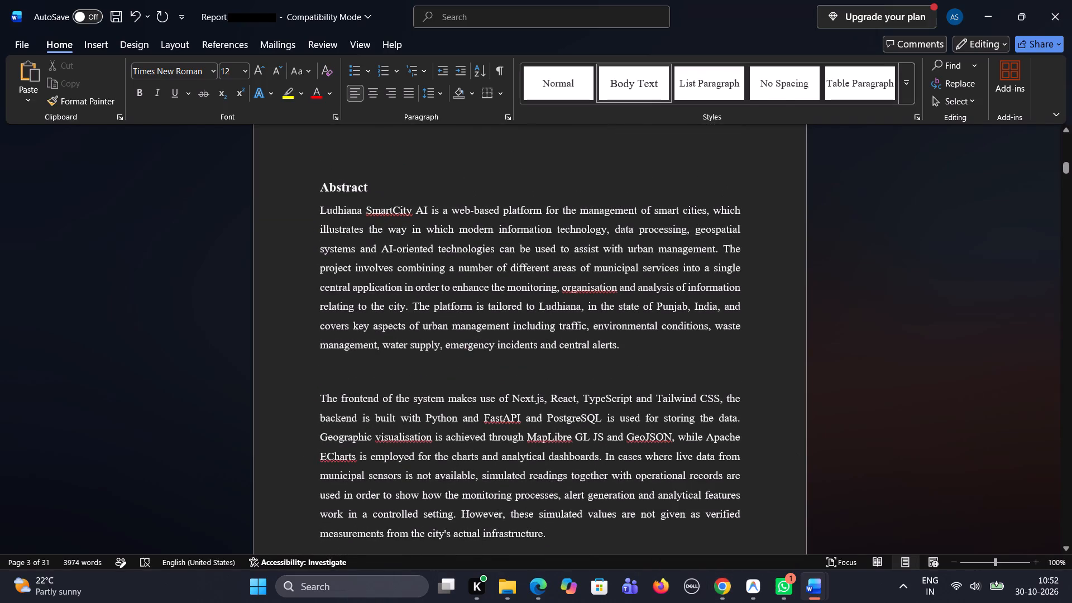
{"action": "left_click_drag", "start_coordinate": [322, 185], "coordinate": [457, 547]}
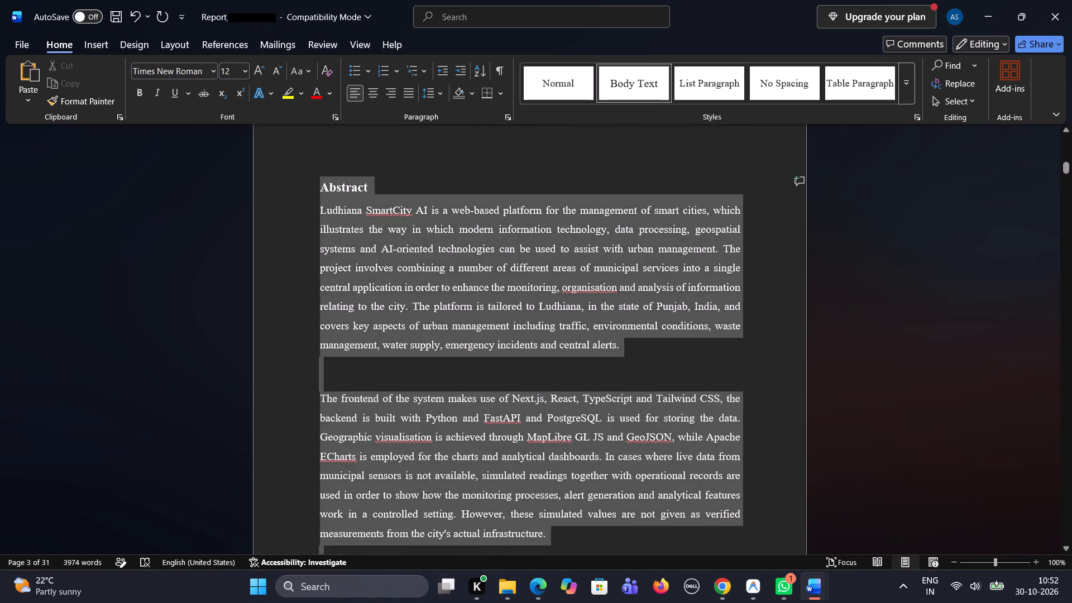
{"action": "left_click_drag", "start_coordinate": [457, 547], "coordinate": [457, 186]}
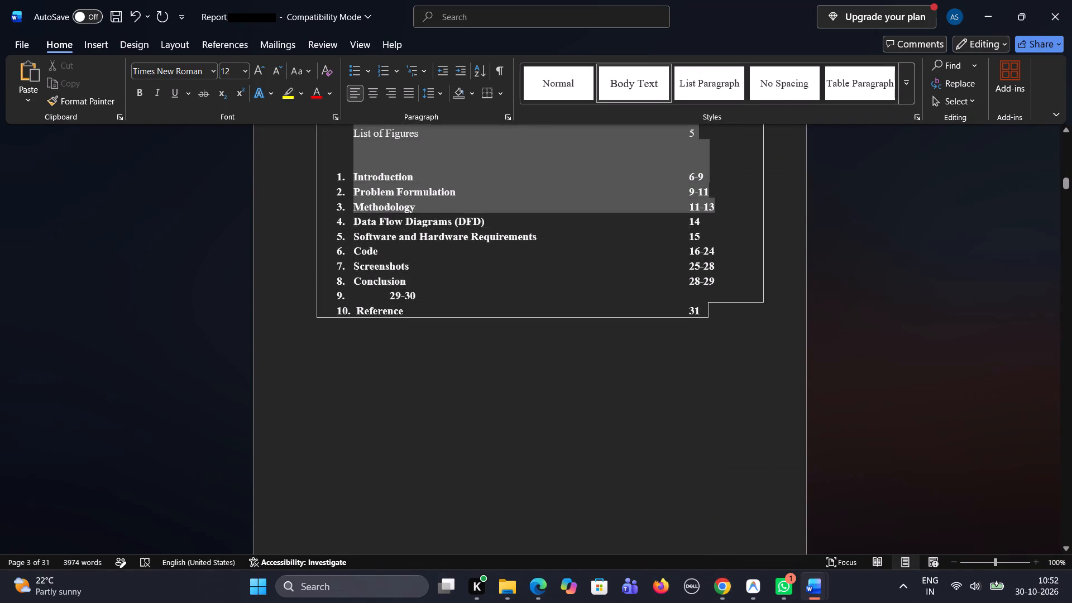
{"action": "left_click_drag", "start_coordinate": [457, 186], "coordinate": [458, 219]}
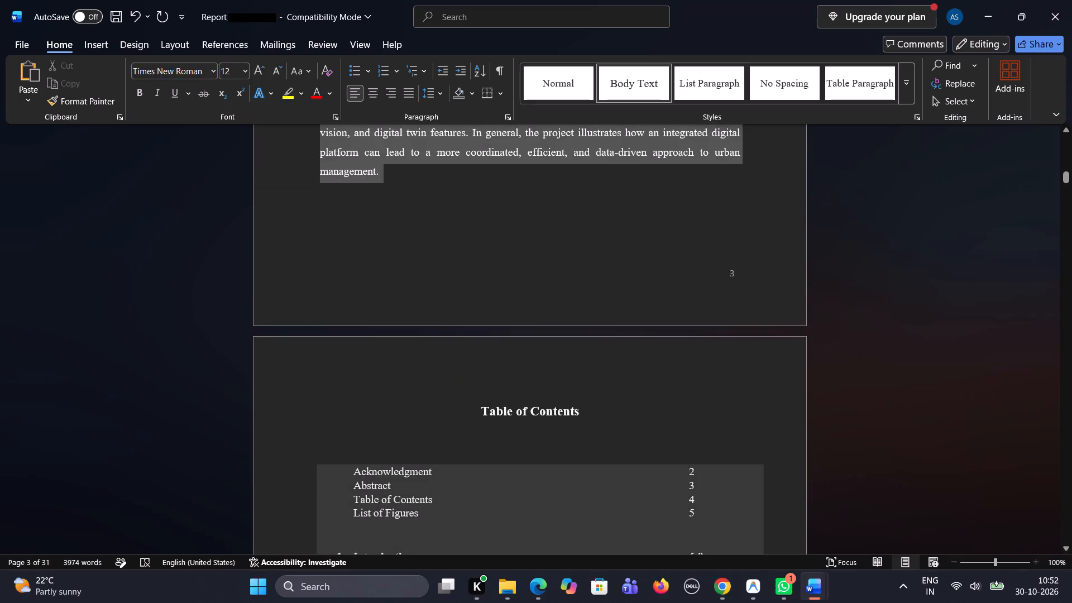
{"action": "left_click_drag", "start_coordinate": [458, 219], "coordinate": [381, 167]}
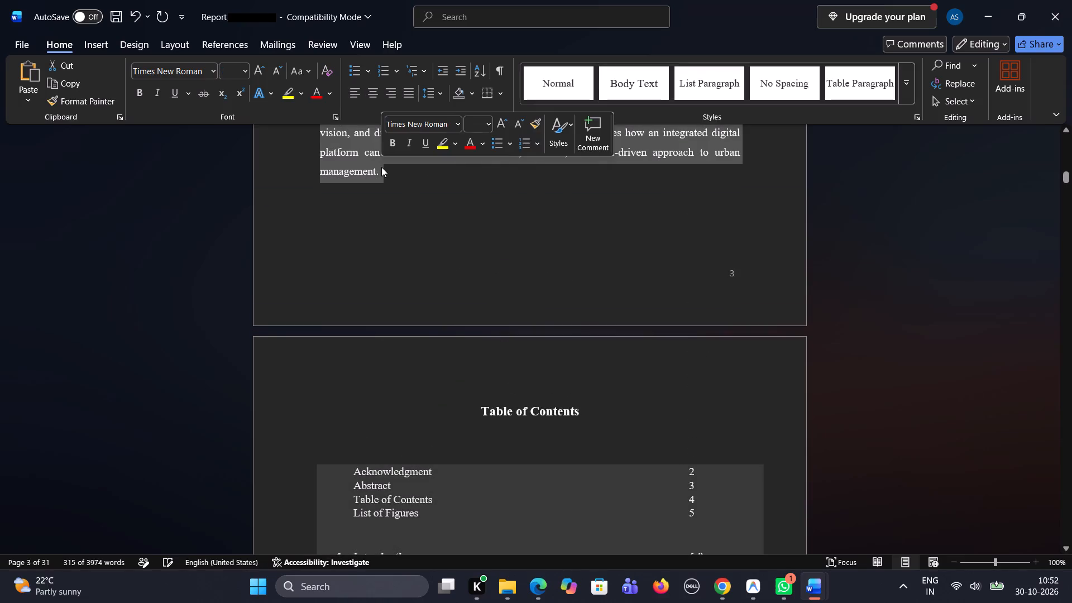
{"action": "key", "text": "ctrl+c"}
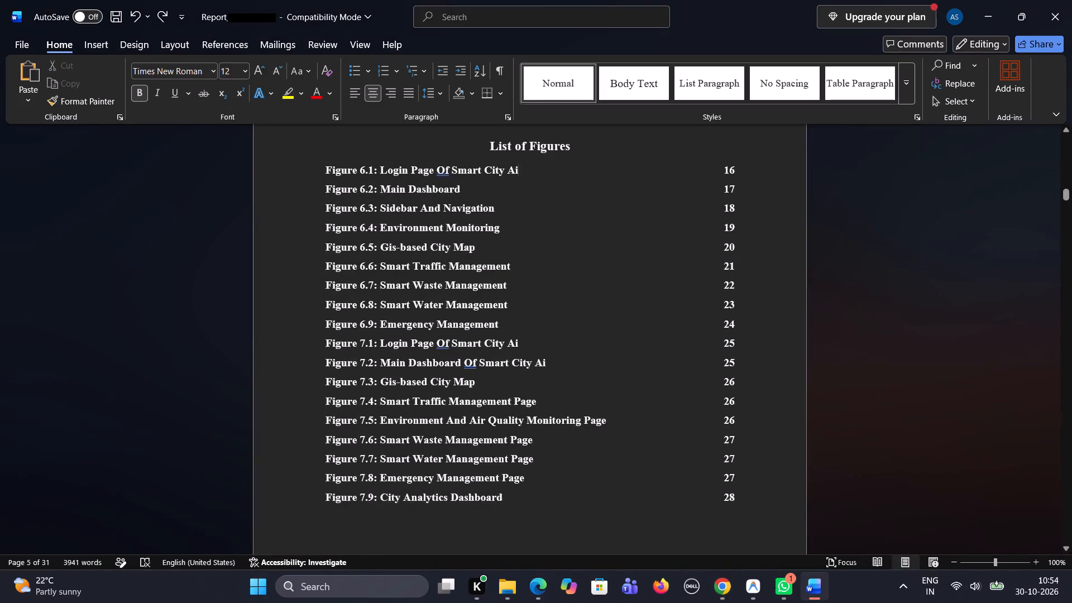
{"action": "key", "text": "BackSpace"}
{"action": "key", "text": "BackSpace"}
{"action": "key", "text": "BackSpace"}
{"action": "key", "text": "BackSpace"}
{"action": "key", "text": "BackSpace"}
{"action": "key", "text": "BackSpace"}
{"action": "key", "text": "BackSpace"}
{"action": "key", "text": "BackSpace"}
{"action": "key", "text": "BackSpace"}
{"action": "key", "text": "BackSpace"}
{"action": "key", "text": "BackSpace"}
{"action": "key", "text": "BackSpace"}
{"action": "key", "text": "BackSpace"}
{"action": "key", "text": "BackSpace"}
{"action": "key", "text": "BackSpace"}
{"action": "key", "text": "BackSpace"}
{"action": "key", "text": "BackSpace"}
{"action": "key", "text": "BackSpace"}
{"action": "key", "text": "BackSpace"}
{"action": "key", "text": "BackSpace"}
{"action": "key", "text": "BackSpace"}
{"action": "key", "text": "BackSpace"}
{"action": "key", "text": "BackSpace"}
{"action": "key", "text": "BackSpace"}
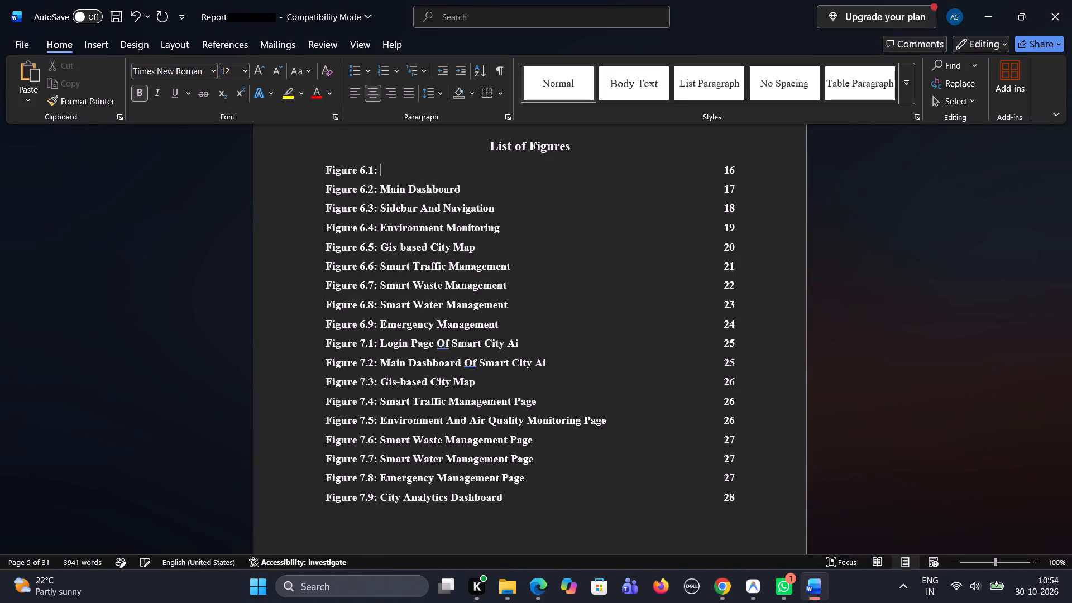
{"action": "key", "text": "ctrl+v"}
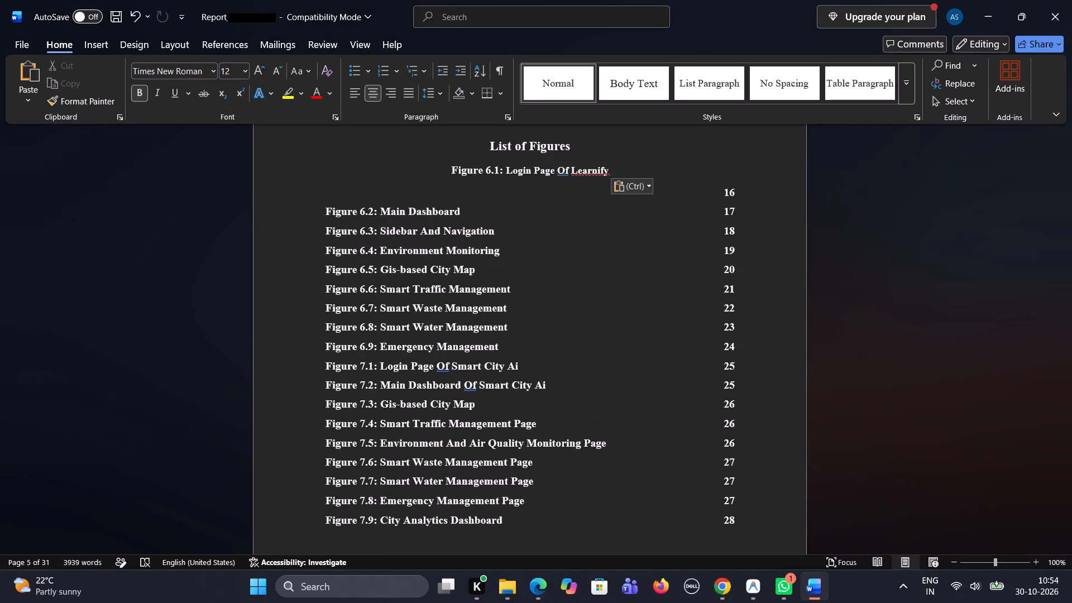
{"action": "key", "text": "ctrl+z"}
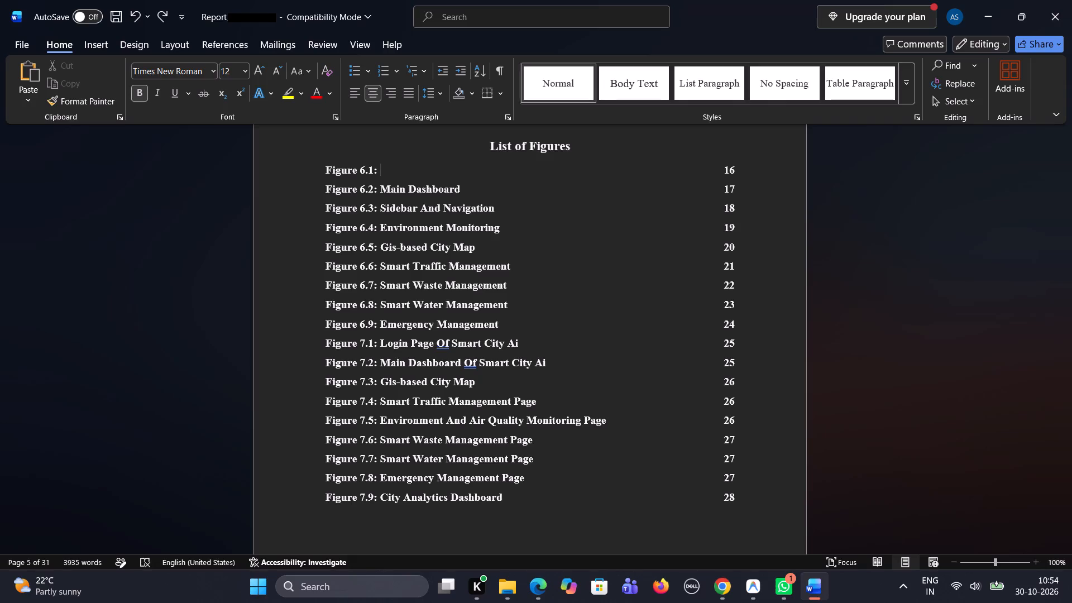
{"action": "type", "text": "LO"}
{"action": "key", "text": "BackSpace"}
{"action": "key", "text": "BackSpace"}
Paste "Login Page Of Learnify" as the Figure 6.1 title and left-align the entry.
{"action": "key", "text": "ctrl+v"}
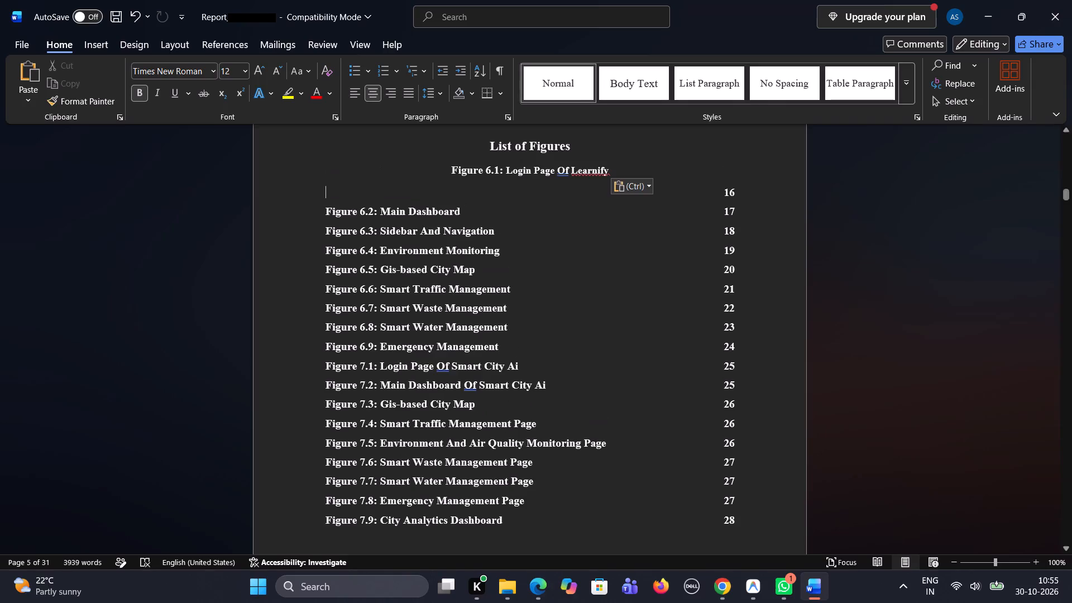
{"action": "left_click", "coordinate": [442, 170]}
{"action": "key", "text": "Return"}
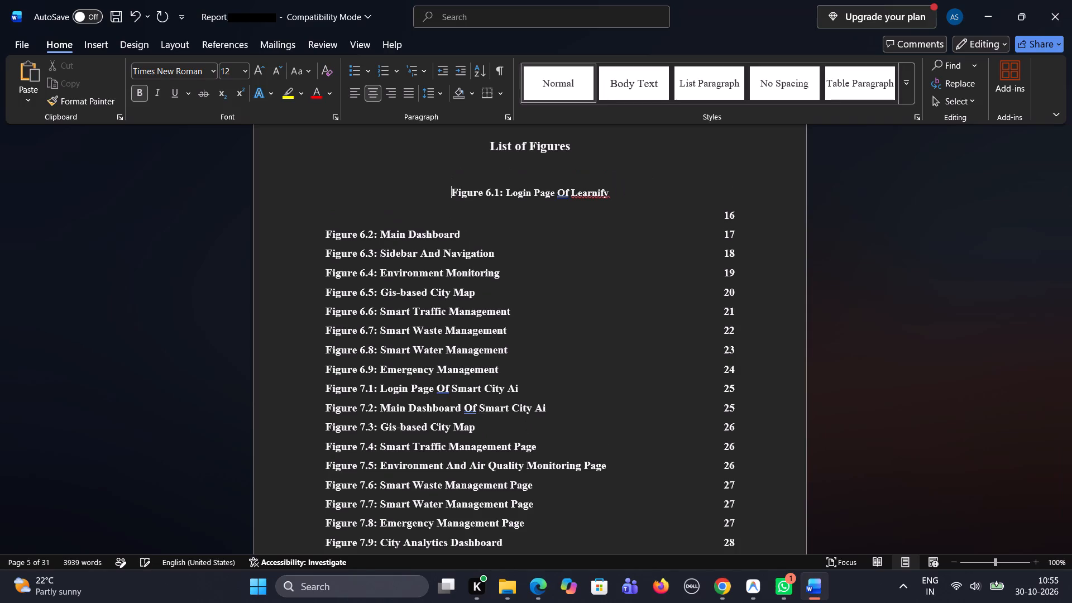
{"action": "key", "text": "BackSpace"}
{"action": "key", "text": "BackSpace"}
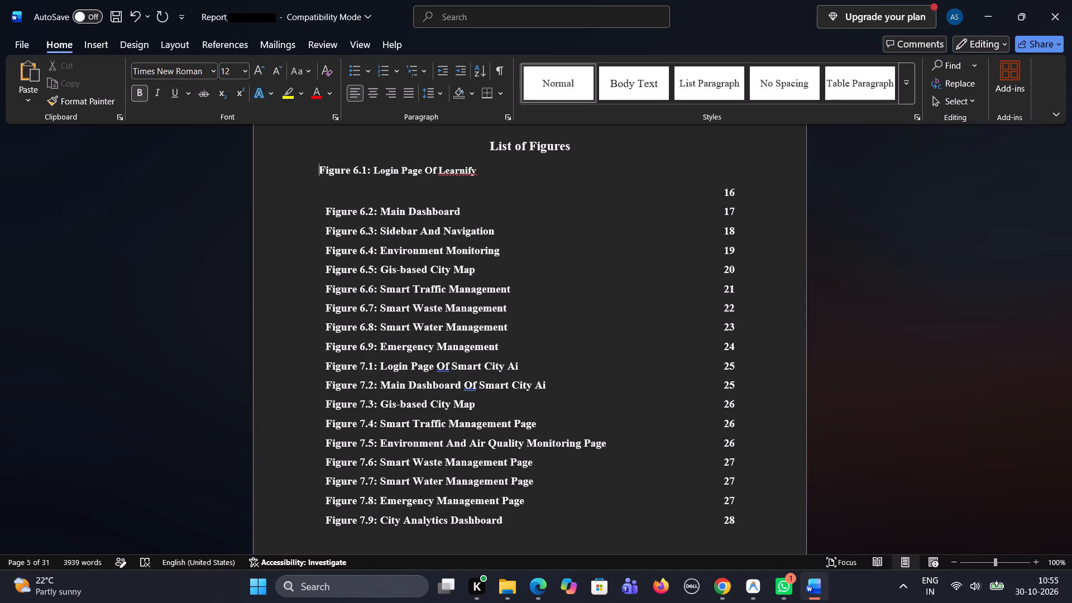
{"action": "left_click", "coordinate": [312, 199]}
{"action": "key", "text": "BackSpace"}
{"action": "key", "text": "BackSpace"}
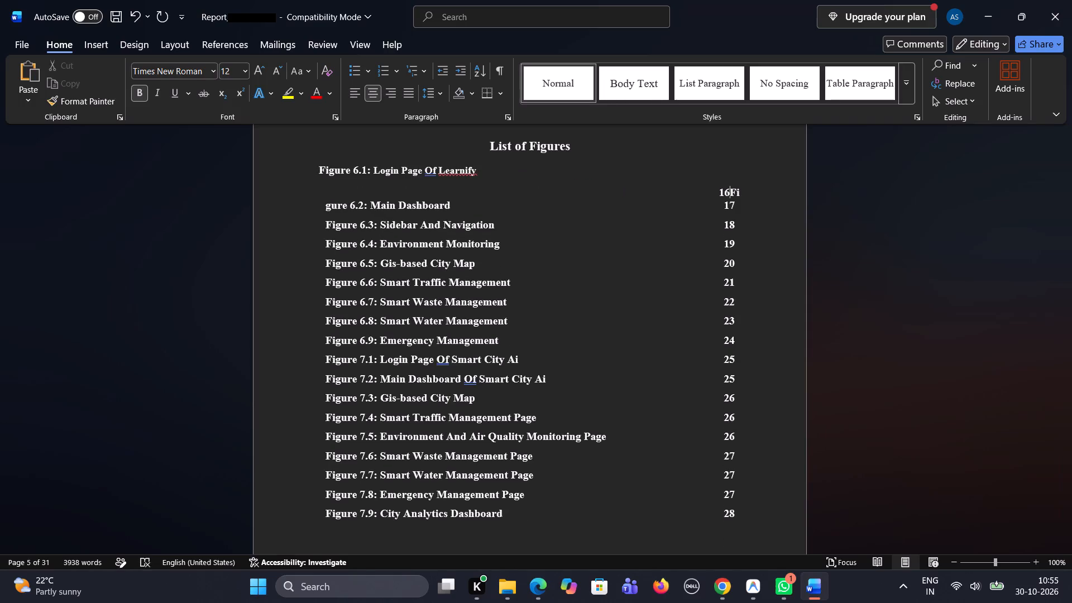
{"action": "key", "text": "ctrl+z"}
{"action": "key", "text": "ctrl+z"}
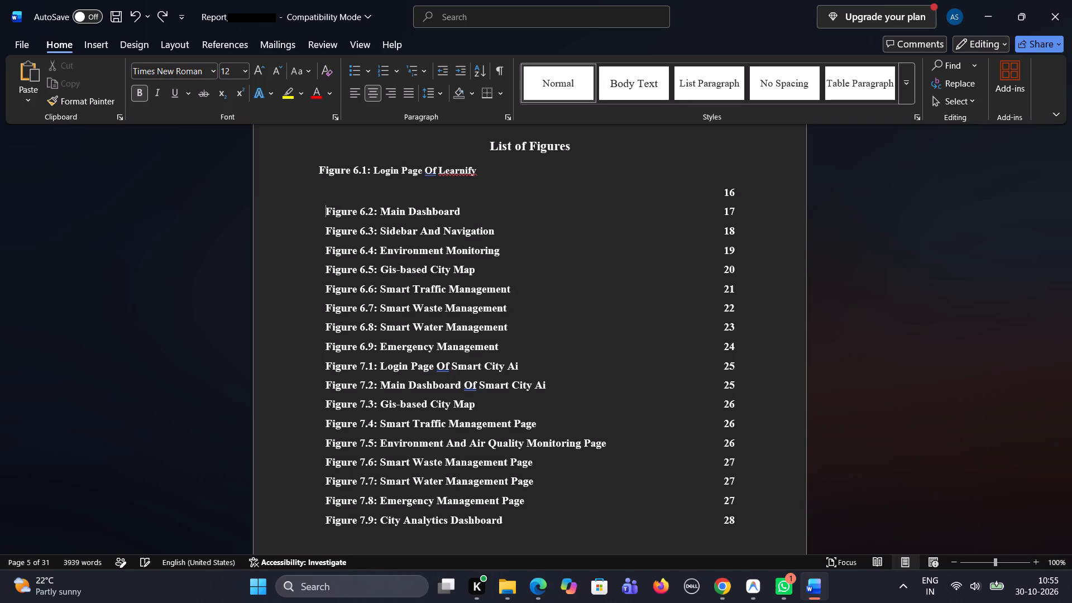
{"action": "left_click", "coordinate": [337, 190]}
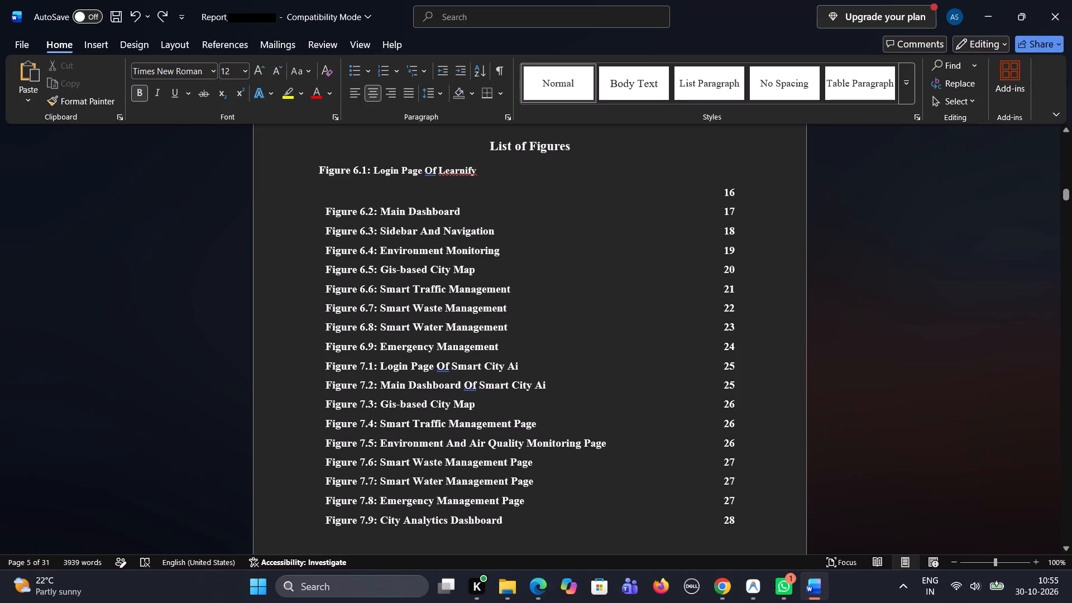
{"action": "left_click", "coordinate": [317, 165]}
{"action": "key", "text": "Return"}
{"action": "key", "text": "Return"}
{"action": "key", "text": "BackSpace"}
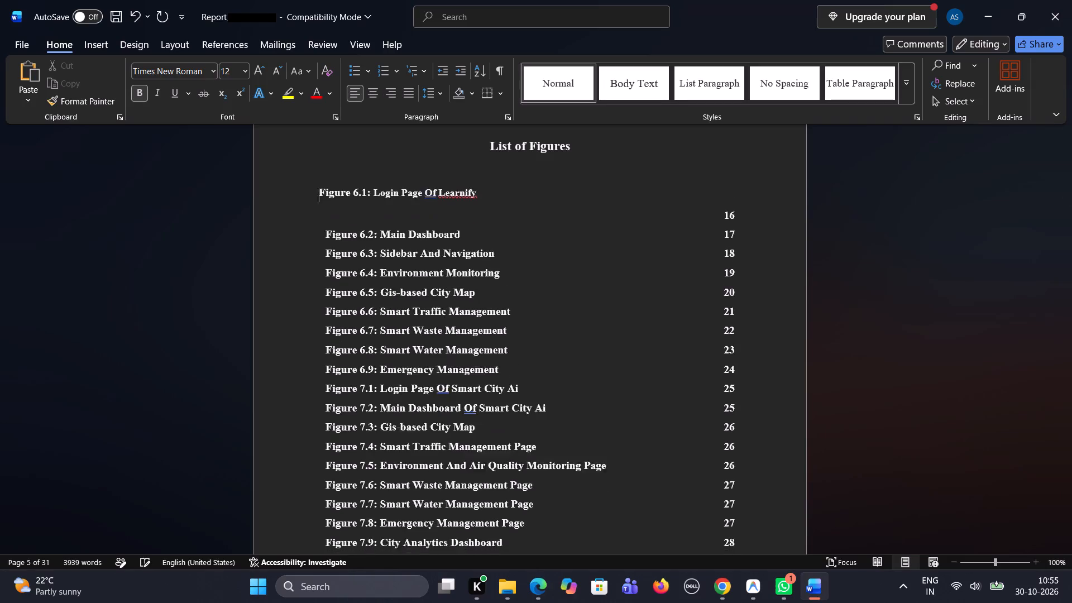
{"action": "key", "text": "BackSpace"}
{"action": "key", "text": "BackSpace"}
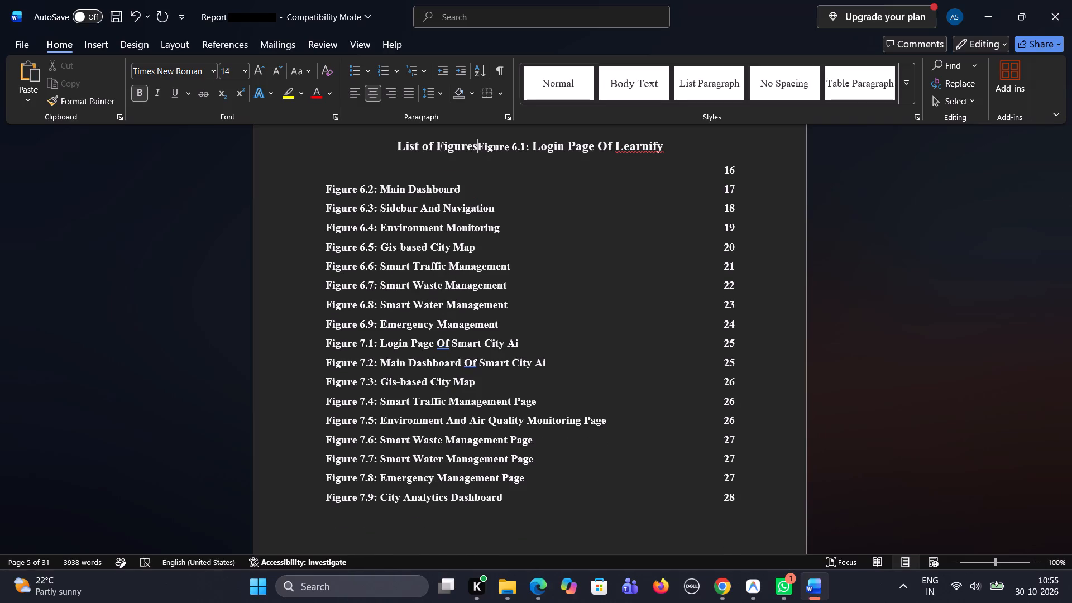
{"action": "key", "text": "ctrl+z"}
Join the separated page number 16 back onto the Figure 6.1 line.
{"action": "left_click", "coordinate": [359, 183]}
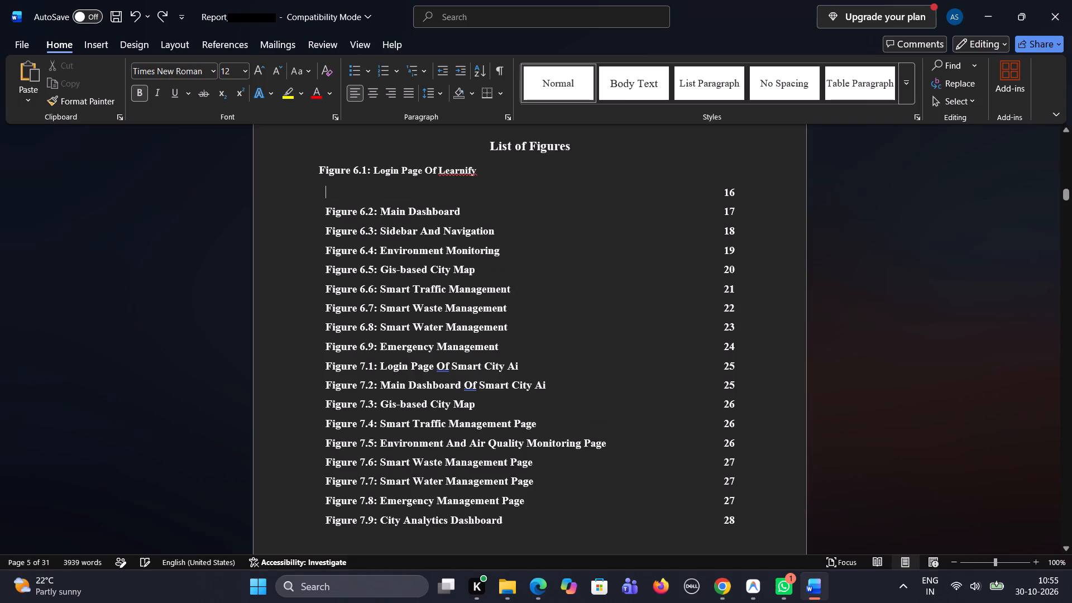
{"action": "key", "text": "BackSpace"}
{"action": "key", "text": "BackSpace"}
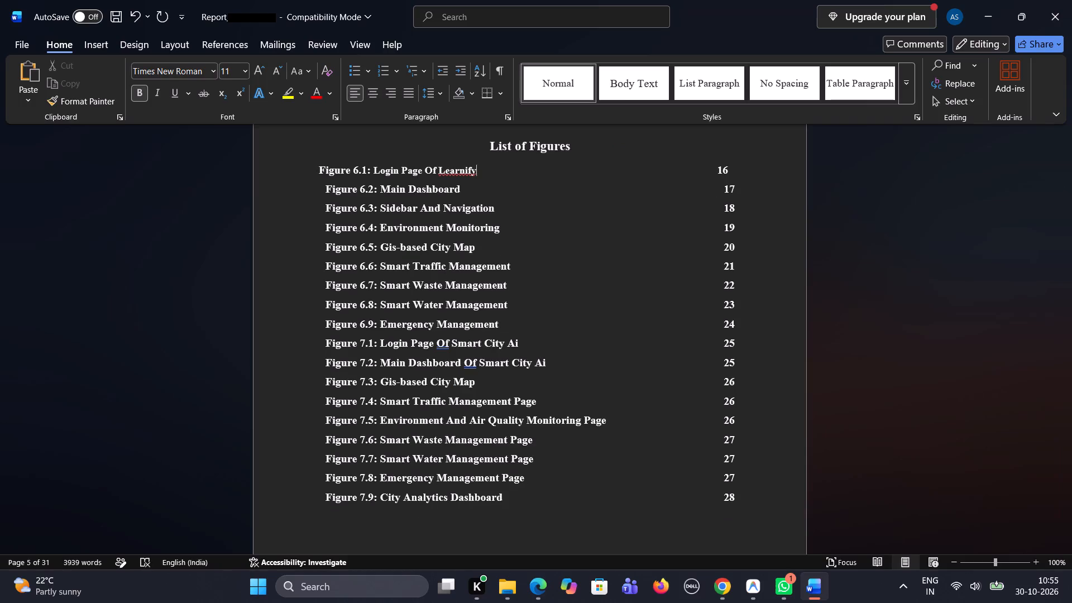
Adjust the spacing before the Figure 6.1 entry and its page number 16 to line them up with the entries below.
{"action": "left_click", "coordinate": [315, 175]}
{"action": "key", "text": "space"}
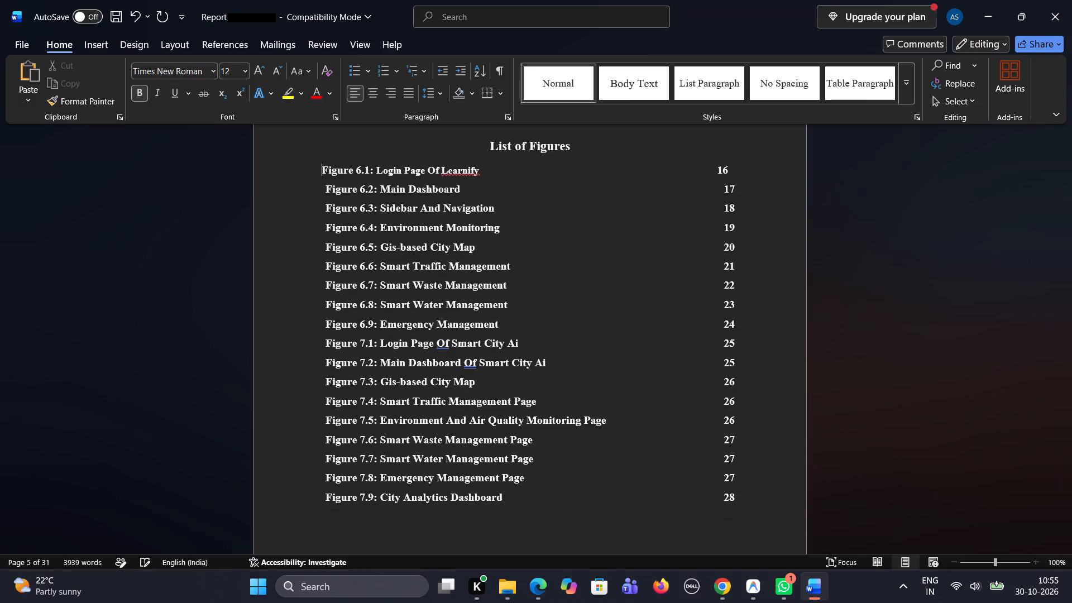
{"action": "key", "text": "space"}
{"action": "key", "text": "space"}
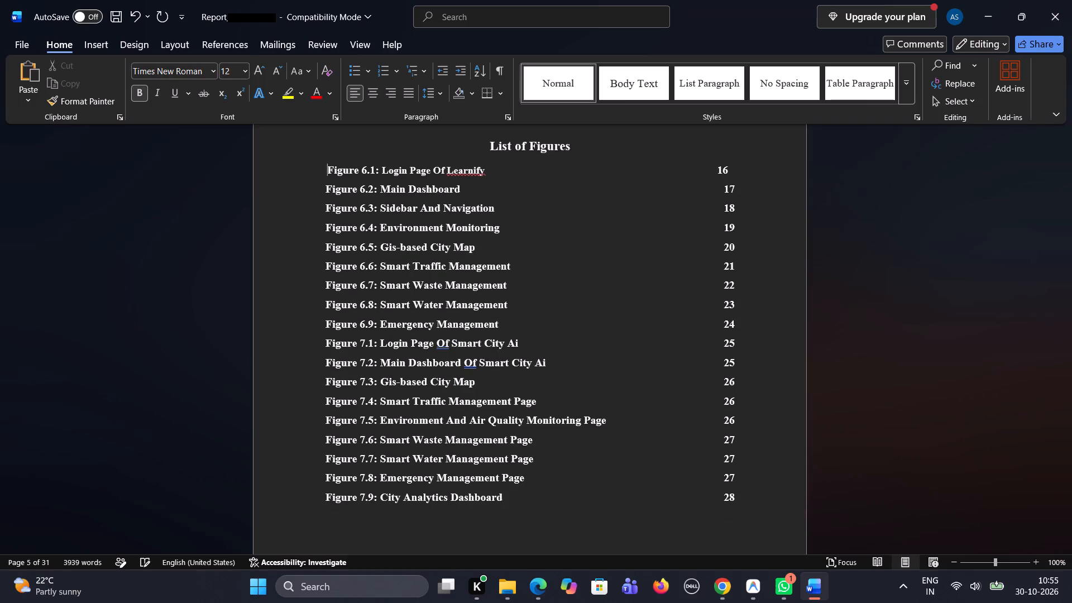
{"action": "key", "text": "BackSpace"}
{"action": "key", "text": "space"}
{"action": "key", "text": "space"}
{"action": "key", "text": "BackSpace"}
{"action": "key", "text": "BackSpace"}
{"action": "key", "text": "space"}
{"action": "key", "text": "BackSpace"}
{"action": "left_click", "coordinate": [702, 169]}
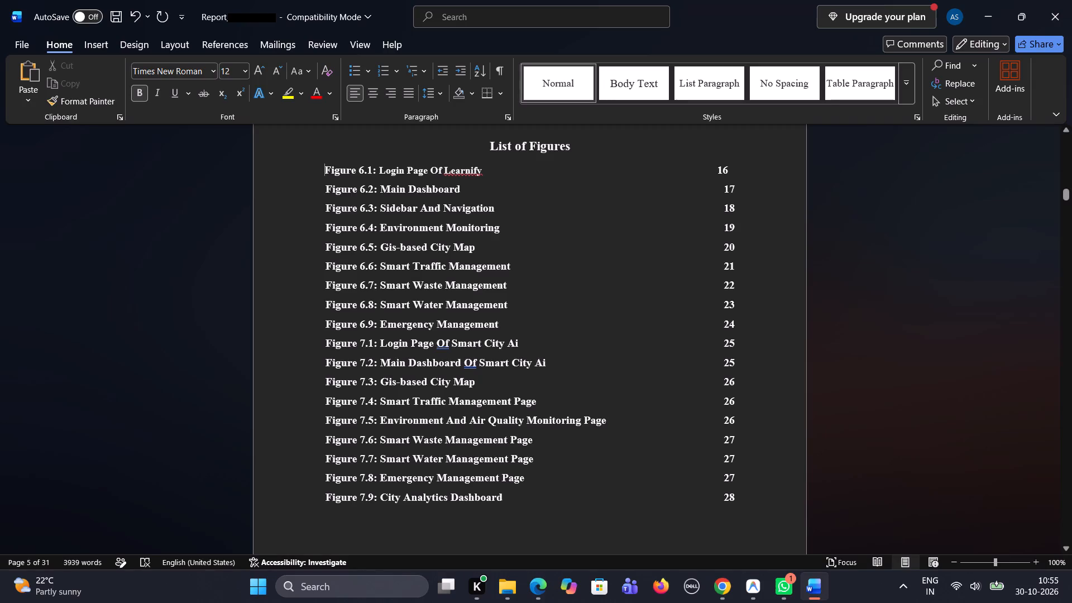
{"action": "key", "text": "space"}
{"action": "key", "text": "space"}
{"action": "key", "text": "space"}
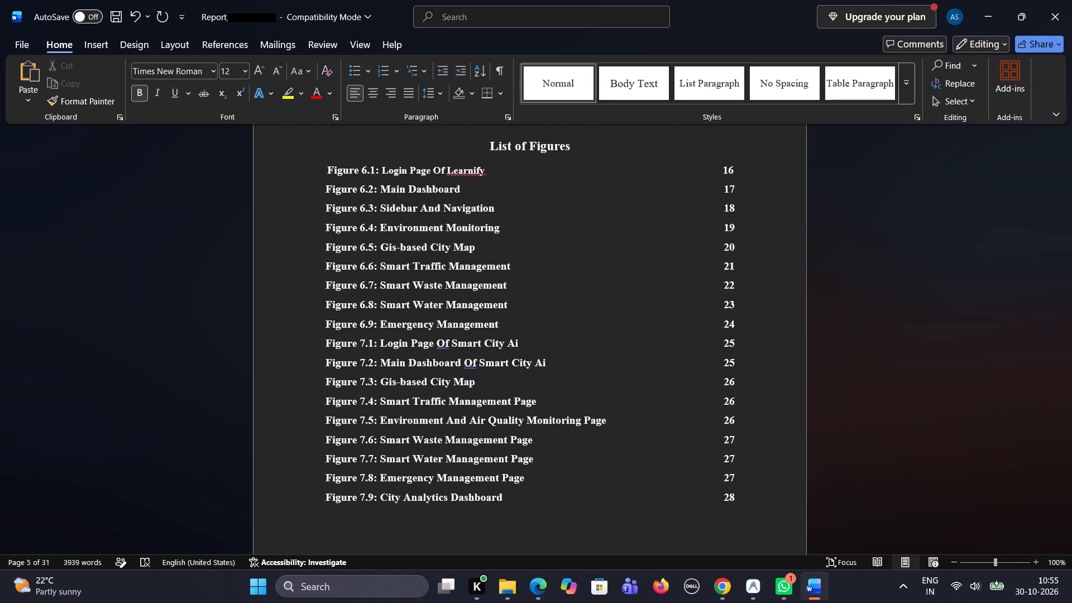
{"action": "left_click", "coordinate": [324, 167]}
{"action": "key", "text": "BackSpace"}
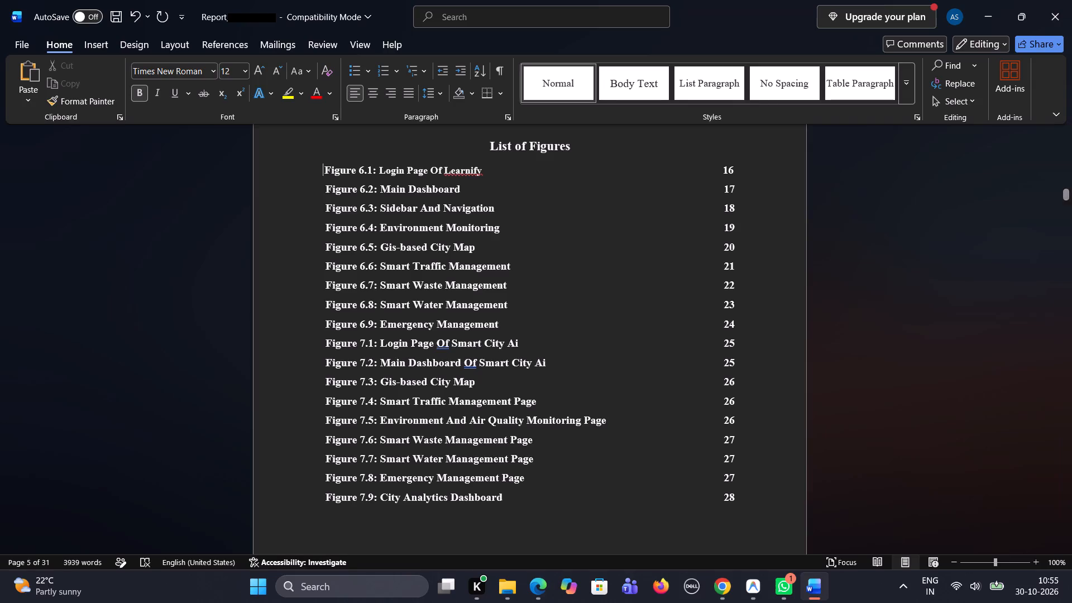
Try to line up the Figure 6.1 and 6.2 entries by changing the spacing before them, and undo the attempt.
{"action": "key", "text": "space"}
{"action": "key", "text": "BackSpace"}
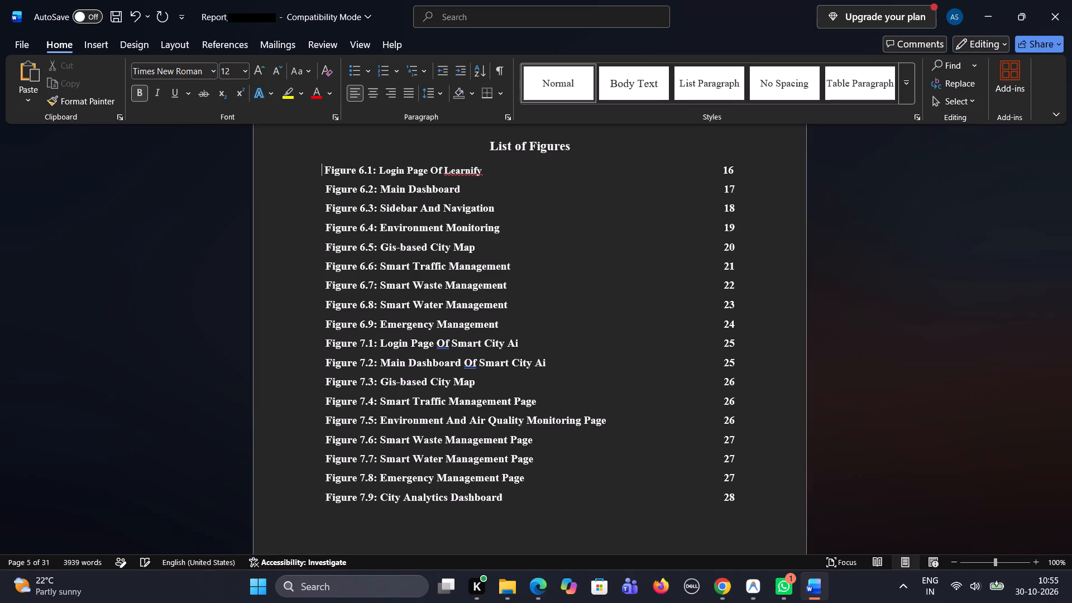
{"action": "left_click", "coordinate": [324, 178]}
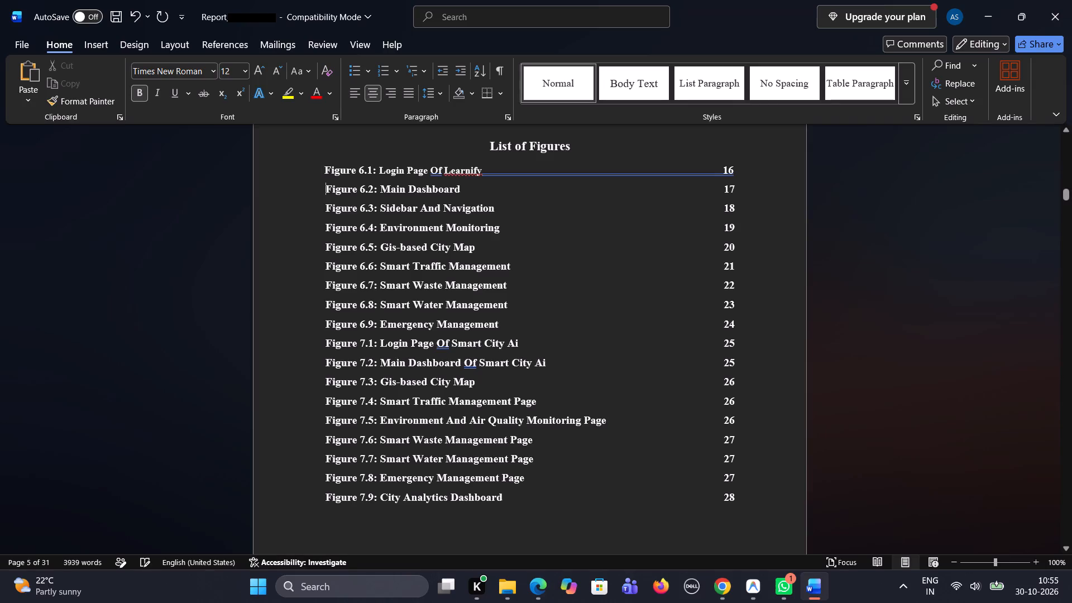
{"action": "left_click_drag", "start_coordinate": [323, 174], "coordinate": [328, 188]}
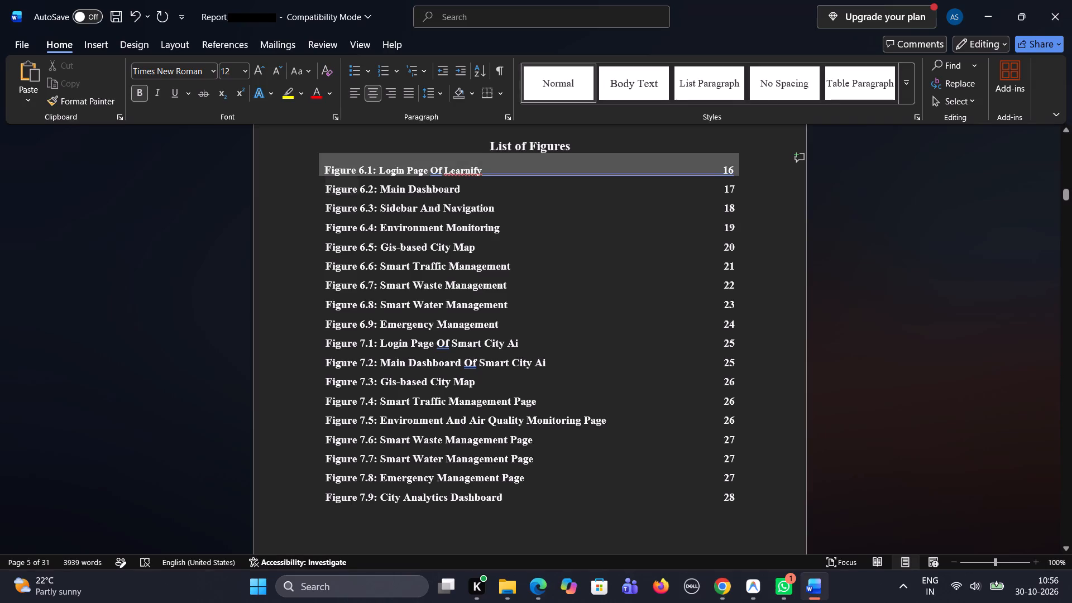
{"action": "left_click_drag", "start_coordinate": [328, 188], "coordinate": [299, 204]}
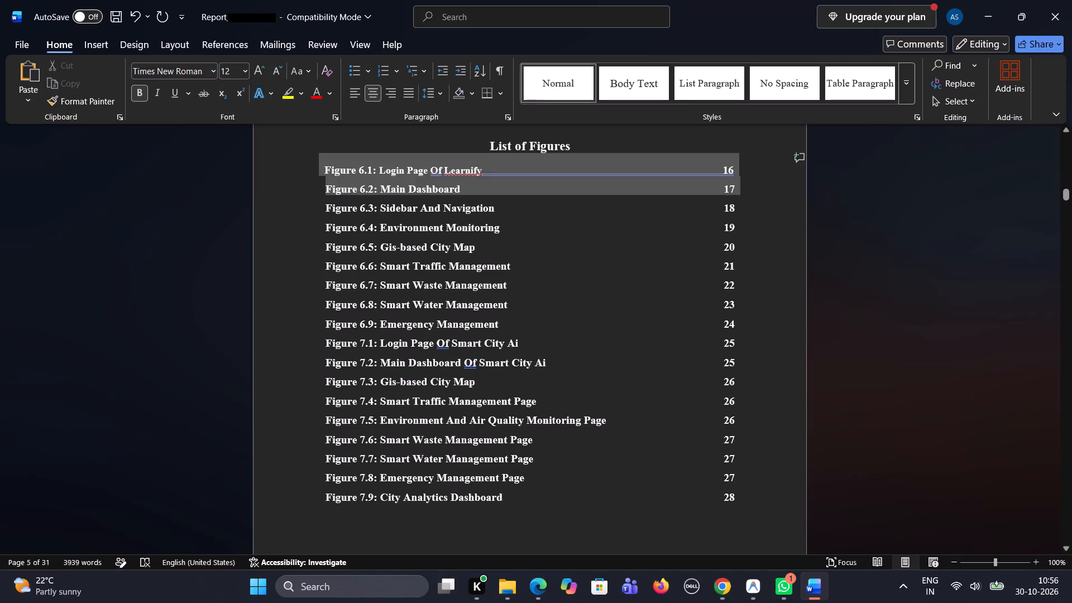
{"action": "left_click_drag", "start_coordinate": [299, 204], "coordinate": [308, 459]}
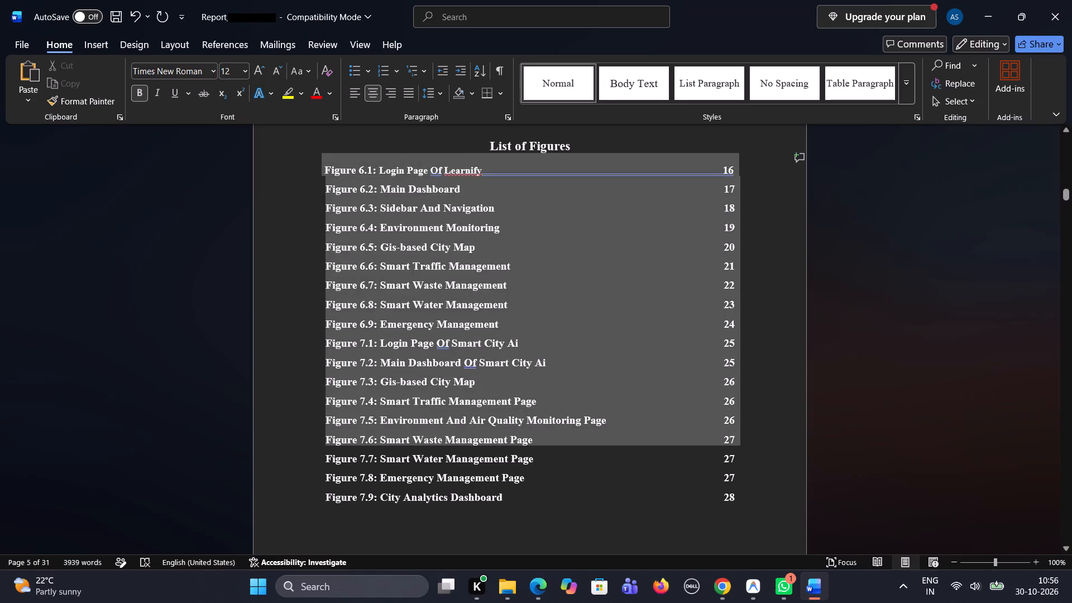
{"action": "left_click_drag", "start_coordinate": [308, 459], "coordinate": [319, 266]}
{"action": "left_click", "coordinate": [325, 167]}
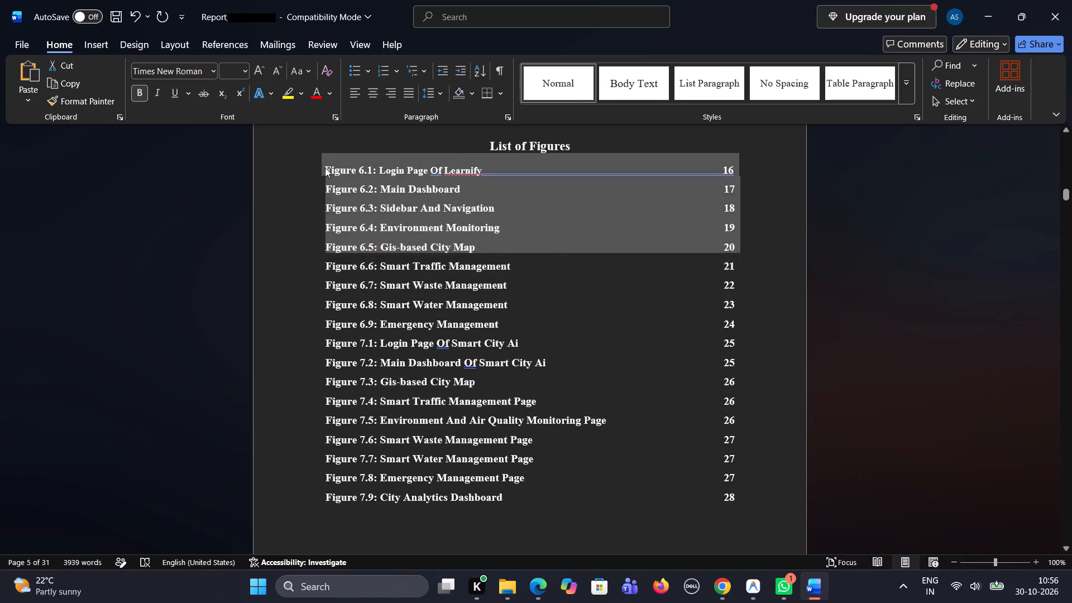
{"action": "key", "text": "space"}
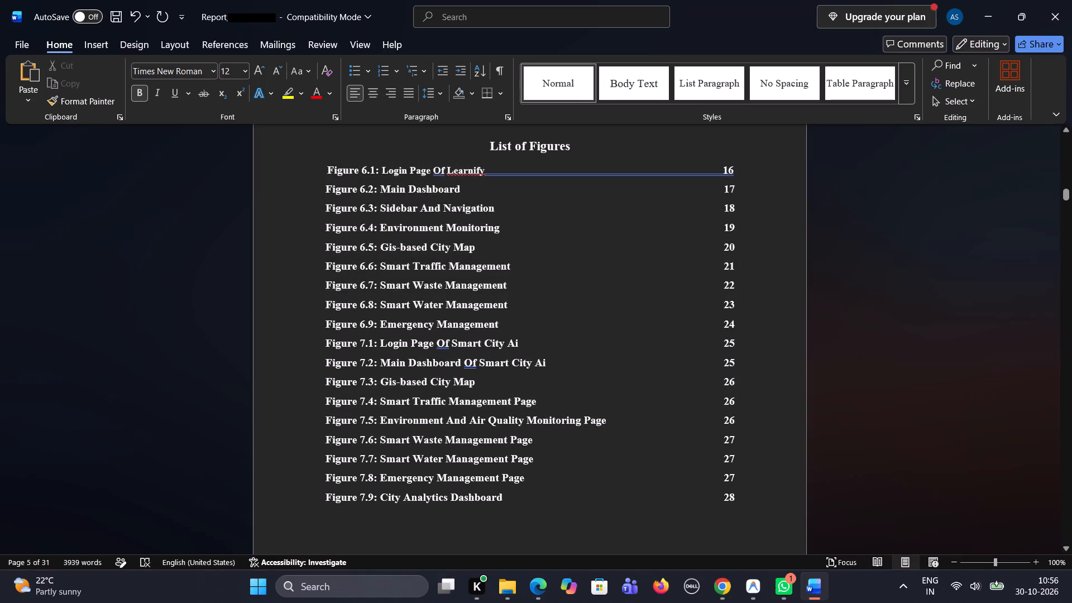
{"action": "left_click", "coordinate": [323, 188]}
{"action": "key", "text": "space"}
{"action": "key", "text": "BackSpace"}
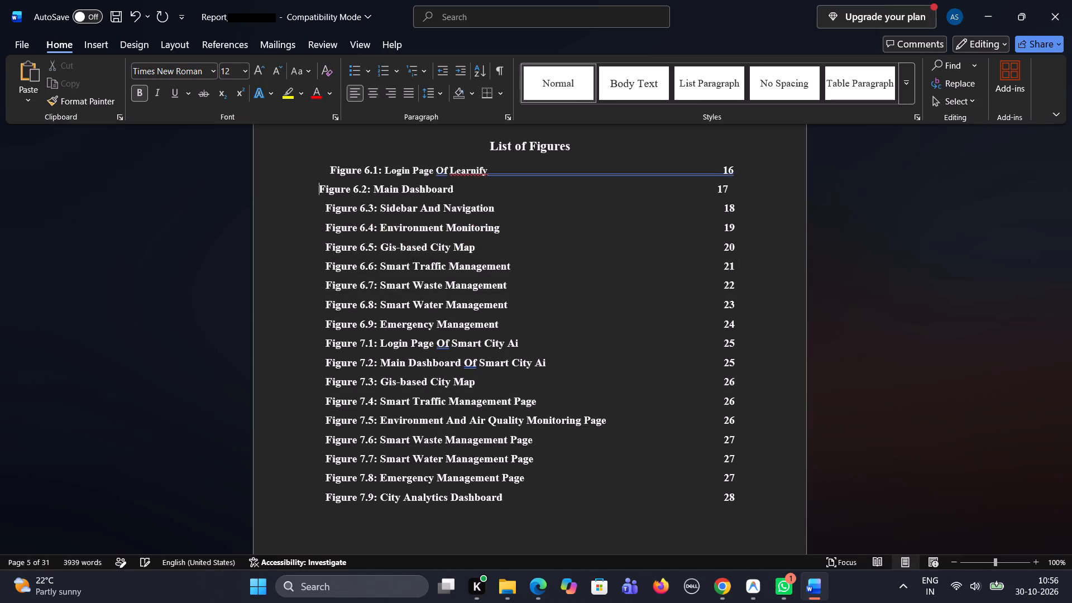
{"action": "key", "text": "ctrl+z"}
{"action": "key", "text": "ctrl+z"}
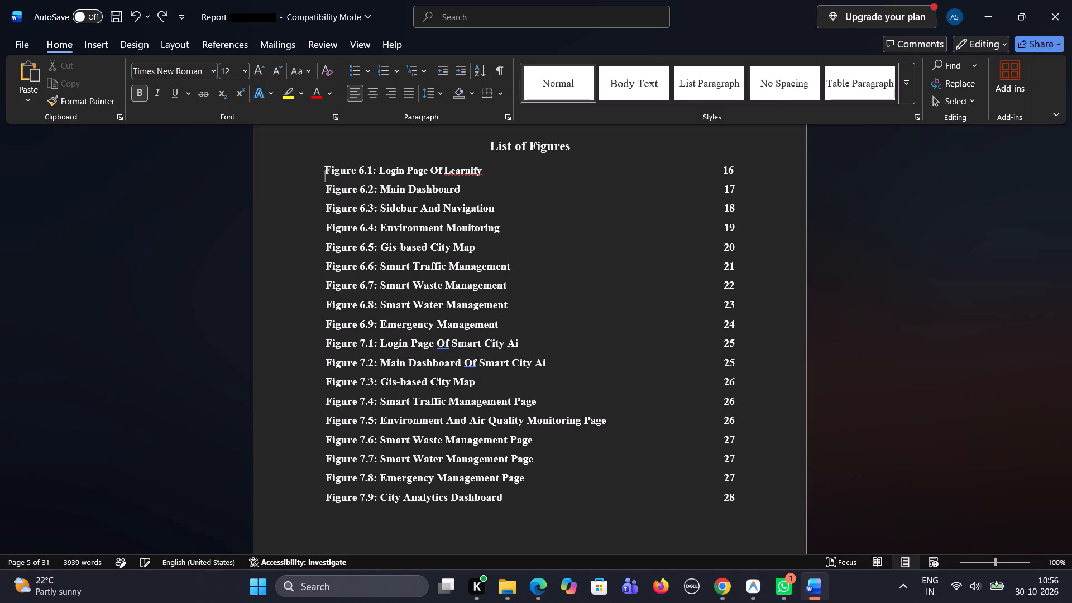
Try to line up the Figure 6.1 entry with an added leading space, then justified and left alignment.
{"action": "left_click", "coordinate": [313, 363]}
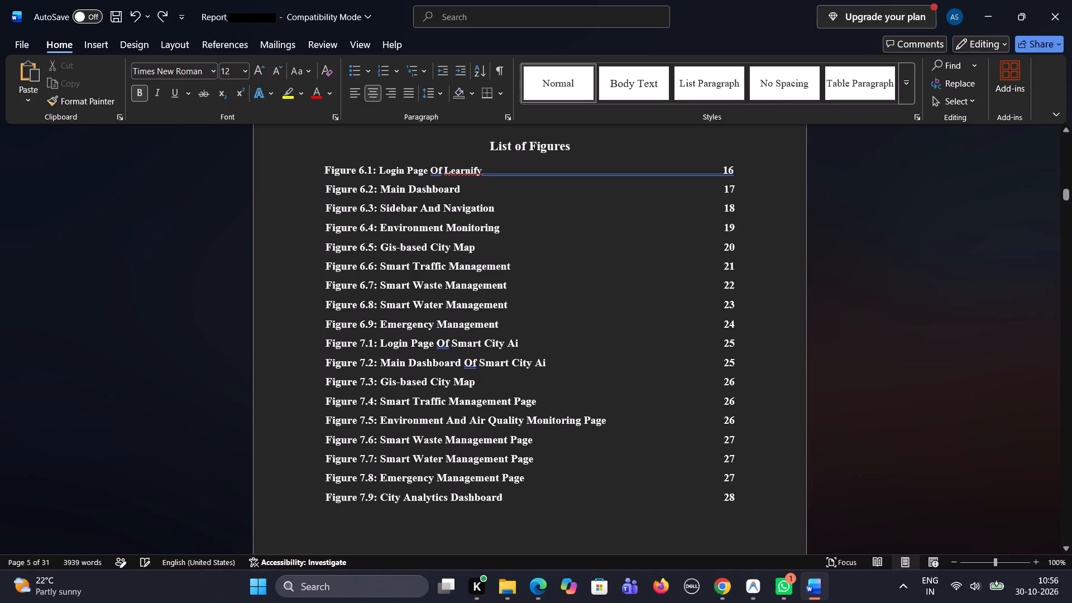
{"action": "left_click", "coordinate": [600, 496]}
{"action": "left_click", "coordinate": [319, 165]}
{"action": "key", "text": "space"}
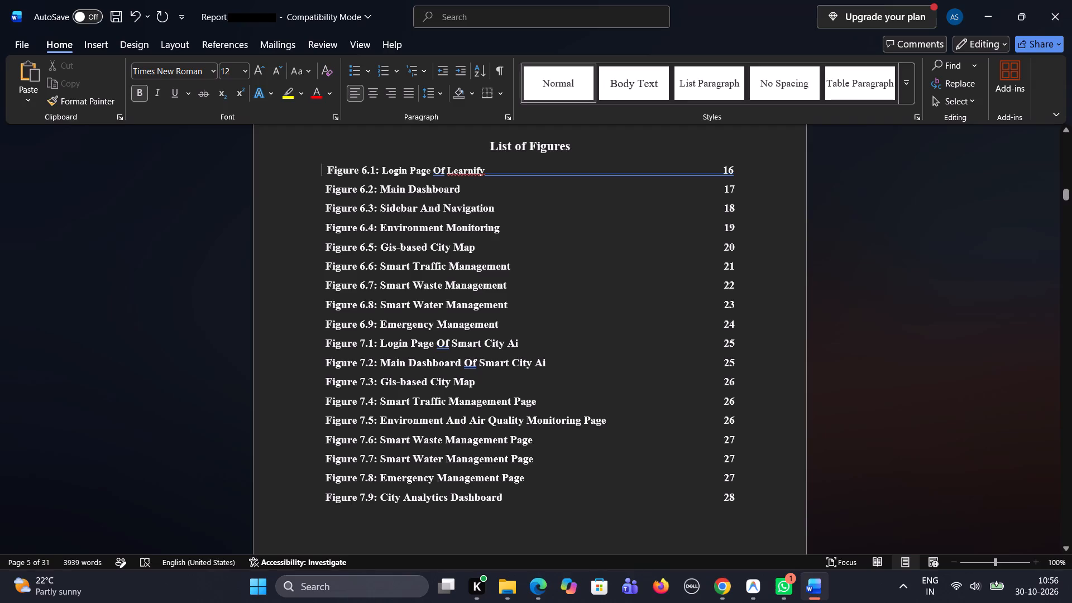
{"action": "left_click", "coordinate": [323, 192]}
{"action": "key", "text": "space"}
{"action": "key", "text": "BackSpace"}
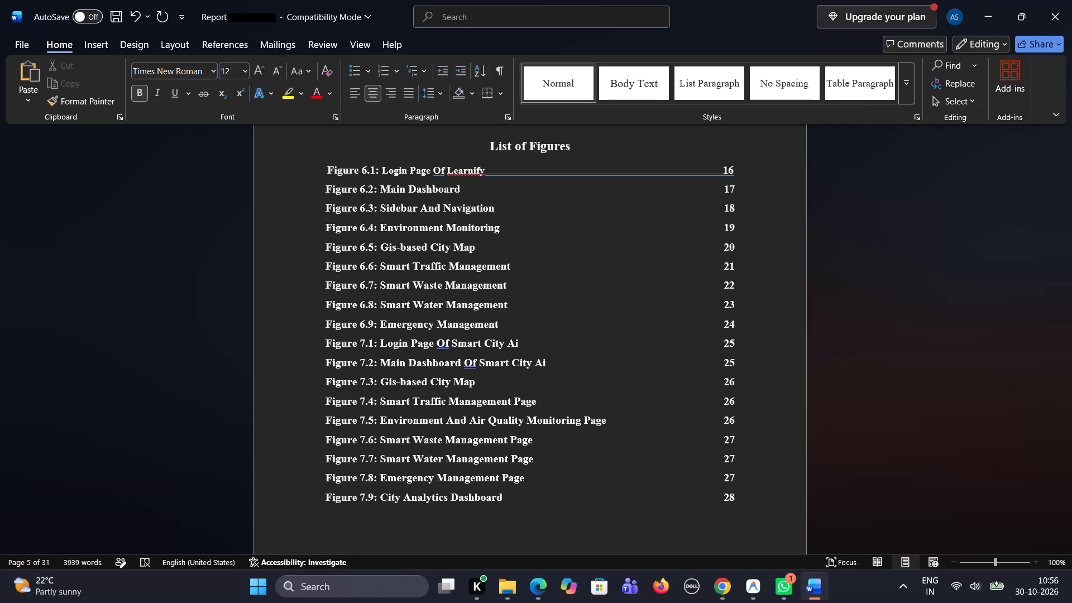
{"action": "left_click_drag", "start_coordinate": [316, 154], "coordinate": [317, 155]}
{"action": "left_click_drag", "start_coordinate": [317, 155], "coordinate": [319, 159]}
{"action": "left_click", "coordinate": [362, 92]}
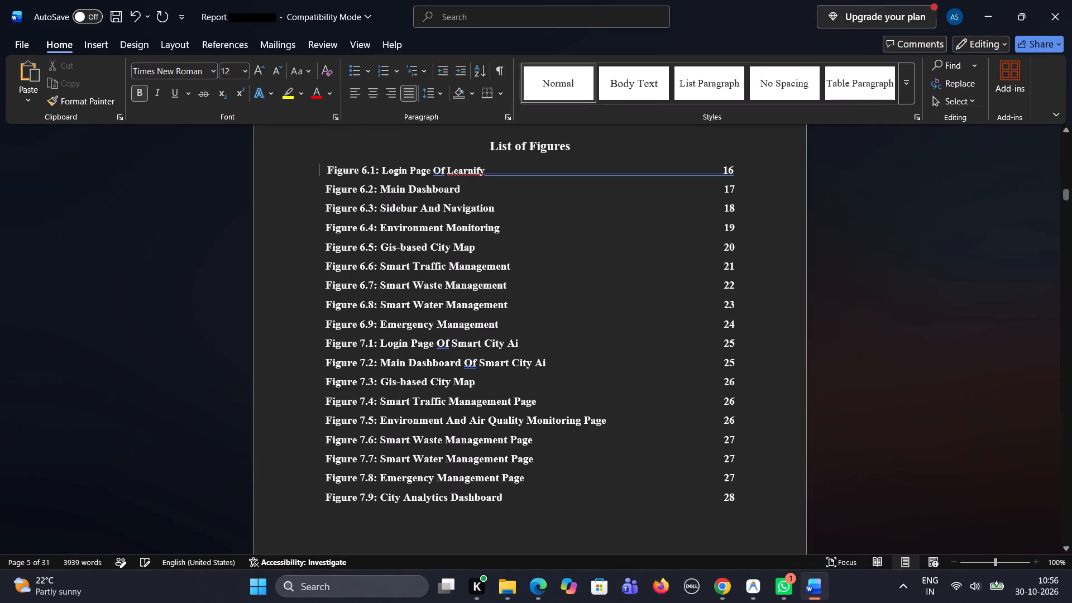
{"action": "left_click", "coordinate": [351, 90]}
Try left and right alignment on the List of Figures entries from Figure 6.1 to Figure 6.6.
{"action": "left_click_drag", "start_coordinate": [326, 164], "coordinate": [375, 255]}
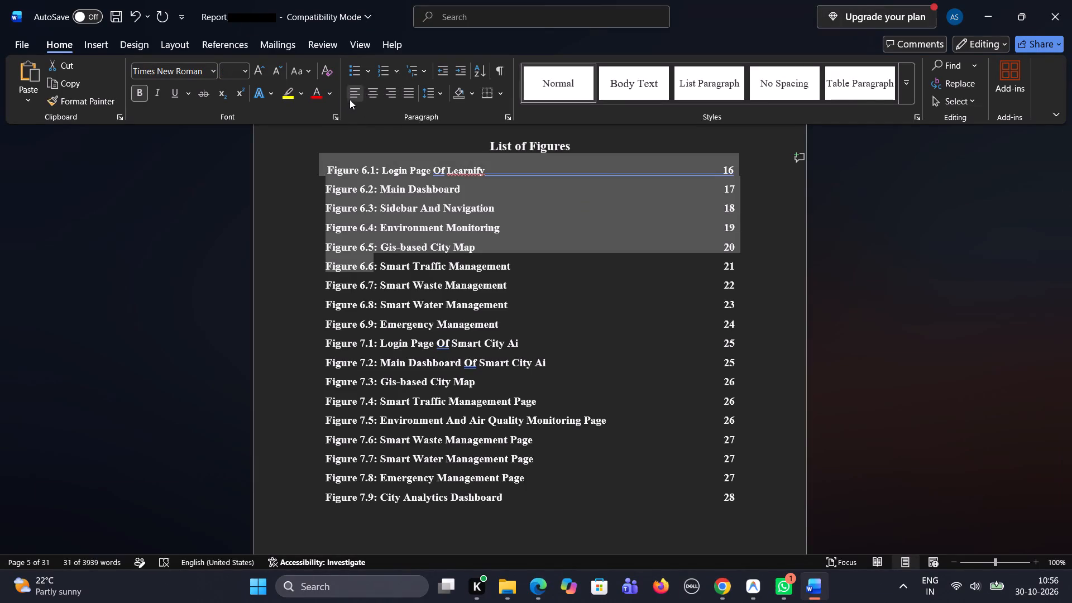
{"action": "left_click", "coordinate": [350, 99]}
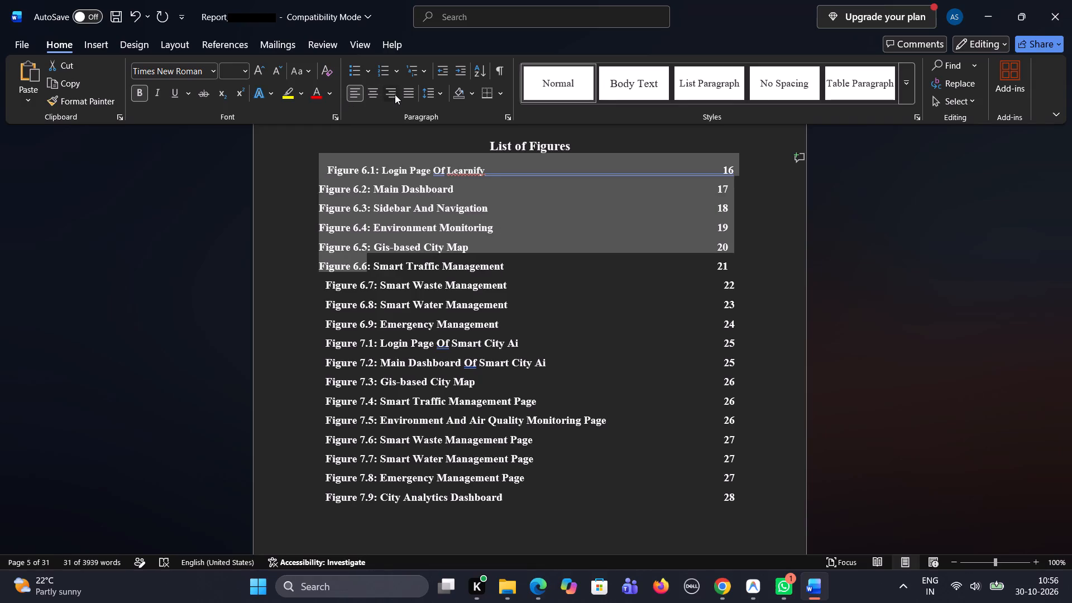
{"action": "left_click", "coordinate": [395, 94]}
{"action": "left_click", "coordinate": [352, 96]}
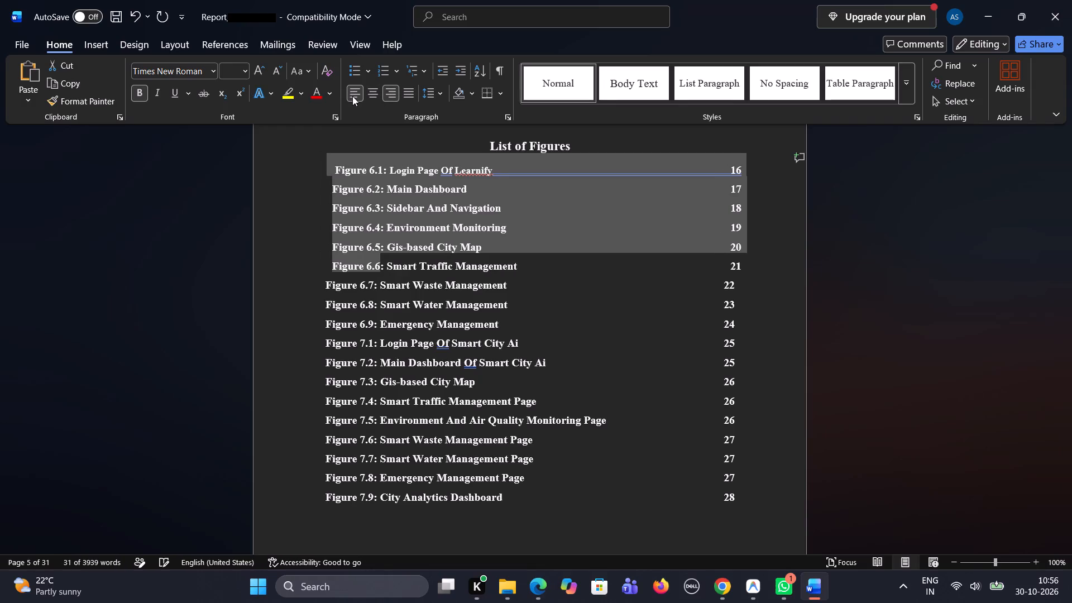
Undo the alignment, spacing and title-paste edits back to the Figure 6.1 entry with an empty title and its page number 16.
{"action": "key", "text": "ctrl+z"}
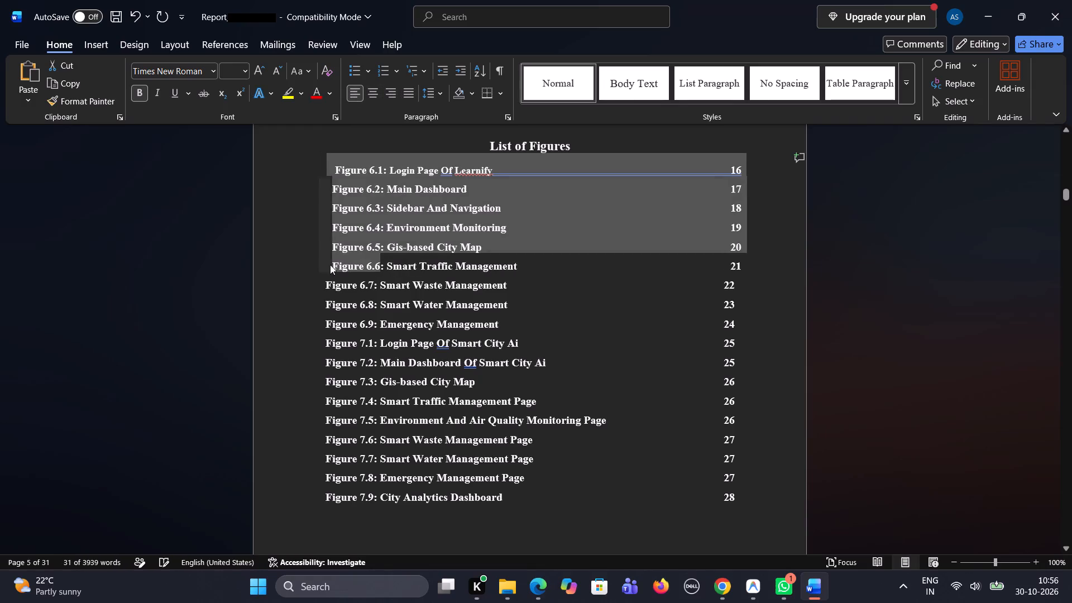
{"action": "key", "text": "ctrl+z"}
{"action": "key", "text": "ctrl+z"}
{"action": "key", "text": "ctrl+z"}
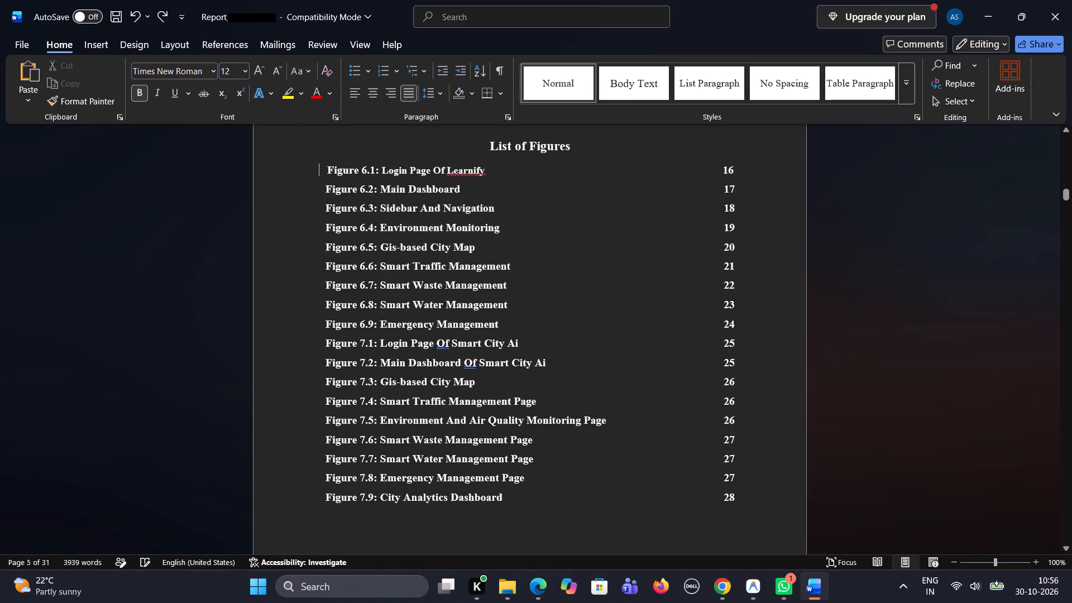
{"action": "key", "text": "ctrl+z"}
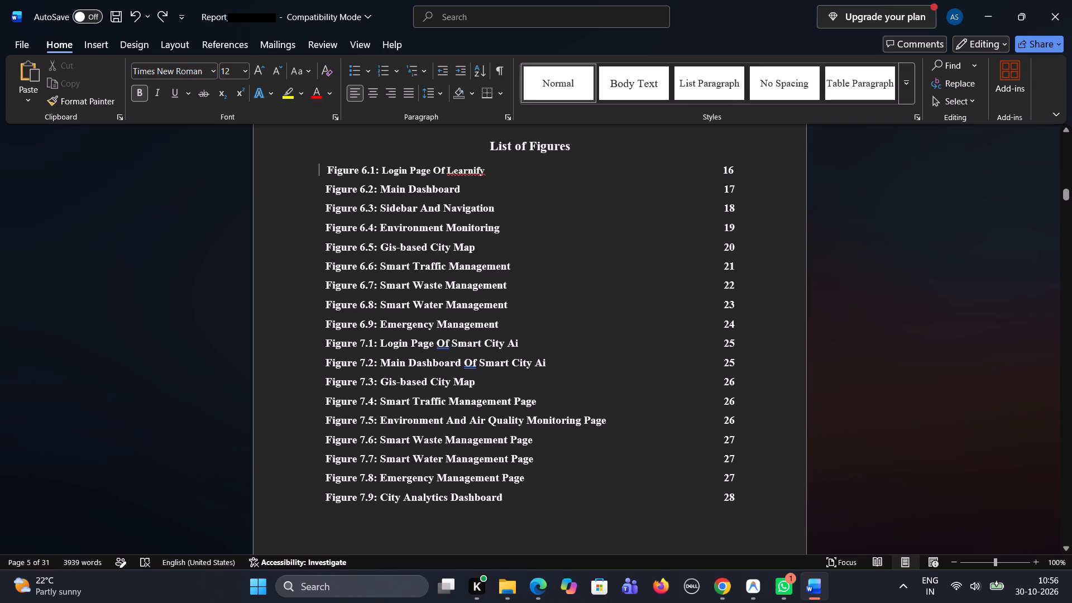
{"action": "left_click", "coordinate": [353, 297]}
{"action": "key", "text": "ctrl+z"}
{"action": "key", "text": "ctrl+z"}
{"action": "key", "text": "ctrl+z"}
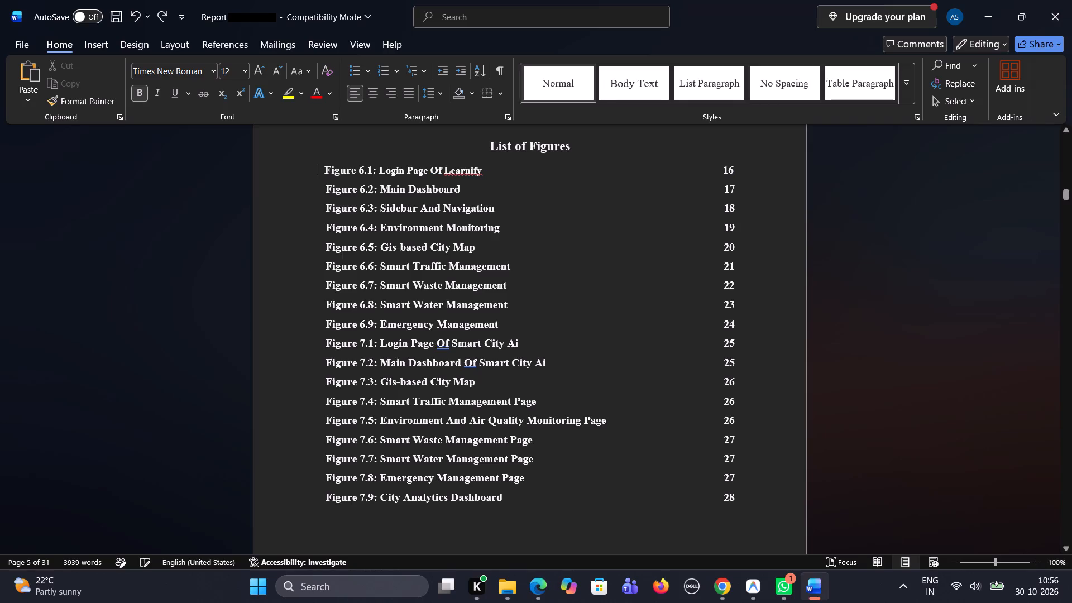
{"action": "key", "text": "ctrl+z"}
{"action": "key", "text": "ctrl+z"}
{"action": "key", "text": "ctrl+z"}
{"action": "key", "text": "ctrl+z"}
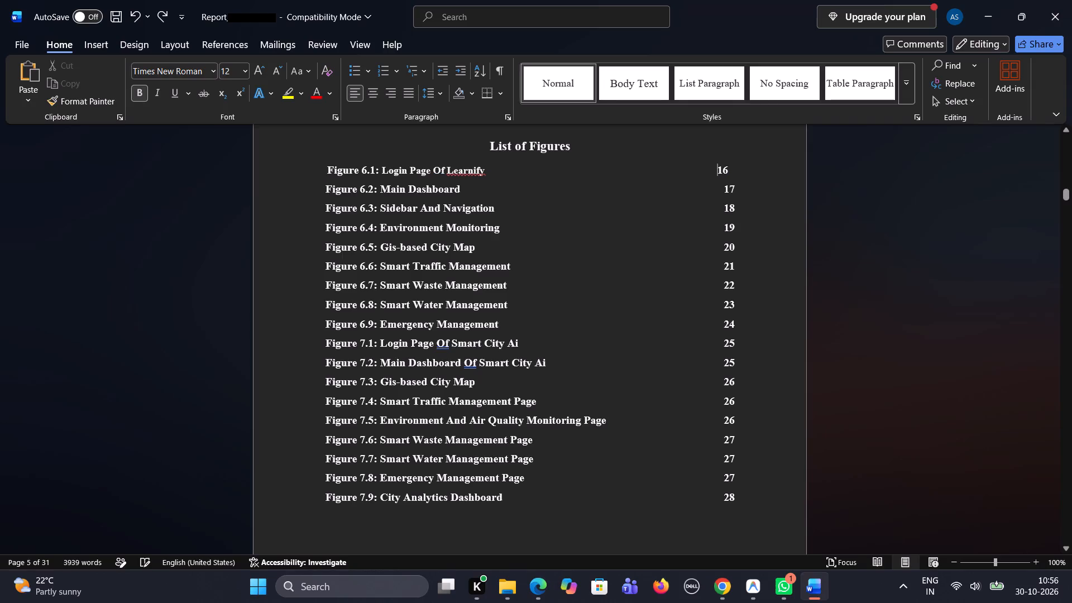
{"action": "key", "text": "ctrl+z"}
{"action": "key", "text": "ctrl+z"}
{"action": "key", "text": "ctrl+z"}
{"action": "key", "text": "ctrl+z"}
{"action": "key", "text": "ctrl+z"}
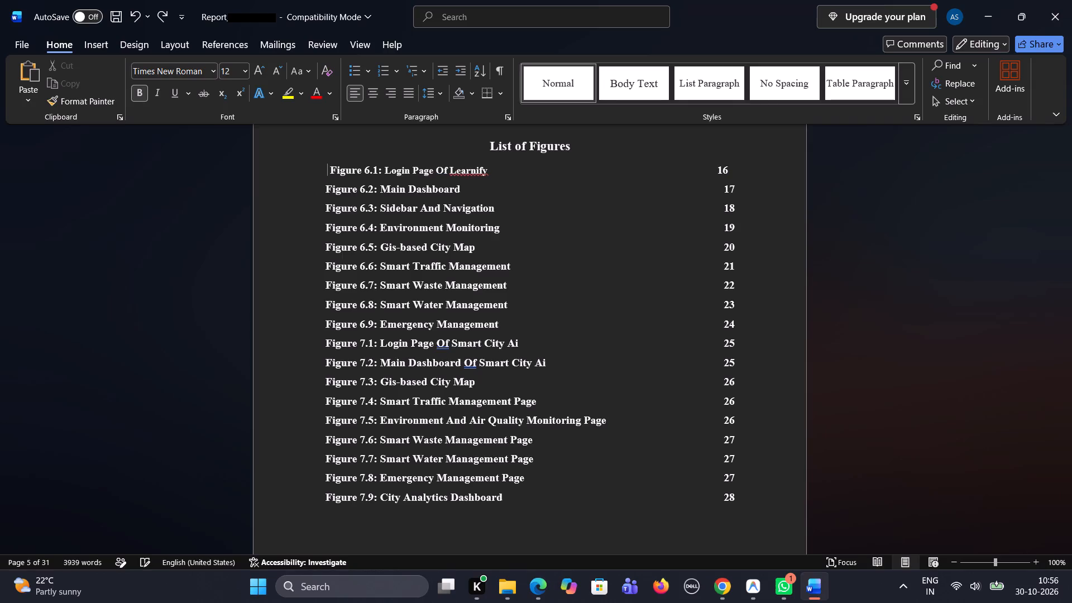
{"action": "key", "text": "ctrl+z"}
{"action": "key", "text": "ctrl+z"}
{"action": "key", "text": "ctrl+z"}
{"action": "key", "text": "ctrl+z"}
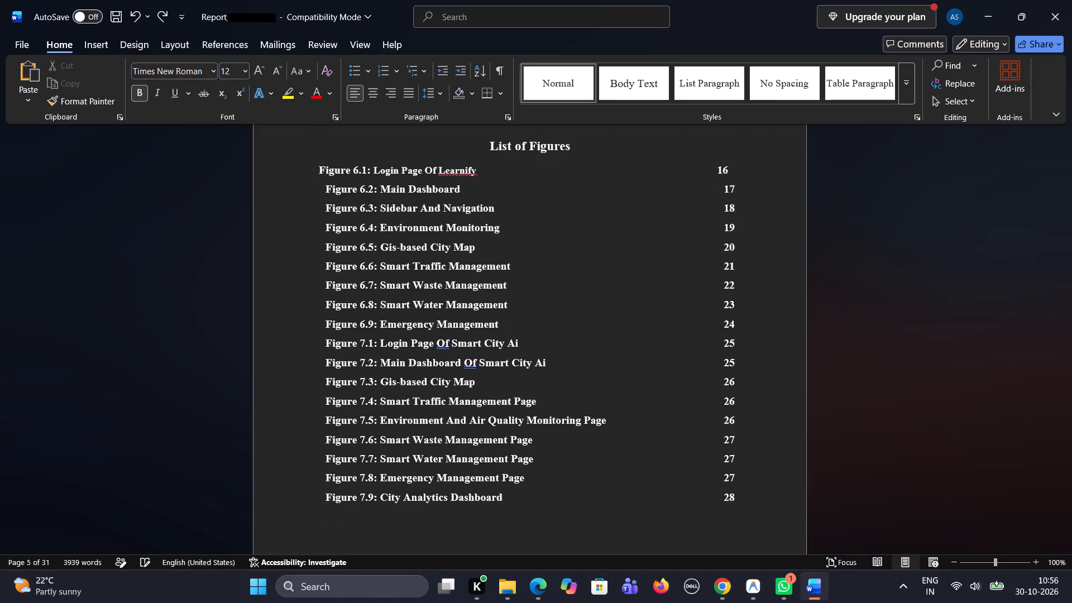
{"action": "key", "text": "ctrl+z"}
{"action": "key", "text": "ctrl+z"}
{"action": "key", "text": "ctrl+z"}
{"action": "key", "text": "ctrl+z"}
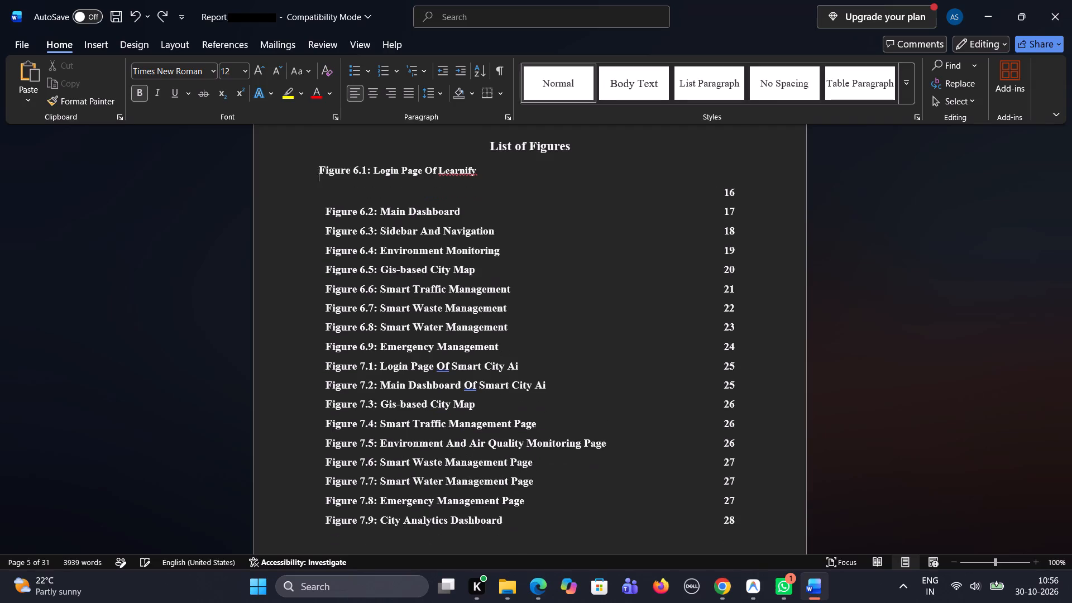
{"action": "key", "text": "ctrl+z"}
{"action": "key", "text": "ctrl+z"}
{"action": "key", "text": "ctrl+z"}
{"action": "key", "text": "ctrl+z"}
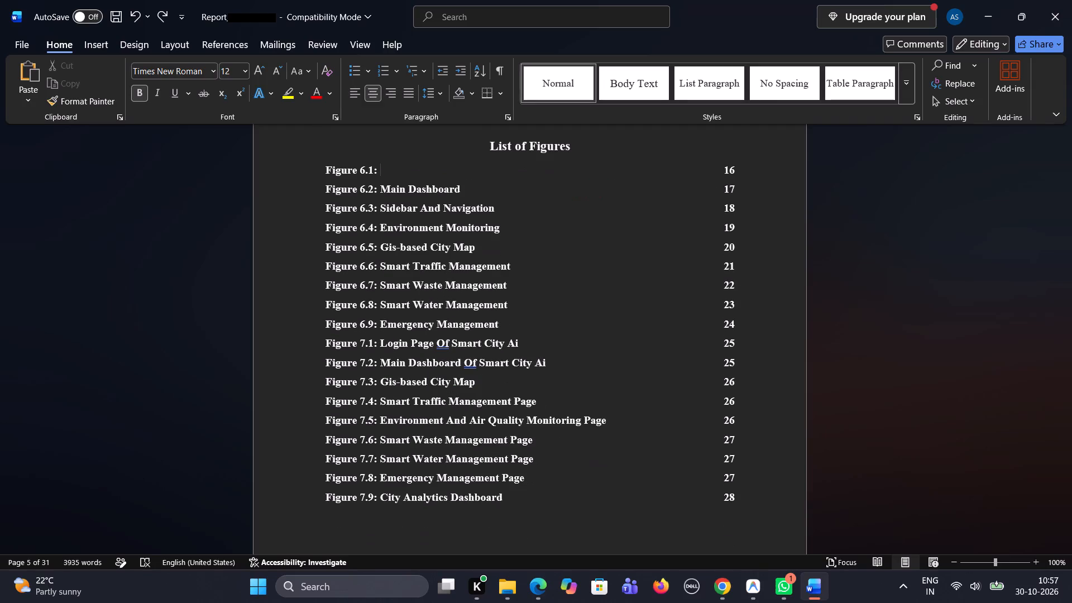
Add spaces after "Figure 6.1:", paste "Login Page Of Learnify" as its title, and rejoin page number 16 to that line.
{"action": "left_click", "coordinate": [394, 175]}
{"action": "key", "text": "space"}
{"action": "key", "text": "space"}
{"action": "key", "text": "space"}
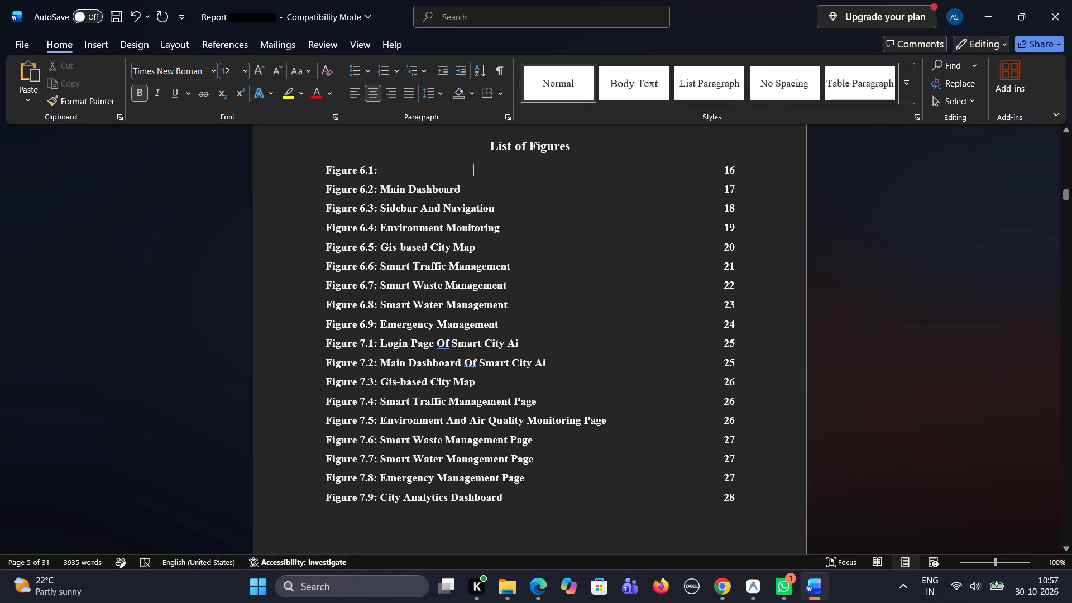
{"action": "key", "text": "ctrl+v"}
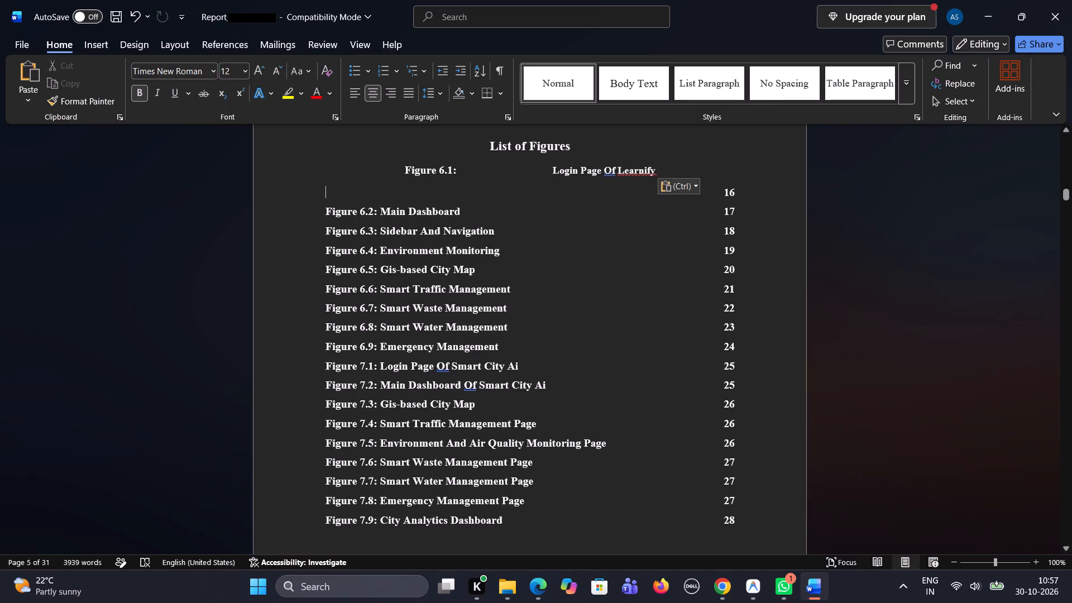
{"action": "key", "text": "BackSpace"}
{"action": "key", "text": "BackSpace"}
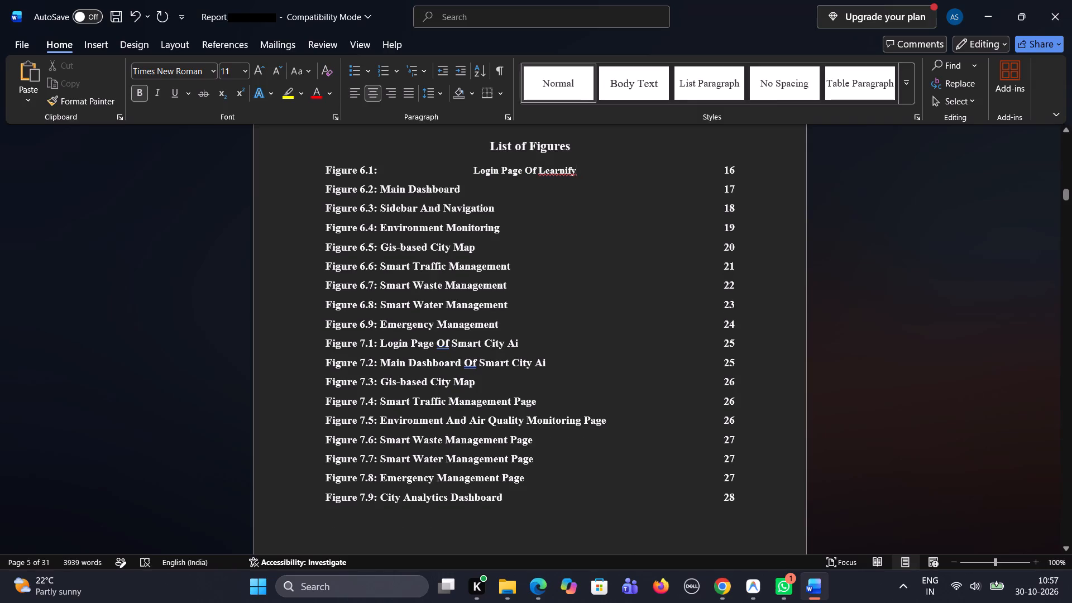
Remove the extra spaces between "Figure 6.1:" and "Login Page Of Learnify", leaving the title aligned with the titles below.
{"action": "left_click", "coordinate": [472, 171]}
{"action": "key", "text": "BackSpace"}
{"action": "key", "text": "BackSpace"}
{"action": "key", "text": "BackSpace"}
{"action": "key", "text": "BackSpace"}
{"action": "key", "text": "BackSpace"}
{"action": "key", "text": "BackSpace"}
{"action": "key", "text": "BackSpace"}
{"action": "key", "text": "BackSpace"}
{"action": "key", "text": "BackSpace"}
{"action": "key", "text": "BackSpace"}
{"action": "key", "text": "BackSpace"}
{"action": "key", "text": "BackSpace"}
{"action": "key", "text": "BackSpace"}
{"action": "key", "text": "BackSpace"}
{"action": "key", "text": "BackSpace"}
{"action": "key", "text": "BackSpace"}
{"action": "key", "text": "BackSpace"}
{"action": "key", "text": "BackSpace"}
{"action": "key", "text": "BackSpace"}
{"action": "key", "text": "BackSpace"}
{"action": "key", "text": "BackSpace"}
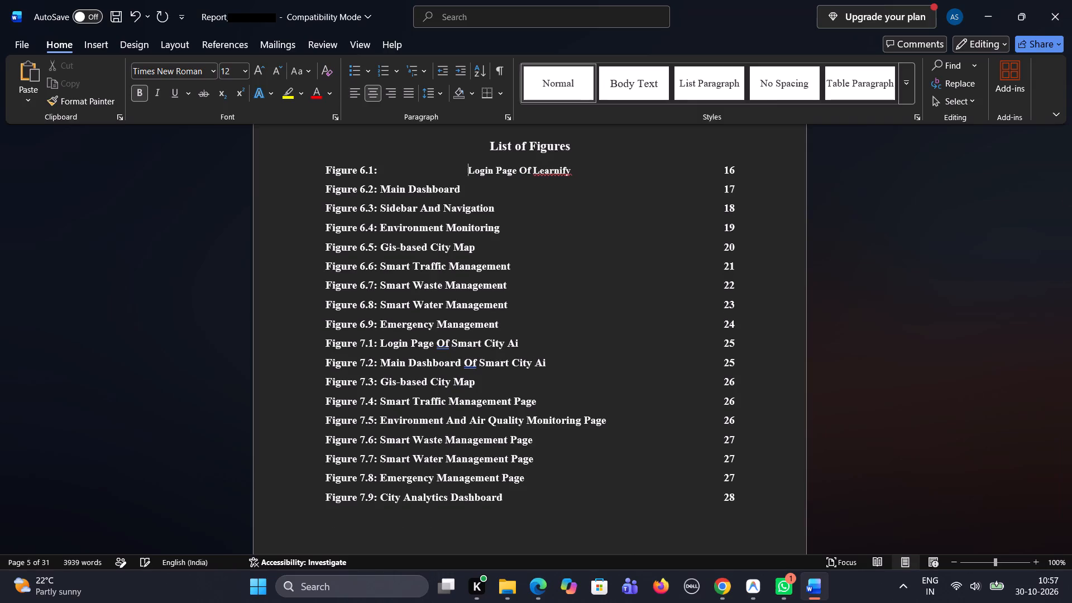
{"action": "key", "text": "BackSpace"}
{"action": "key", "text": "BackSpace"}
{"action": "key", "text": "BackSpace"}
{"action": "key", "text": "BackSpace"}
{"action": "key", "text": "BackSpace"}
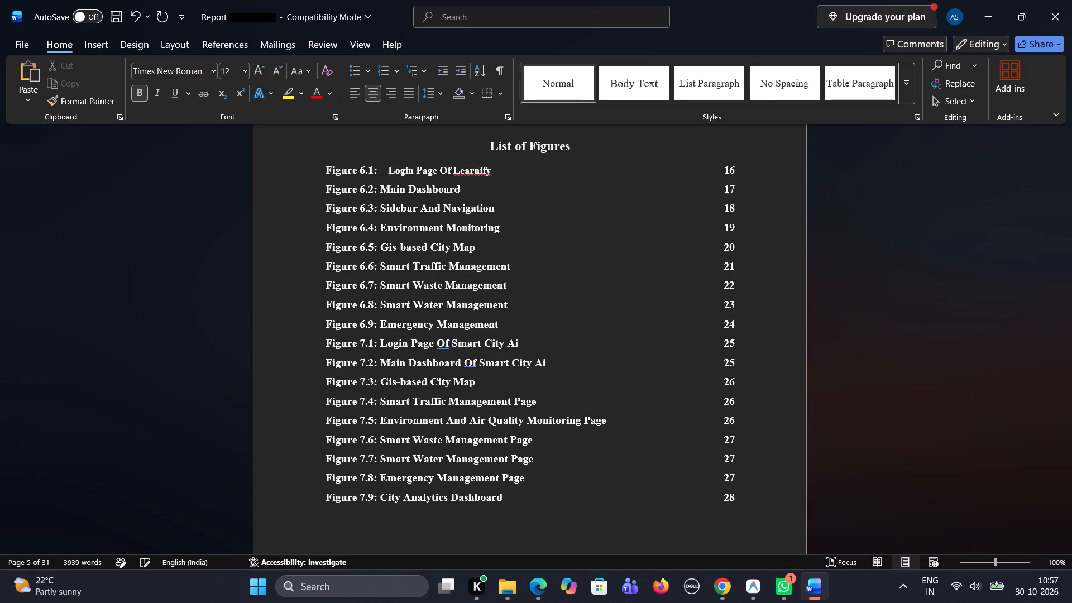
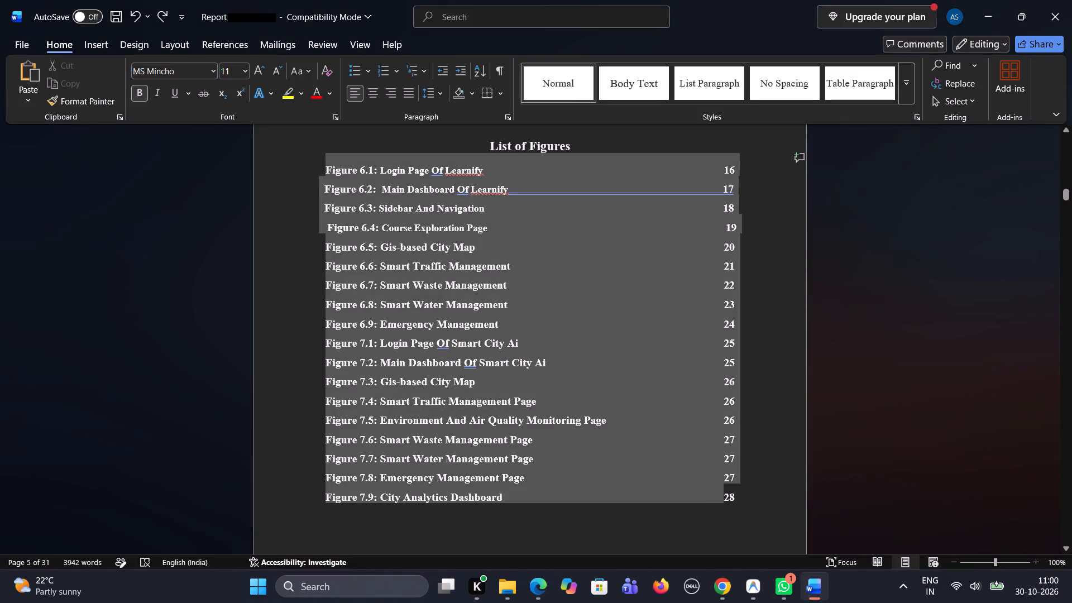
{"action": "left_click_drag", "start_coordinate": [627, 533], "coordinate": [627, 532]}
{"action": "key", "text": "BackSpace"}
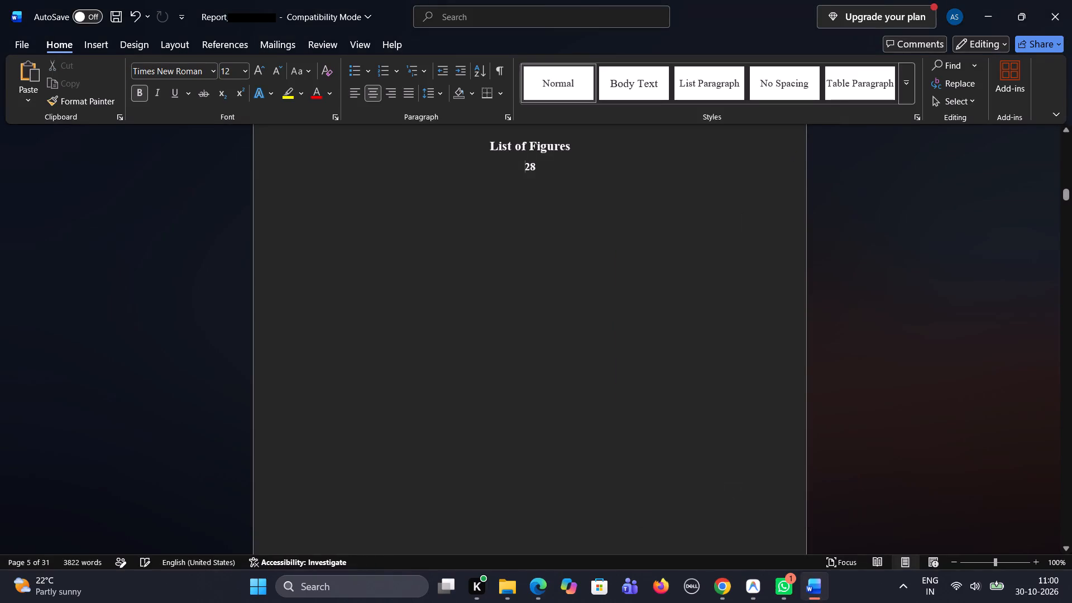
{"action": "scroll", "coordinate": [627, 532], "scroll_direction": "up", "scroll_amount": 1}
{"action": "left_click", "coordinate": [553, 376]}
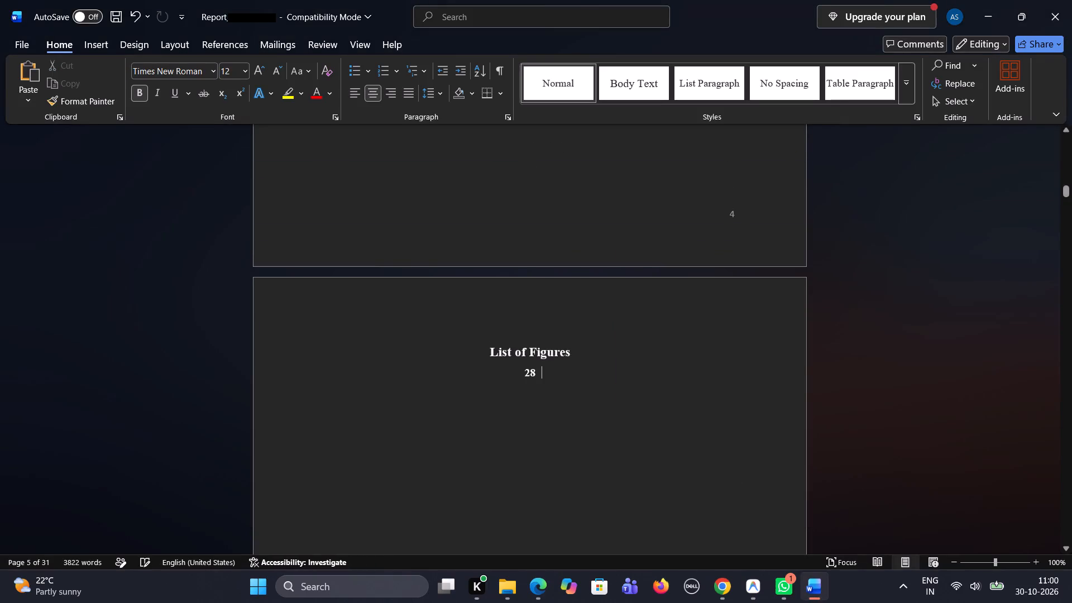
{"action": "key", "text": "BackSpace"}
{"action": "key", "text": "BackSpace"}
{"action": "key", "text": "BackSpace"}
{"action": "key", "text": "BackSpace"}
Paste the copied Learnify figure list on a new line under the List of Figures heading.
{"action": "key", "text": "Return"}
{"action": "key", "text": "ctrl+v"}
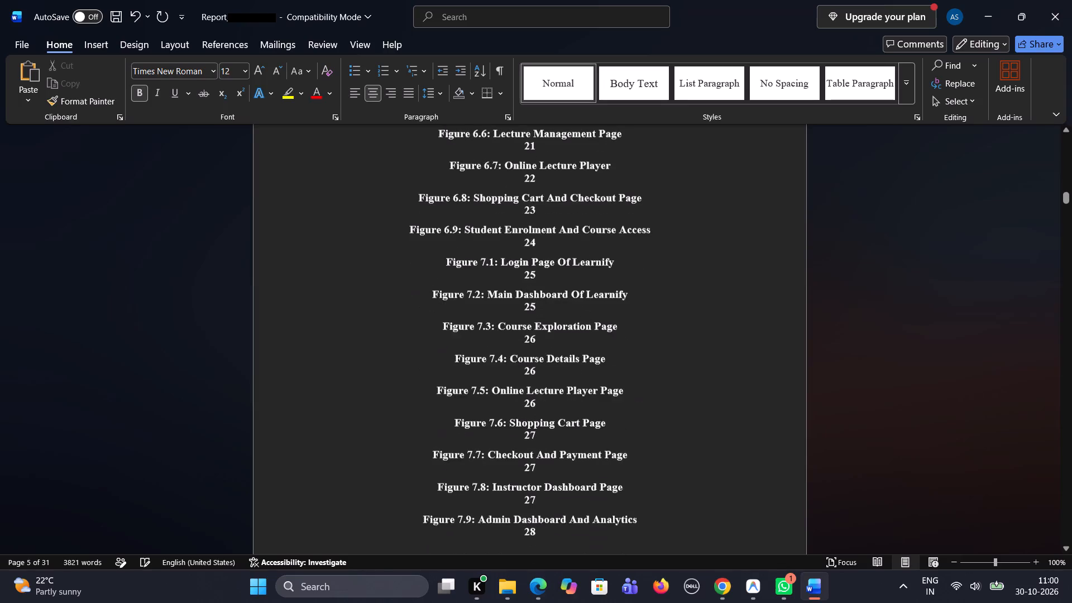
Examine the pasted List of Figures and the layout of the surrounding report pages.
{"action": "scroll", "coordinate": [463, 283], "scroll_direction": "right", "scroll_amount": 1}
{"action": "scroll", "coordinate": [463, 283], "scroll_direction": "up", "scroll_amount": 1}
{"action": "scroll", "coordinate": [463, 283], "scroll_direction": "right", "scroll_amount": 1}
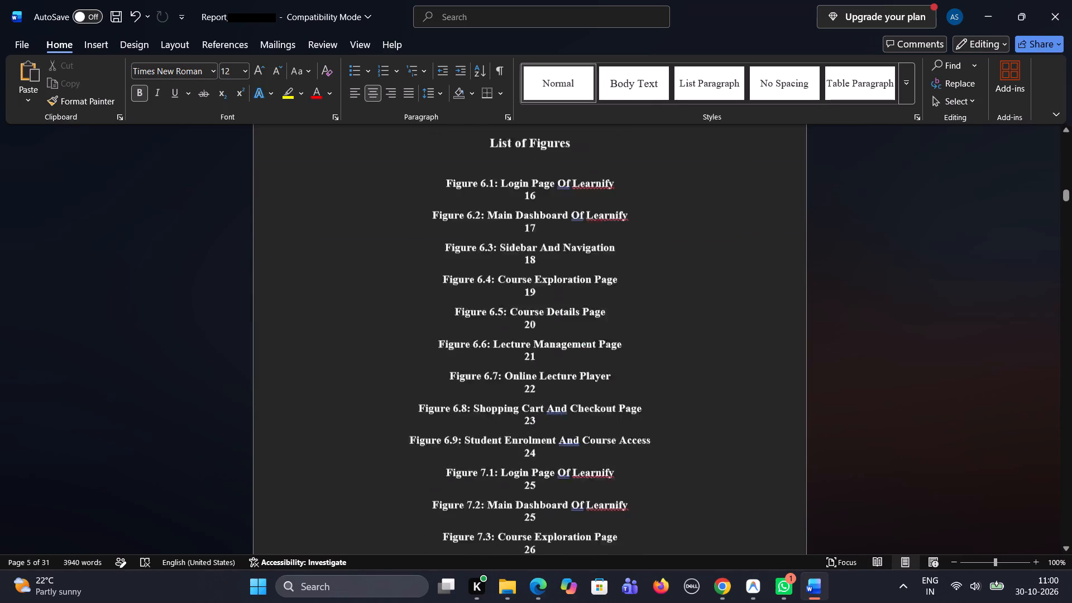
{"action": "scroll", "coordinate": [463, 283], "scroll_direction": "right", "scroll_amount": 1}
{"action": "scroll", "coordinate": [463, 283], "scroll_direction": "up", "scroll_amount": 5}
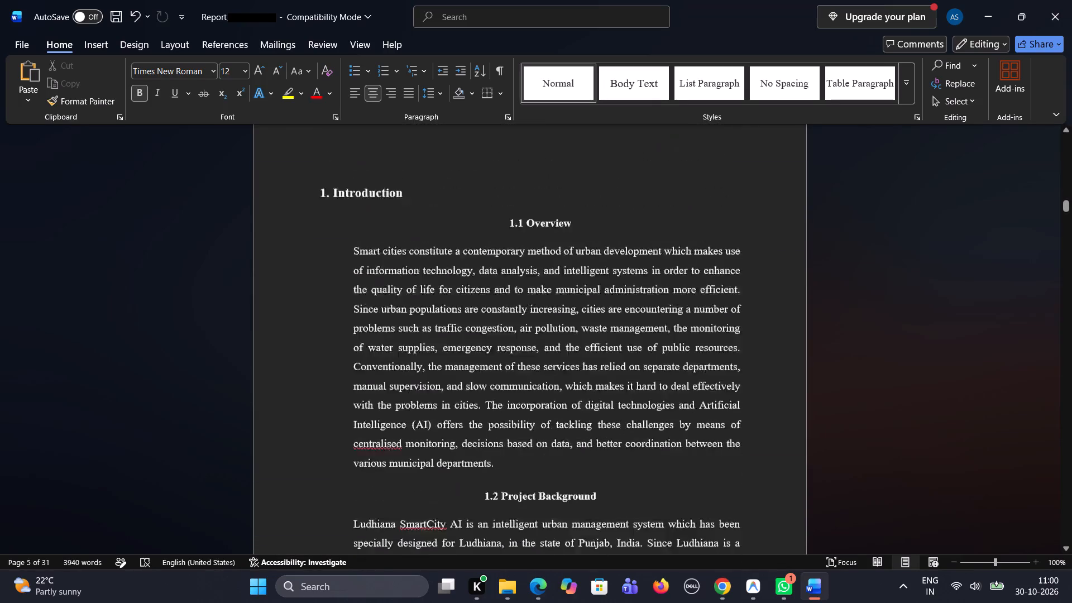
{"action": "scroll", "coordinate": [463, 283], "scroll_direction": "down", "scroll_amount": 5, "text": "ctrl"}
{"action": "scroll", "coordinate": [463, 283], "scroll_direction": "up", "scroll_amount": 1}
{"action": "scroll", "coordinate": [463, 283], "scroll_direction": "down", "scroll_amount": 1, "text": "ctrl"}
{"action": "scroll", "coordinate": [463, 283], "scroll_direction": "up", "scroll_amount": 1, "text": "ctrl"}
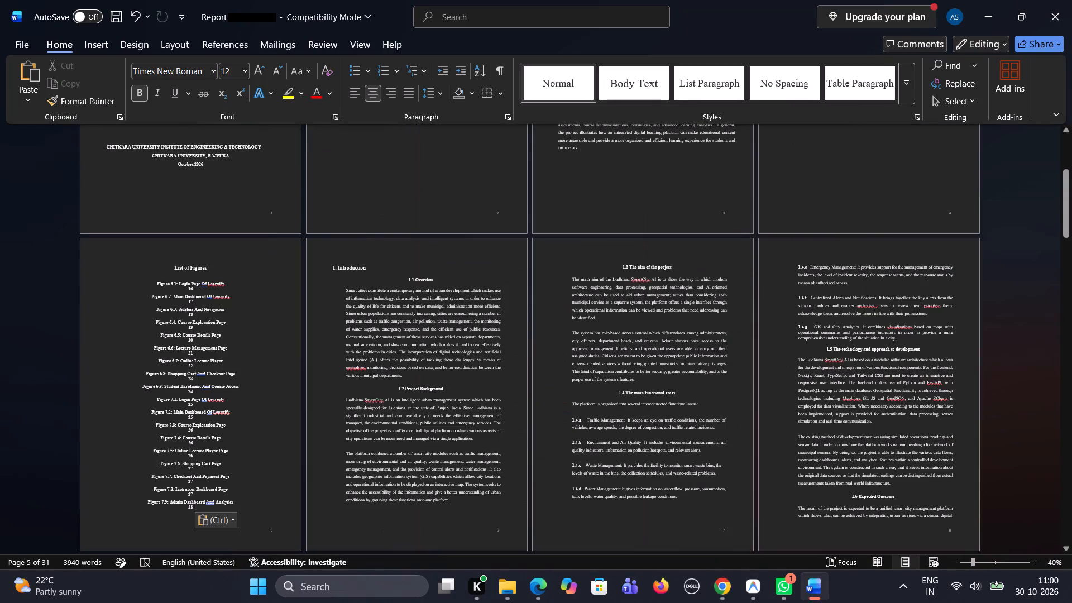
Left-align all the pasted List of Figures entries, from Figure 6.1 to Figure 7.9, keeping the heading centred.
{"action": "scroll", "coordinate": [491, 338], "scroll_direction": "up", "scroll_amount": 3, "text": "ctrl"}
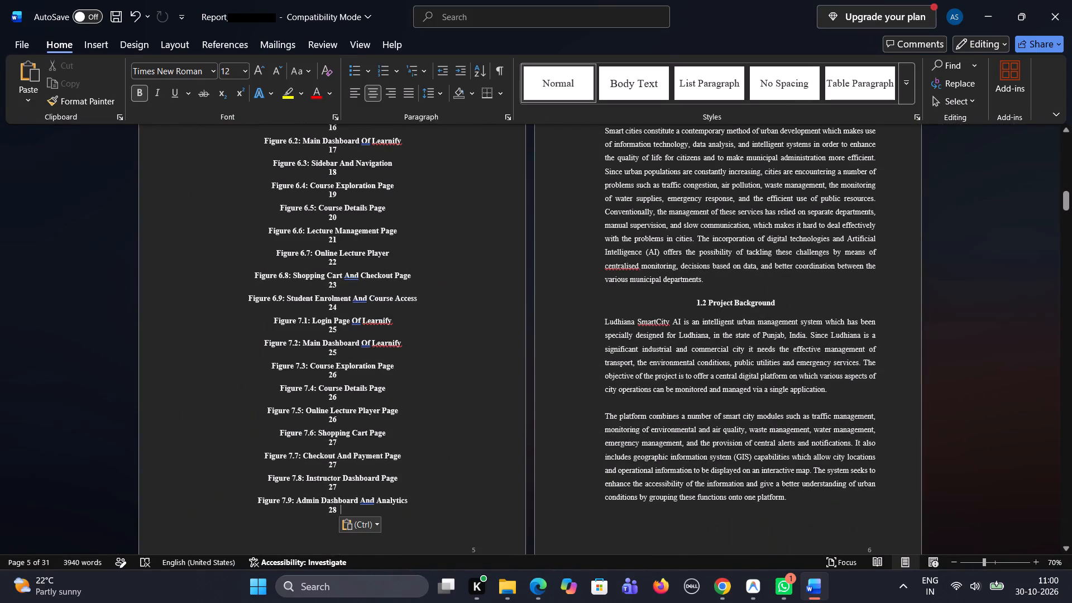
{"action": "scroll", "coordinate": [370, 198], "scroll_direction": "up", "scroll_amount": 1}
{"action": "left_click", "coordinate": [271, 195]}
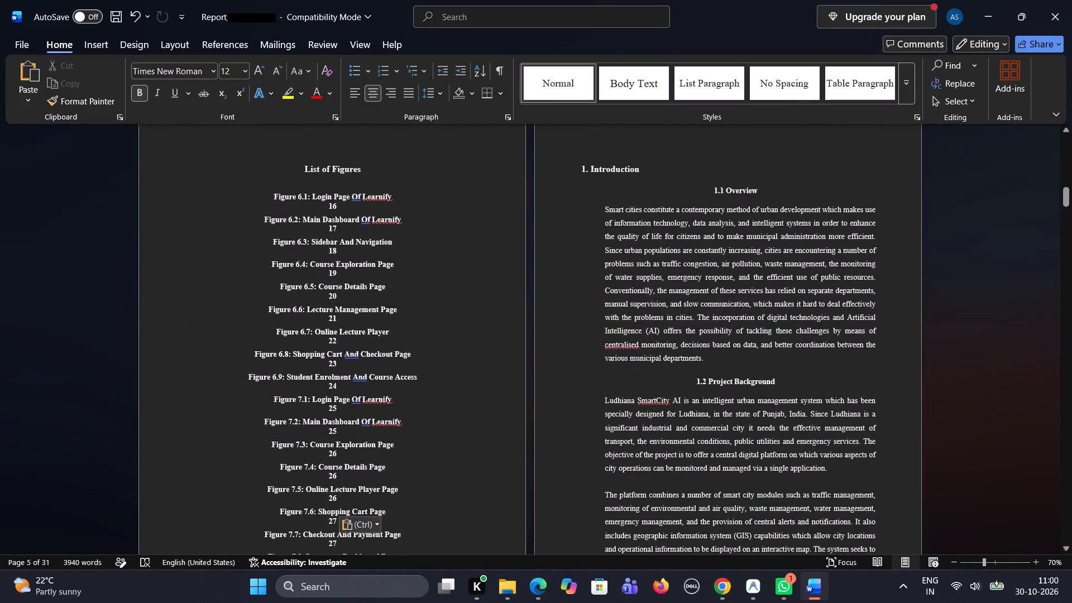
{"action": "left_click", "coordinate": [351, 91]}
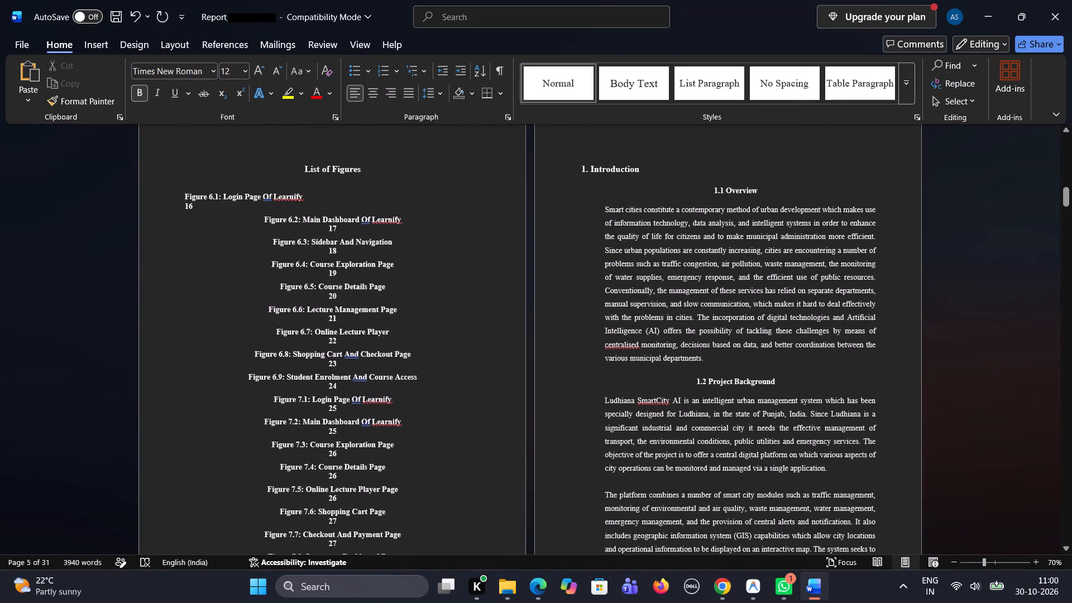
{"action": "left_click_drag", "start_coordinate": [178, 192], "coordinate": [365, 520]}
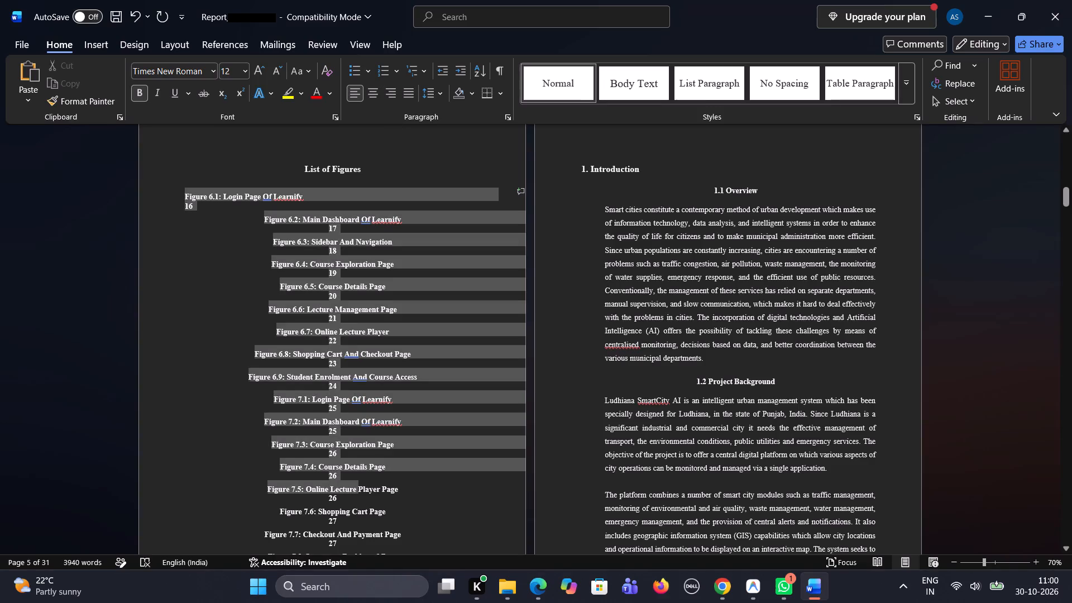
{"action": "left_click_drag", "start_coordinate": [365, 520], "coordinate": [372, 549]}
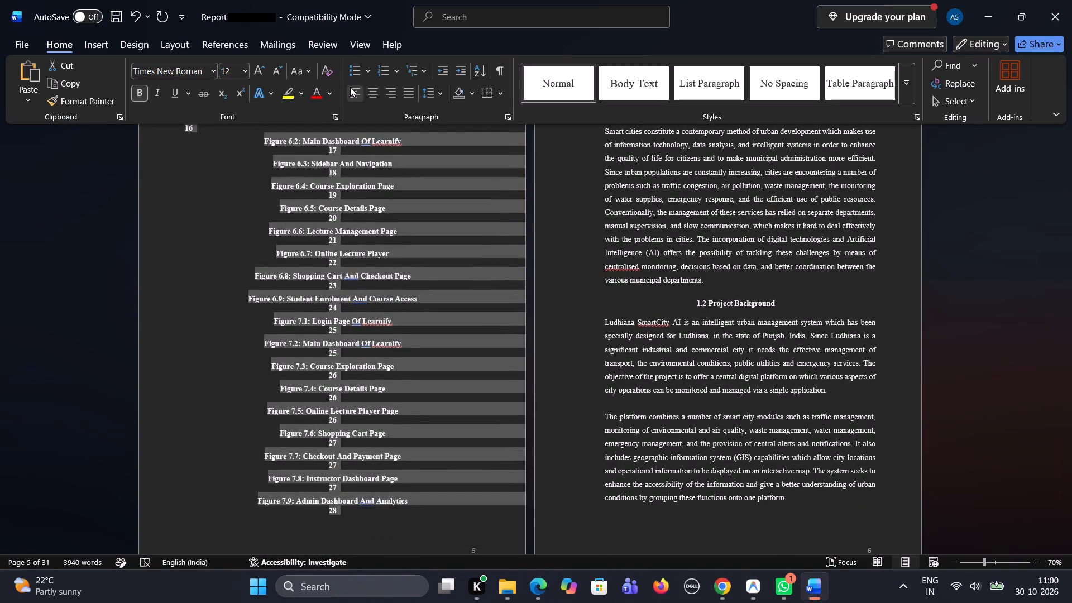
{"action": "left_click", "coordinate": [350, 87]}
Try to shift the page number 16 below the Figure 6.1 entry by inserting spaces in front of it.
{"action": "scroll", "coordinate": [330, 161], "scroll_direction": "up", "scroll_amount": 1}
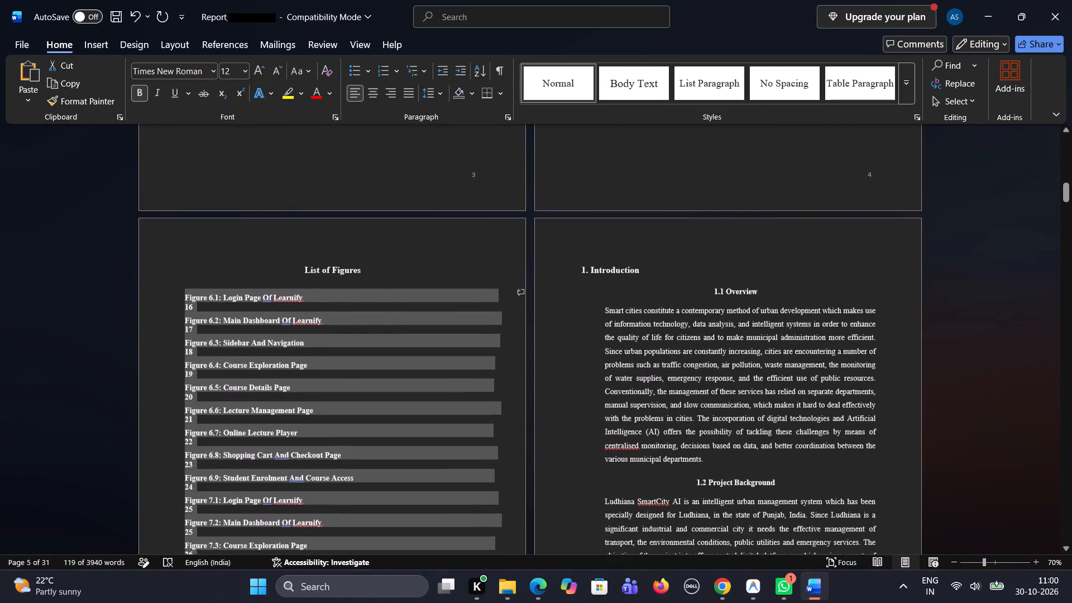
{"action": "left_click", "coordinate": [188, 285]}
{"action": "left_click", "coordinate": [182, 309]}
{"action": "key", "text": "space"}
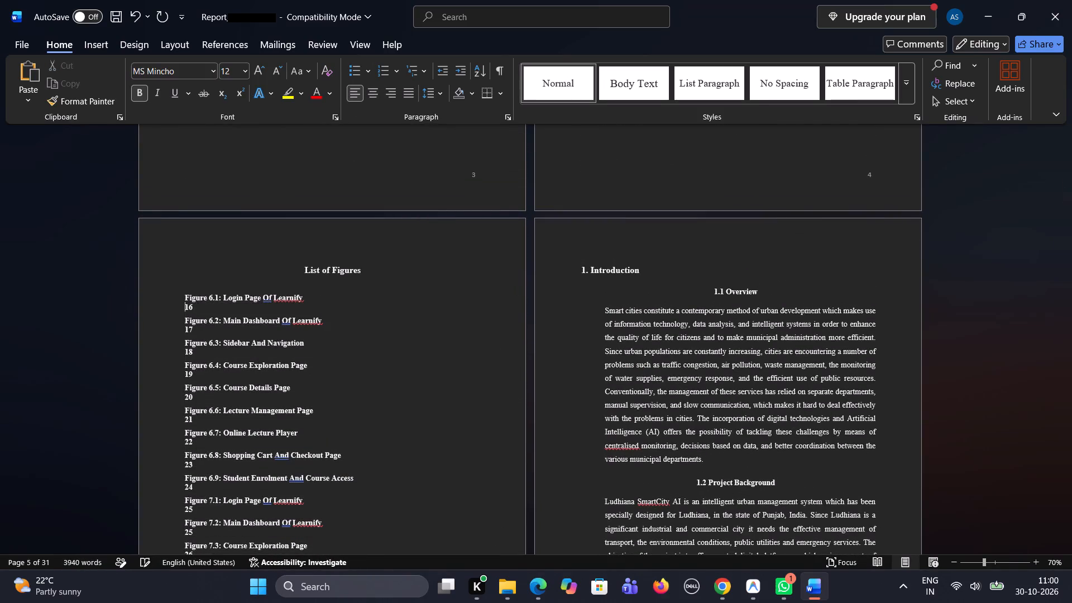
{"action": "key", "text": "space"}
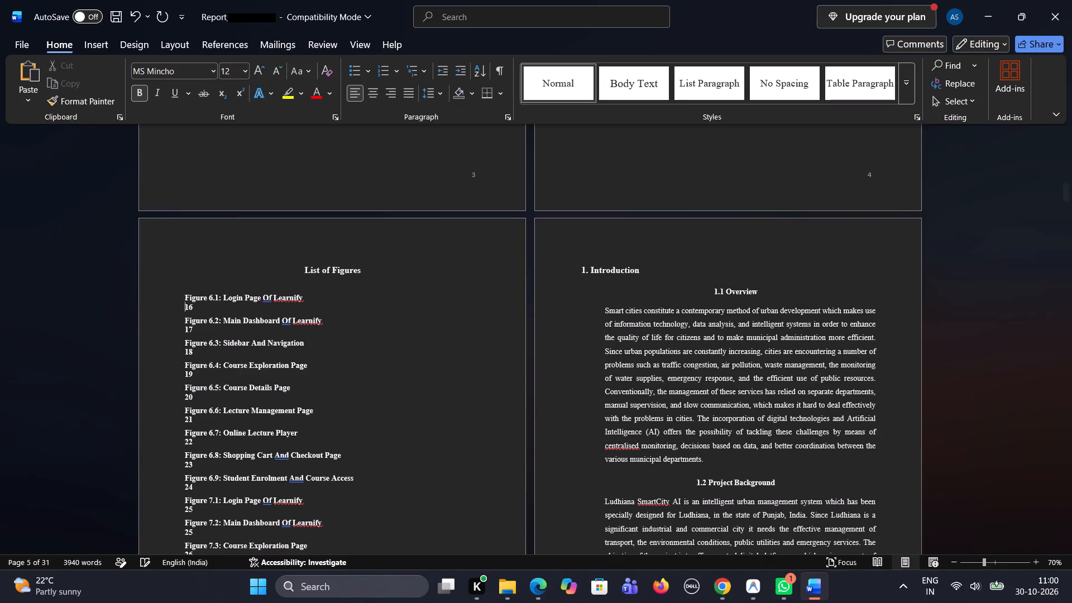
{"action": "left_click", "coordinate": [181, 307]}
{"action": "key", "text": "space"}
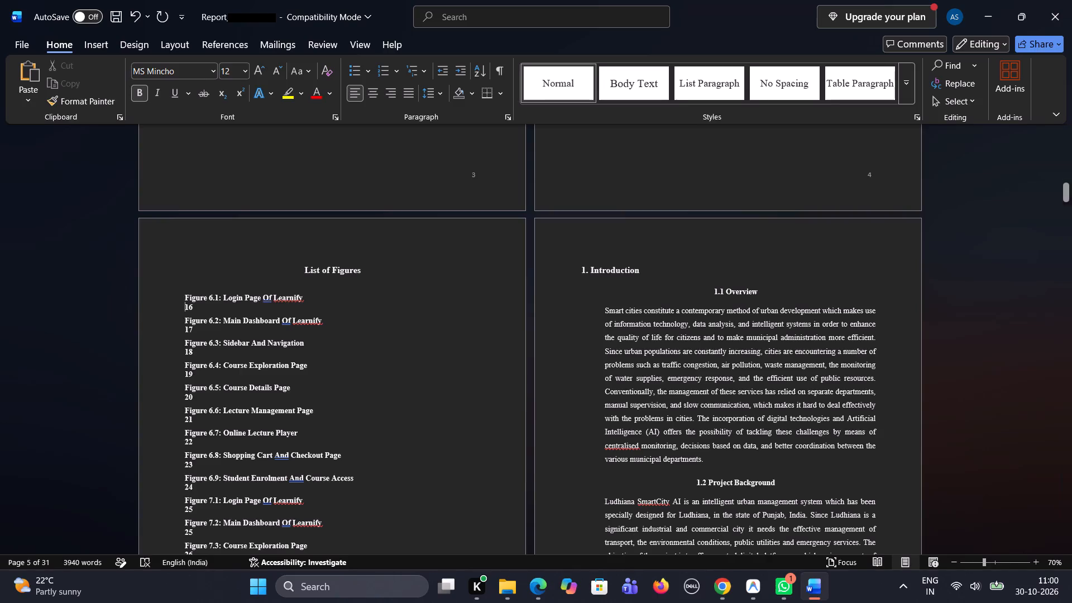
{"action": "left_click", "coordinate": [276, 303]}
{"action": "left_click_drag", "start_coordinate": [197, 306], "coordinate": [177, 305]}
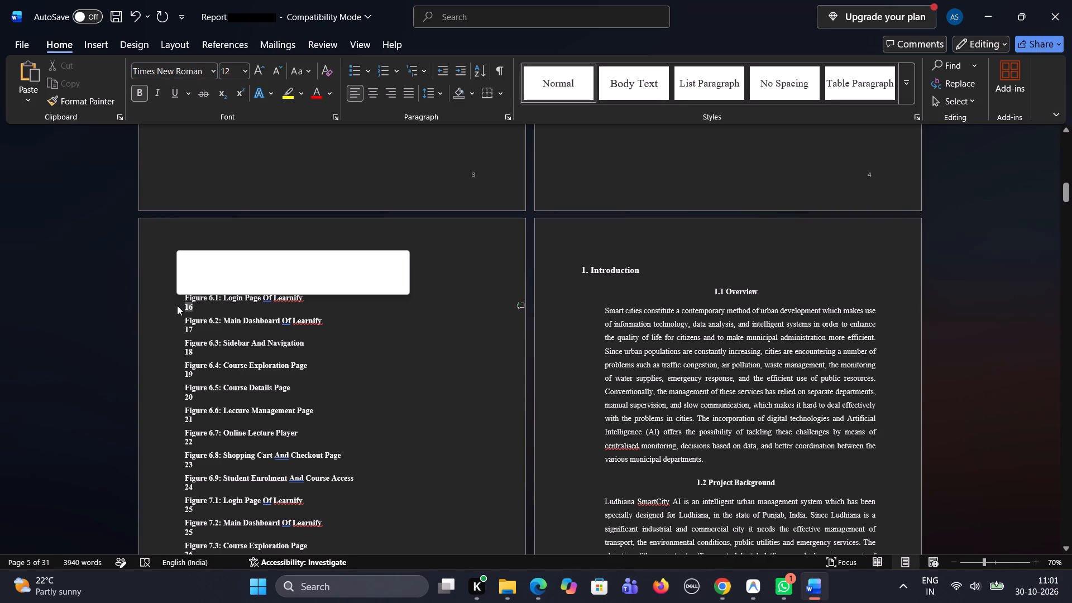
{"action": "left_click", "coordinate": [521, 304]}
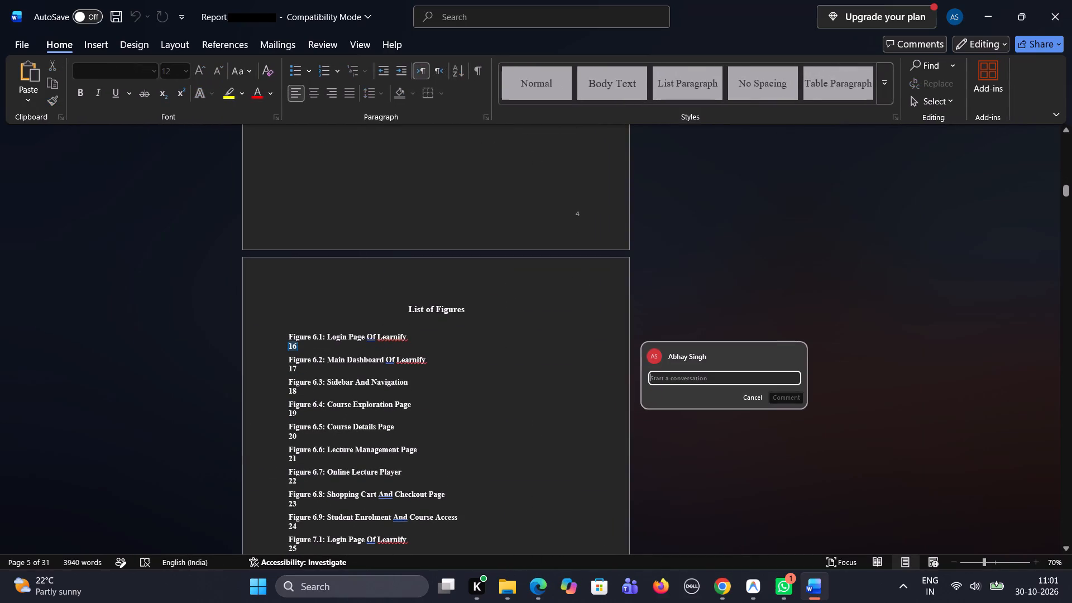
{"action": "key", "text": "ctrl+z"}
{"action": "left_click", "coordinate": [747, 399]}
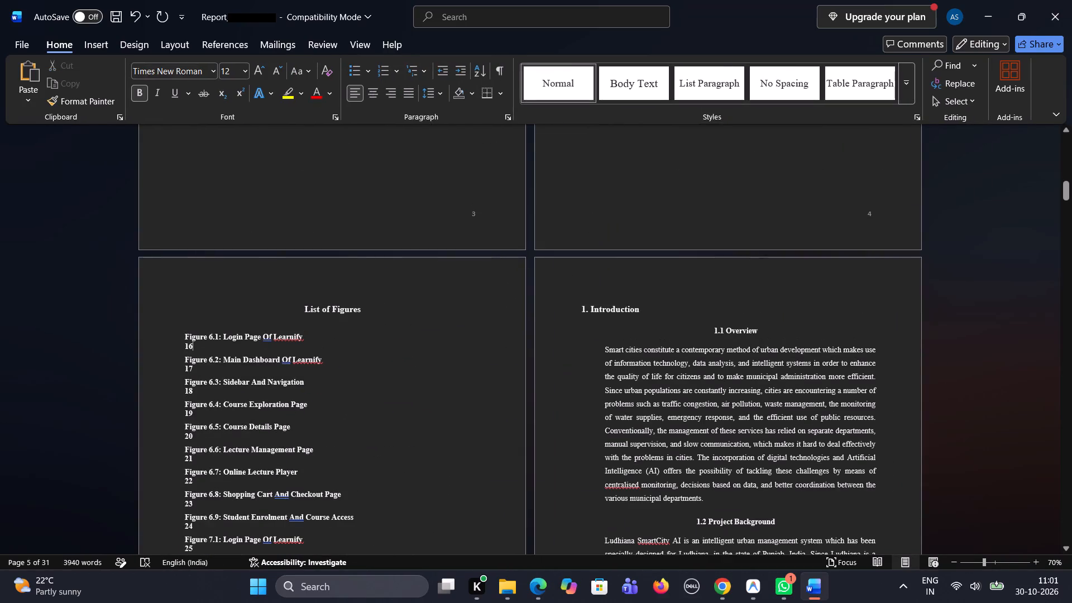
Pad the Figure 6.1 entry with spaces after "Learnify" until the insertion point is close to the page's right margin.
{"action": "scroll", "coordinate": [221, 339], "scroll_direction": "up", "scroll_amount": 3, "text": "ctrl"}
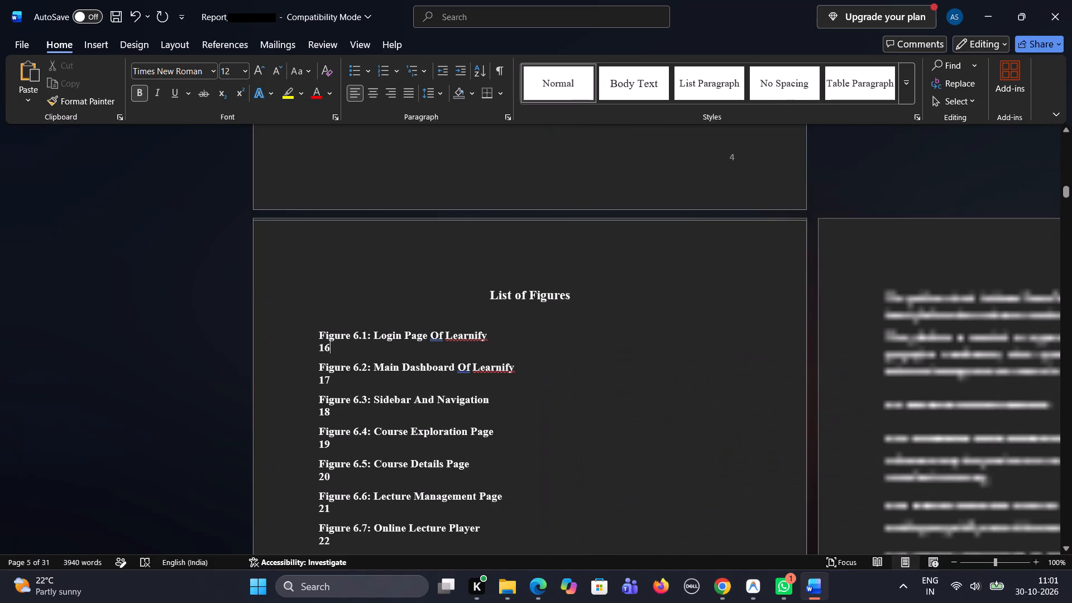
{"action": "scroll", "coordinate": [221, 339], "scroll_direction": "down", "scroll_amount": 1}
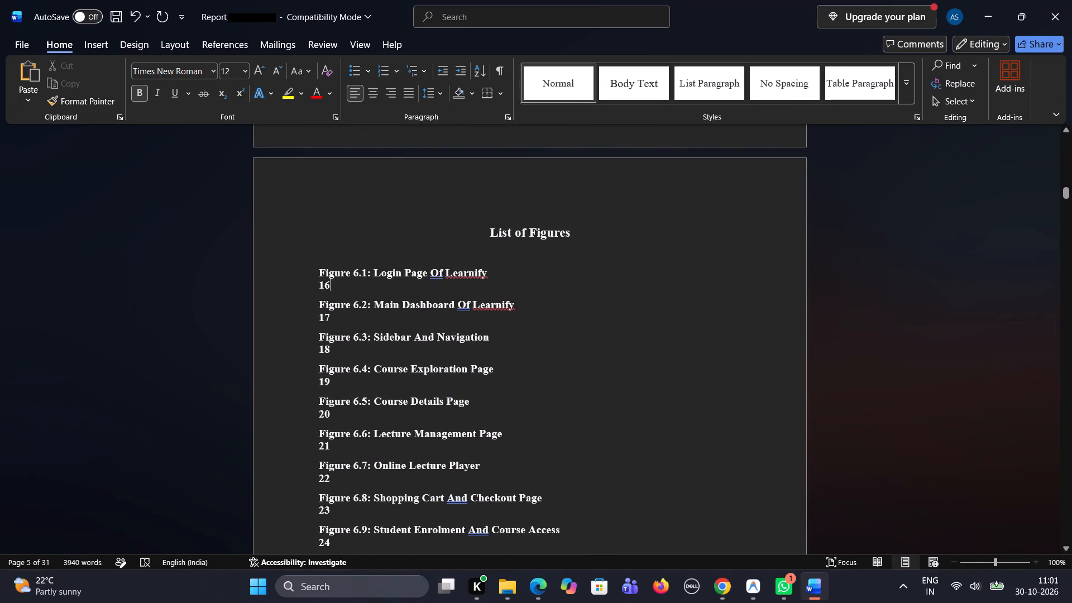
{"action": "left_click", "coordinate": [493, 275]}
{"action": "key", "text": "space"}
{"action": "key", "text": "space"}
{"action": "key", "text": "space"}
{"action": "key", "text": "space"}
{"action": "key", "text": "space"}
{"action": "key", "text": "space"}
{"action": "key", "text": "space"}
{"action": "key", "text": "space"}
{"action": "key", "text": "space"}
{"action": "key", "text": "space"}
{"action": "key", "text": "space"}
{"action": "key", "text": "space"}
{"action": "key", "text": "space"}
{"action": "key", "text": "space"}
{"action": "key", "text": "space"}
{"action": "key", "text": "space"}
{"action": "key", "text": "space"}
{"action": "key", "text": "space"}
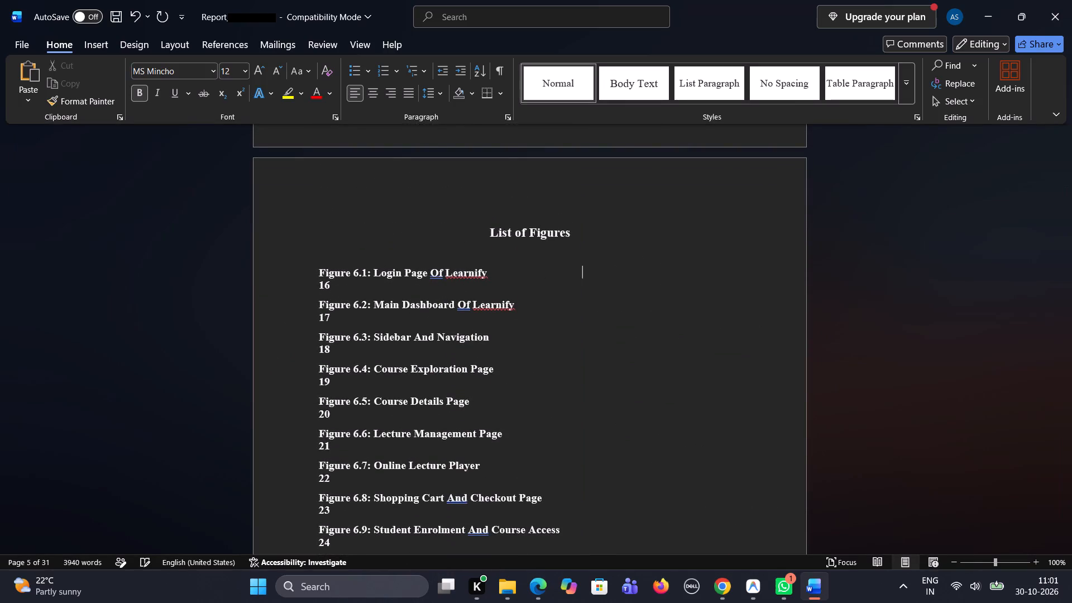
{"action": "key", "text": "space"}
{"action": "key", "text": "space"}
{"action": "key", "text": "space"}
{"action": "key", "text": "space"}
{"action": "key", "text": "space"}
{"action": "key", "text": "space"}
{"action": "key", "text": "space"}
{"action": "key", "text": "space"}
{"action": "key", "text": "space"}
{"action": "key", "text": "space"}
{"action": "key", "text": "space"}
{"action": "key", "text": "space"}
{"action": "key", "text": "space"}
{"action": "key", "text": "space"}
{"action": "key", "text": "space"}
{"action": "key", "text": "space"}
{"action": "key", "text": "space"}
{"action": "key", "text": "space"}
{"action": "key", "text": "space"}
{"action": "key", "text": "space"}
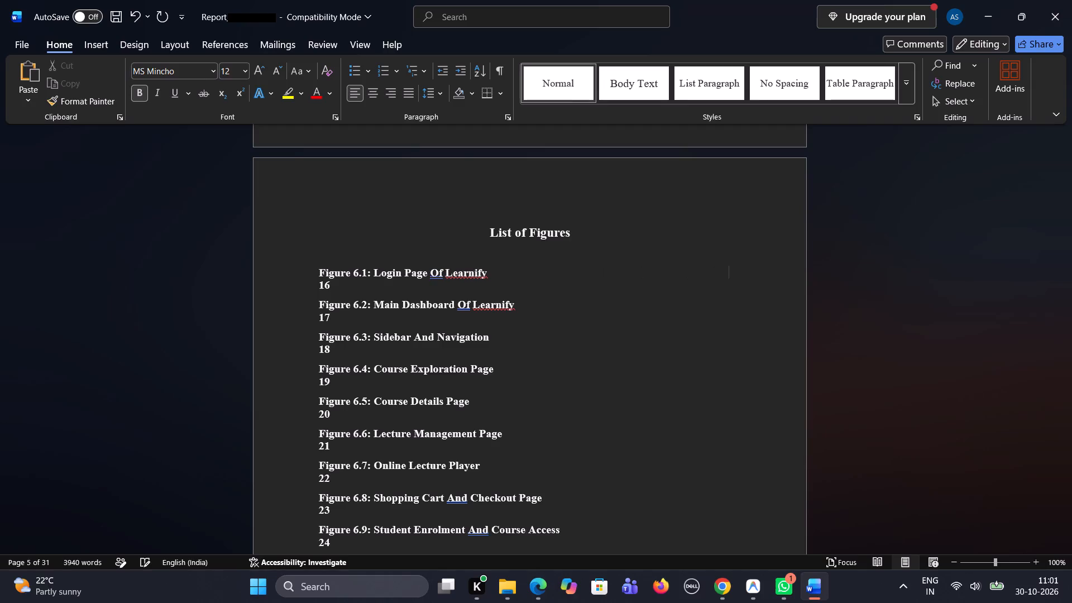
{"action": "key", "text": "BackSpace"}
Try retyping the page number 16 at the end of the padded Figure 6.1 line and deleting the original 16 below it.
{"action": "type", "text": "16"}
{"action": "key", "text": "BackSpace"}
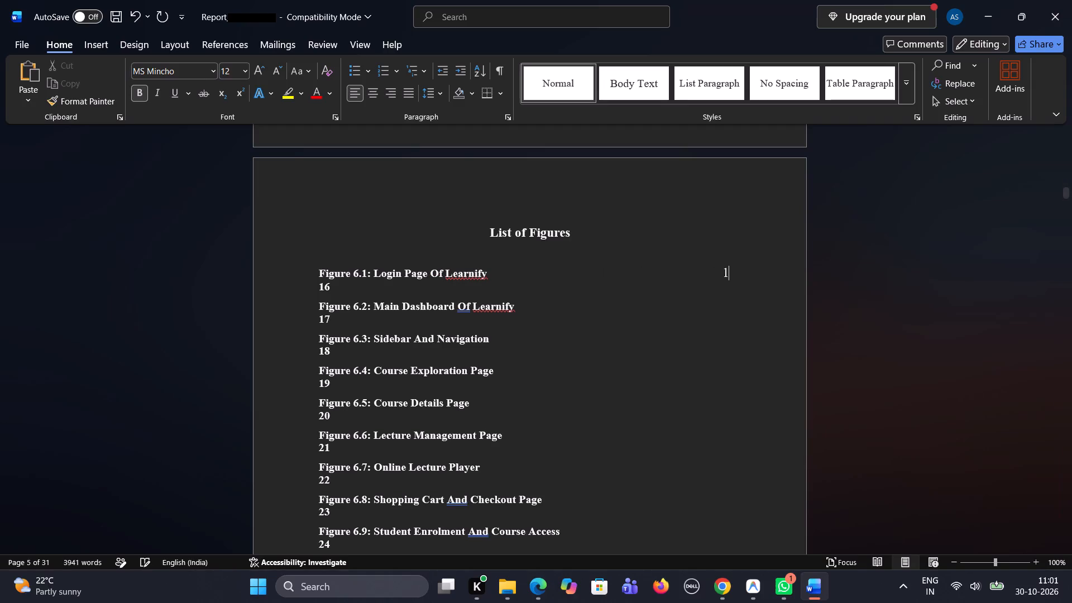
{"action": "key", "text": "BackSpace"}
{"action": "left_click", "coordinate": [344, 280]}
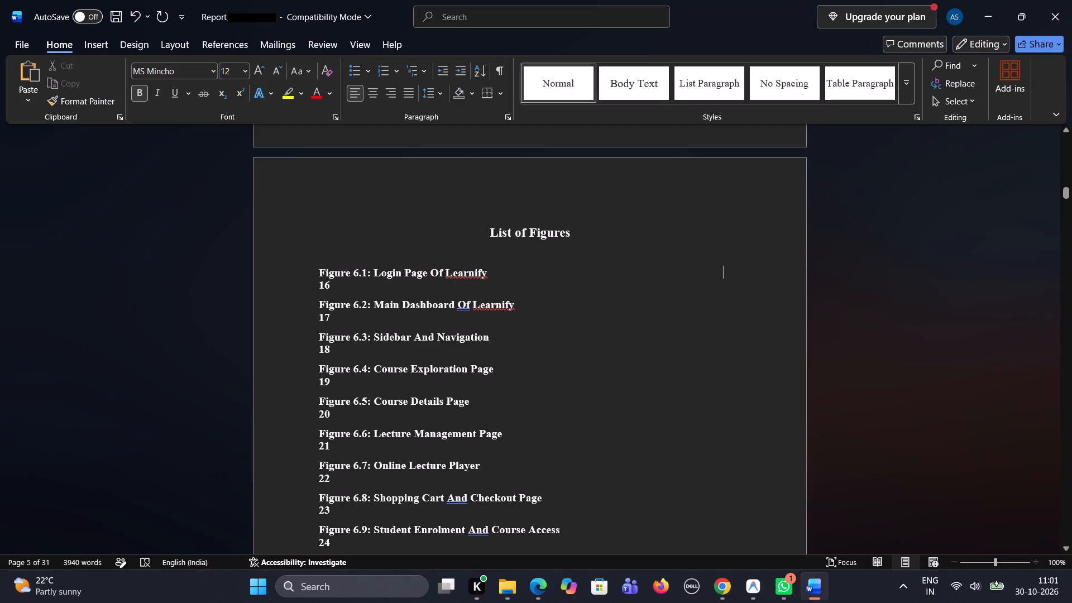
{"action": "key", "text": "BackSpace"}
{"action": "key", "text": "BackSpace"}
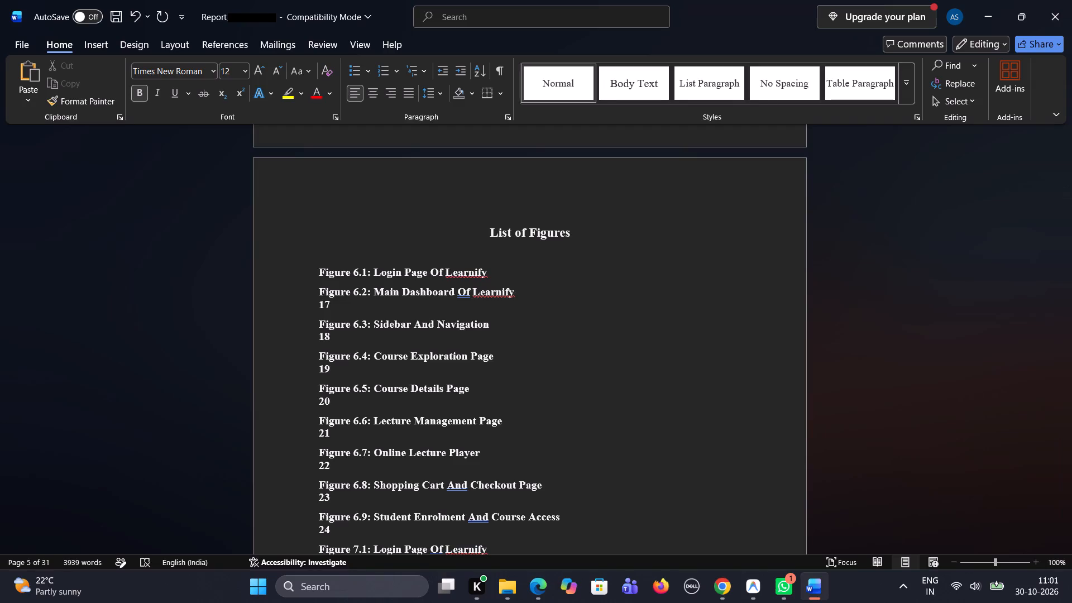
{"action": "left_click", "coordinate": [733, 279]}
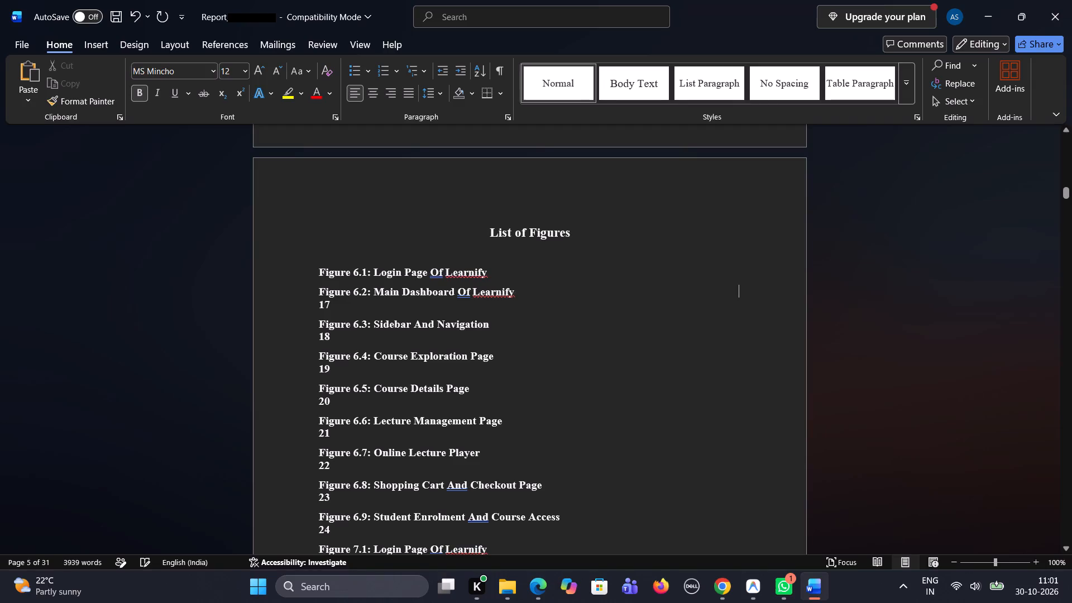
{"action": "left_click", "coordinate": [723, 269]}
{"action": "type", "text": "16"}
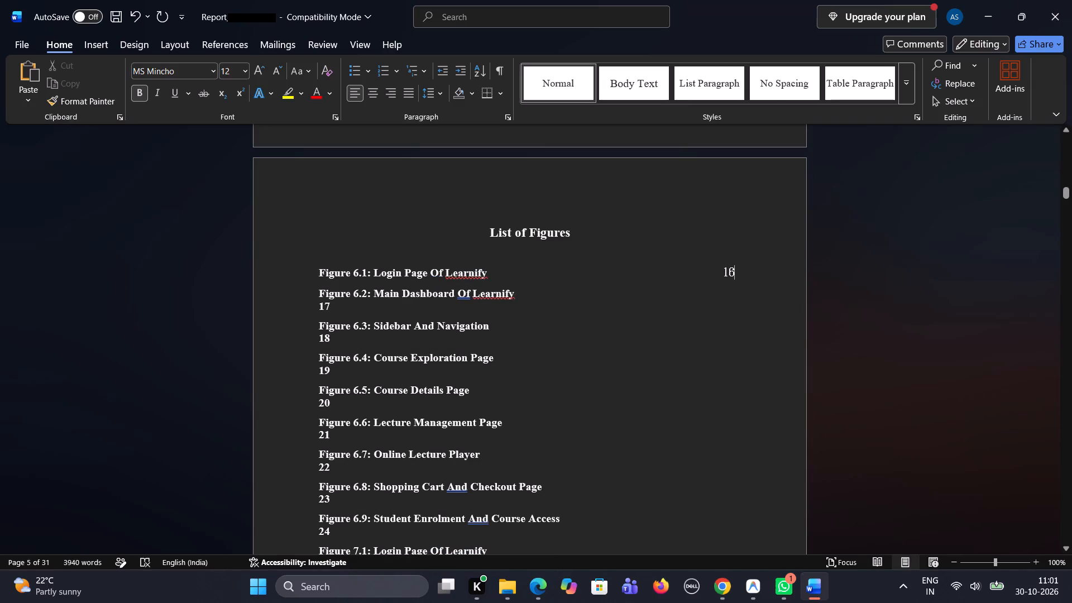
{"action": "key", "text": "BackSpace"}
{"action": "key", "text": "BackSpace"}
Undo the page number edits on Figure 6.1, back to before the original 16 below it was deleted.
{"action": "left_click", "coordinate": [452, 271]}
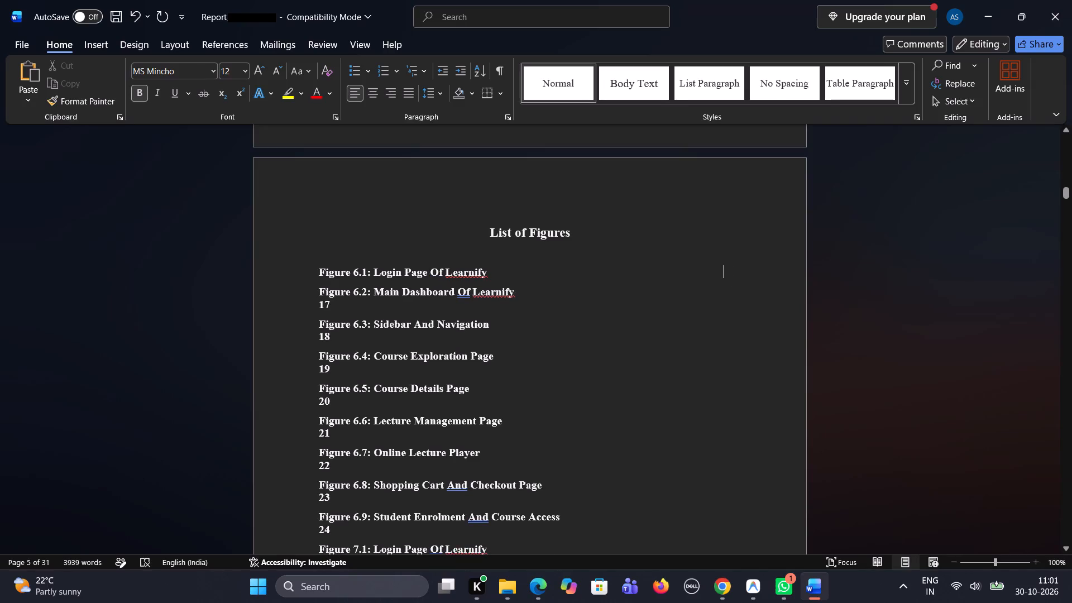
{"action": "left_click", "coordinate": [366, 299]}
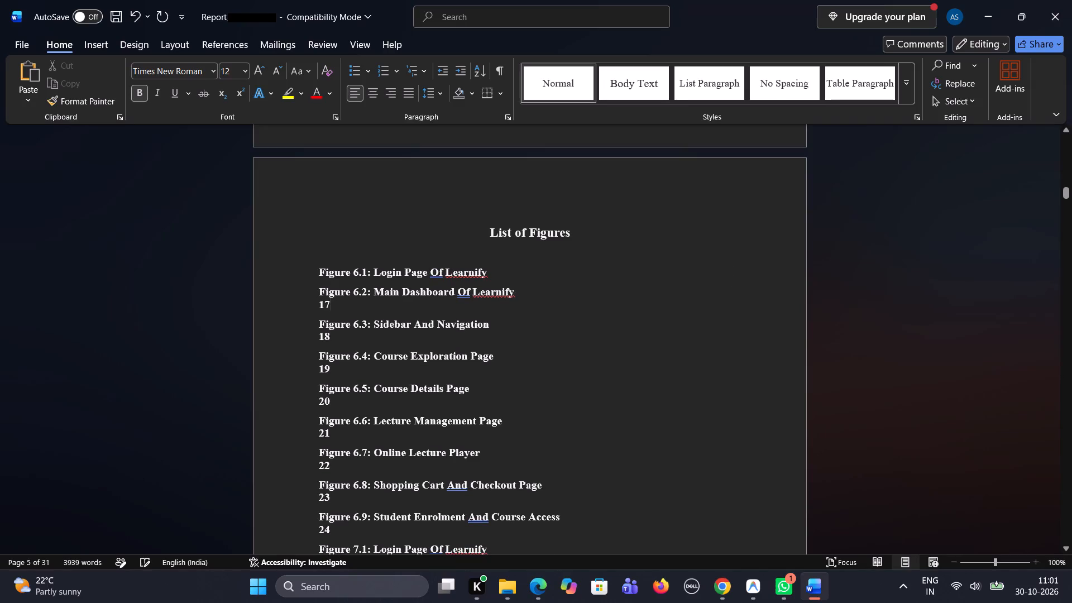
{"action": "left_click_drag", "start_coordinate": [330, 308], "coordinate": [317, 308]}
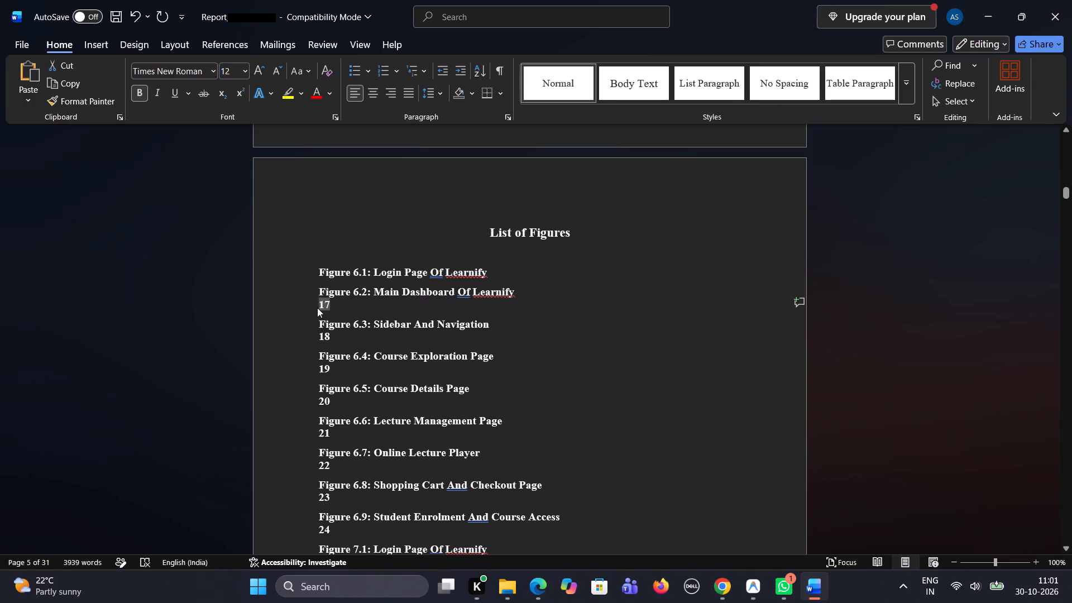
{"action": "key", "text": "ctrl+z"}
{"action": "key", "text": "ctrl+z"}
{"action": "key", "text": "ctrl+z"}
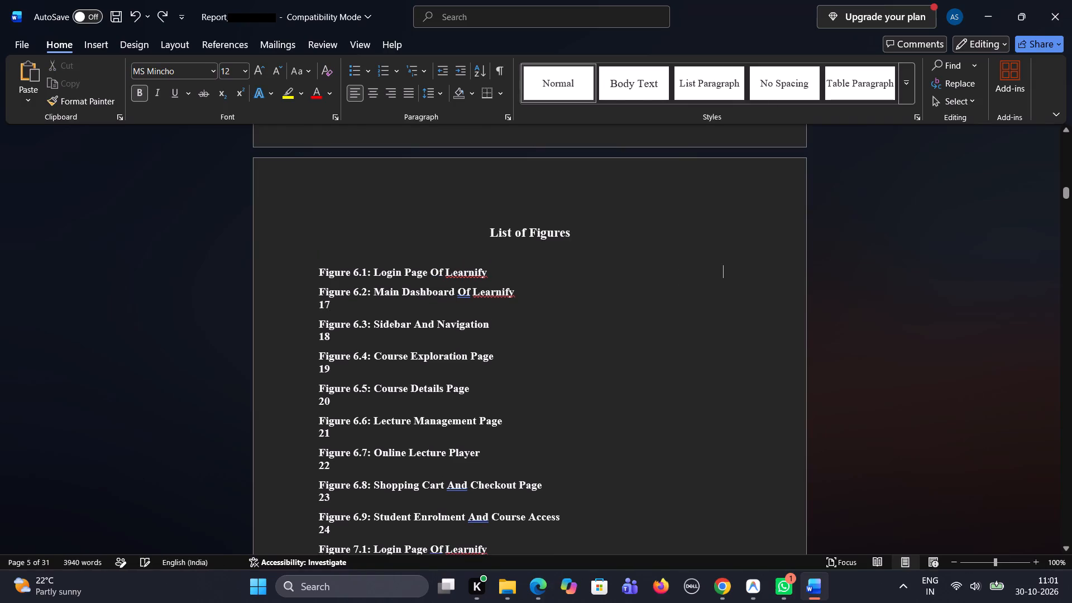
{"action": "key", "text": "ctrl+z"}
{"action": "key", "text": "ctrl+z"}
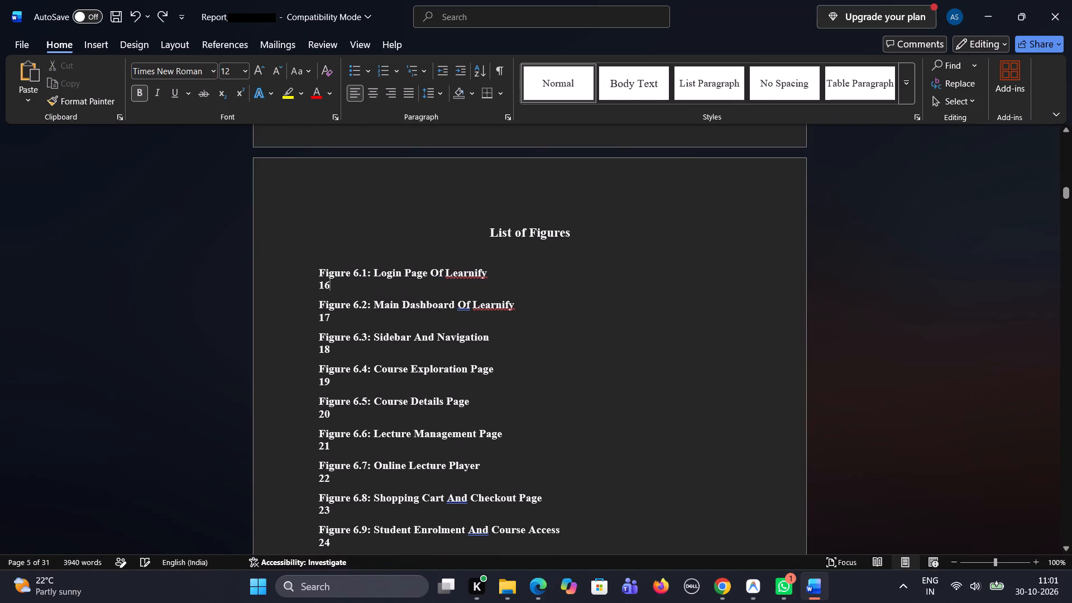
Move the bold page number 16 from below Figure 6.1 to the right end of that entry's line by copying it and removing the original.
{"action": "left_click_drag", "start_coordinate": [332, 285], "coordinate": [308, 289]}
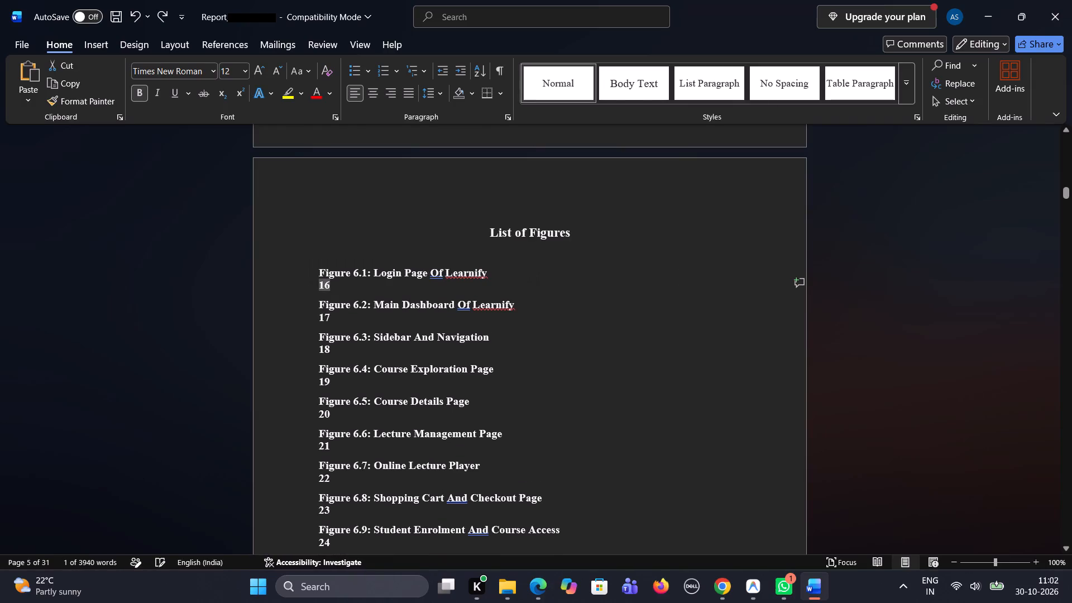
{"action": "key", "text": "ctrl+c"}
{"action": "left_click", "coordinate": [711, 271]}
{"action": "key", "text": "space"}
{"action": "key", "text": "space"}
{"action": "key", "text": "space"}
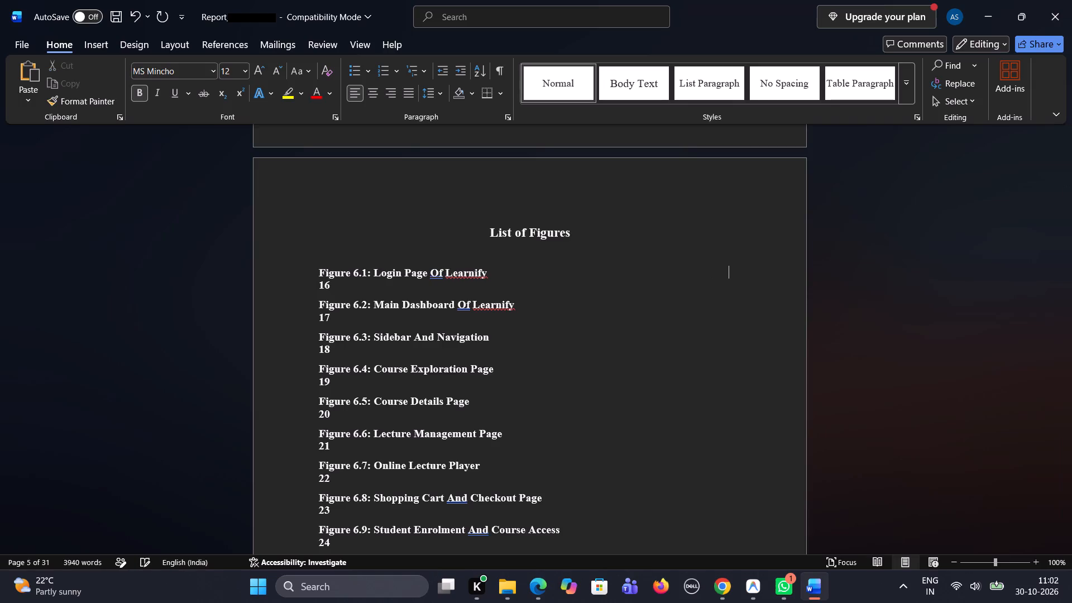
{"action": "key", "text": "BackSpace"}
{"action": "key", "text": "space"}
{"action": "key", "text": "ctrl+v"}
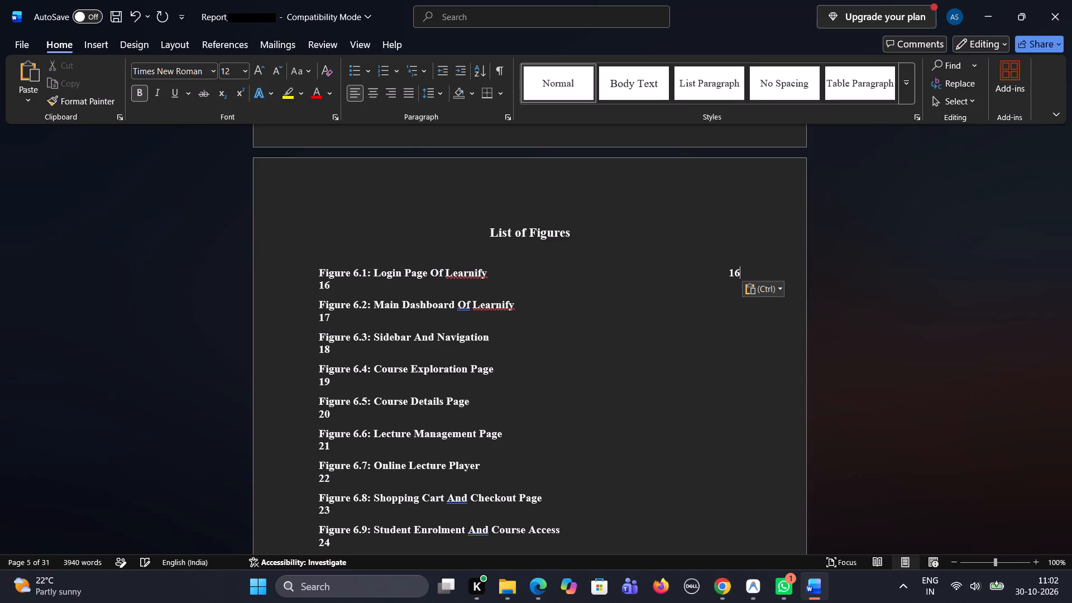
{"action": "left_click", "coordinate": [349, 281]}
{"action": "key", "text": "BackSpace"}
{"action": "key", "text": "BackSpace"}
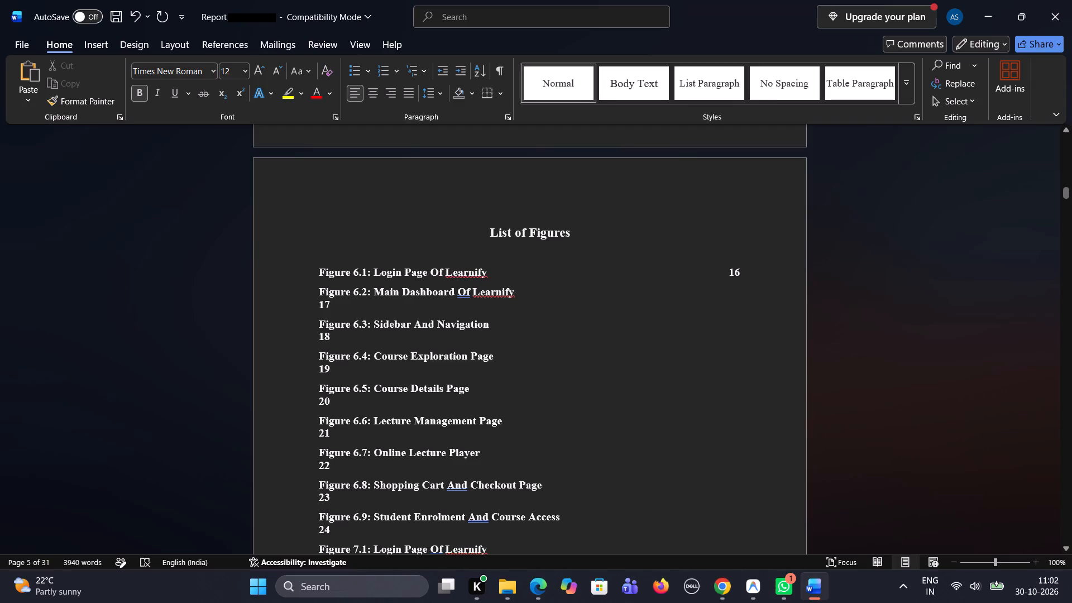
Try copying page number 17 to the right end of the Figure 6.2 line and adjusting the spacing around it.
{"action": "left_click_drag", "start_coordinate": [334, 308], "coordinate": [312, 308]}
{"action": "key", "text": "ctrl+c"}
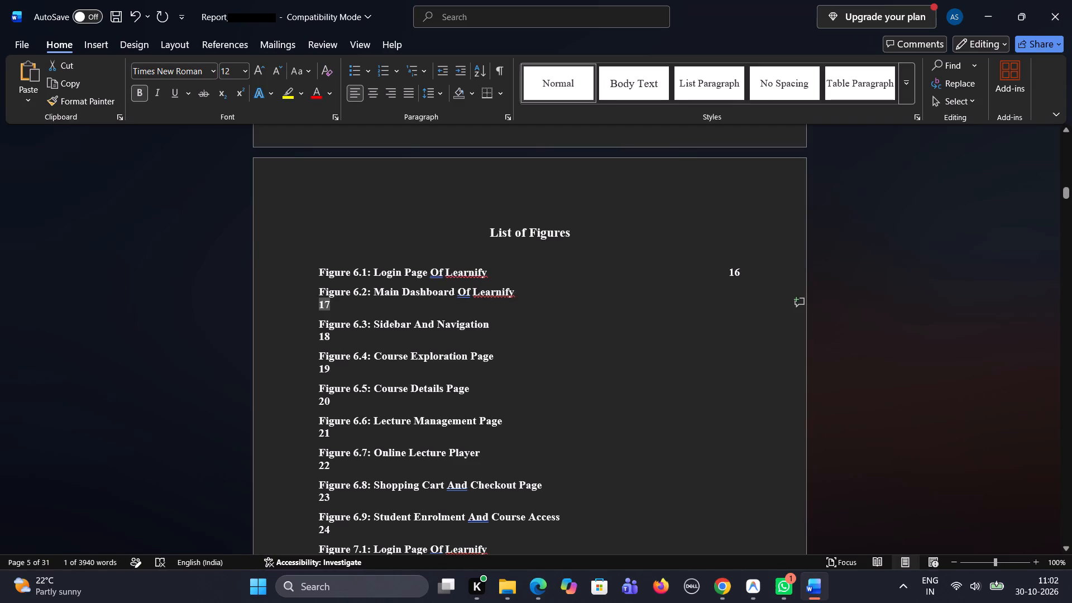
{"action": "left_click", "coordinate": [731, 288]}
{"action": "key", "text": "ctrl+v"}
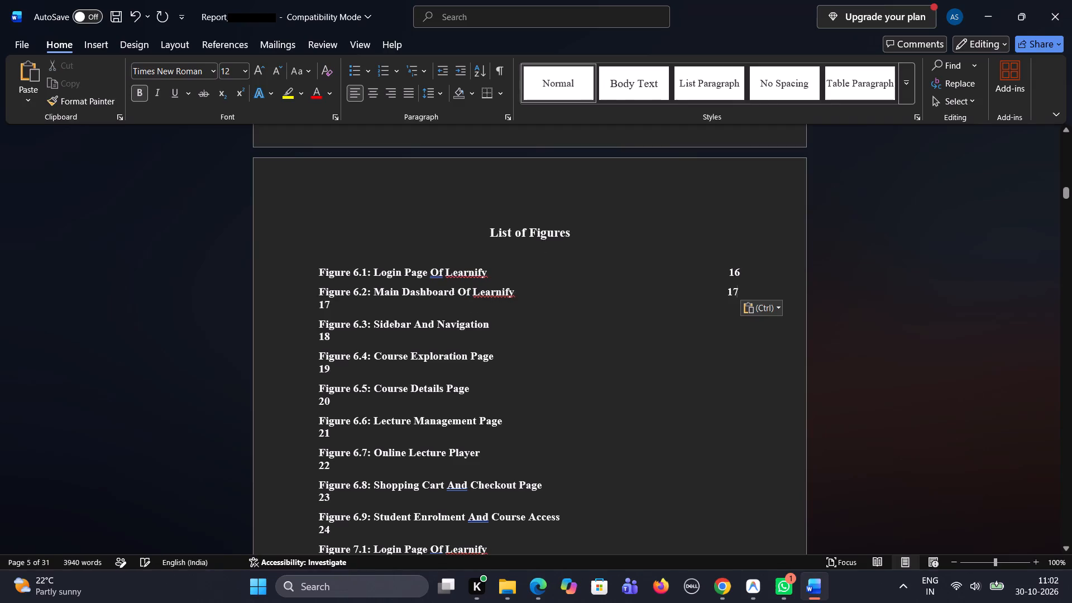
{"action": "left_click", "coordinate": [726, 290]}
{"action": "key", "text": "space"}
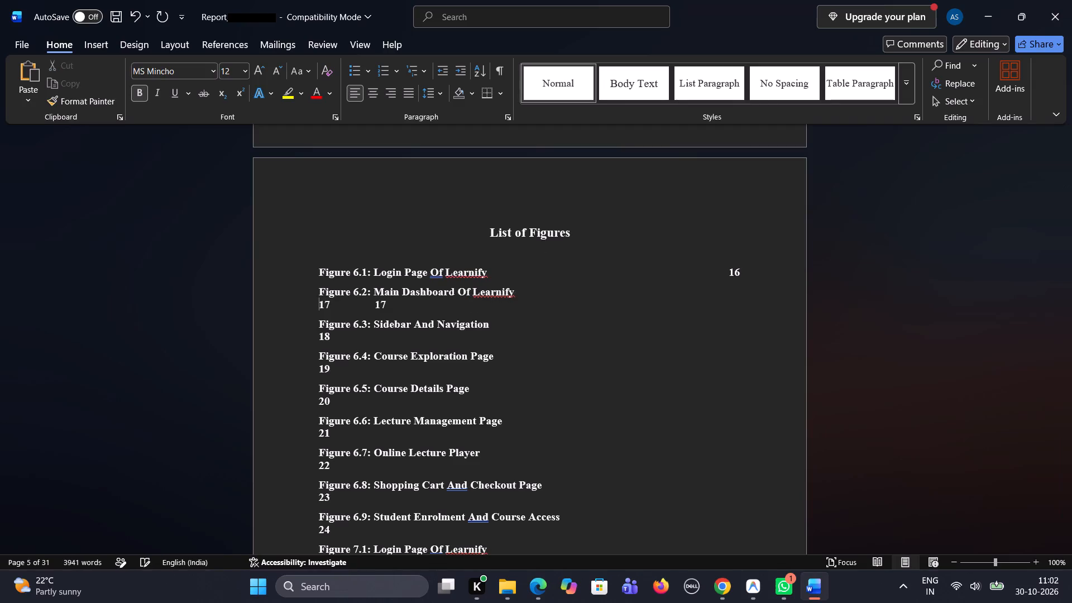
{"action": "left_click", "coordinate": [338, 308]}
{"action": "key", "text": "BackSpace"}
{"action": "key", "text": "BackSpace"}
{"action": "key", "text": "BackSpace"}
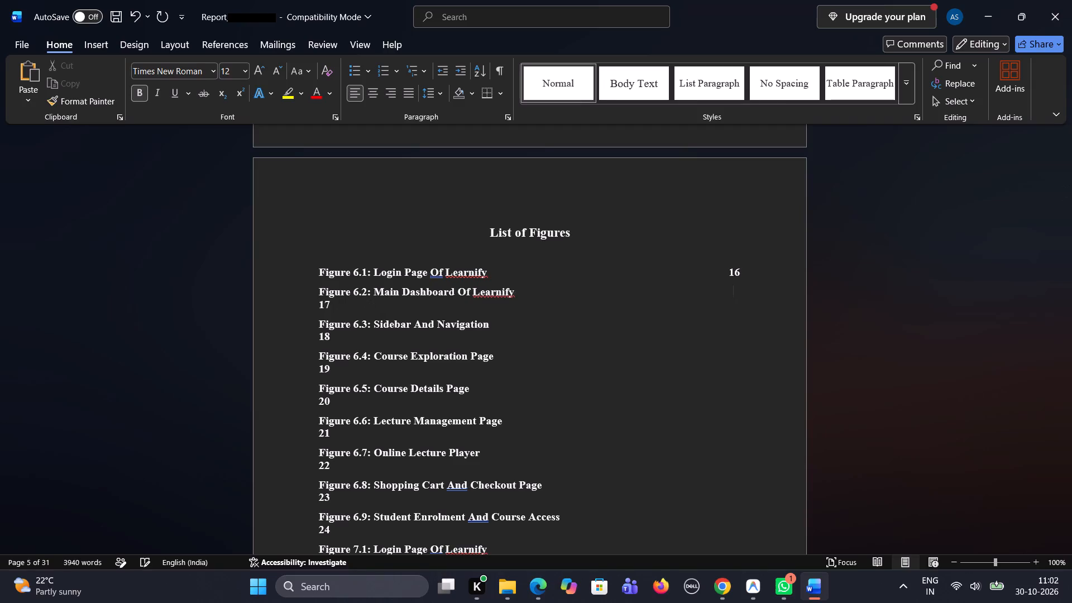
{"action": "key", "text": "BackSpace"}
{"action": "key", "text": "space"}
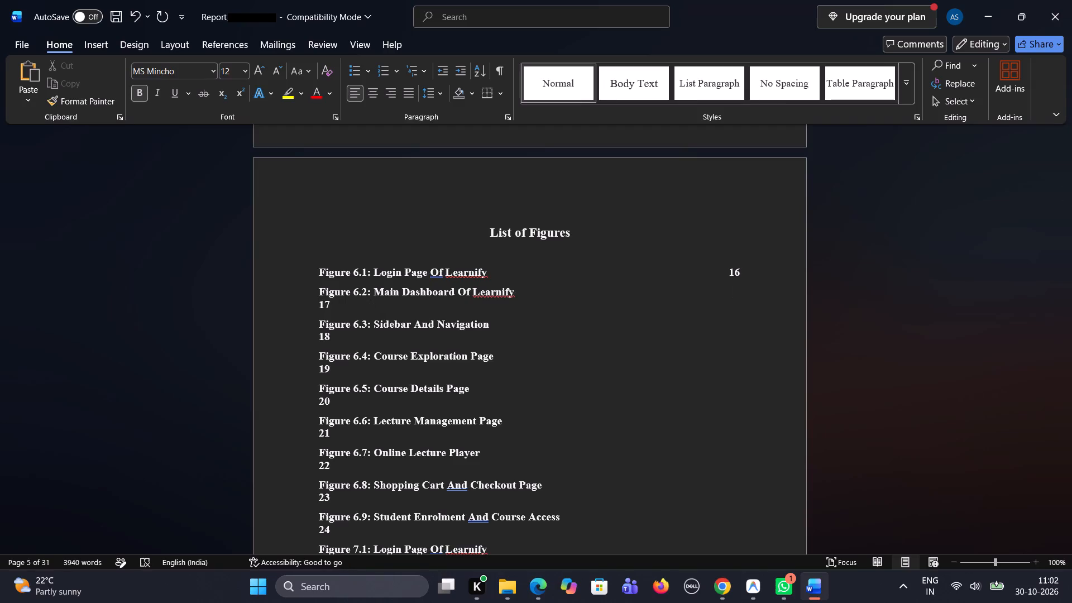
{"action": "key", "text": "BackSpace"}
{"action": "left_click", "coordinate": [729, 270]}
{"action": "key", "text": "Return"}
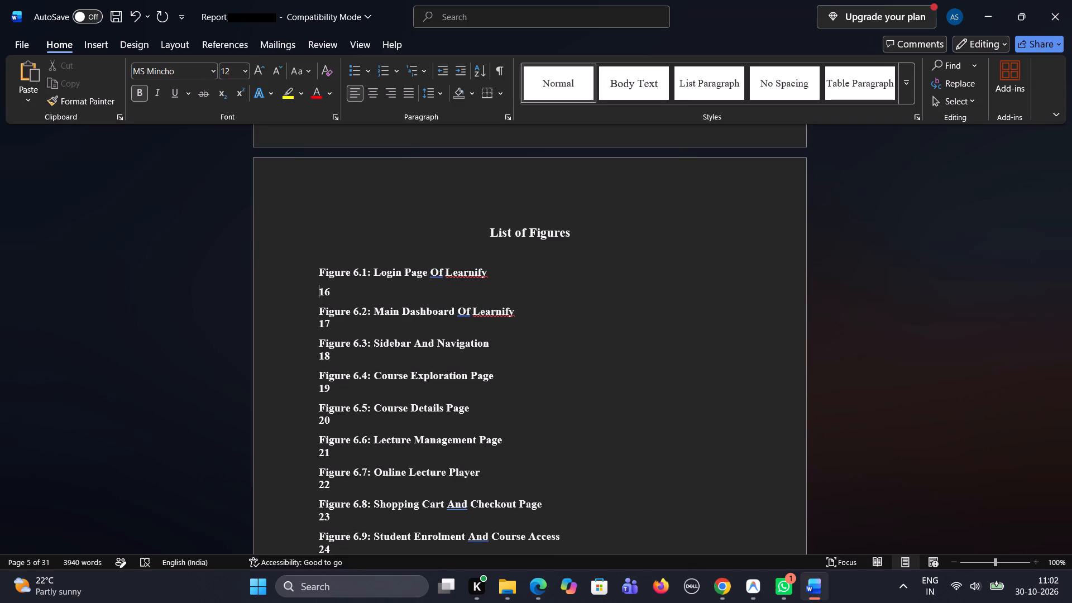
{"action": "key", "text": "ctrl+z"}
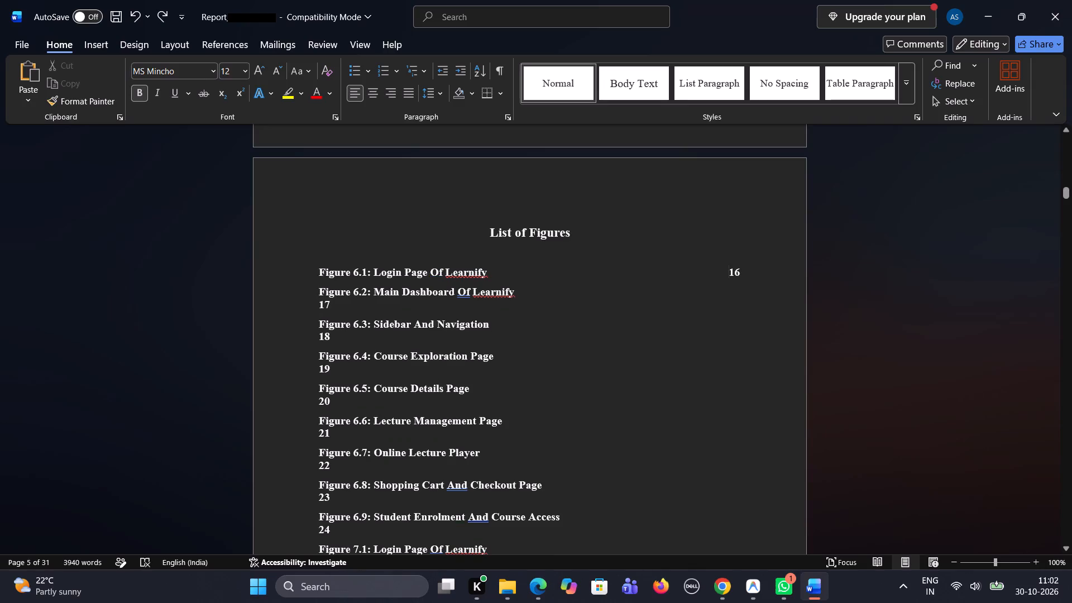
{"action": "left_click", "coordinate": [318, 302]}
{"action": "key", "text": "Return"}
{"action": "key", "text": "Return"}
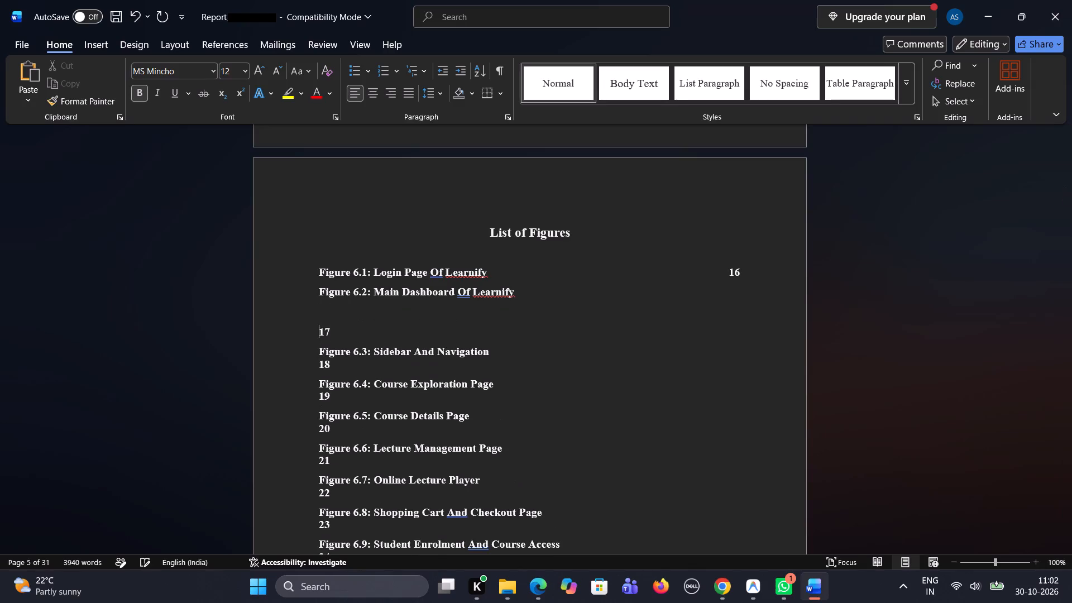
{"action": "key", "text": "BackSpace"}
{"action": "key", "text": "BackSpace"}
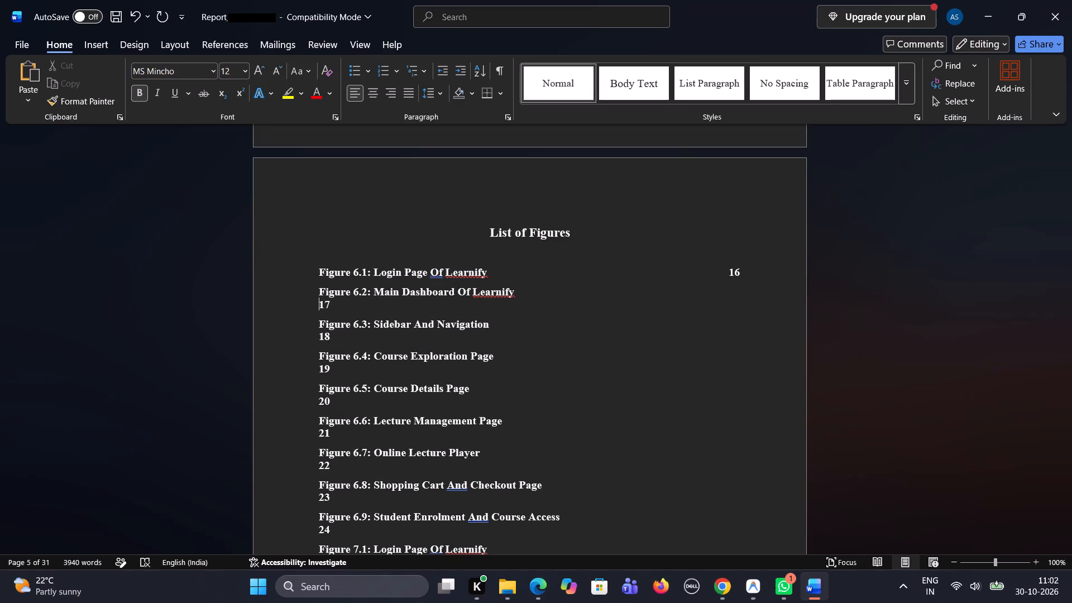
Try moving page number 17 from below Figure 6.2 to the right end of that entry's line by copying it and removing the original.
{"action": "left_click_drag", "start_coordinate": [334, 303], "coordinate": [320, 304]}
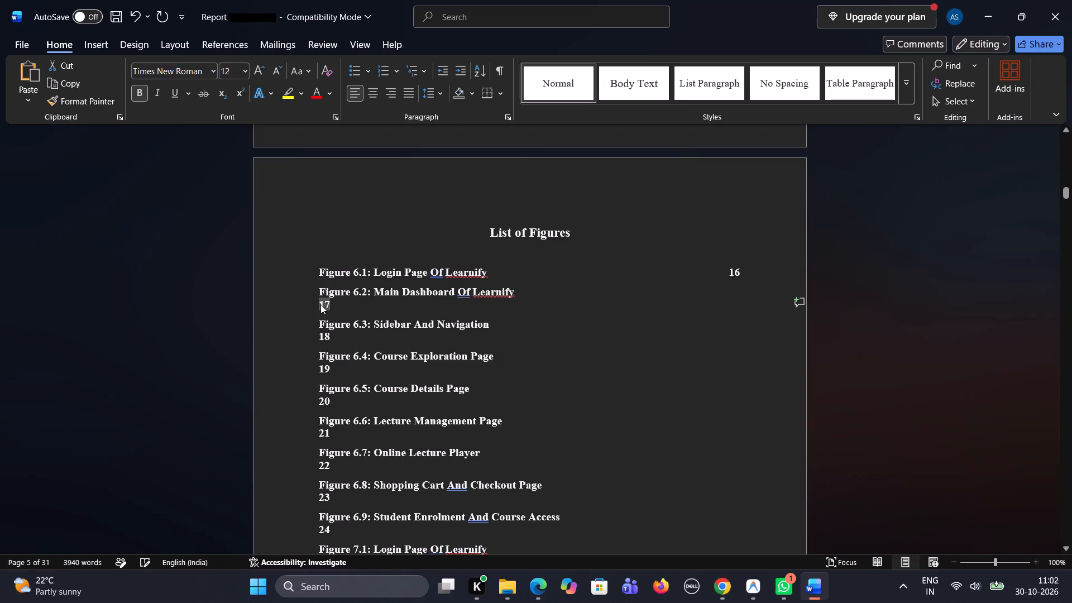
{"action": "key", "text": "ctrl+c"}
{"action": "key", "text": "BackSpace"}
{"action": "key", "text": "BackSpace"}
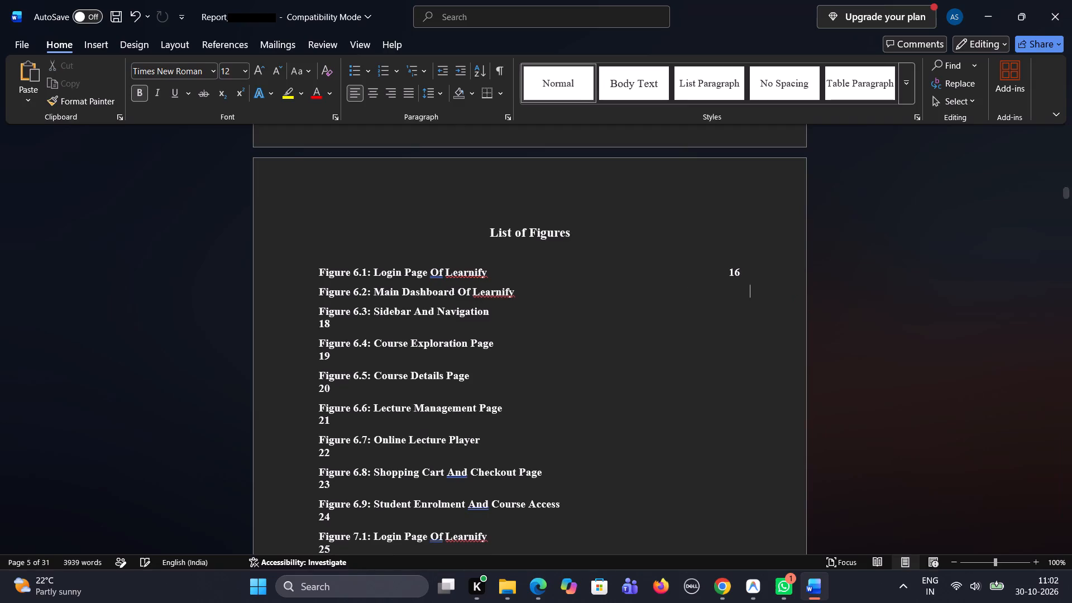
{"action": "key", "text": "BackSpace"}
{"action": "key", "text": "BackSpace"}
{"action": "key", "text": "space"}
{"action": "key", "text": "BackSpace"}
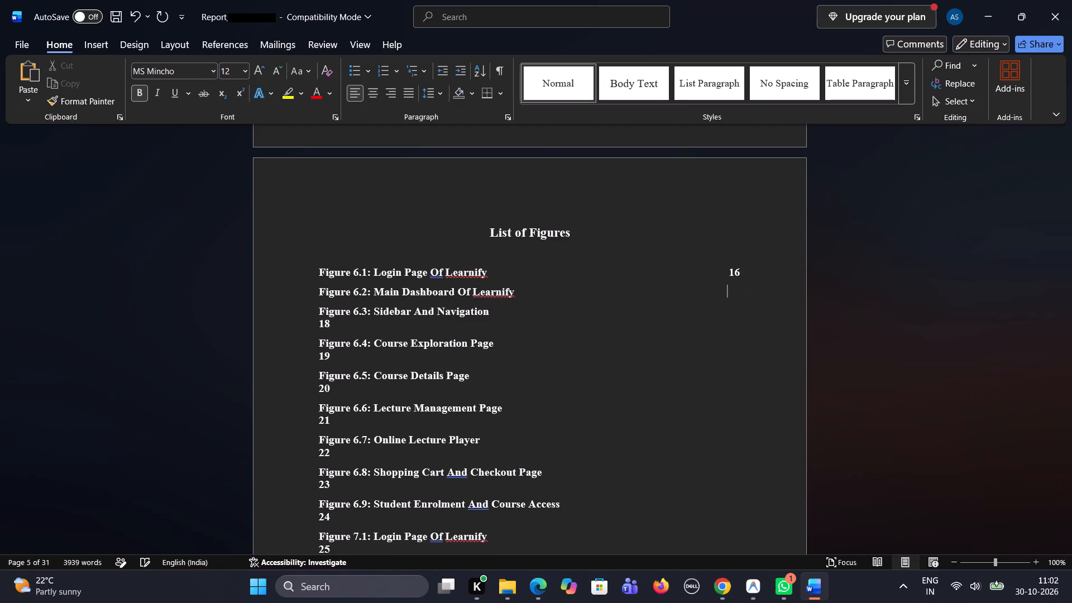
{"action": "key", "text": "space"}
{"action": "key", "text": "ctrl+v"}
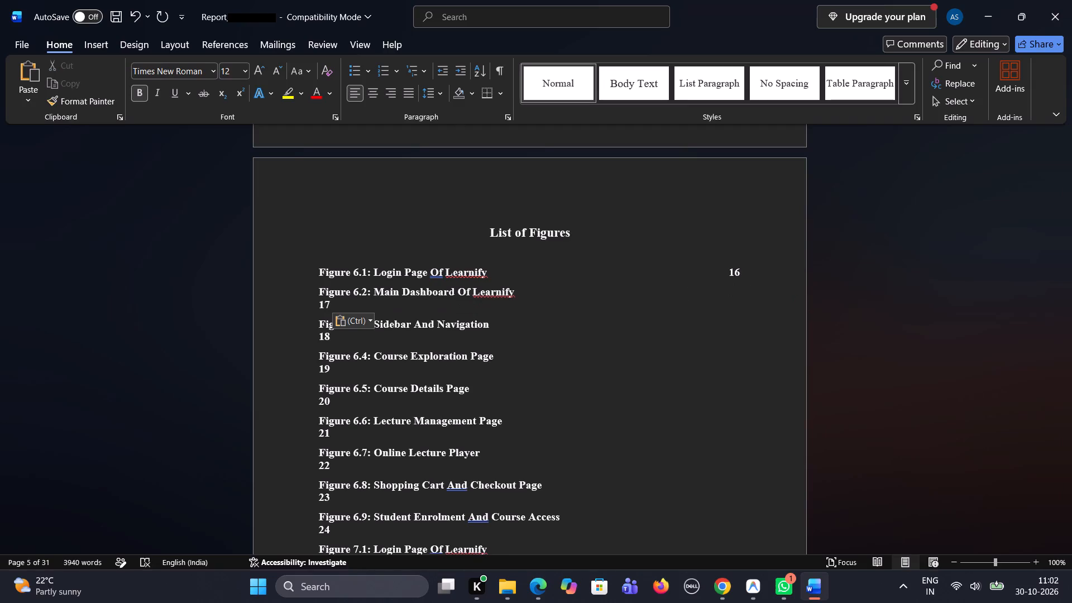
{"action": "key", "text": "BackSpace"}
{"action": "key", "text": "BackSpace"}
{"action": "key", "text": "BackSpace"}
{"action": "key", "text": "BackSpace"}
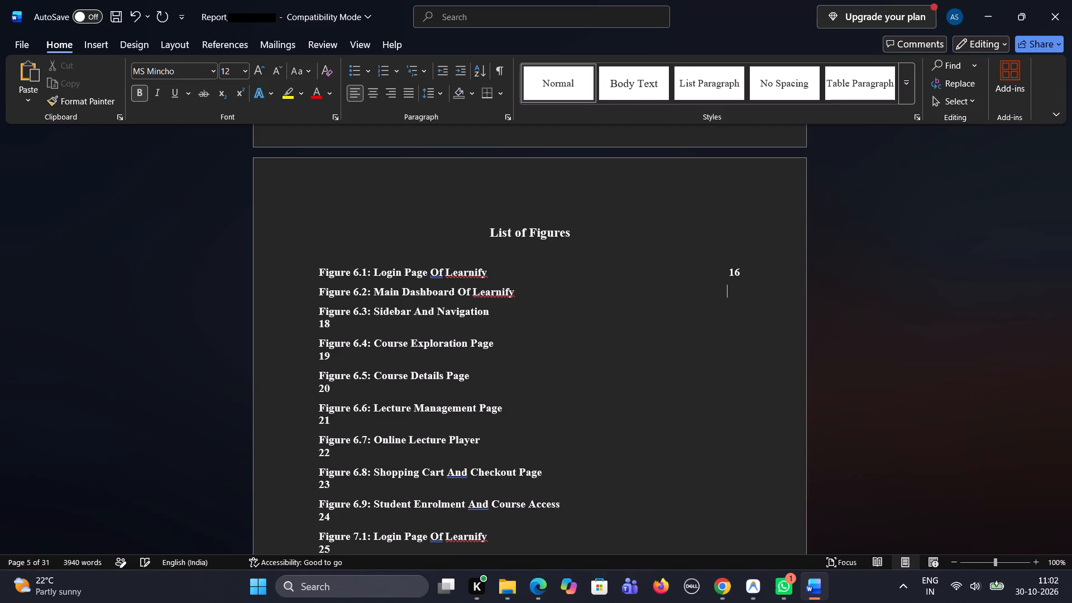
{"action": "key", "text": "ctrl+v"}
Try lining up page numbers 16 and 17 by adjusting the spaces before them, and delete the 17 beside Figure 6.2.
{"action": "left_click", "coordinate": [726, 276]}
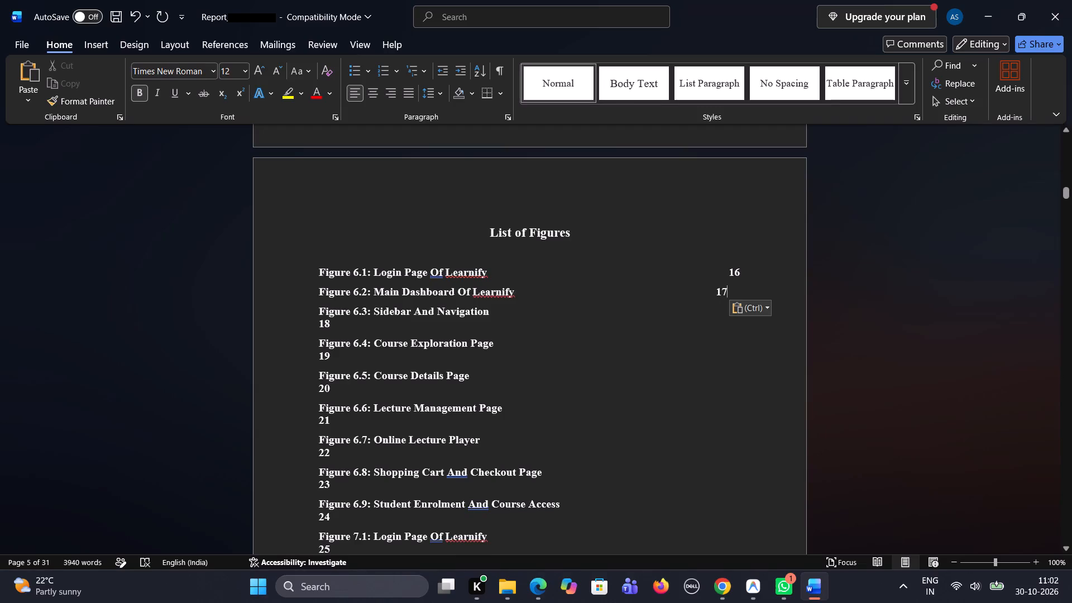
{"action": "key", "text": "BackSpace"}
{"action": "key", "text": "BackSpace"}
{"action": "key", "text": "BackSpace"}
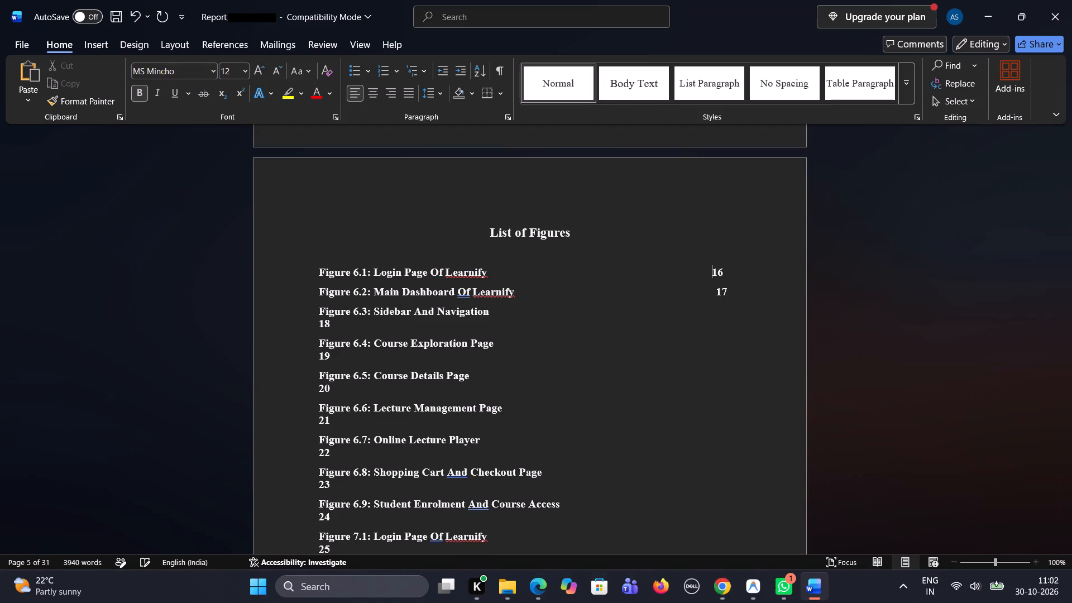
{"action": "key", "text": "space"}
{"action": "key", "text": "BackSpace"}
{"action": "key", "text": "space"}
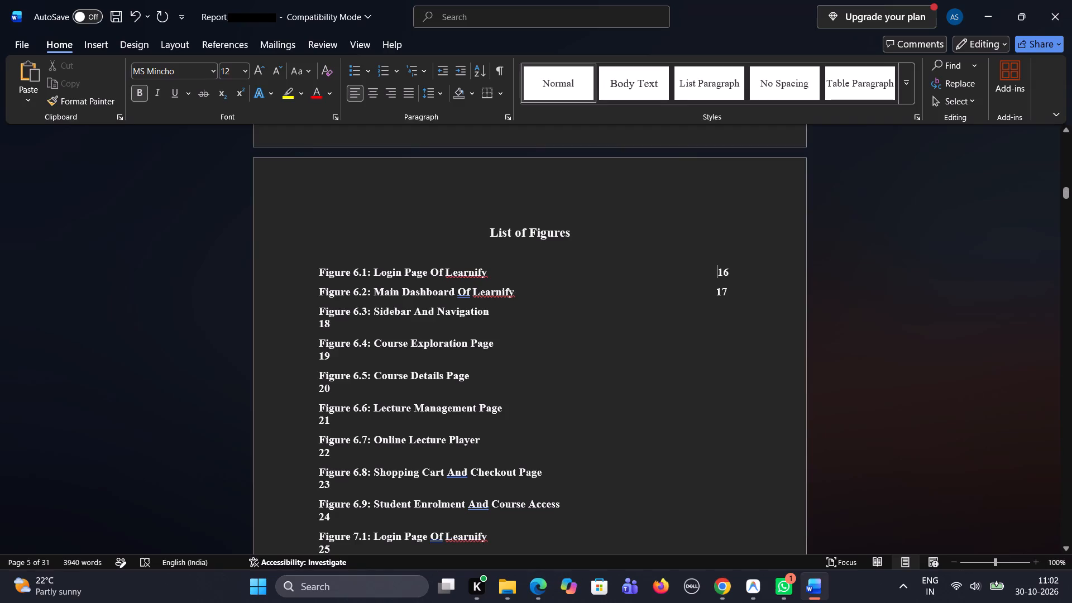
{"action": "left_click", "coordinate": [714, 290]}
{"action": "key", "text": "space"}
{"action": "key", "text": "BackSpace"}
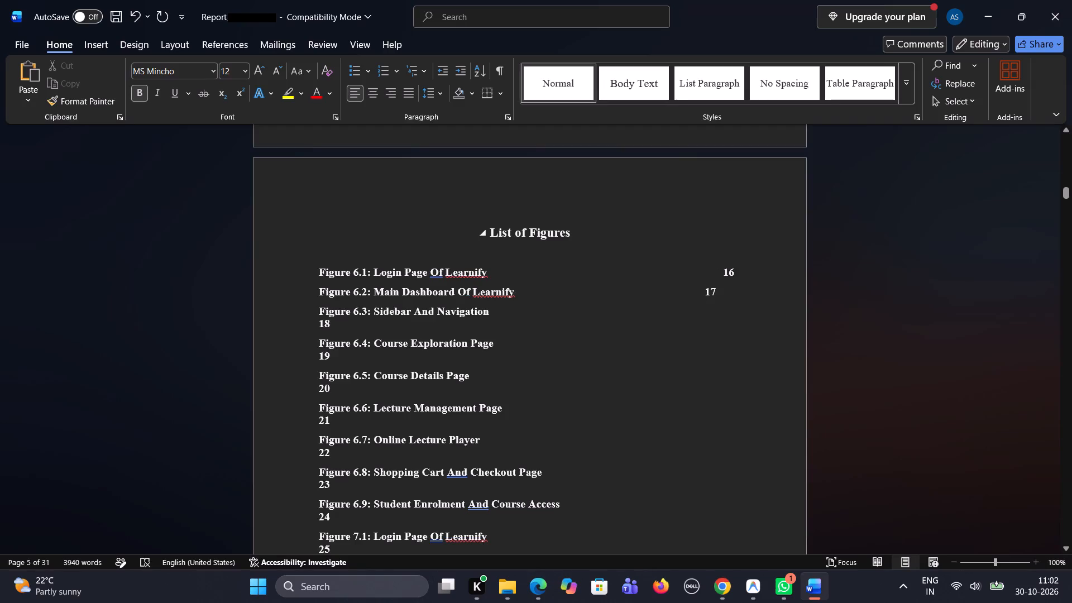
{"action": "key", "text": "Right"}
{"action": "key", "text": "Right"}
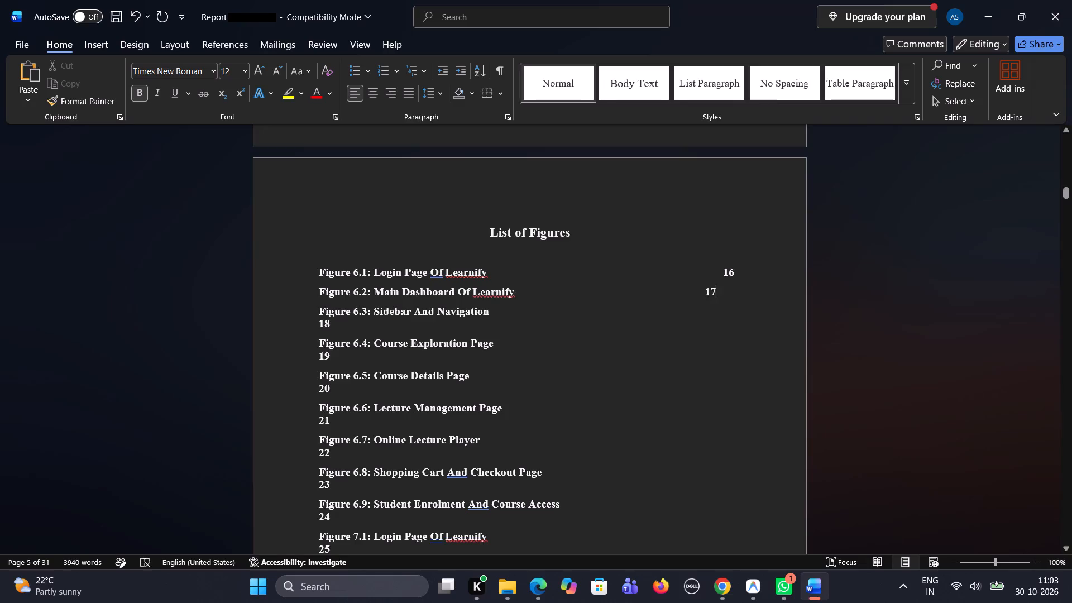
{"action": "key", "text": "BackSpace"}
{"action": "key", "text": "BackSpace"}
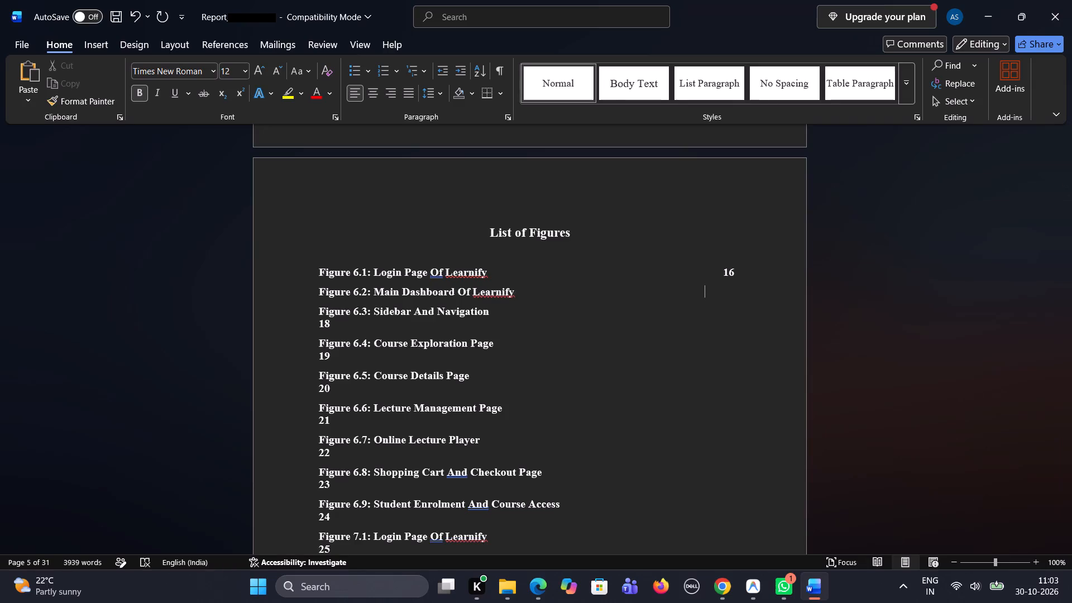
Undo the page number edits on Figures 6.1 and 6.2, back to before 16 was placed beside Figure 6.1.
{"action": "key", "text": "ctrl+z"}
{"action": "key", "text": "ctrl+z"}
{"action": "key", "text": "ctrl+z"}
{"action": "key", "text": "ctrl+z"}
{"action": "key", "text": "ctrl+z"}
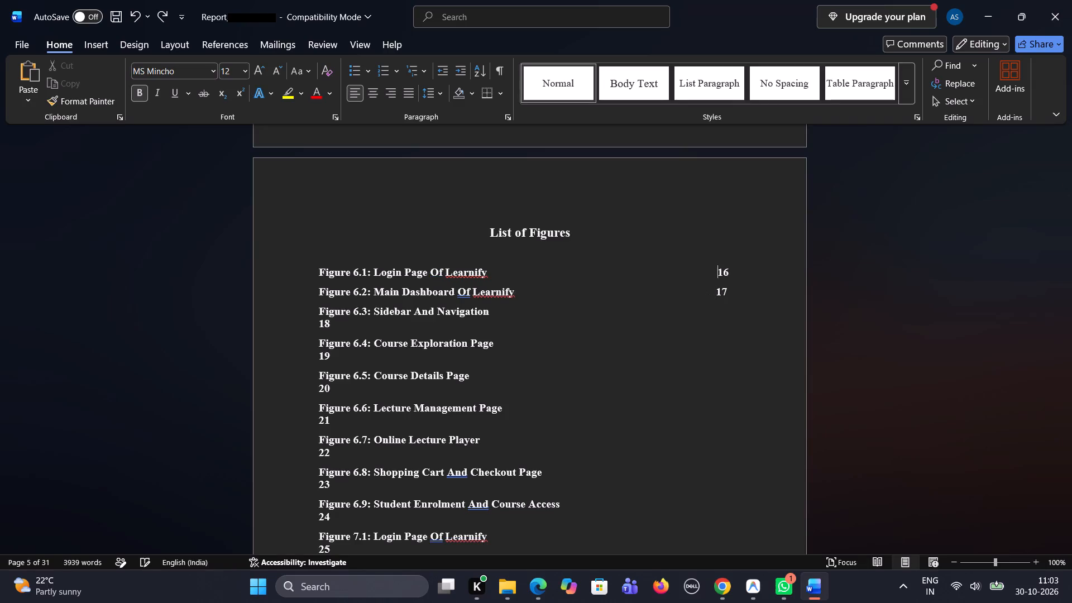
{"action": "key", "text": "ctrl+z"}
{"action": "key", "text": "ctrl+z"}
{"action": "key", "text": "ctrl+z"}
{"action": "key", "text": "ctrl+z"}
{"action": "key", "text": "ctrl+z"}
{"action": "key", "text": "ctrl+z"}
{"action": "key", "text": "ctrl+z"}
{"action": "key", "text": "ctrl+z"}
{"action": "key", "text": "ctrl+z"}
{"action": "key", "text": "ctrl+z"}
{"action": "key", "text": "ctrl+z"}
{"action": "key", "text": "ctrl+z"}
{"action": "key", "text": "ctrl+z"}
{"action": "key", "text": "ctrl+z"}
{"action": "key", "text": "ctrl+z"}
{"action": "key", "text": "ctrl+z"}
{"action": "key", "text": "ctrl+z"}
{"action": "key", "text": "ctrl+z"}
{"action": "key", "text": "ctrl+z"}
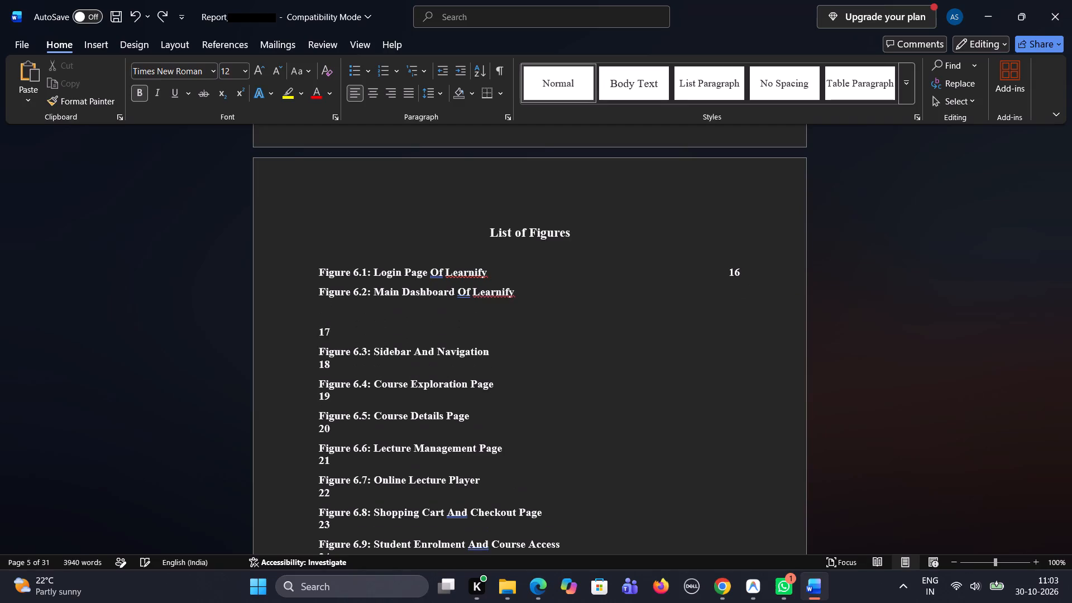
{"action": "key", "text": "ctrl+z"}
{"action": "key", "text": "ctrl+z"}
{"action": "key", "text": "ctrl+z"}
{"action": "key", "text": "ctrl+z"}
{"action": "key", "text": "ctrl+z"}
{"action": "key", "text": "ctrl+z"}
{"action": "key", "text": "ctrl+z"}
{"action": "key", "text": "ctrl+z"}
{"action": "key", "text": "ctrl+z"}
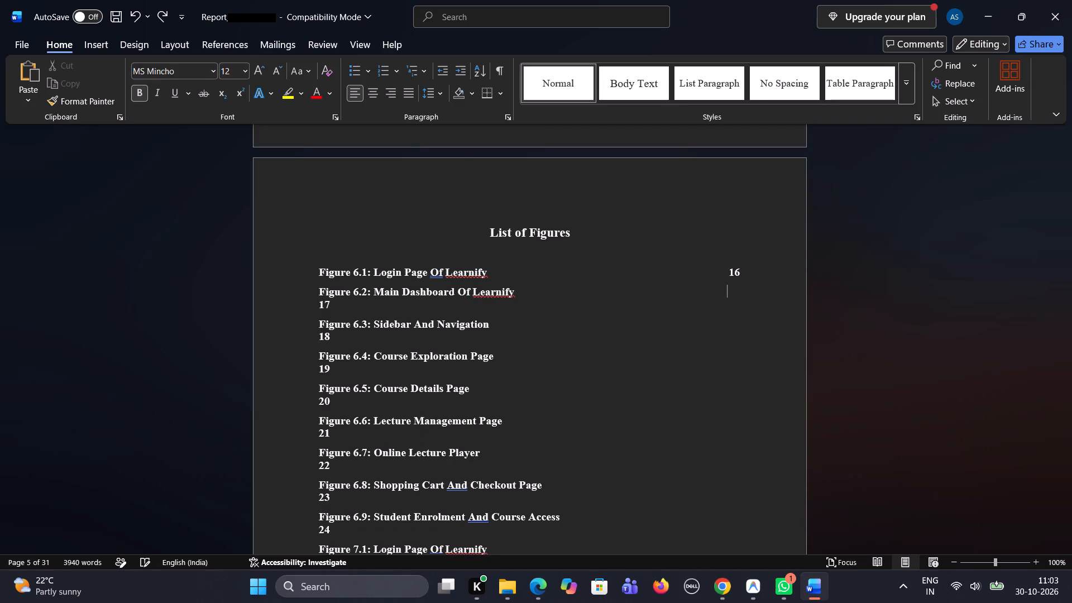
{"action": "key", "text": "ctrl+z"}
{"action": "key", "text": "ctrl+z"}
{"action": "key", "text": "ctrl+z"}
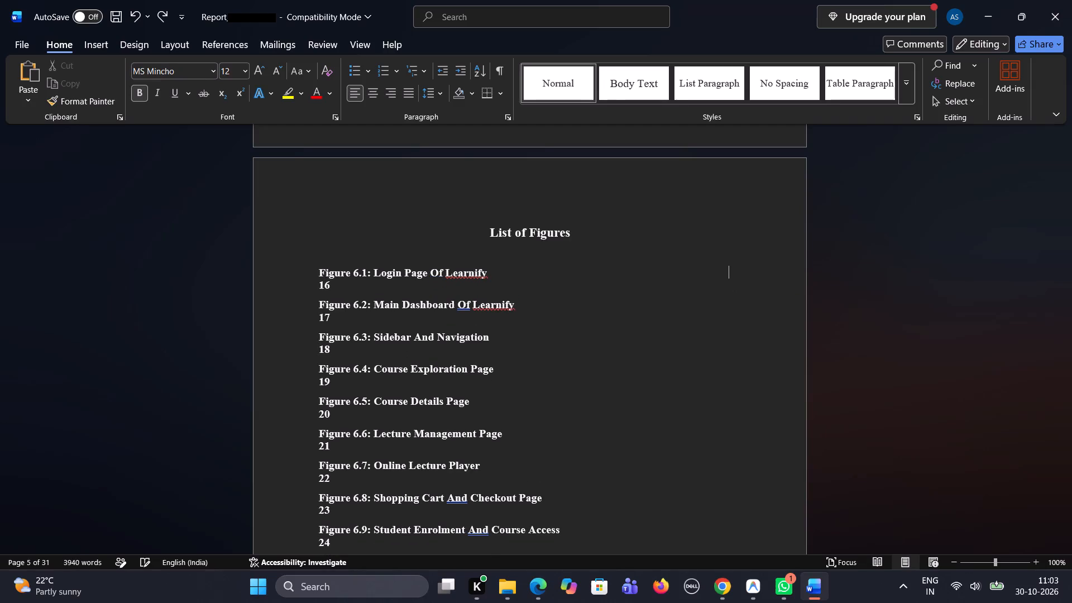
Delete the misplaced page numbers 16, 17 and 18 beneath the Figure 6.1 to 6.3 entries in the List of Figures.
{"action": "left_click", "coordinate": [330, 283]}
{"action": "key", "text": "BackSpace"}
{"action": "key", "text": "BackSpace"}
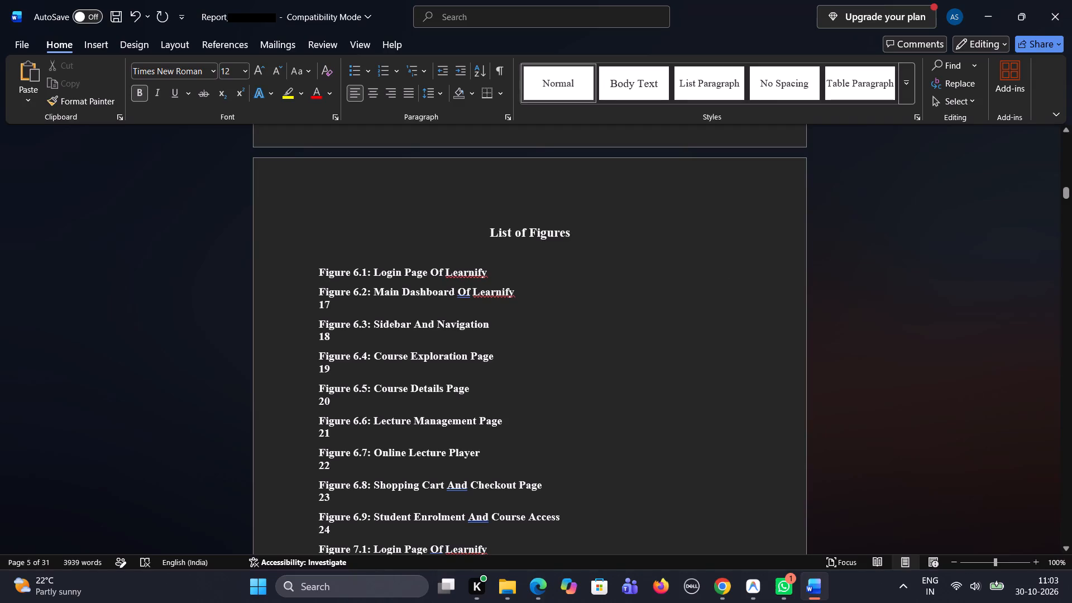
{"action": "left_click", "coordinate": [341, 301]}
{"action": "key", "text": "BackSpace"}
{"action": "key", "text": "BackSpace"}
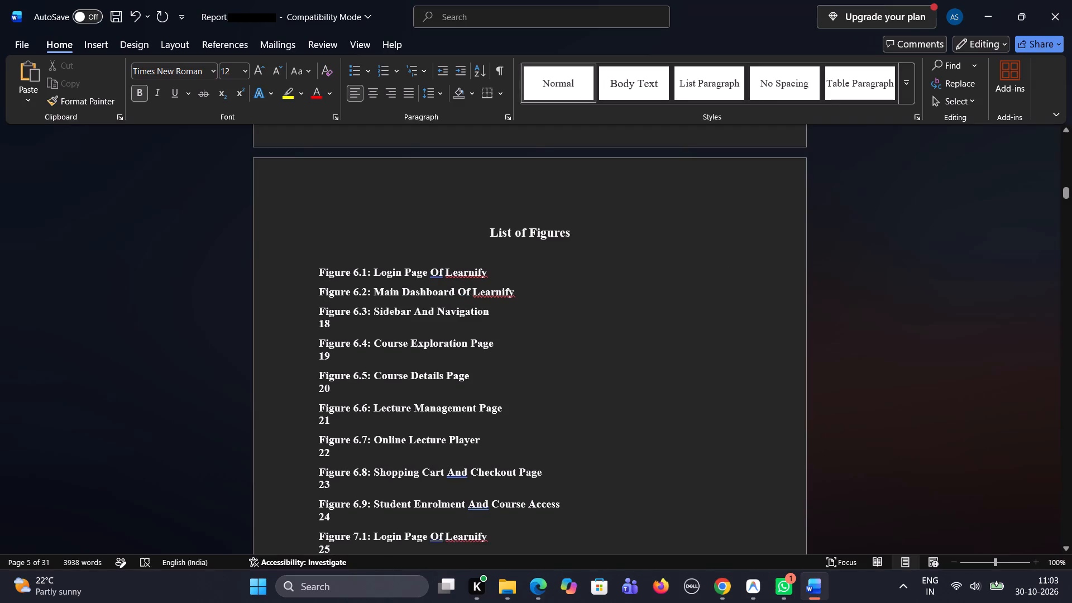
{"action": "left_click", "coordinate": [342, 323]}
{"action": "key", "text": "BackSpace"}
{"action": "key", "text": "BackSpace"}
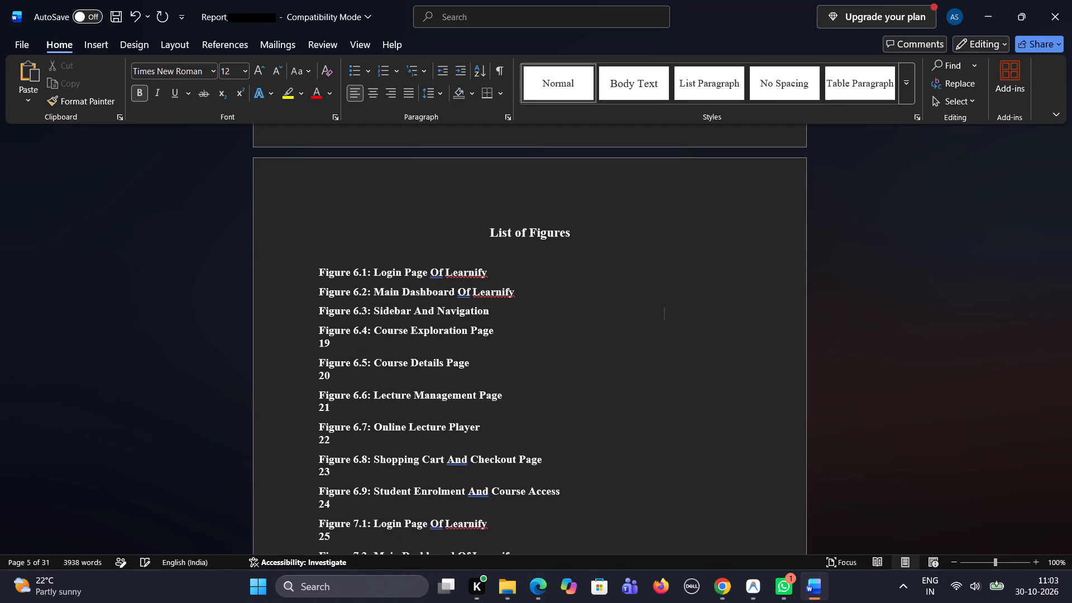
Delete page numbers 19, 20 and 21 beneath the Figure 6.4, 6.5 and 6.6 entries.
{"action": "left_click", "coordinate": [334, 343]}
{"action": "key", "text": "BackSpace"}
{"action": "key", "text": "BackSpace"}
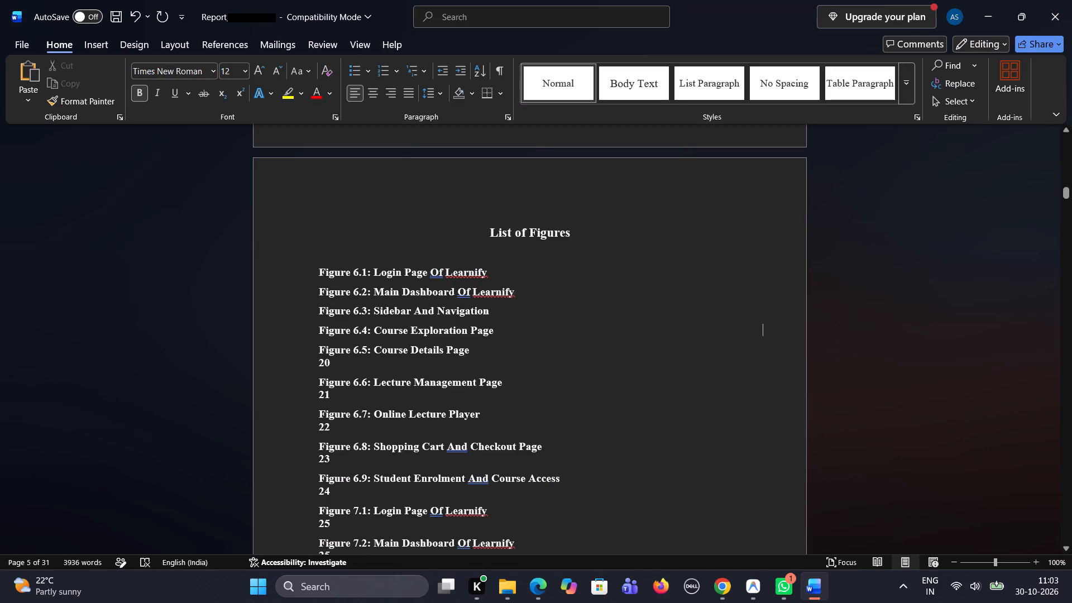
{"action": "left_click", "coordinate": [386, 362]}
{"action": "key", "text": "BackSpace"}
{"action": "key", "text": "BackSpace"}
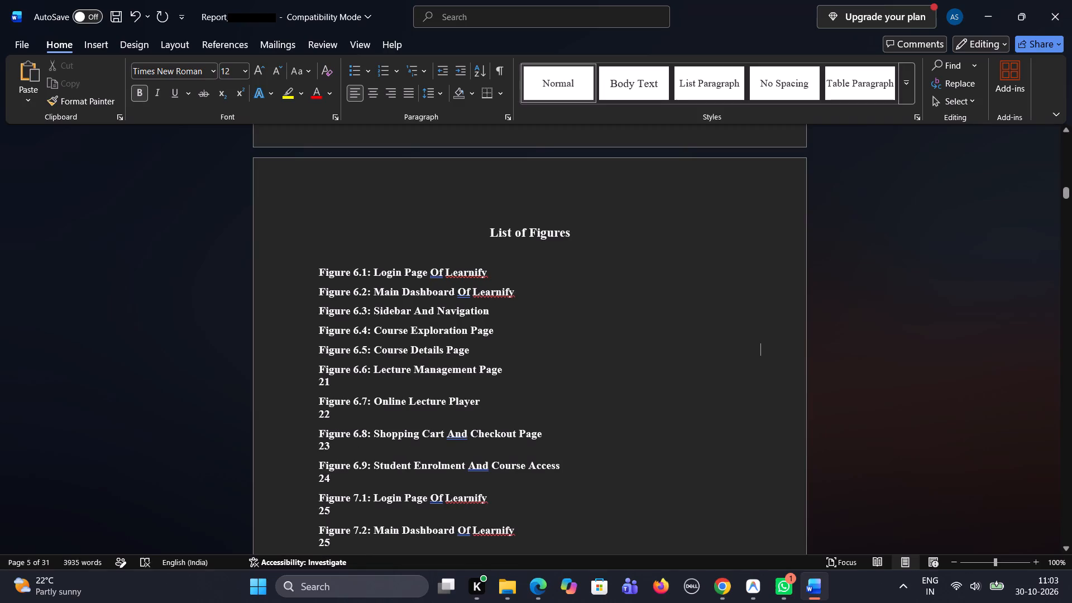
{"action": "left_click", "coordinate": [336, 380]}
{"action": "key", "text": "BackSpace"}
{"action": "key", "text": "BackSpace"}
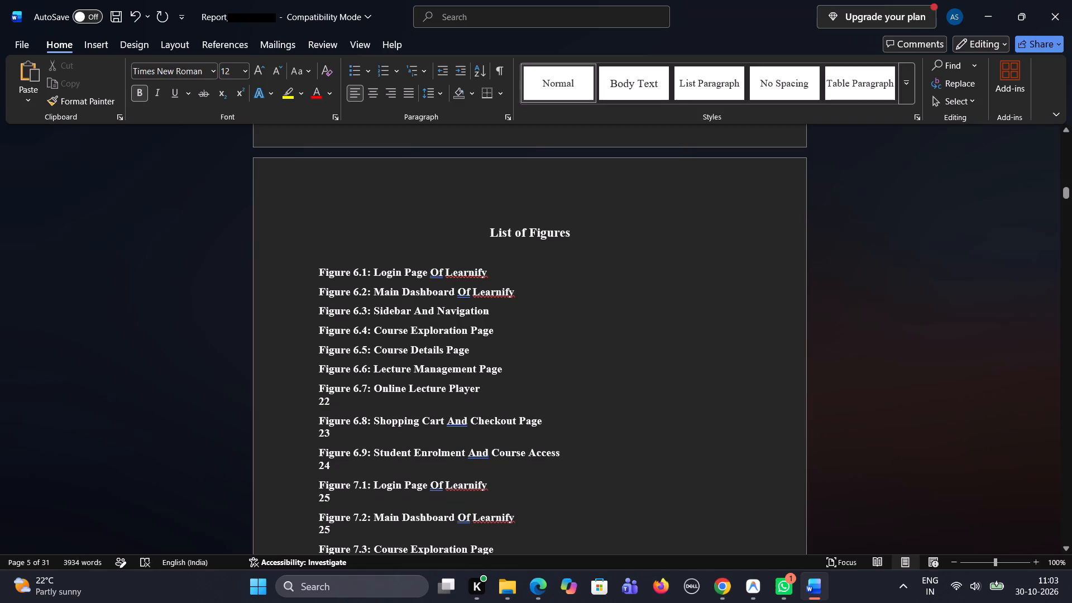
Delete page numbers 22, 23 and 24 beneath the Figure 6.7, 6.8 and 6.9 entries.
{"action": "left_click", "coordinate": [334, 397]}
{"action": "key", "text": "BackSpace"}
{"action": "key", "text": "BackSpace"}
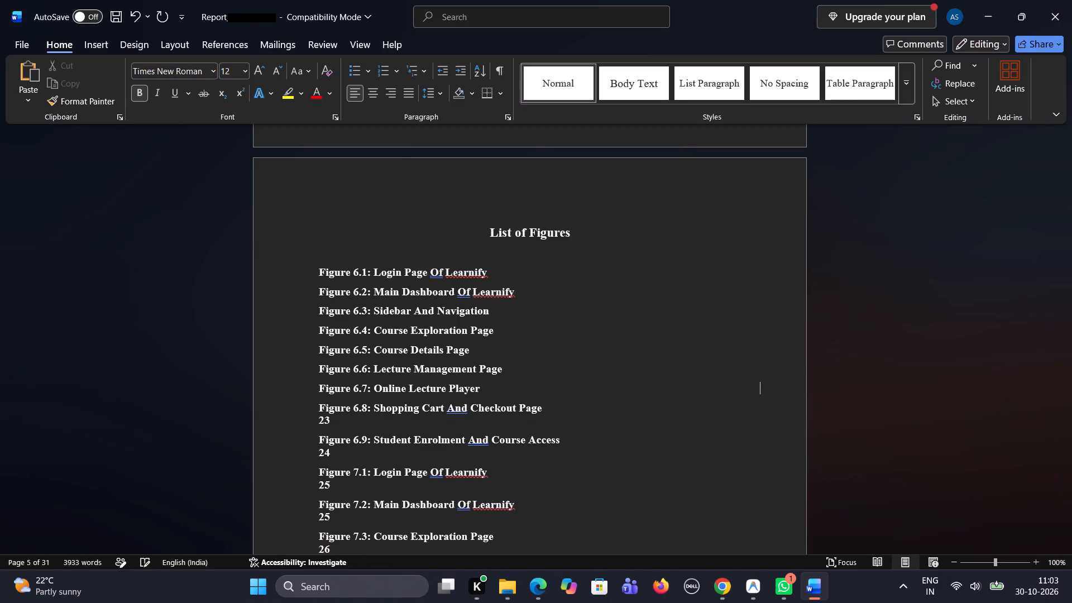
{"action": "left_click", "coordinate": [353, 412]}
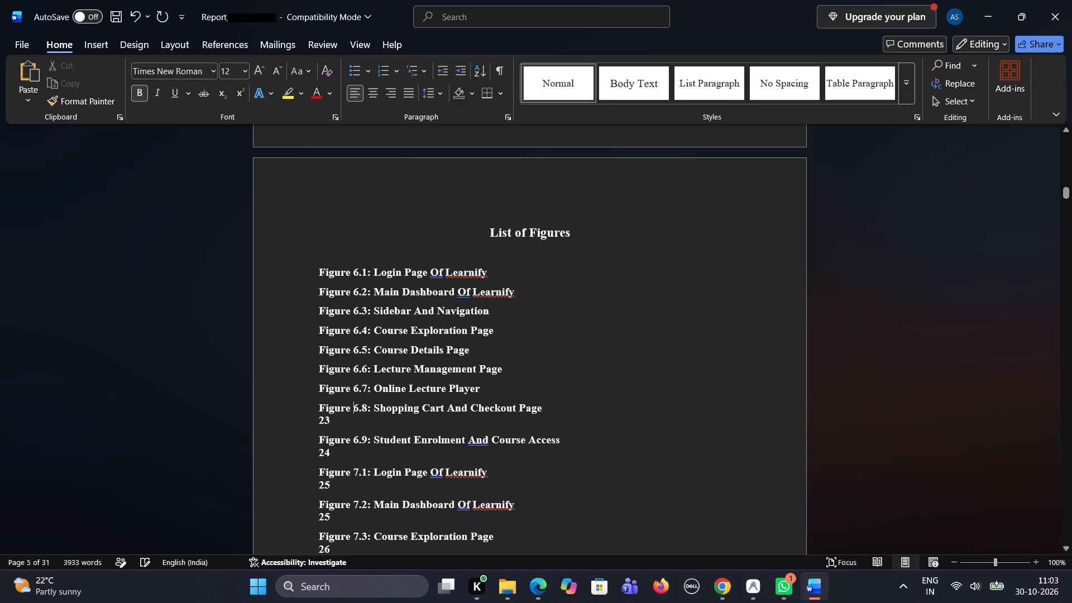
{"action": "left_click", "coordinate": [351, 417]}
{"action": "key", "text": "BackSpace"}
{"action": "key", "text": "BackSpace"}
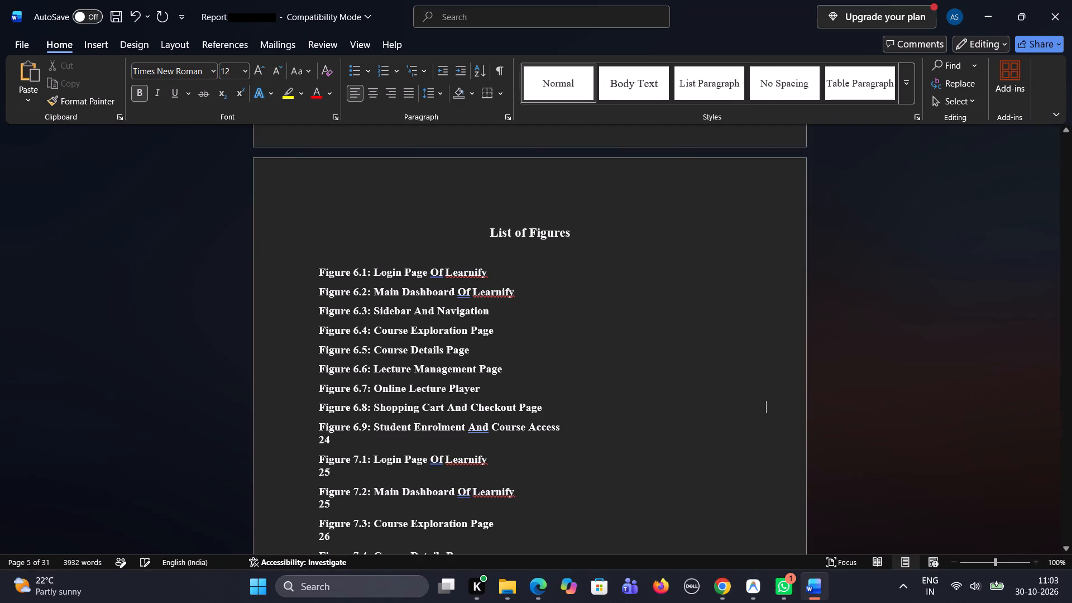
{"action": "left_click", "coordinate": [333, 437]}
{"action": "key", "text": "BackSpace"}
{"action": "key", "text": "BackSpace"}
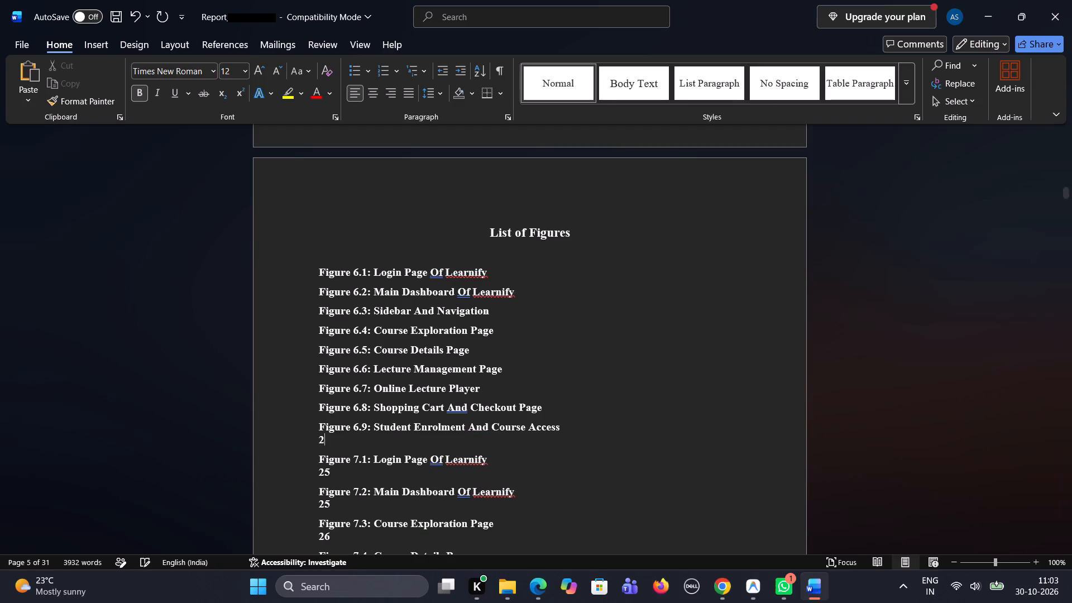
Delete the page numbers 25, 25 and 26 beneath the Figure 7.1, 7.2 and 7.3 entries.
{"action": "left_click", "coordinate": [336, 458]}
{"action": "key", "text": "BackSpace"}
{"action": "key", "text": "BackSpace"}
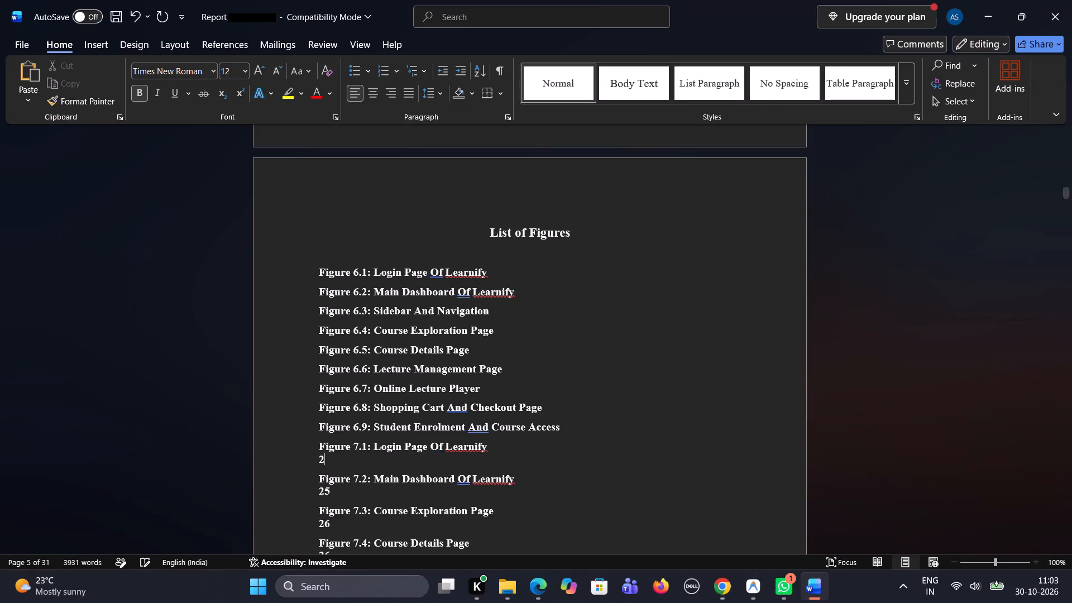
{"action": "left_click", "coordinate": [332, 476]}
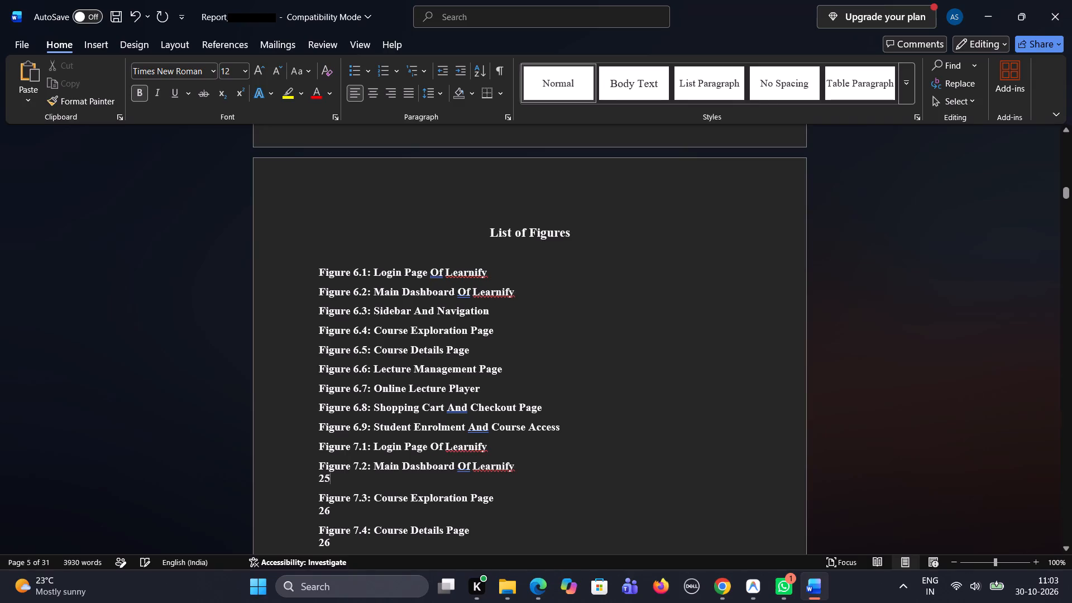
{"action": "key", "text": "BackSpace"}
{"action": "key", "text": "BackSpace"}
{"action": "left_click", "coordinate": [335, 499]}
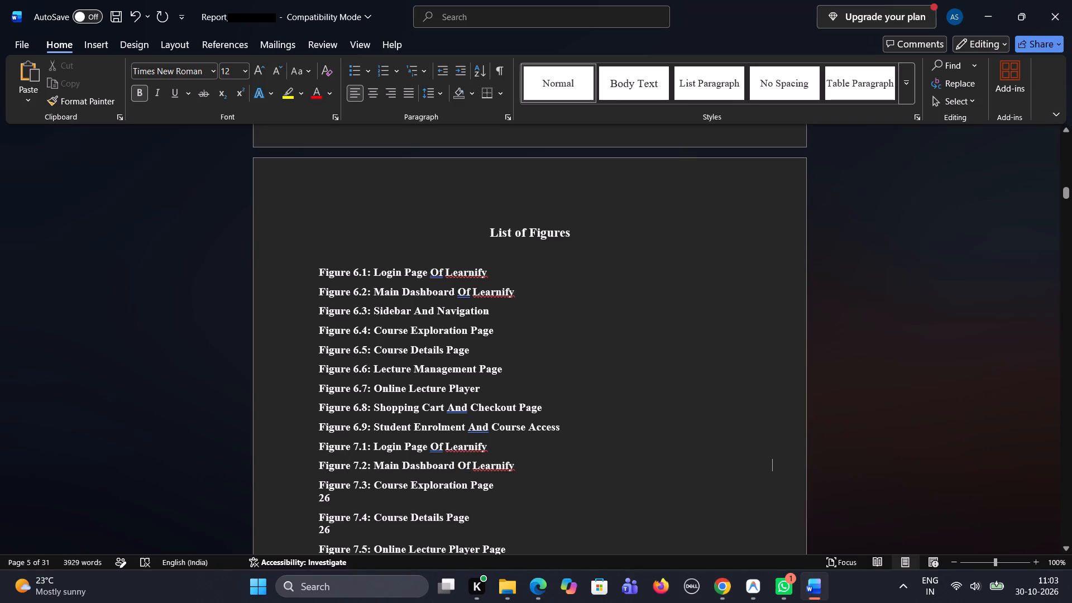
{"action": "key", "text": "BackSpace"}
{"action": "key", "text": "BackSpace"}
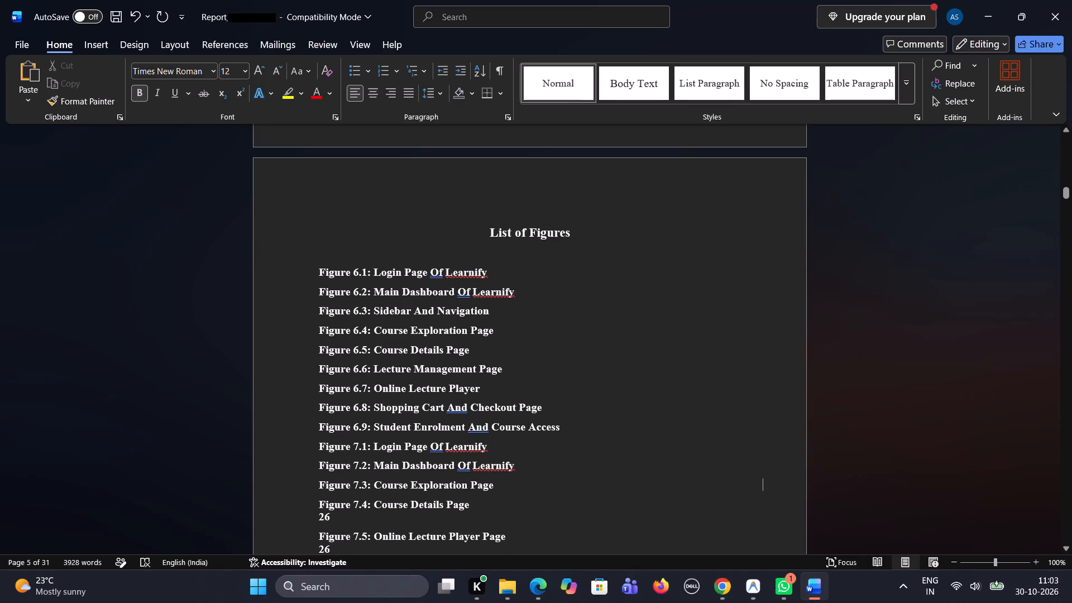
Delete the page numbers 26, 26 and 27 beneath the Figure 7.4, 7.5 and 7.6 entries.
{"action": "left_click", "coordinate": [329, 514]}
{"action": "key", "text": "BackSpace"}
{"action": "key", "text": "BackSpace"}
{"action": "scroll", "coordinate": [329, 514], "scroll_direction": "down", "scroll_amount": 1}
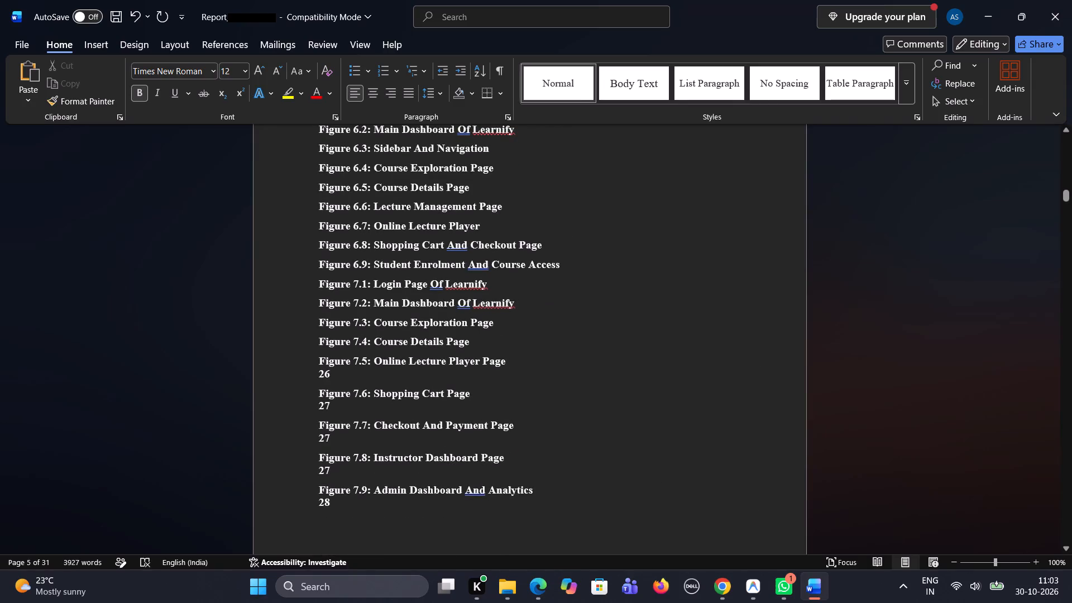
{"action": "left_click", "coordinate": [332, 378]}
{"action": "key", "text": "BackSpace"}
{"action": "key", "text": "BackSpace"}
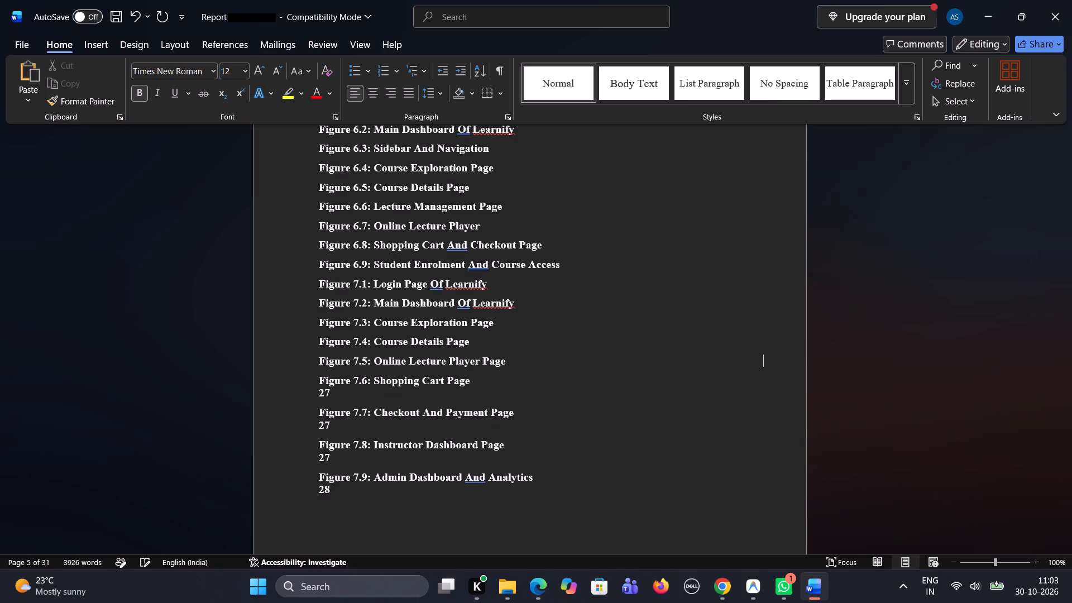
{"action": "left_click", "coordinate": [351, 389]}
{"action": "key", "text": "BackSpace"}
{"action": "key", "text": "BackSpace"}
Delete the page numbers 27, 27 and 28 beneath the Figure 7.7, 7.8 and 7.9 entries.
{"action": "left_click", "coordinate": [341, 412]}
{"action": "key", "text": "BackSpace"}
{"action": "key", "text": "BackSpace"}
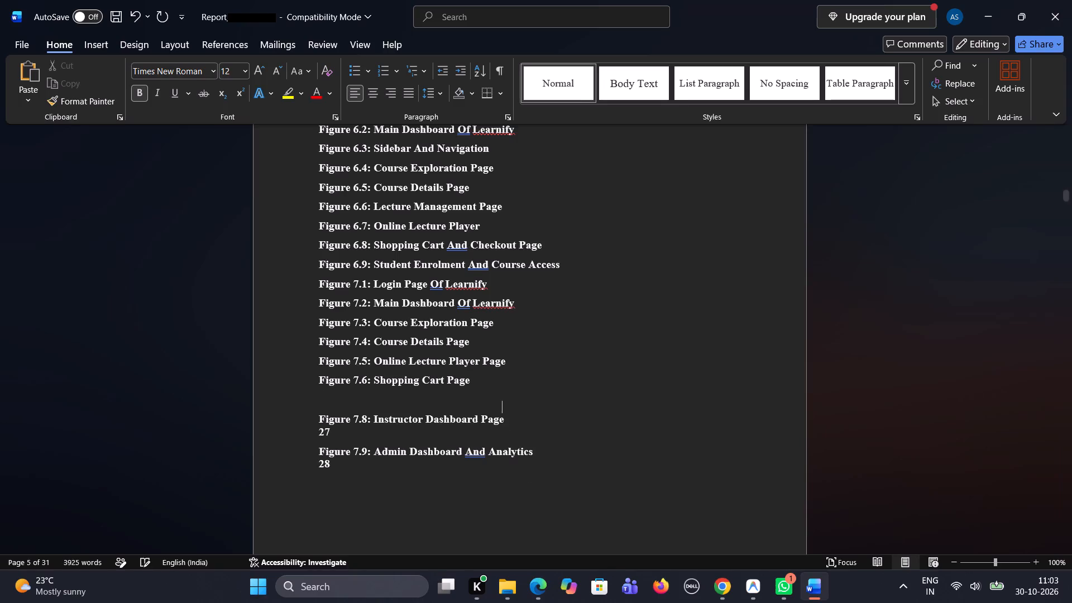
{"action": "left_click", "coordinate": [362, 429]}
{"action": "key", "text": "BackSpace"}
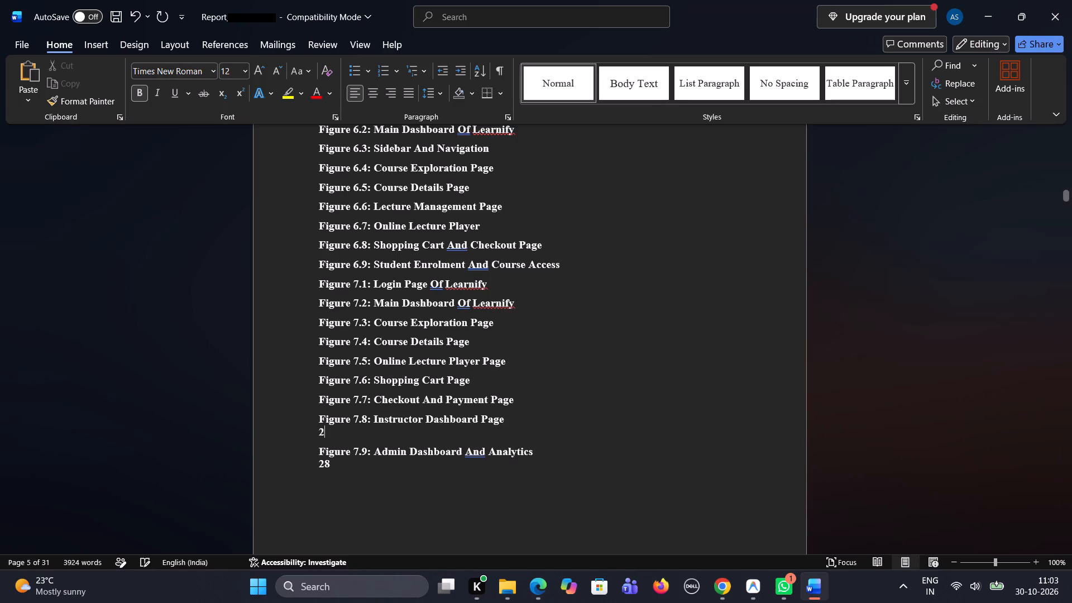
{"action": "key", "text": "BackSpace"}
{"action": "left_click", "coordinate": [352, 447]}
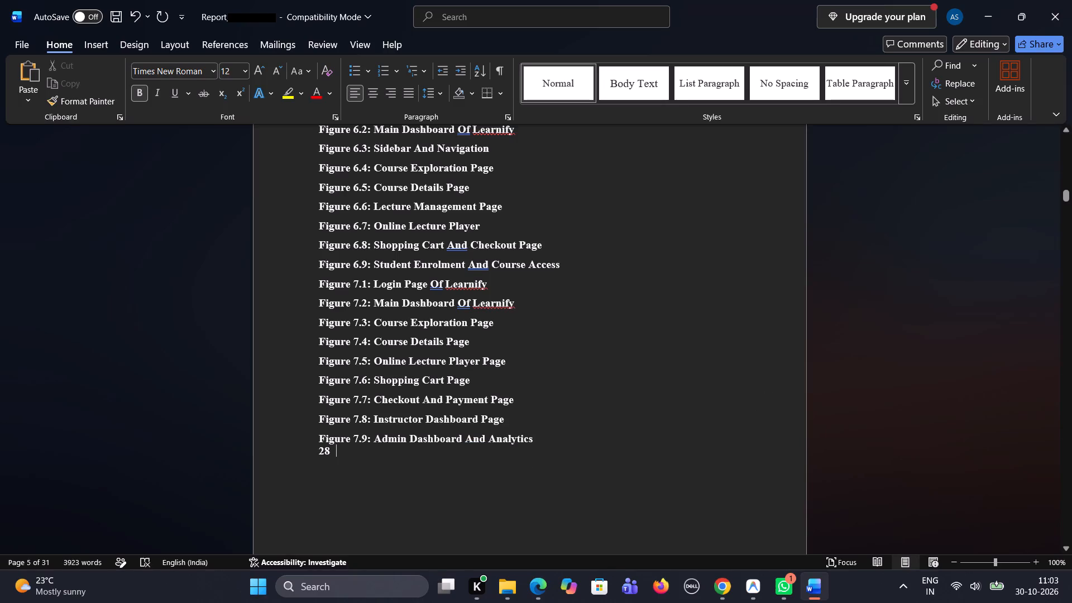
{"action": "key", "text": "BackSpace"}
{"action": "key", "text": "BackSpace"}
{"action": "key", "text": "BackSpace"}
{"action": "key", "text": "BackSpace"}
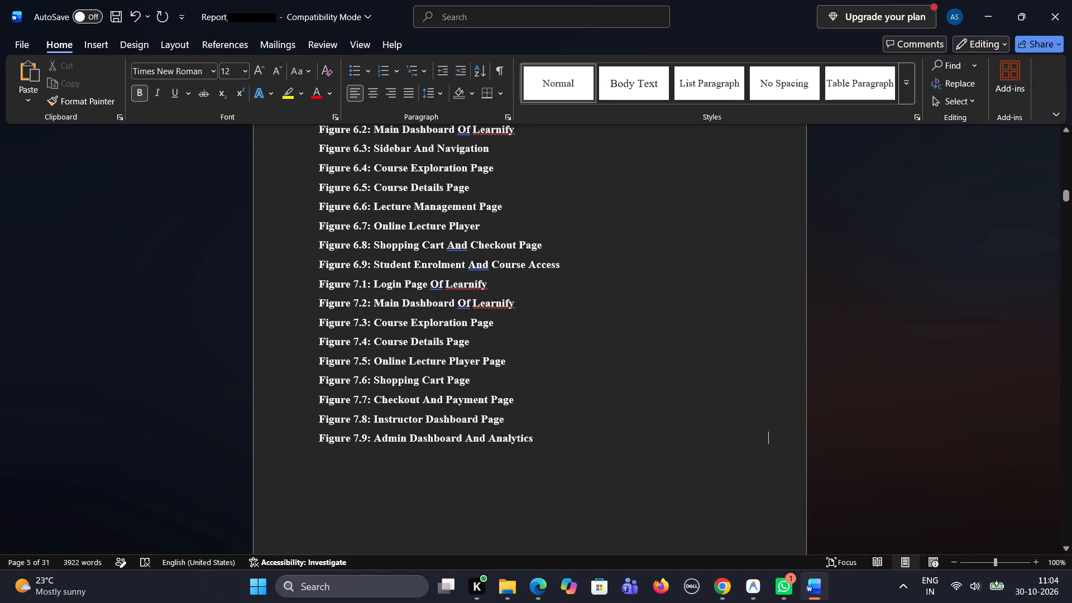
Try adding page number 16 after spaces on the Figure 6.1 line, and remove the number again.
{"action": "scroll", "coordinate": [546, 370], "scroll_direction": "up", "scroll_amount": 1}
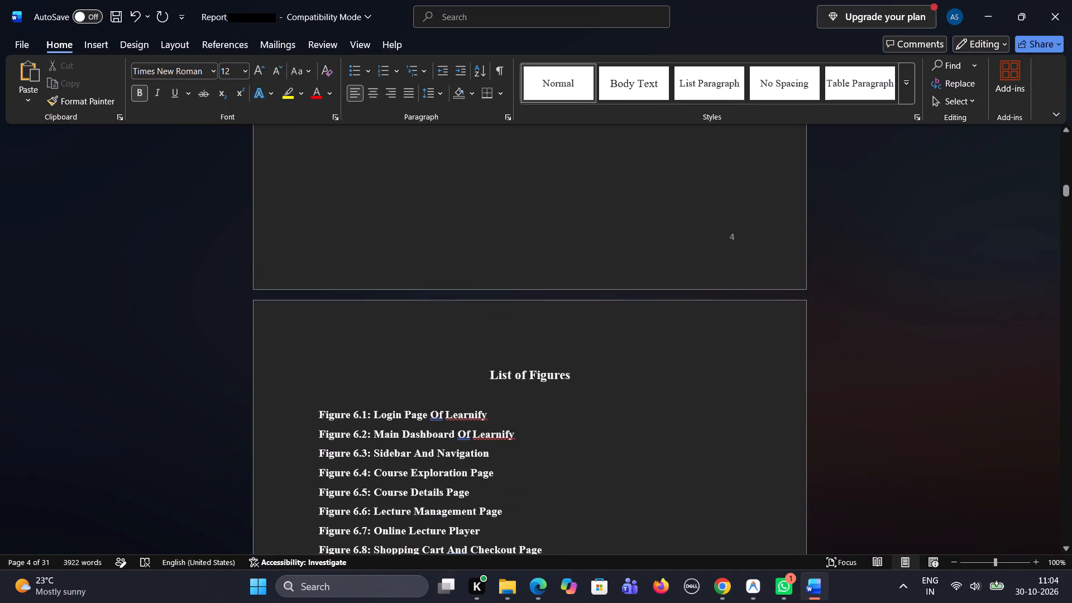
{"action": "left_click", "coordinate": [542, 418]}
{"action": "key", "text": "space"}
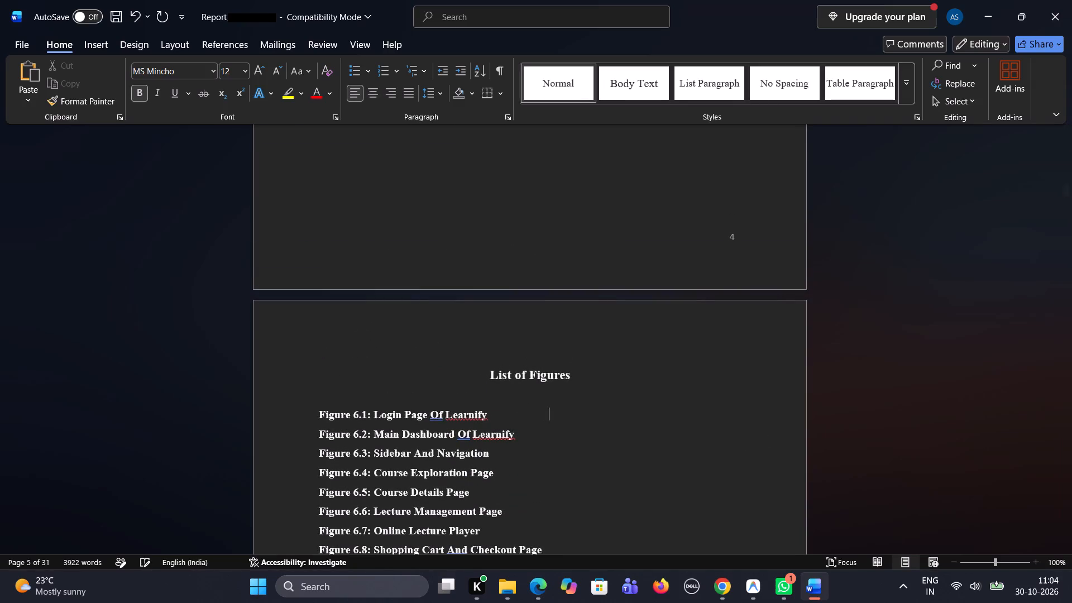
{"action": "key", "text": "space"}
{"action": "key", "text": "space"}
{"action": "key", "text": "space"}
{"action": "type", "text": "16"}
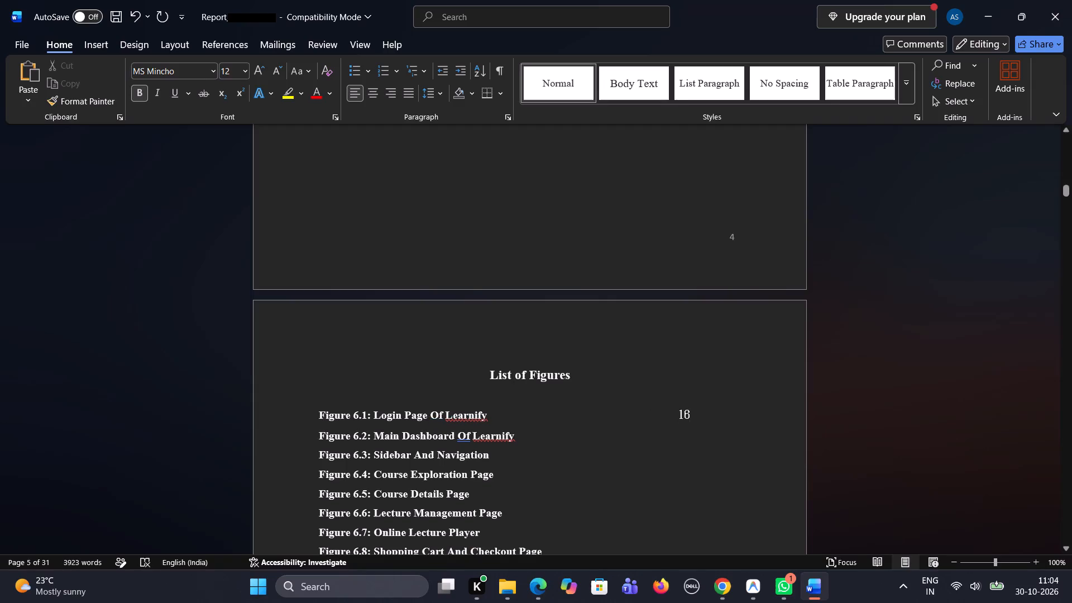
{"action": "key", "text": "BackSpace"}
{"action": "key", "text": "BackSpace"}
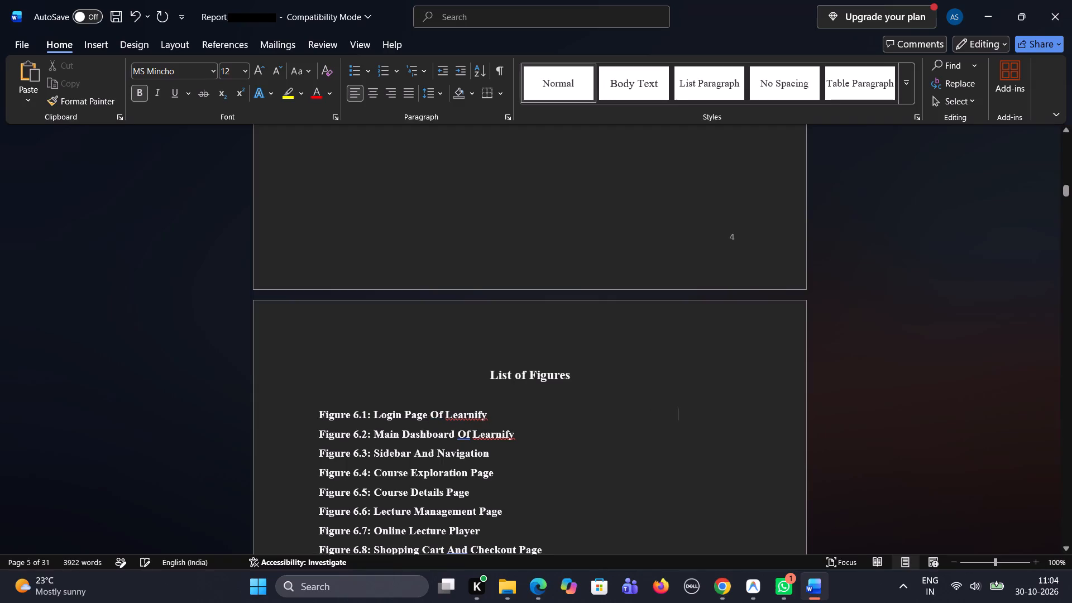
Set the font to Times New Roman at the blank space following the Figure 6.1 entry.
{"action": "left_click", "coordinate": [195, 68]}
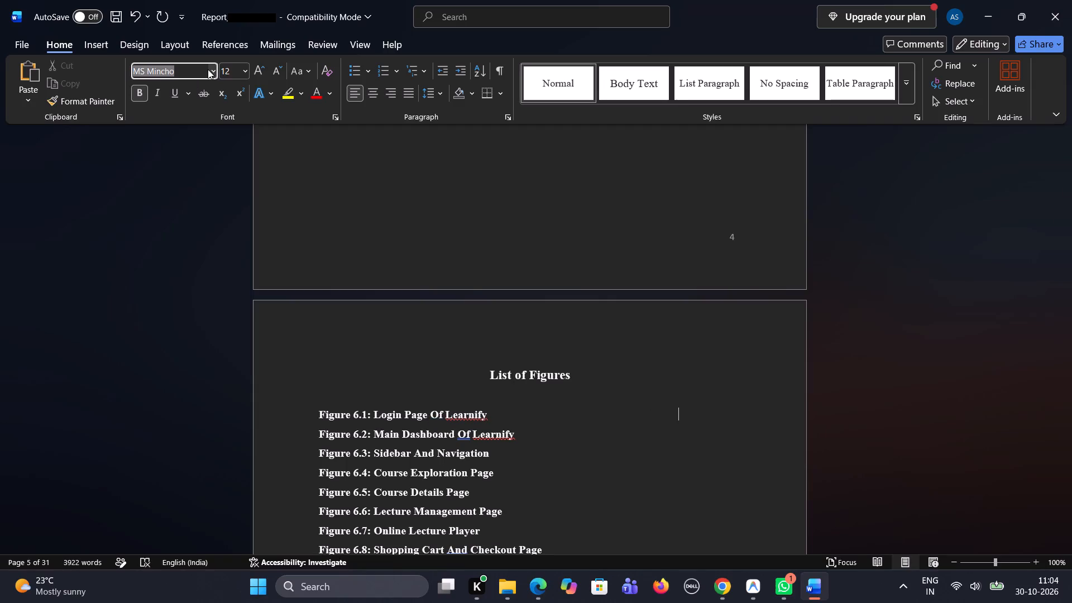
{"action": "left_click", "coordinate": [213, 72]}
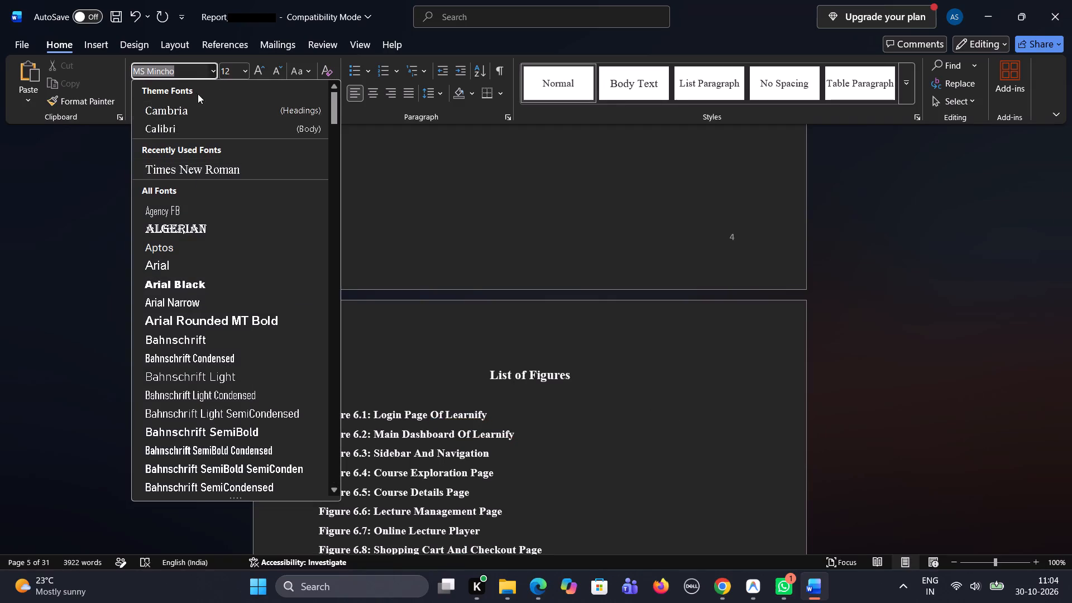
{"action": "left_click", "coordinate": [194, 163]}
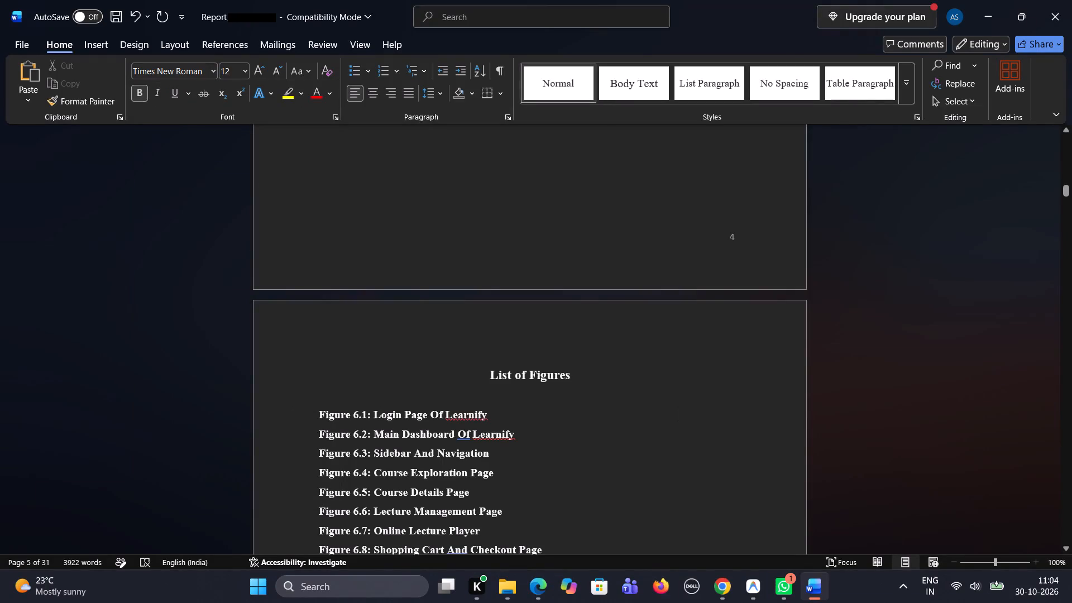
{"action": "left_click", "coordinate": [410, 413]}
{"action": "left_click", "coordinate": [629, 417]}
{"action": "left_click", "coordinate": [216, 71]}
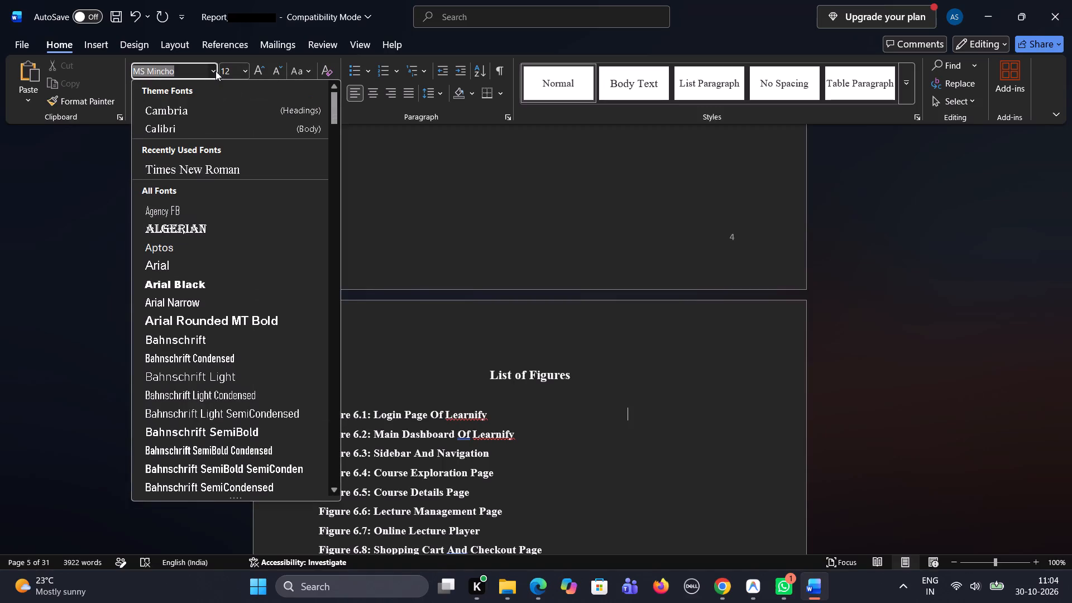
{"action": "left_click", "coordinate": [195, 169]}
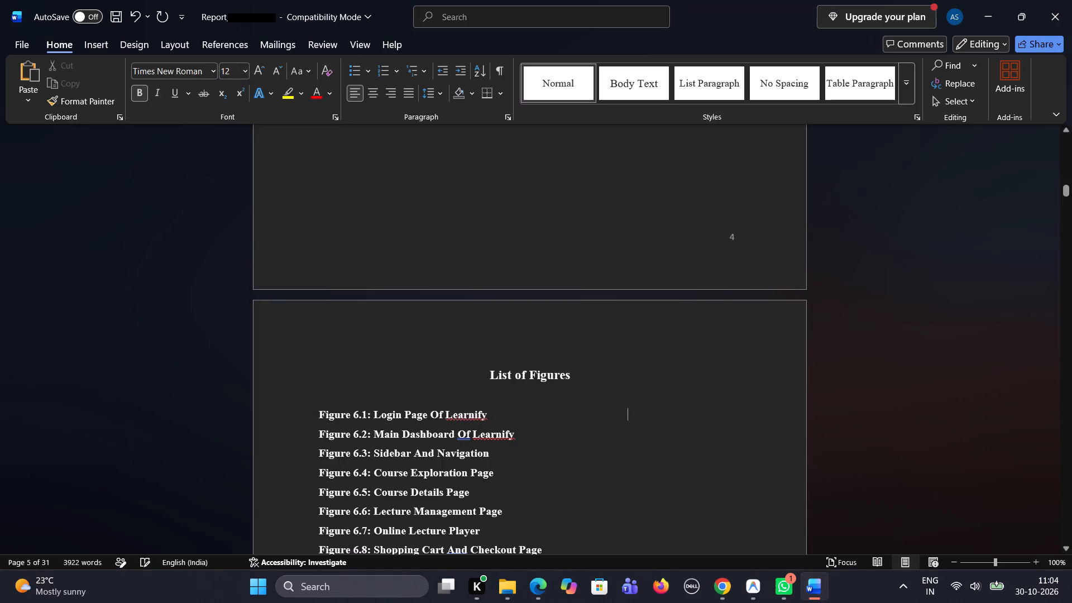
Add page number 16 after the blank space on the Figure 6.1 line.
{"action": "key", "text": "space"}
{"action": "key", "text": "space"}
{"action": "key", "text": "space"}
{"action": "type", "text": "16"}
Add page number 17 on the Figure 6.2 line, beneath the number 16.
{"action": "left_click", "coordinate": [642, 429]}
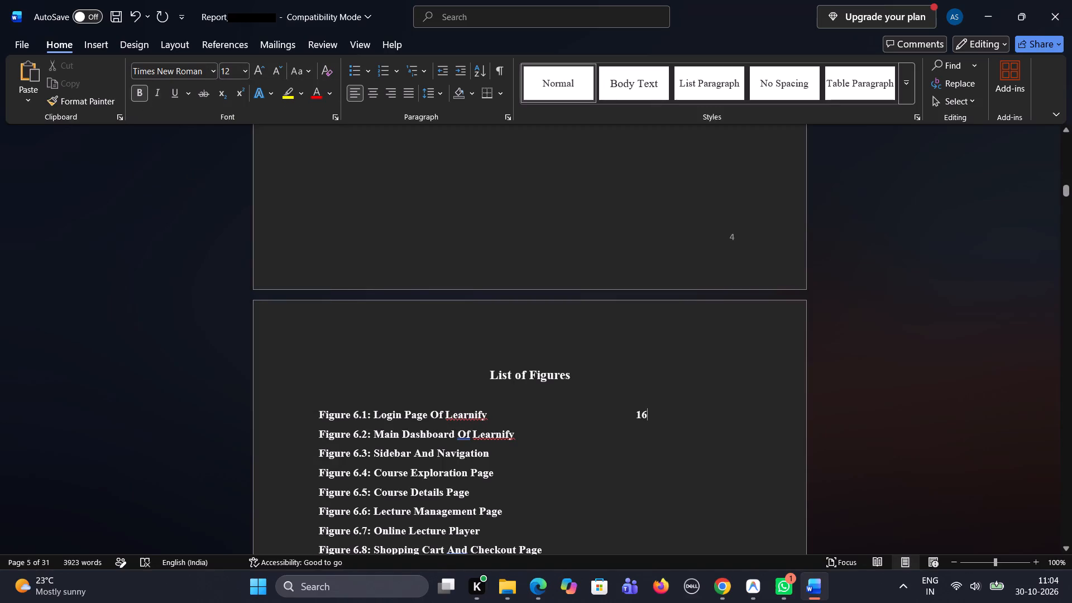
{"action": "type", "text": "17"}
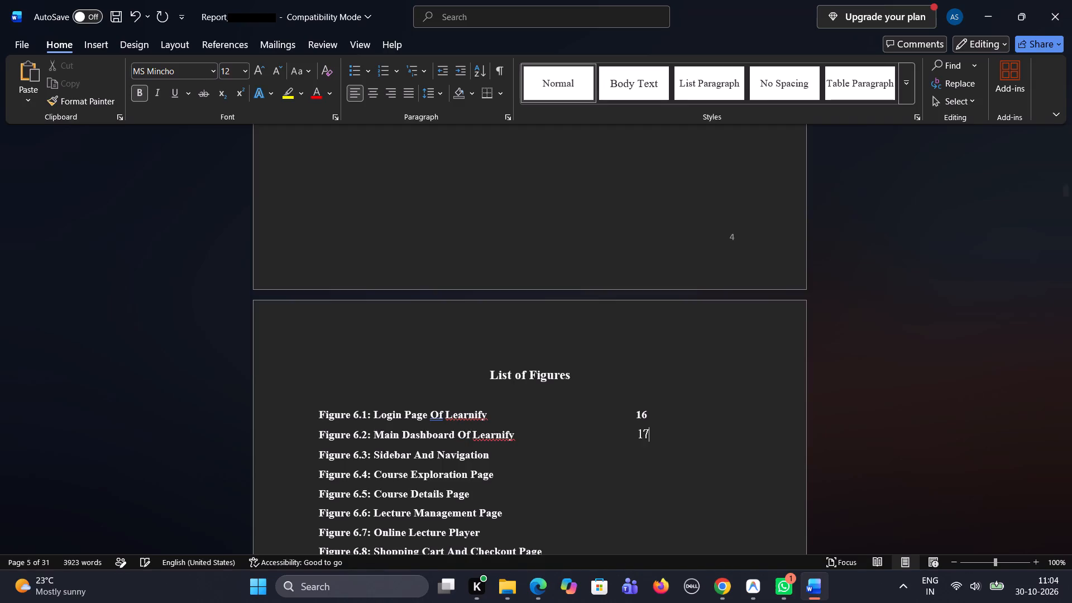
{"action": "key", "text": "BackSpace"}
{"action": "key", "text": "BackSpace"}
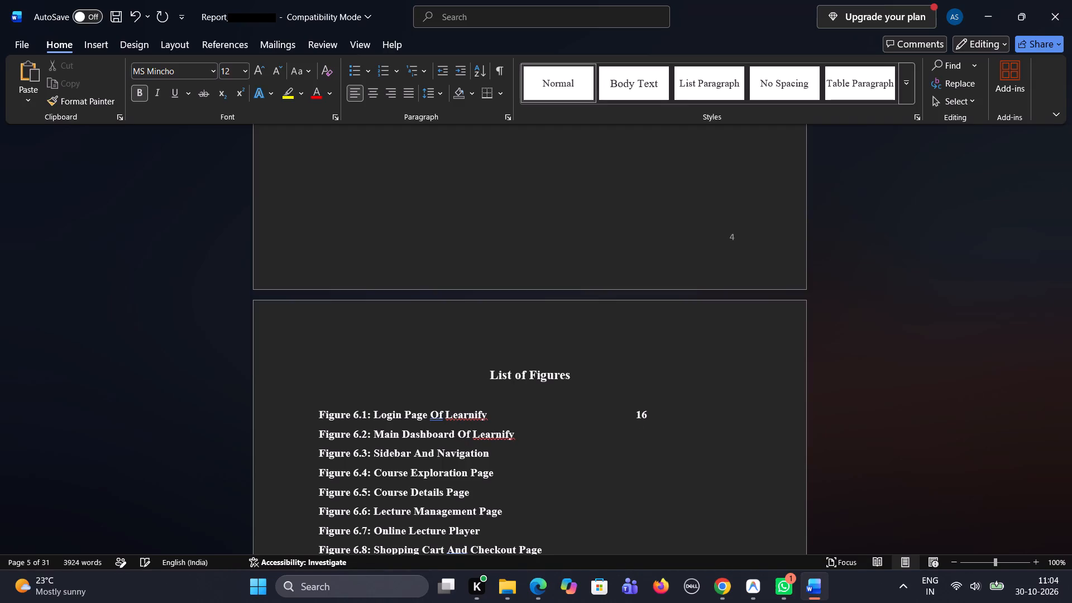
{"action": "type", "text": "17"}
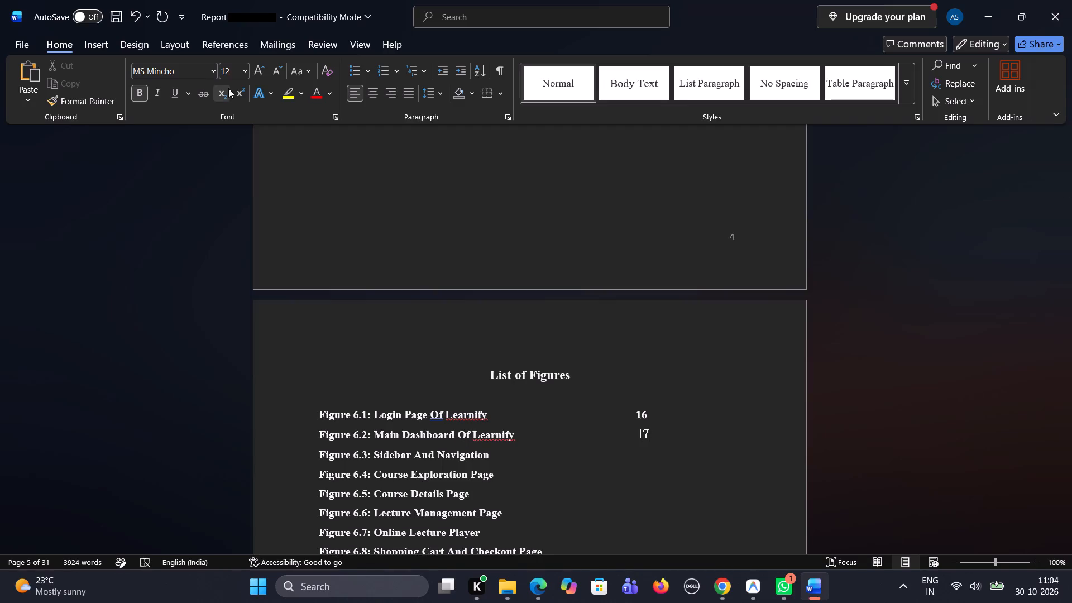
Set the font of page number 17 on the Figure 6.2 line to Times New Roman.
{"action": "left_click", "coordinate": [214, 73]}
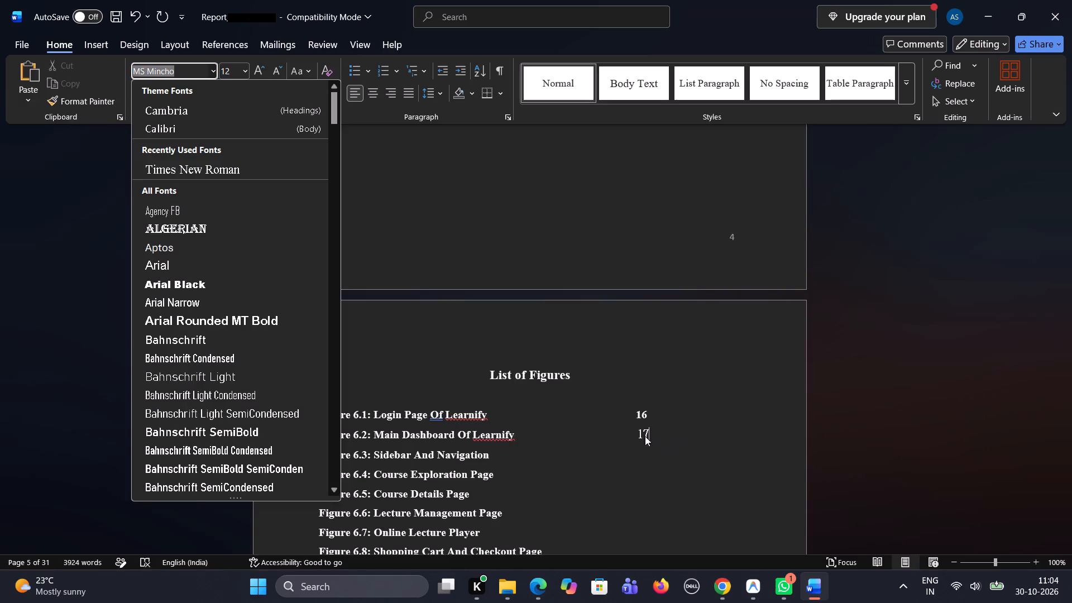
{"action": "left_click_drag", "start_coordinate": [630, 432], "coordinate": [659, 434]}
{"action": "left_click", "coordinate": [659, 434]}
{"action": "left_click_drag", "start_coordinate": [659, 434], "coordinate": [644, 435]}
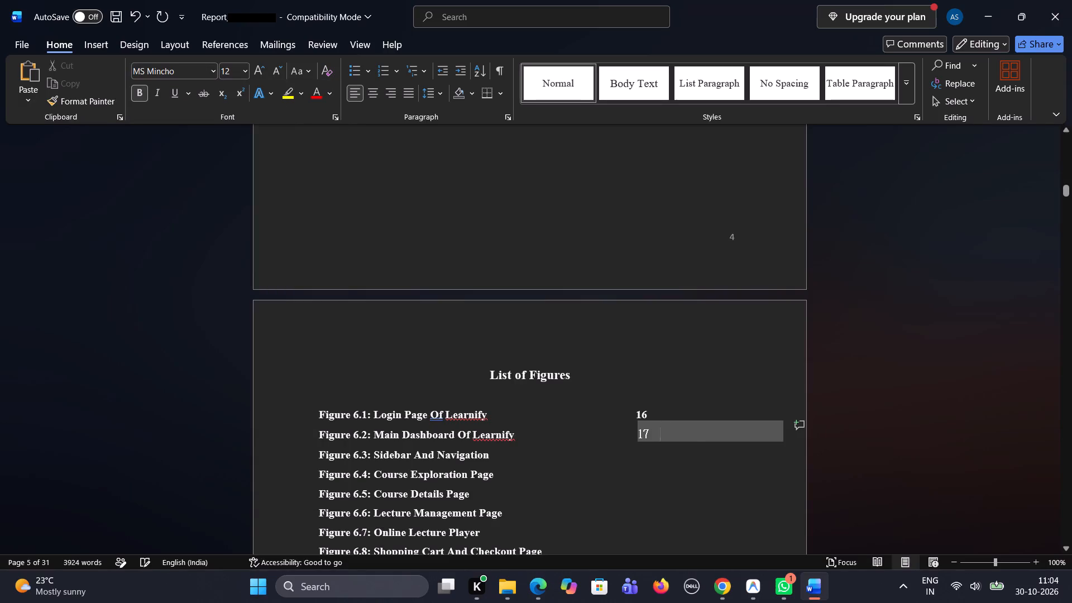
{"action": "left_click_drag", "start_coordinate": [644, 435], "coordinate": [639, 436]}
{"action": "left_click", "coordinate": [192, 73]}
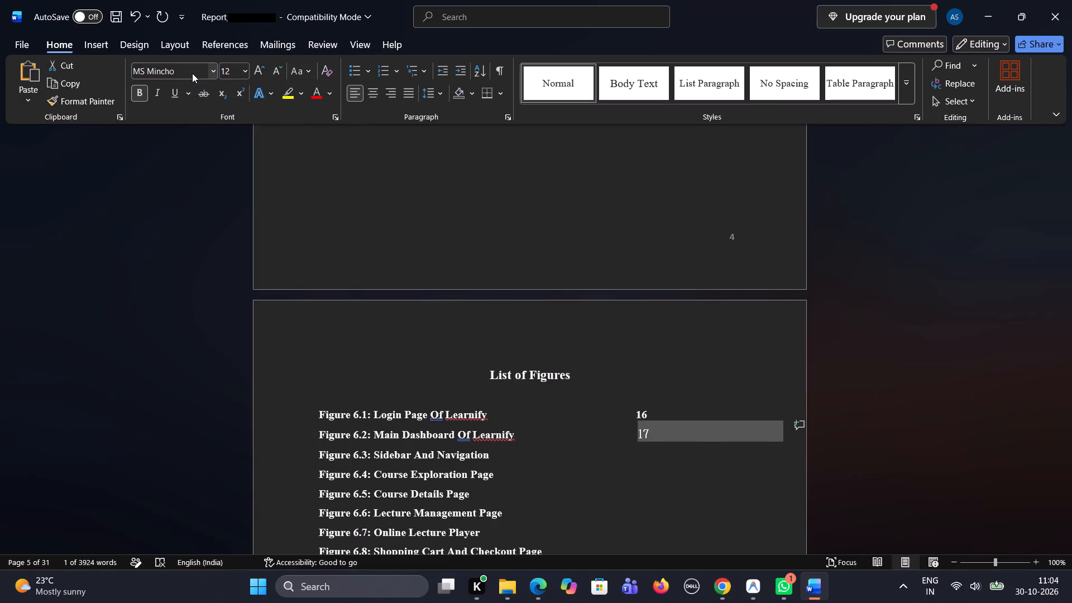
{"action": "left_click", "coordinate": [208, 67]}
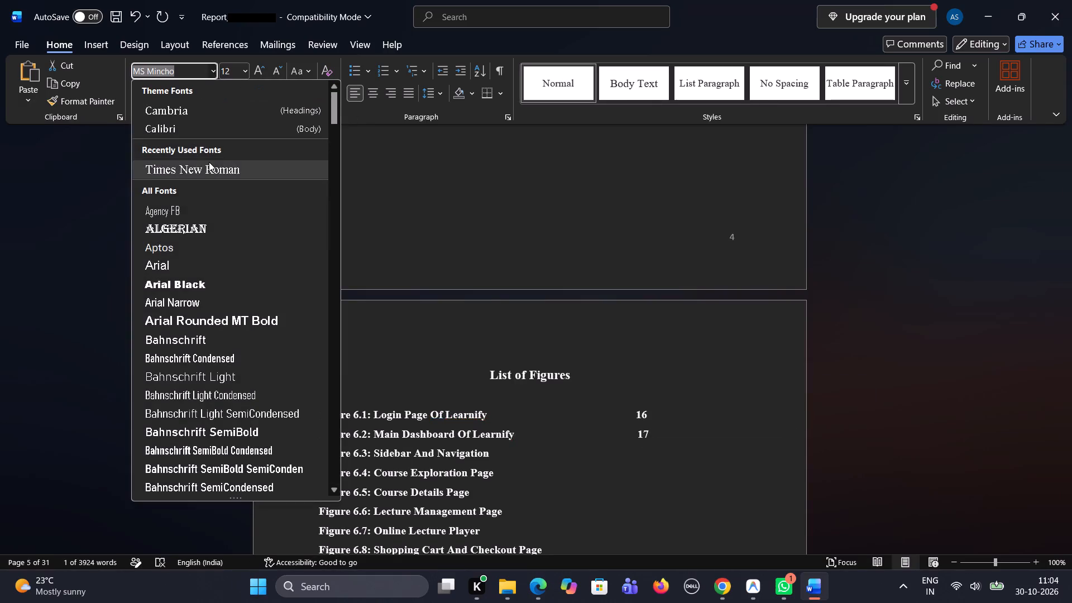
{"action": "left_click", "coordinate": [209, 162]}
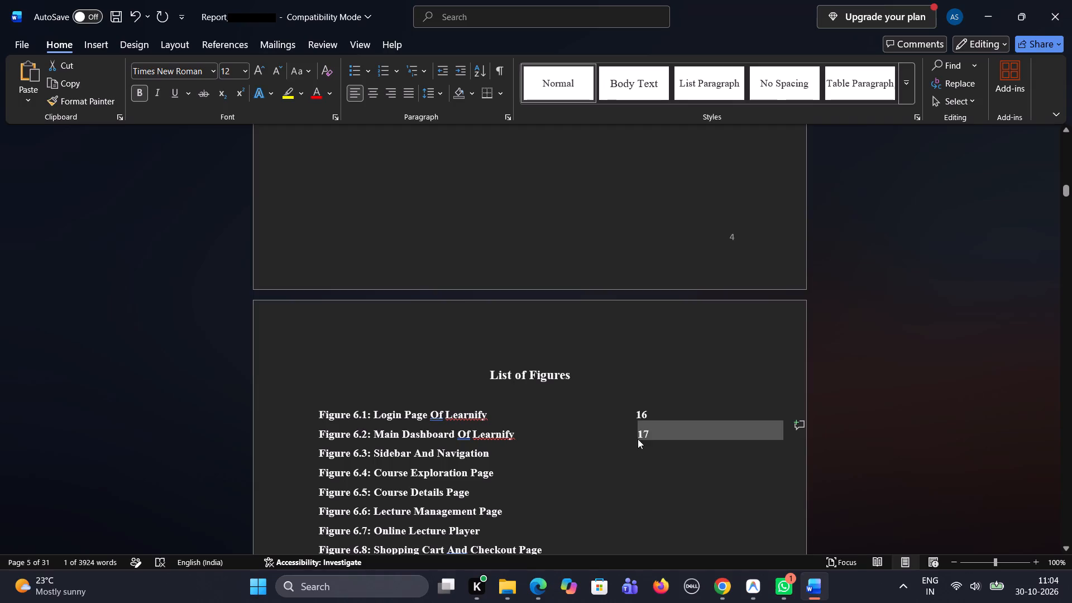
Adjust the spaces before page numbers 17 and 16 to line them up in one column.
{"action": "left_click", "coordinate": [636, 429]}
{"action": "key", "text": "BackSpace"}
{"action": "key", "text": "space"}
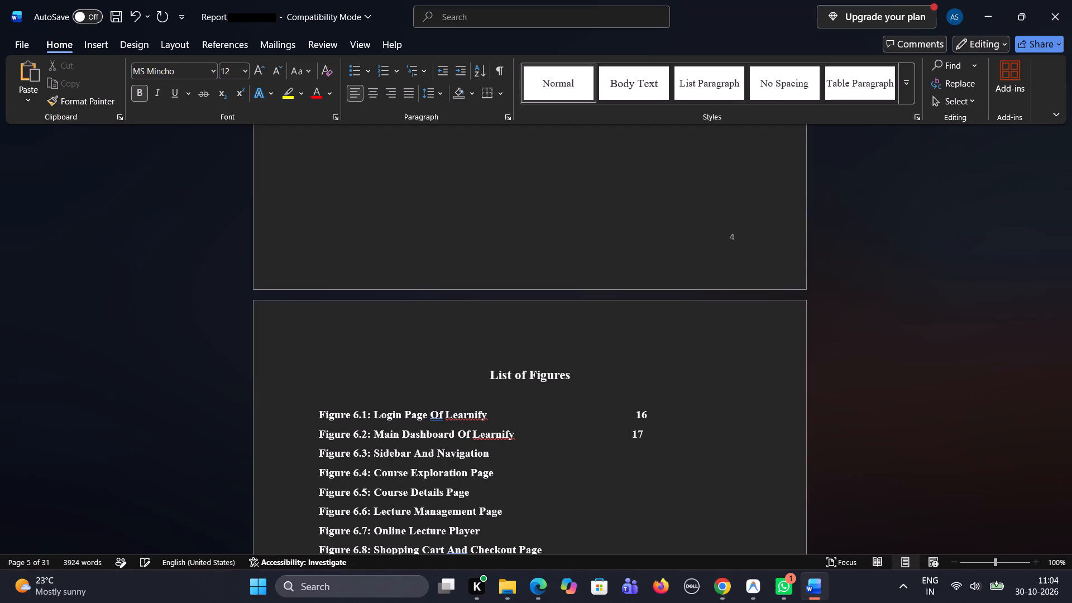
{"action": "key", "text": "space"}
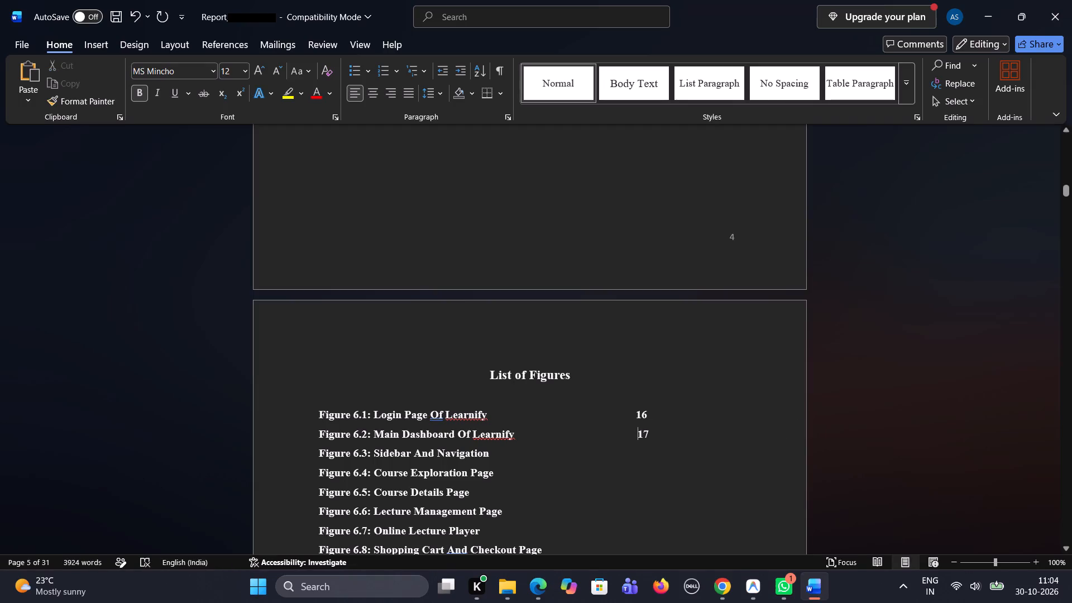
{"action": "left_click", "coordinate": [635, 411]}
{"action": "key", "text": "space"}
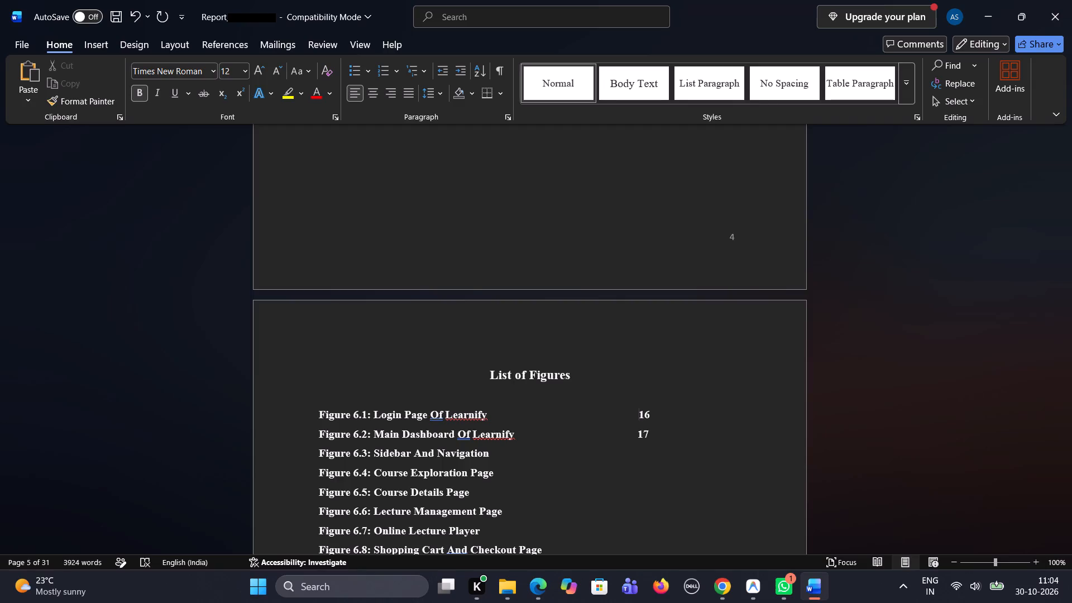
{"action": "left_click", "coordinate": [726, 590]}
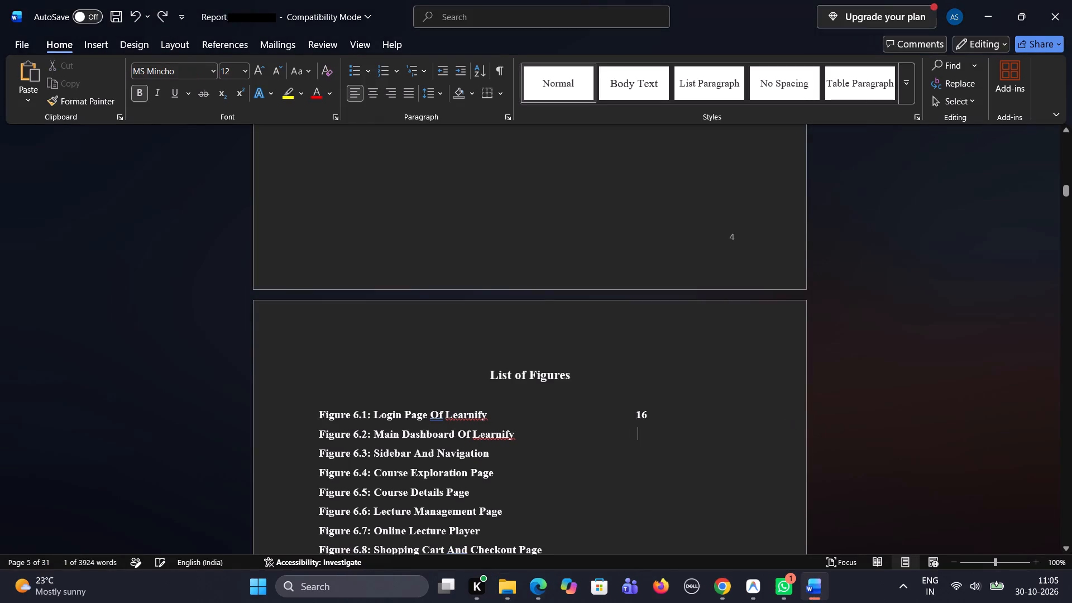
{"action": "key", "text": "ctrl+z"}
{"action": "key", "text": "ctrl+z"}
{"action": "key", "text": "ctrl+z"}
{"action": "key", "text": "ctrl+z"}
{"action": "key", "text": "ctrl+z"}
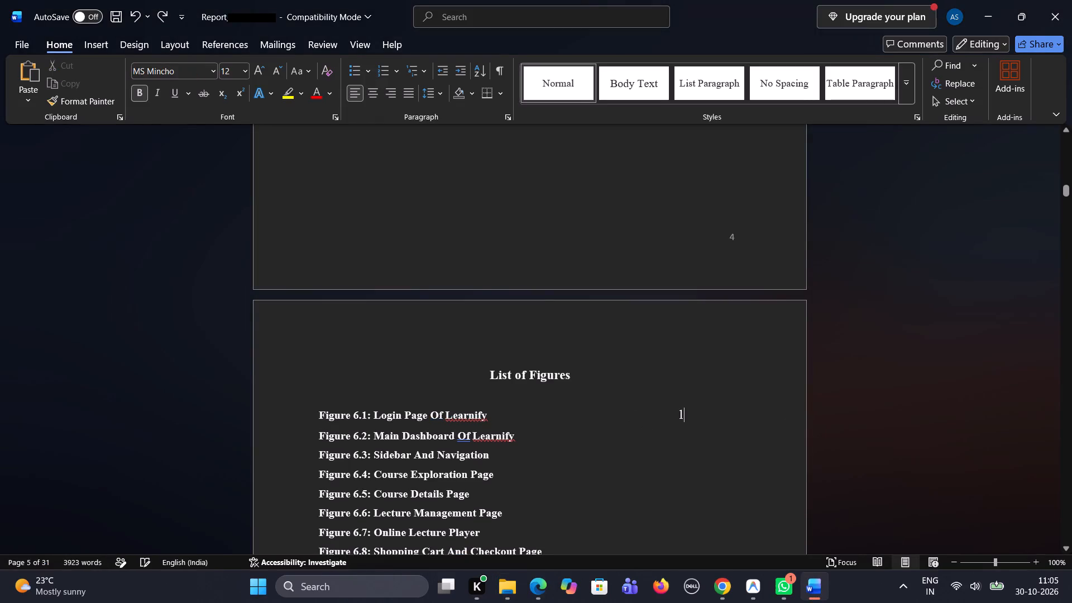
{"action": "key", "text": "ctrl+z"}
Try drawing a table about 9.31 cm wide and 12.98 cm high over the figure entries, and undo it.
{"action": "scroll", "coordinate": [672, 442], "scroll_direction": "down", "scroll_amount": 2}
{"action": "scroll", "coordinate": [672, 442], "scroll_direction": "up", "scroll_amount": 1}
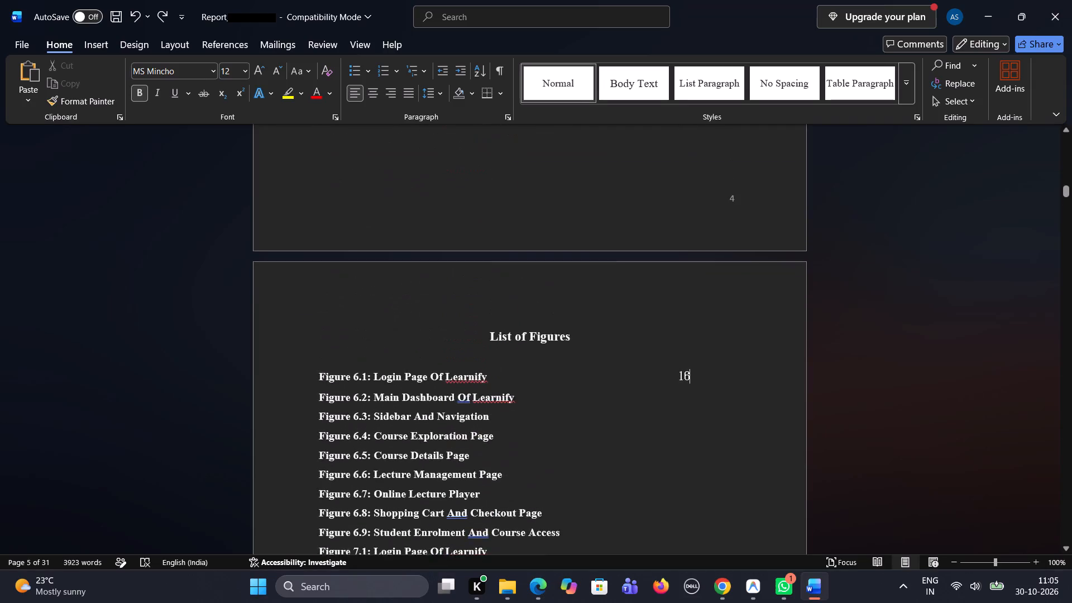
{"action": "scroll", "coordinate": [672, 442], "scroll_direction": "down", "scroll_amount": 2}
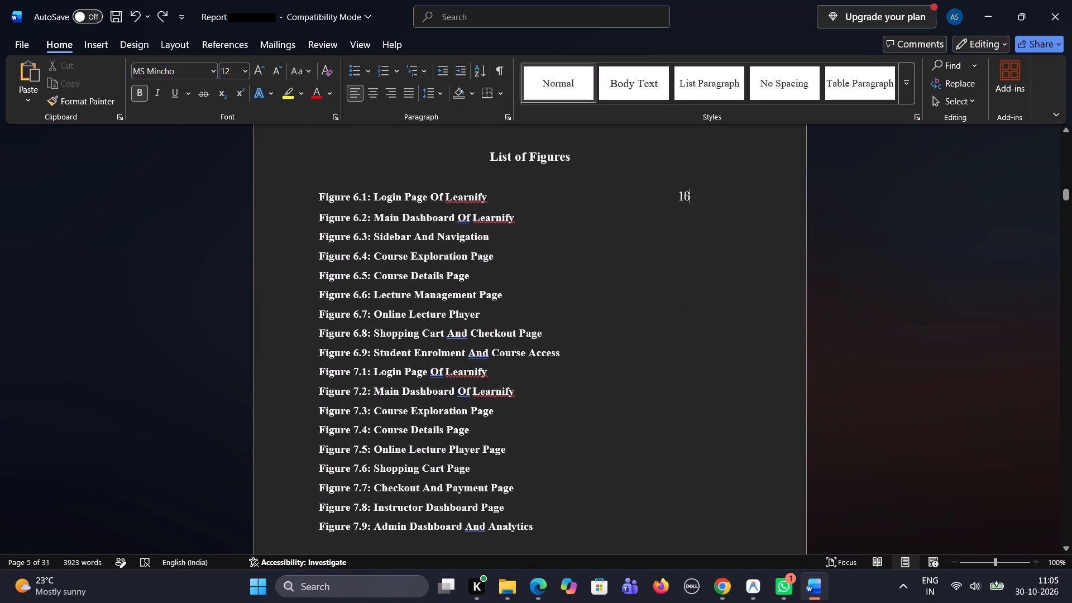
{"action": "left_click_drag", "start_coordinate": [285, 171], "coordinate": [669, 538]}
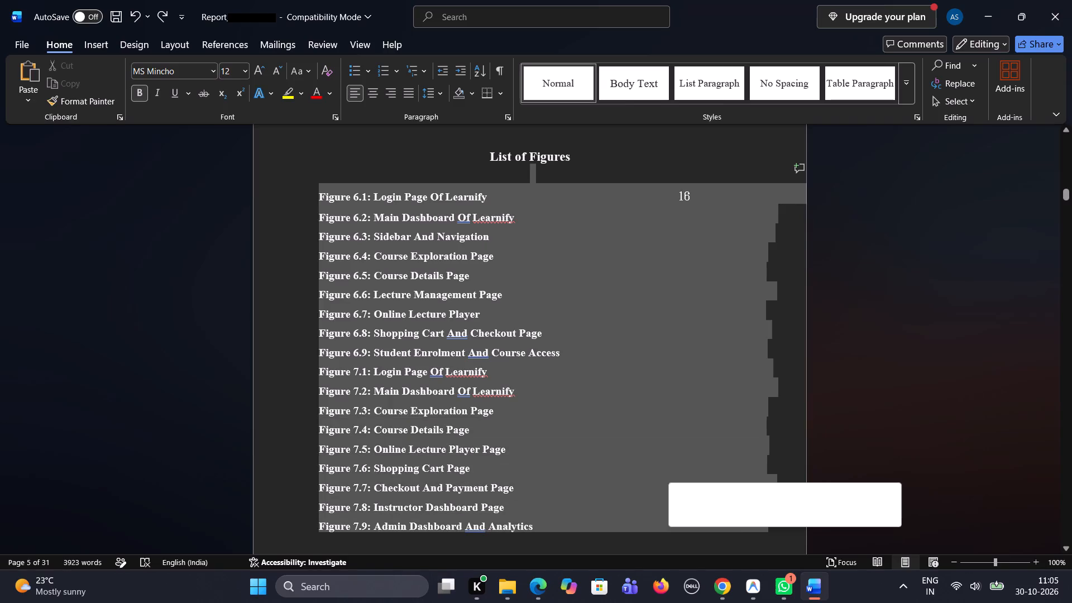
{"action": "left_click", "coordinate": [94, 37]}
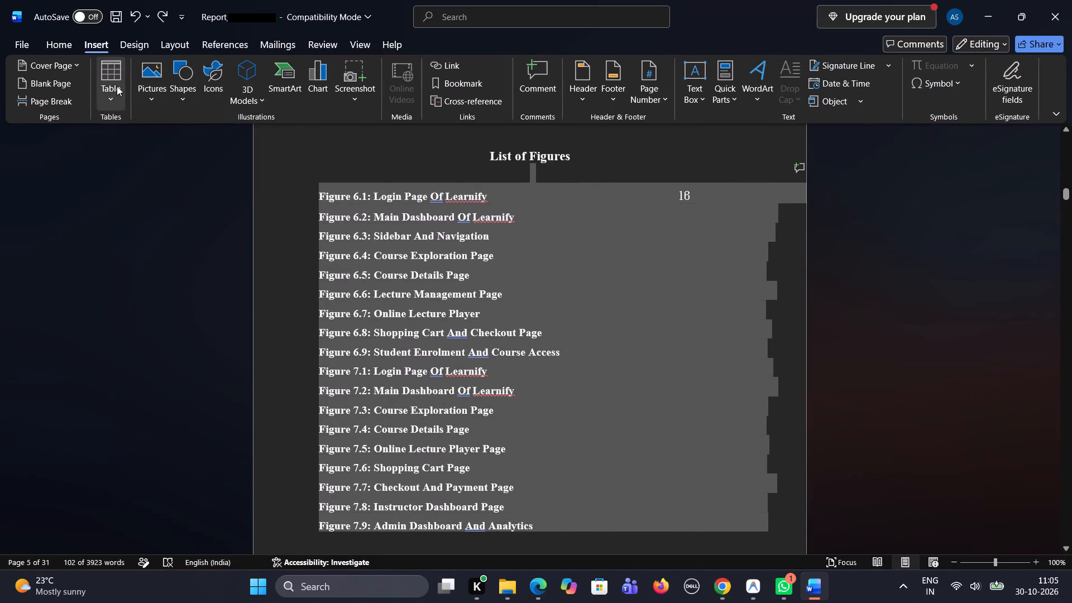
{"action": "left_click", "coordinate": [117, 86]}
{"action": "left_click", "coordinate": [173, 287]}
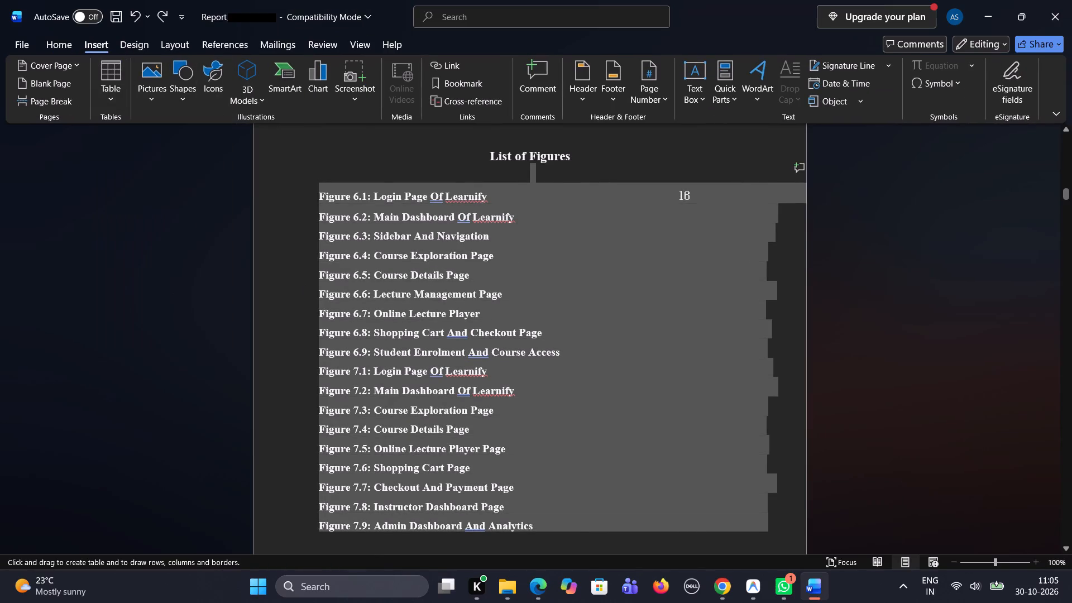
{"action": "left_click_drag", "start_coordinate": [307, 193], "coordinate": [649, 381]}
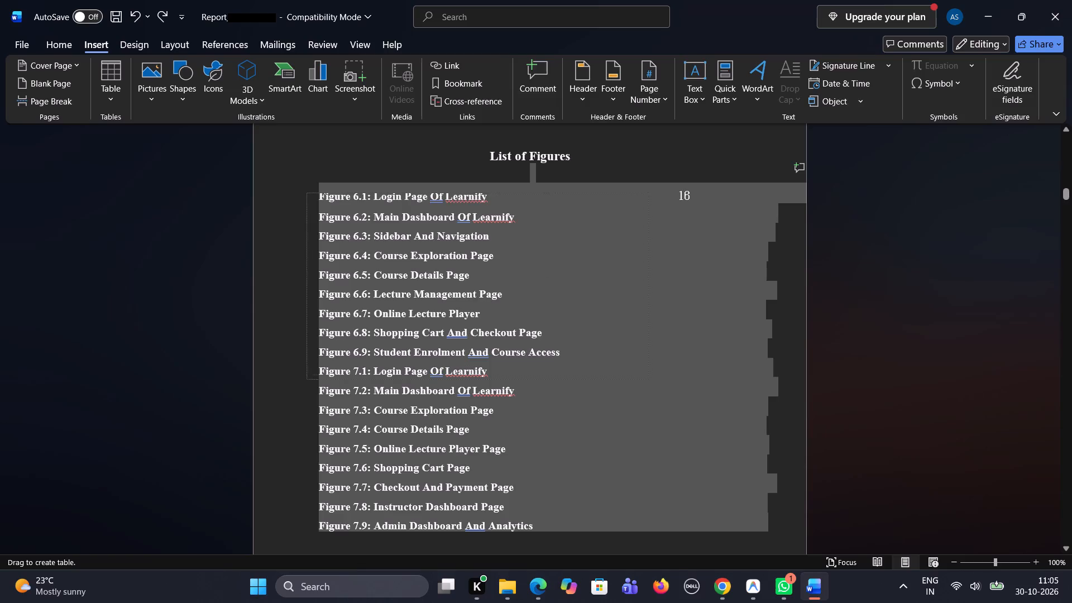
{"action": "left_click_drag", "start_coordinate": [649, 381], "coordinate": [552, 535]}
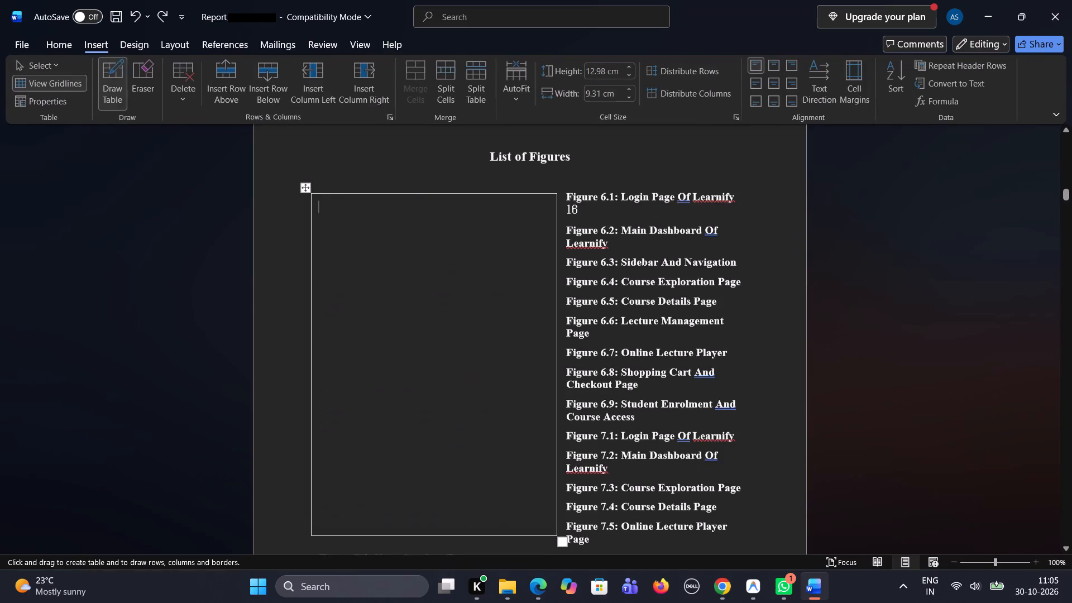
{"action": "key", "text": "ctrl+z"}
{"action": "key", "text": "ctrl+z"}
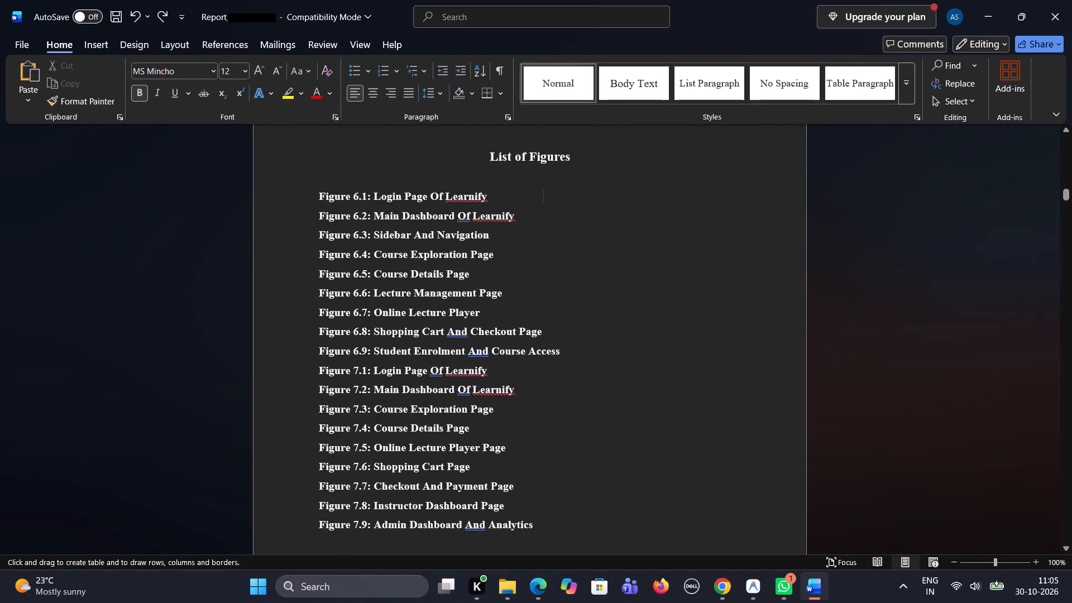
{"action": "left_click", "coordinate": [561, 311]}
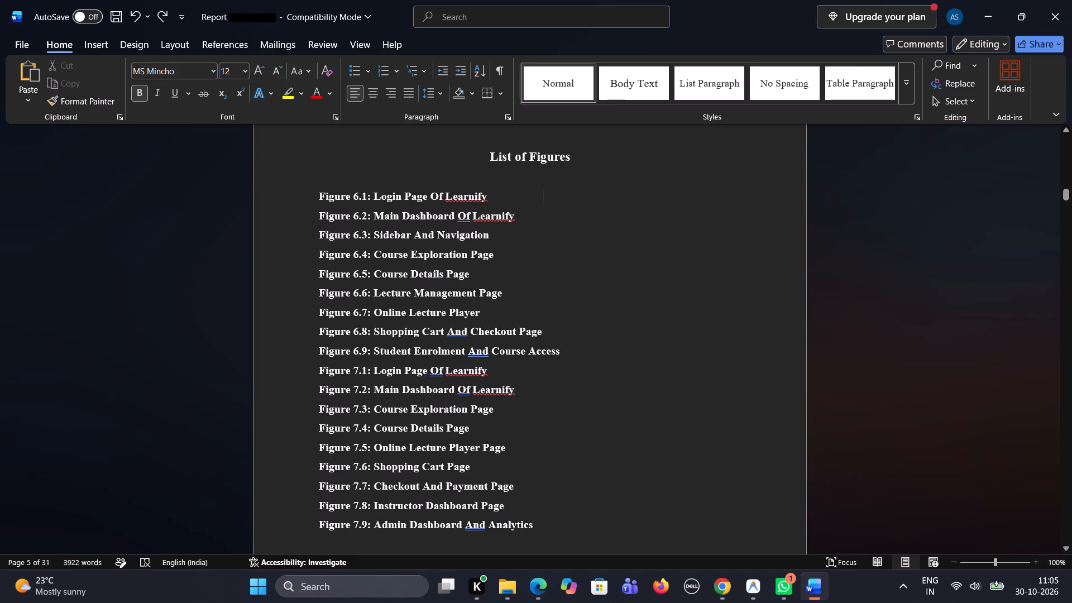
Undo the page number deletions in the List of Figures back to number 16 beneath the Figure 6.1 entry.
{"action": "key", "text": "ctrl+z"}
{"action": "key", "text": "ctrl+z"}
{"action": "key", "text": "ctrl+z"}
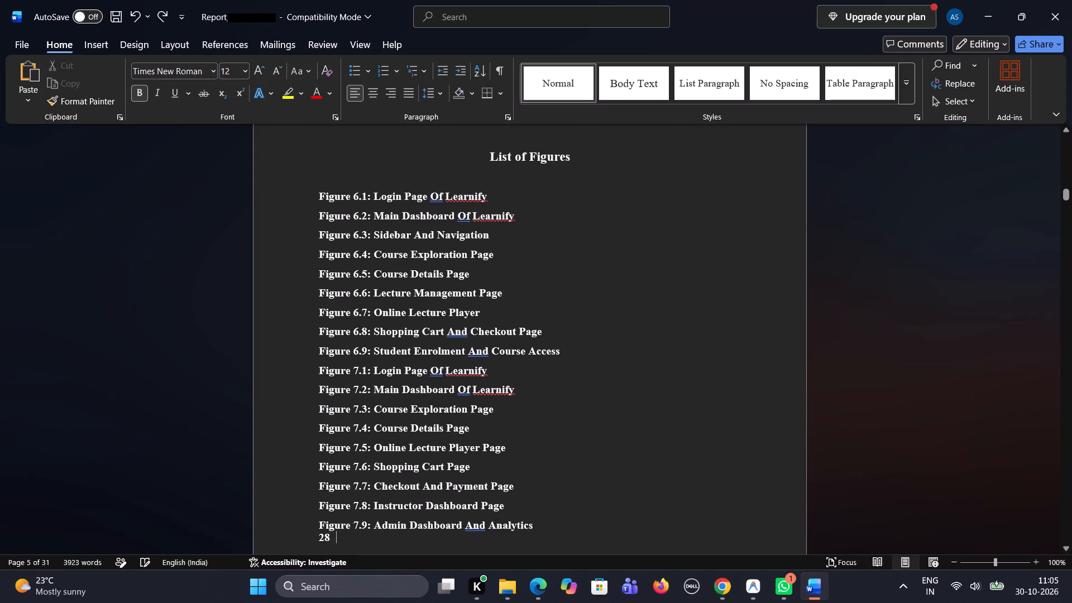
{"action": "key", "text": "ctrl+z"}
{"action": "key", "text": "ctrl+z"}
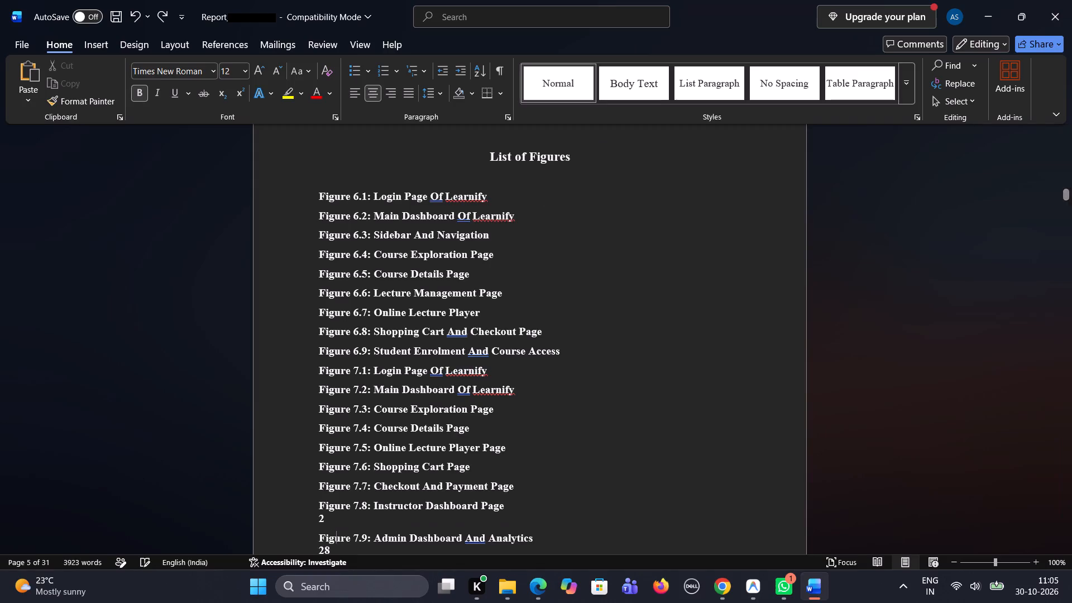
{"action": "key", "text": "ctrl+z"}
{"action": "key", "text": "ctrl+z"}
{"action": "key", "text": "ctrl+z"}
{"action": "key", "text": "ctrl+z"}
{"action": "key", "text": "ctrl+z"}
{"action": "key", "text": "ctrl+z"}
{"action": "key", "text": "ctrl+z"}
{"action": "key", "text": "ctrl+z"}
{"action": "key", "text": "ctrl+z"}
{"action": "key", "text": "ctrl+z"}
{"action": "key", "text": "ctrl+z"}
{"action": "key", "text": "ctrl+z"}
{"action": "key", "text": "ctrl+z"}
{"action": "key", "text": "ctrl+z"}
{"action": "key", "text": "ctrl+z"}
{"action": "key", "text": "ctrl+z"}
{"action": "key", "text": "ctrl+z"}
{"action": "key", "text": "ctrl+z"}
{"action": "key", "text": "ctrl+z"}
{"action": "key", "text": "ctrl+z"}
{"action": "key", "text": "ctrl+z"}
{"action": "key", "text": "ctrl+z"}
{"action": "key", "text": "ctrl+z"}
{"action": "key", "text": "ctrl+z"}
{"action": "key", "text": "ctrl+z"}
{"action": "key", "text": "ctrl+z"}
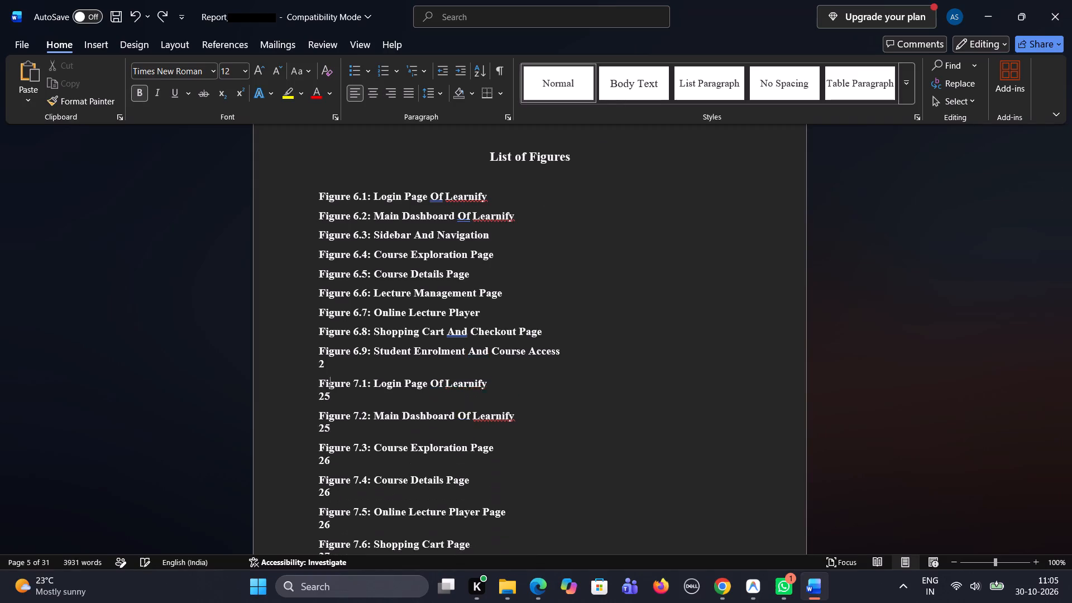
{"action": "key", "text": "ctrl+z"}
{"action": "key", "text": "ctrl+z"}
{"action": "key", "text": "ctrl+z"}
{"action": "key", "text": "ctrl+z"}
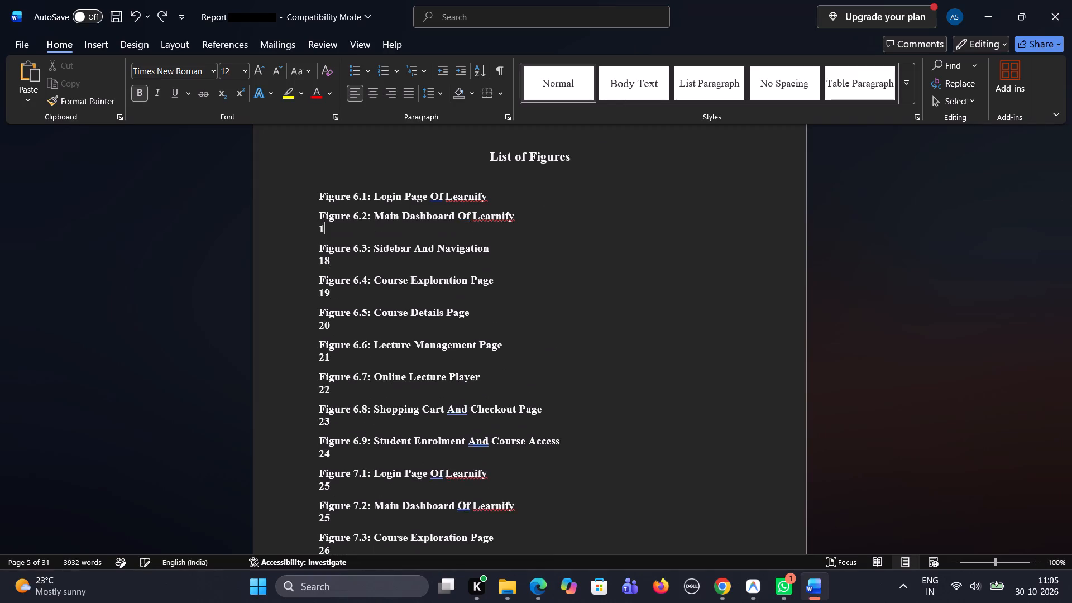
{"action": "key", "text": "ctrl+z"}
{"action": "key", "text": "ctrl+z"}
{"action": "key", "text": "ctrl+z"}
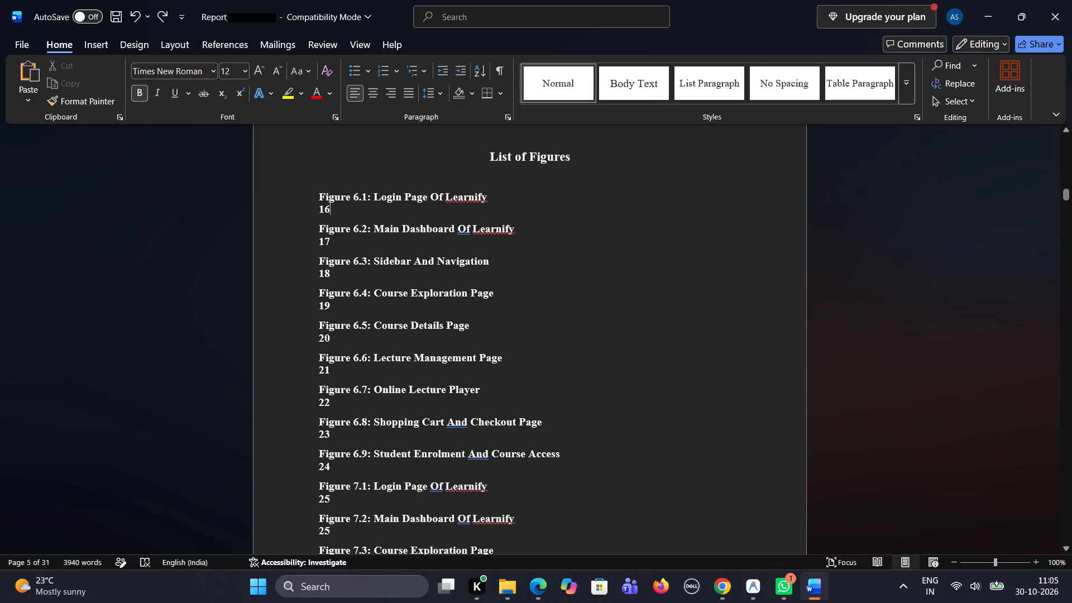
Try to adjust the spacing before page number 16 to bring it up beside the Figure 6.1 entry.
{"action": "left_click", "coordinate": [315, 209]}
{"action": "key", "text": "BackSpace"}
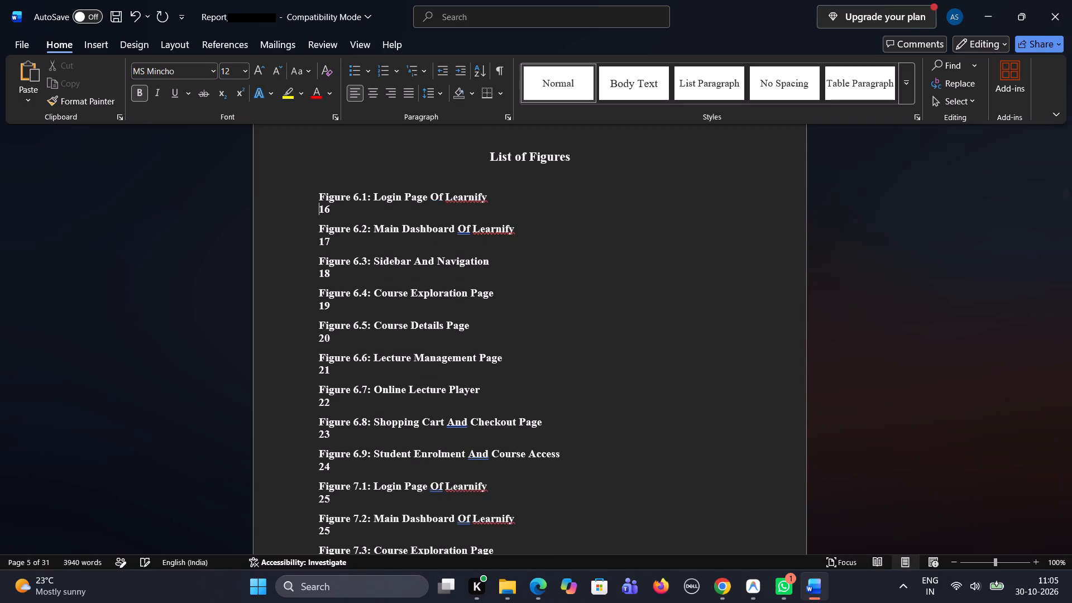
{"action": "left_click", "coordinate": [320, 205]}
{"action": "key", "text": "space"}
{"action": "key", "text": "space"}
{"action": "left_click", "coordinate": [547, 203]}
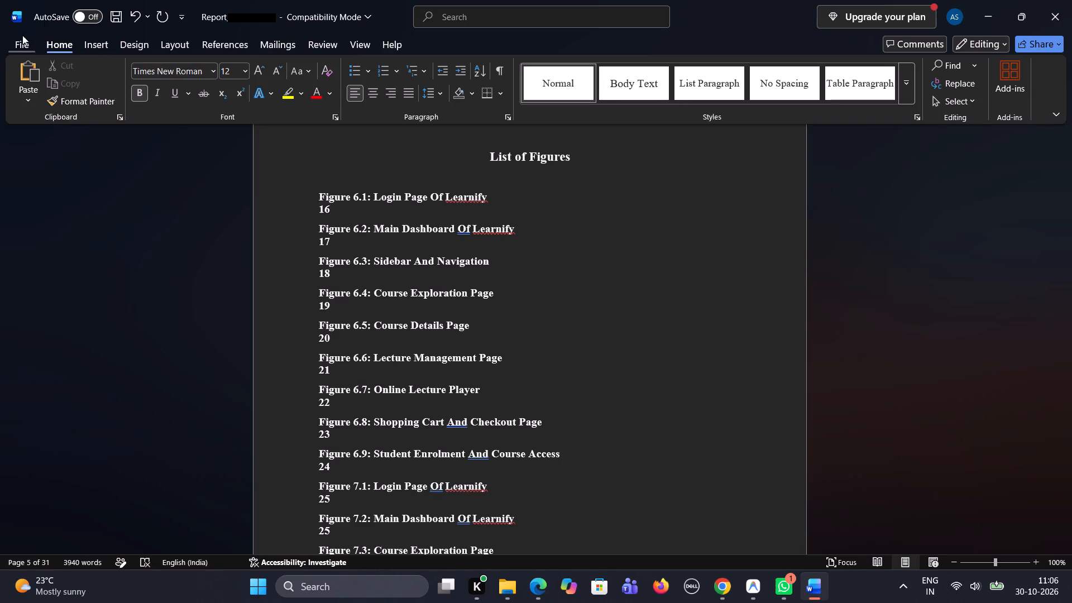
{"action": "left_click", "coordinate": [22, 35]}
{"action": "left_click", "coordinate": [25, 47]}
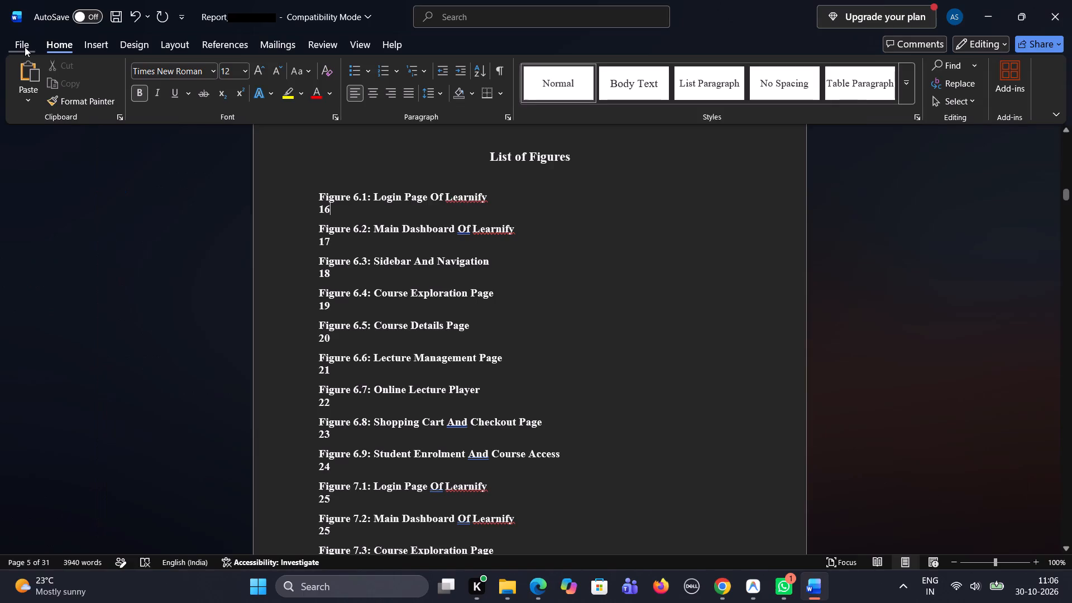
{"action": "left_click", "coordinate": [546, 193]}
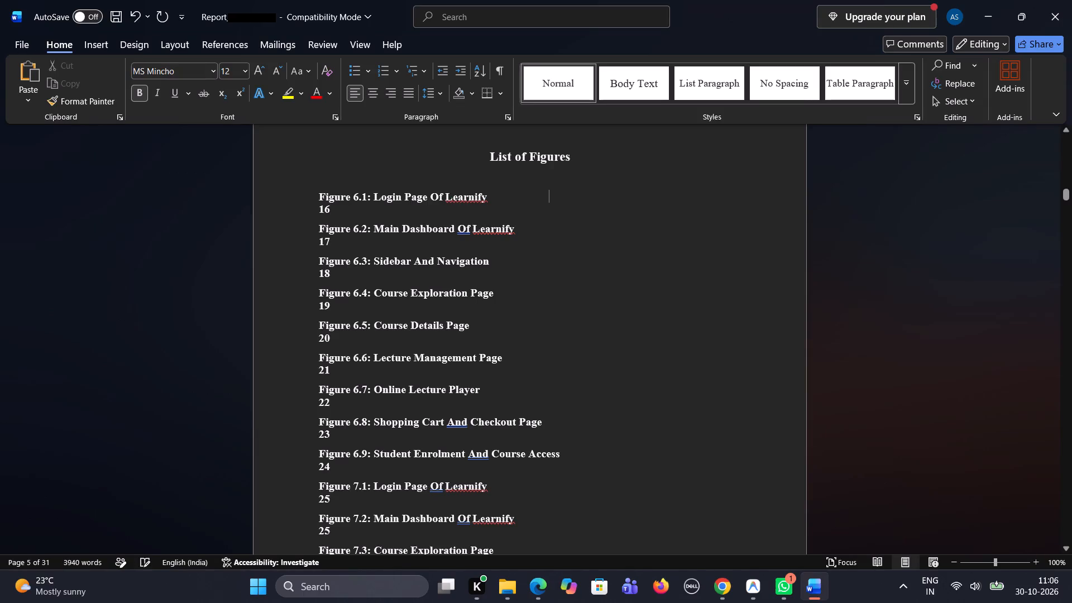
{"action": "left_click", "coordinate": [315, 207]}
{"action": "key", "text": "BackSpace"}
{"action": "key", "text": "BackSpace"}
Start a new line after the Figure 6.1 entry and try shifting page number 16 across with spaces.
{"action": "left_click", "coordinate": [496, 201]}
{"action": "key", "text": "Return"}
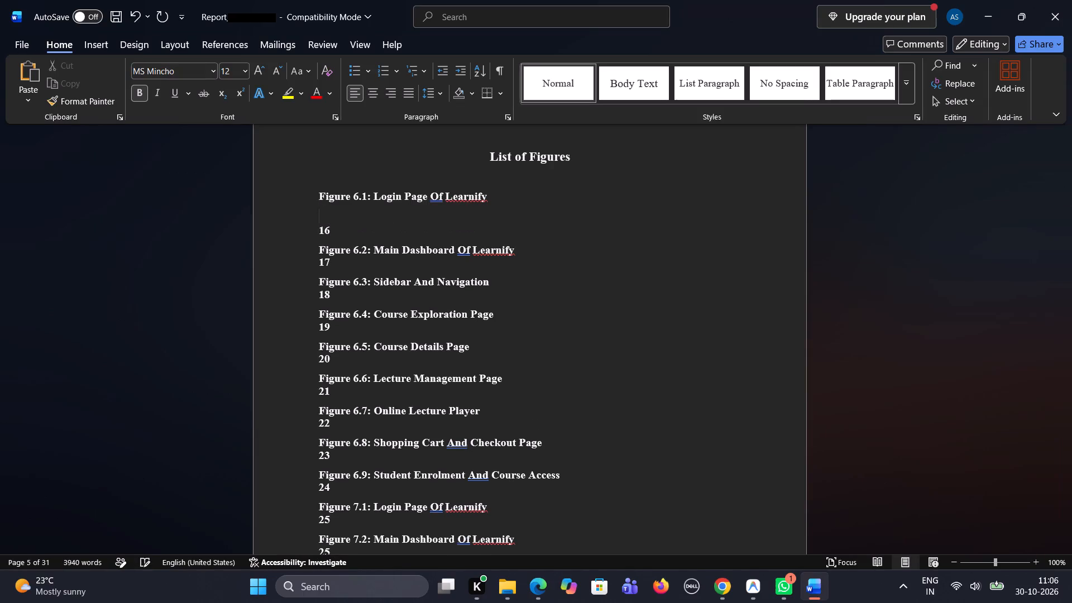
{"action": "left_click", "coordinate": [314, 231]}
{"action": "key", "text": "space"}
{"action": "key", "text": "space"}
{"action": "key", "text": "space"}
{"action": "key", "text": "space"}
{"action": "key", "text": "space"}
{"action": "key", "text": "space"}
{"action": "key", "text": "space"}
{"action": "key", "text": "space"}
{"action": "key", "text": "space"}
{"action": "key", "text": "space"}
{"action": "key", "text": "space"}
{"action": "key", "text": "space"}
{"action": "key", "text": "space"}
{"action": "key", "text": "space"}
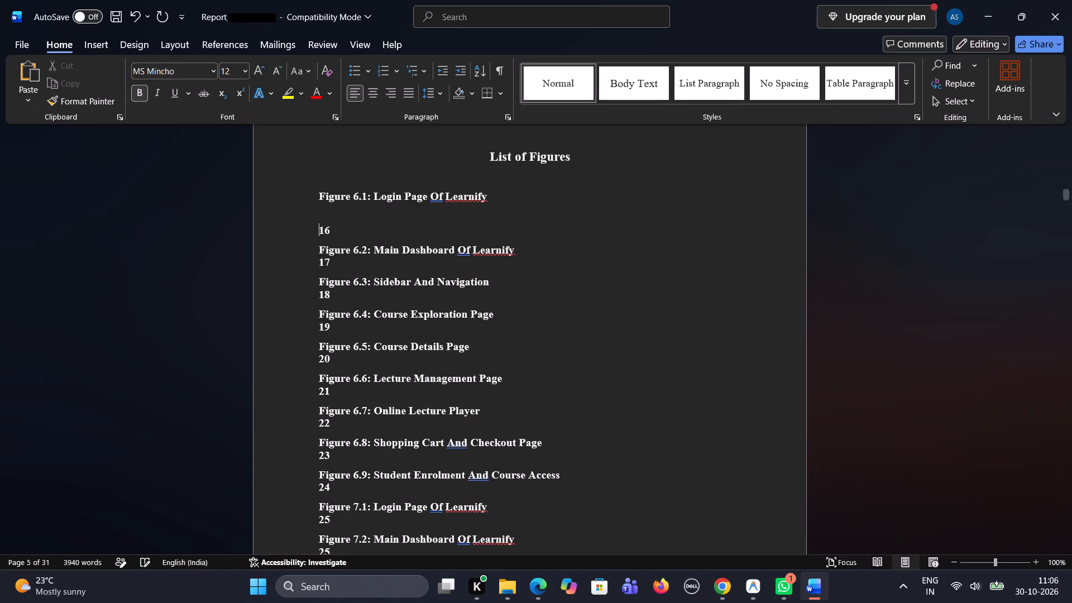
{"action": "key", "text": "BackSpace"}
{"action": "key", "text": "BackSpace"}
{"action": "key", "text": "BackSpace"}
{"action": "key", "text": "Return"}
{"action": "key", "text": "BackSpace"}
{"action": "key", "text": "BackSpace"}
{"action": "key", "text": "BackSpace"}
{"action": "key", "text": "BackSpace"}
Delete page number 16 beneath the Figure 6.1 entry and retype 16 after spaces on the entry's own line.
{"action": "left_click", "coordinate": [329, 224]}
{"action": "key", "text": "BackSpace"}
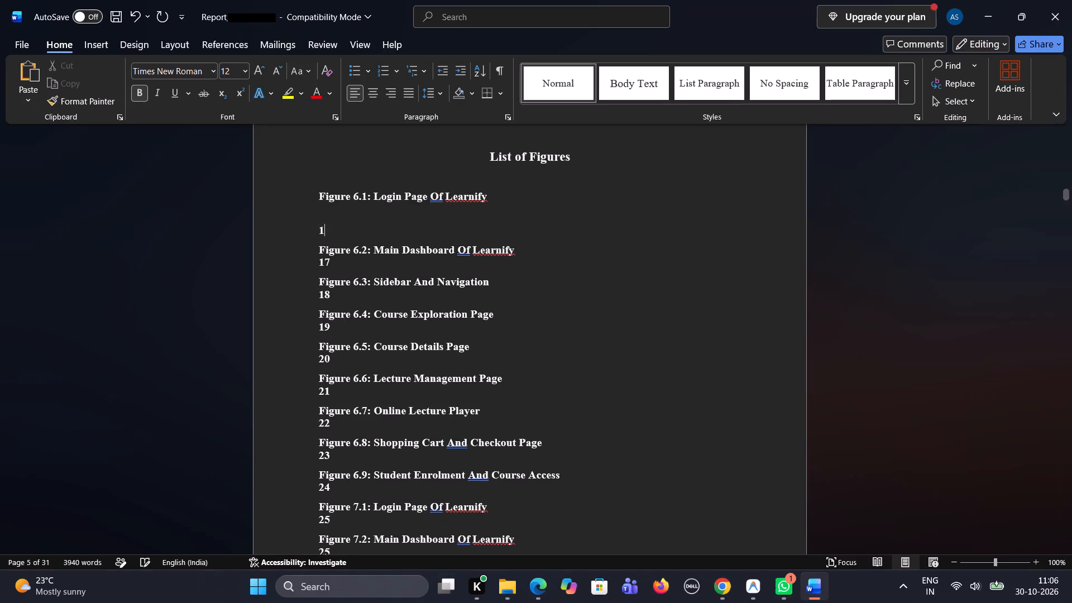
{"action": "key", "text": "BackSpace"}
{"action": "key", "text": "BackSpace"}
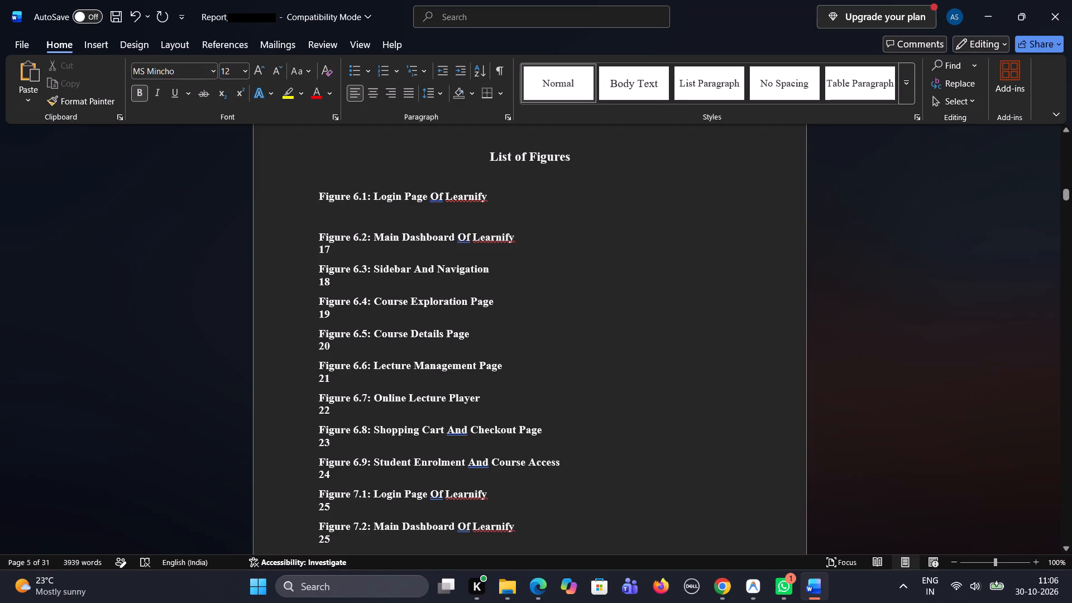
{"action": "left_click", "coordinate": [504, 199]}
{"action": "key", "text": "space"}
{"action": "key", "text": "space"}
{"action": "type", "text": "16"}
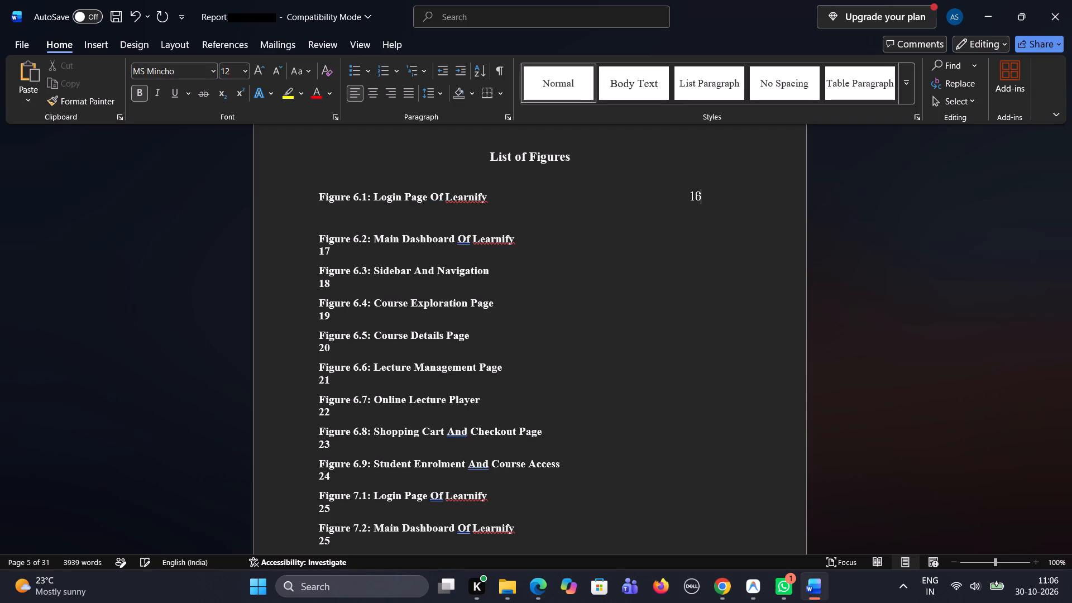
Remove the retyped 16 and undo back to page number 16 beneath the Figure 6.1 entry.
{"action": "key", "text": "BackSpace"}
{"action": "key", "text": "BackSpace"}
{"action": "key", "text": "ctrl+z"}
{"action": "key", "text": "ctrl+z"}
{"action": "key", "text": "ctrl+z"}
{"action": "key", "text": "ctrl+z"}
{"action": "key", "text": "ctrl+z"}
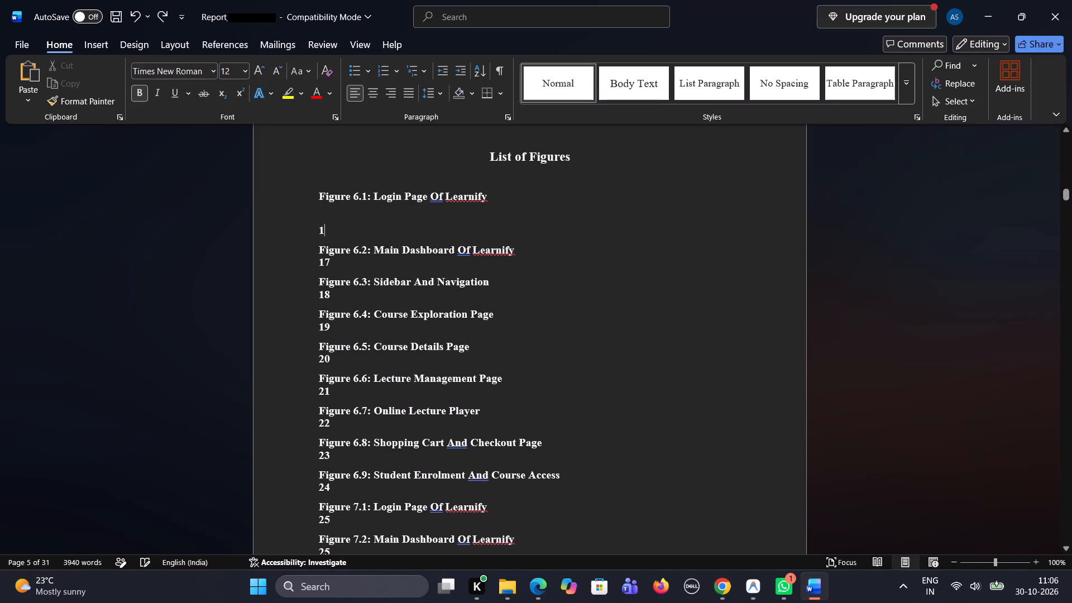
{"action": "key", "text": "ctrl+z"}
Copy the bold page number 16 and paste it at the far end of the Figure 6.1 line after a run of spaces.
{"action": "left_click_drag", "start_coordinate": [341, 232], "coordinate": [329, 230]}
{"action": "left_click_drag", "start_coordinate": [329, 230], "coordinate": [319, 228]}
{"action": "key", "text": "ctrl+c"}
{"action": "left_click", "coordinate": [639, 197]}
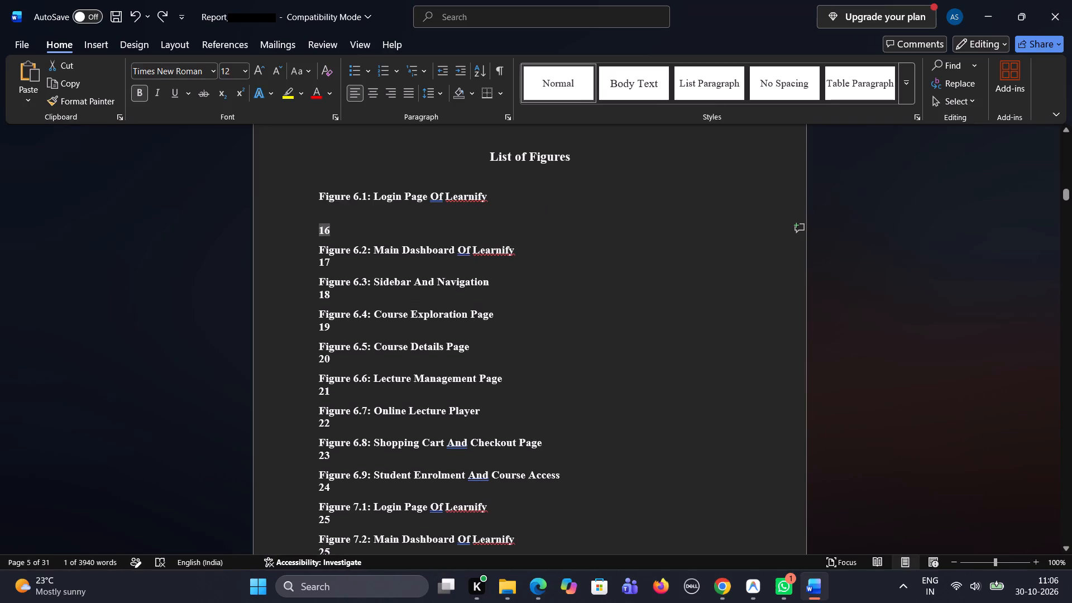
{"action": "key", "text": "space"}
{"action": "key", "text": "space"}
{"action": "key", "text": "space"}
{"action": "key", "text": "space"}
{"action": "key", "text": "space"}
{"action": "key", "text": "space"}
{"action": "key", "text": "space"}
{"action": "key", "text": "space"}
{"action": "key", "text": "space"}
{"action": "key", "text": "space"}
{"action": "key", "text": "space"}
{"action": "key", "text": "space"}
{"action": "key", "text": "space"}
{"action": "key", "text": "space"}
{"action": "key", "text": "space"}
{"action": "key", "text": "space"}
{"action": "key", "text": "space"}
{"action": "key", "text": "space"}
{"action": "key", "text": "space"}
{"action": "key", "text": "space"}
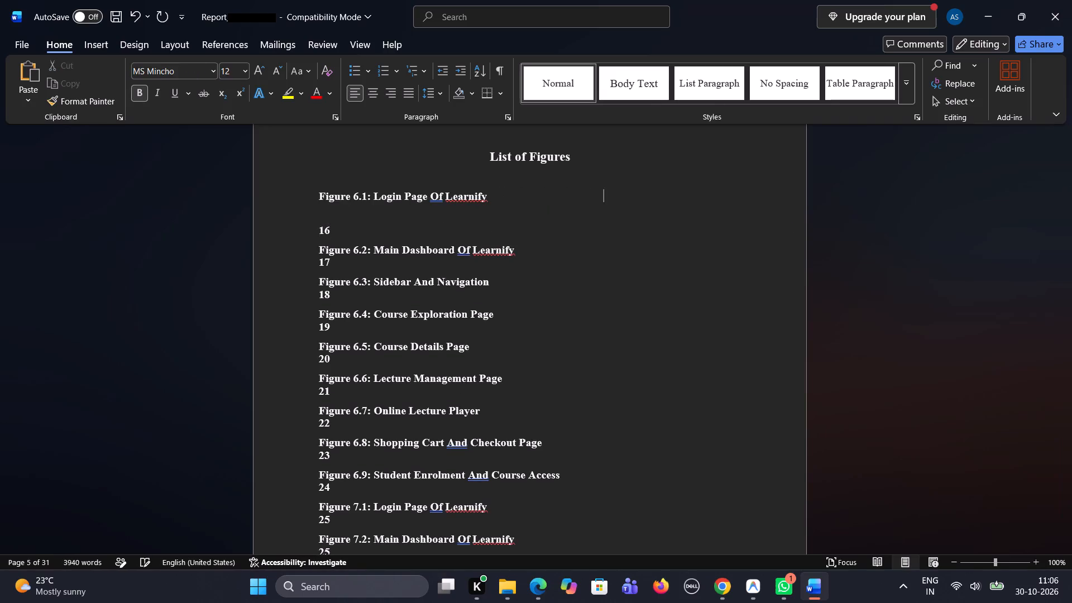
{"action": "key", "text": "ctrl+v"}
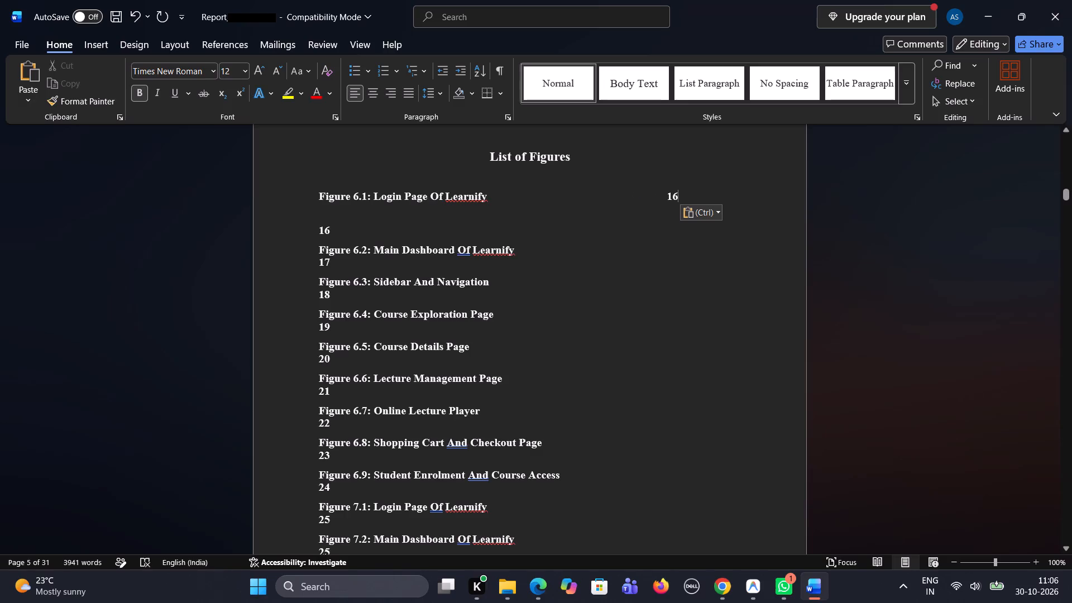
Delete the duplicate page number 16 beneath the Figure 6.1 entry.
{"action": "left_click", "coordinate": [350, 229]}
{"action": "key", "text": "BackSpace"}
{"action": "key", "text": "BackSpace"}
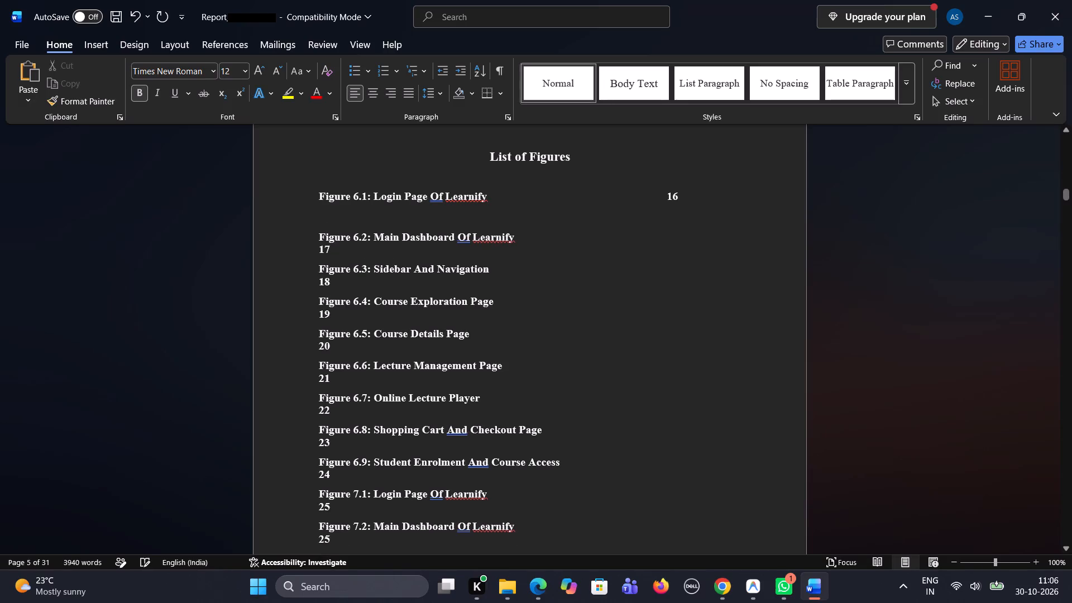
Move page number 17 from beneath the Figure 6.2 entry to the end of its line, spaced to align under 16.
{"action": "left_click_drag", "start_coordinate": [339, 250], "coordinate": [317, 252]}
{"action": "key", "text": "ctrl+c"}
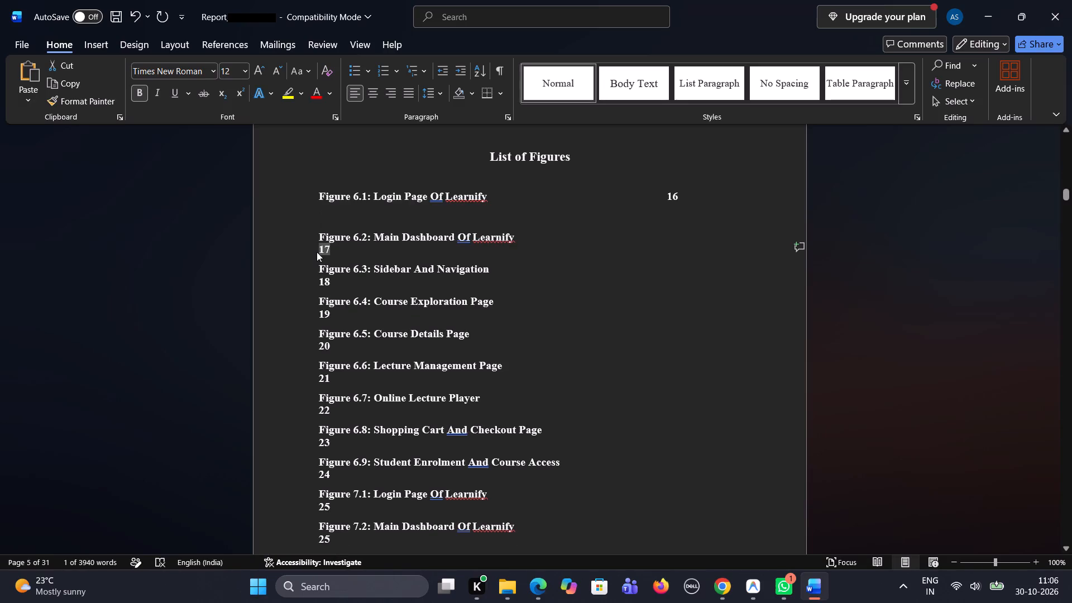
{"action": "key", "text": "BackSpace"}
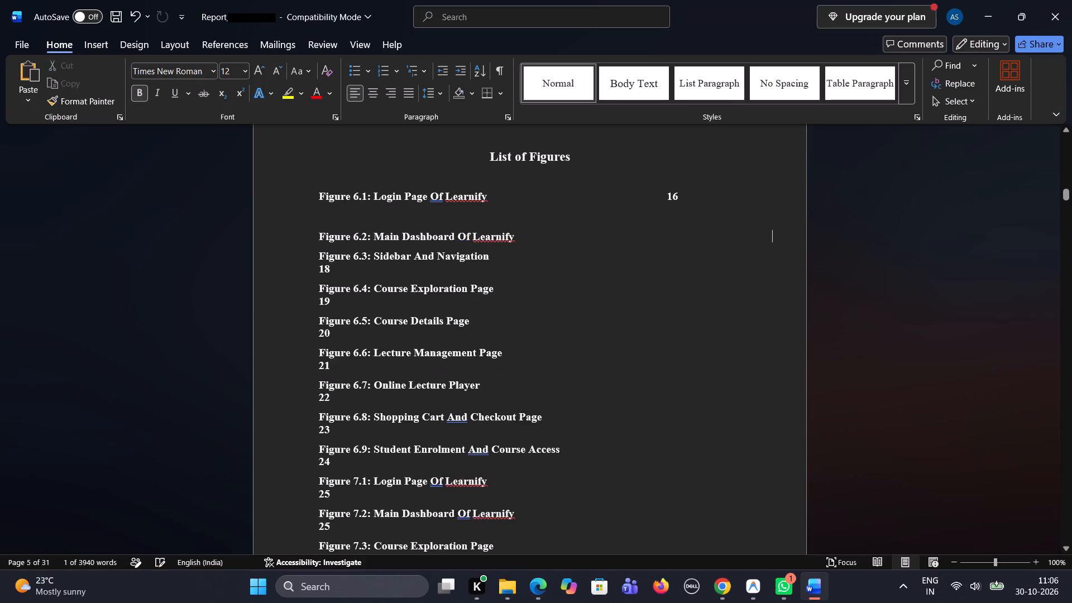
{"action": "left_click", "coordinate": [552, 240]}
{"action": "key", "text": "space"}
{"action": "key", "text": "space"}
{"action": "key", "text": "space"}
{"action": "key", "text": "space"}
{"action": "key", "text": "space"}
{"action": "key", "text": "space"}
{"action": "key", "text": "space"}
{"action": "key", "text": "space"}
{"action": "key", "text": "space"}
{"action": "key", "text": "space"}
{"action": "key", "text": "space"}
{"action": "key", "text": "space"}
{"action": "key", "text": "space"}
{"action": "key", "text": "space"}
{"action": "key", "text": "space"}
{"action": "key", "text": "space"}
{"action": "key", "text": "space"}
{"action": "key", "text": "space"}
{"action": "key", "text": "space"}
{"action": "key", "text": "space"}
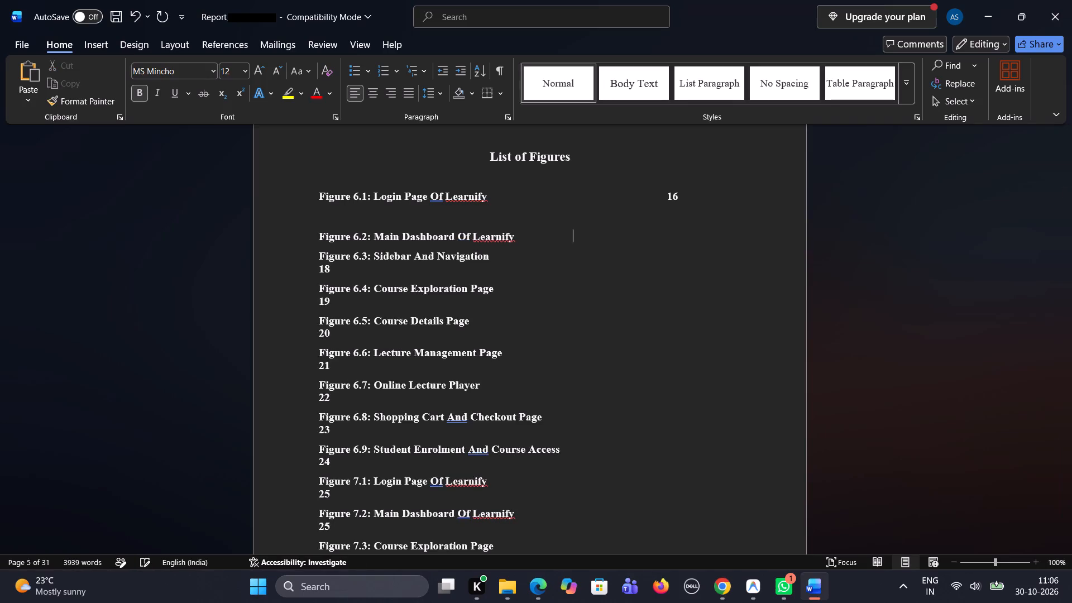
{"action": "key", "text": "BackSpace"}
{"action": "key", "text": "BackSpace"}
{"action": "key", "text": "BackSpace"}
{"action": "key", "text": "ctrl+v"}
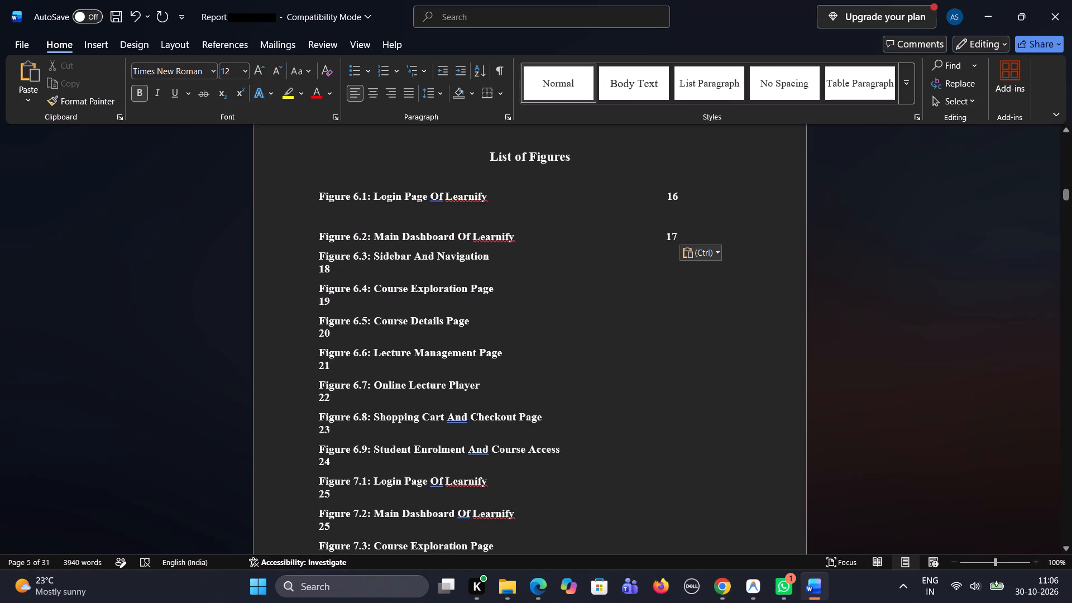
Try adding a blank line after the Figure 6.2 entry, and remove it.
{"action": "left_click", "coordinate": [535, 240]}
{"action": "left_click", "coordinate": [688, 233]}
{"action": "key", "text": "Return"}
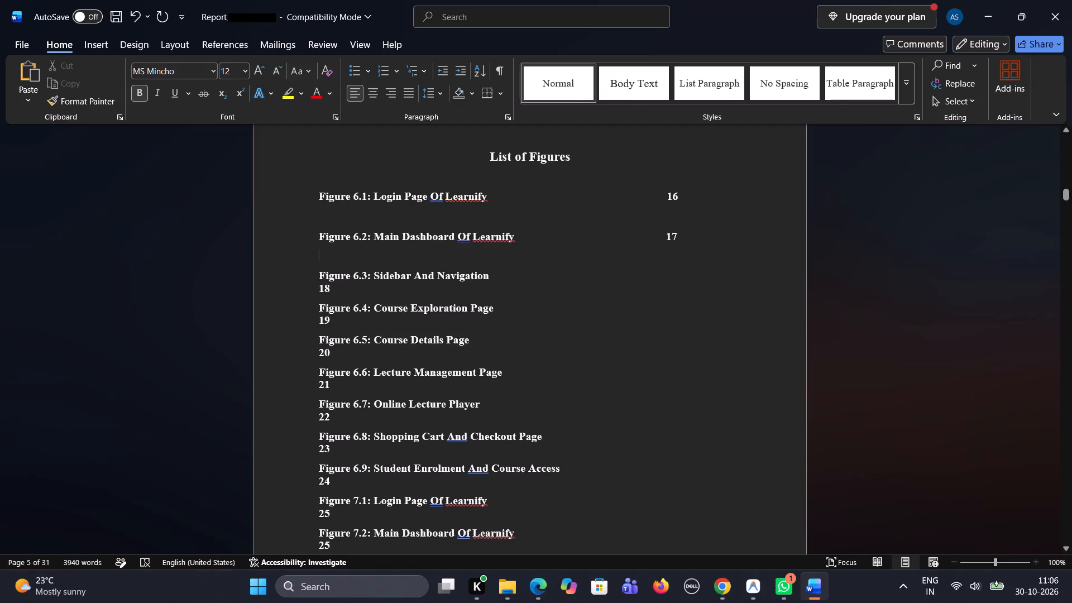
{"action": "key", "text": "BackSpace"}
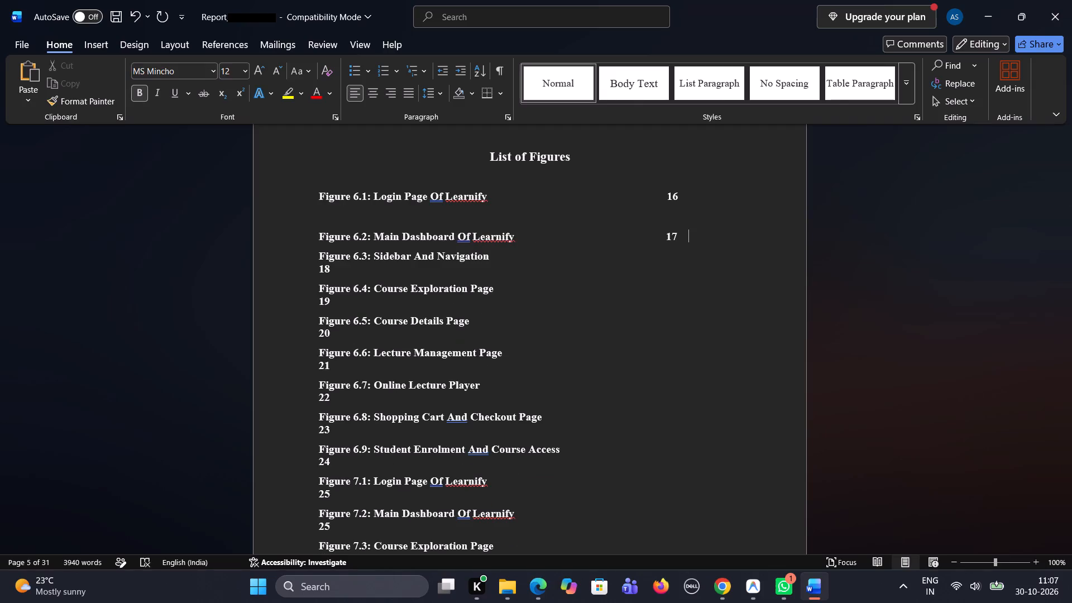
Delete the blank line between the Figure 6.1 and Figure 6.2 entries.
{"action": "left_click", "coordinate": [327, 220]}
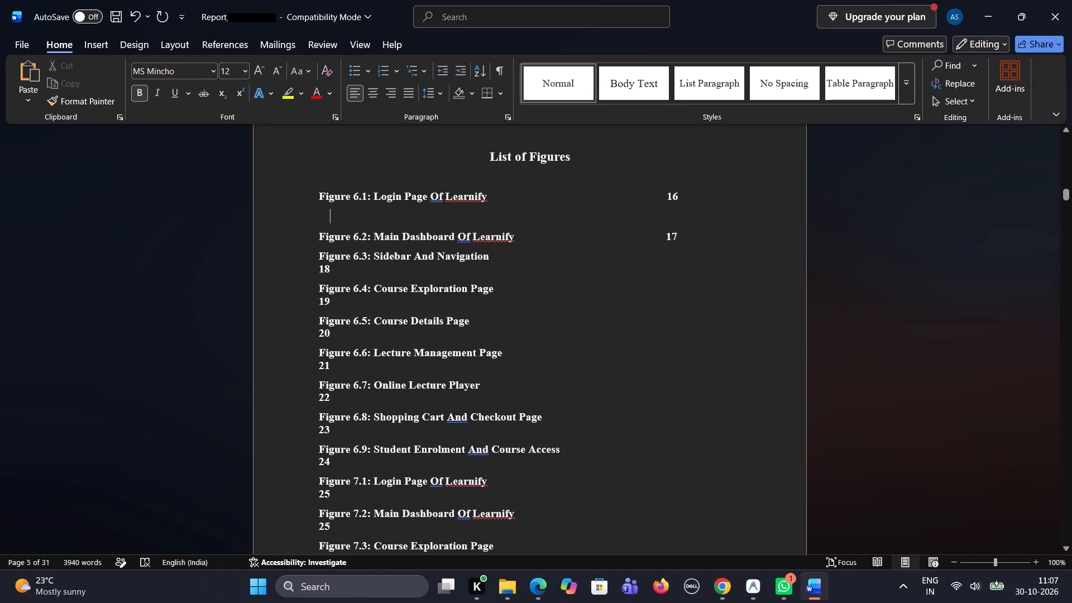
{"action": "left_click", "coordinate": [318, 222]}
{"action": "key", "text": "BackSpace"}
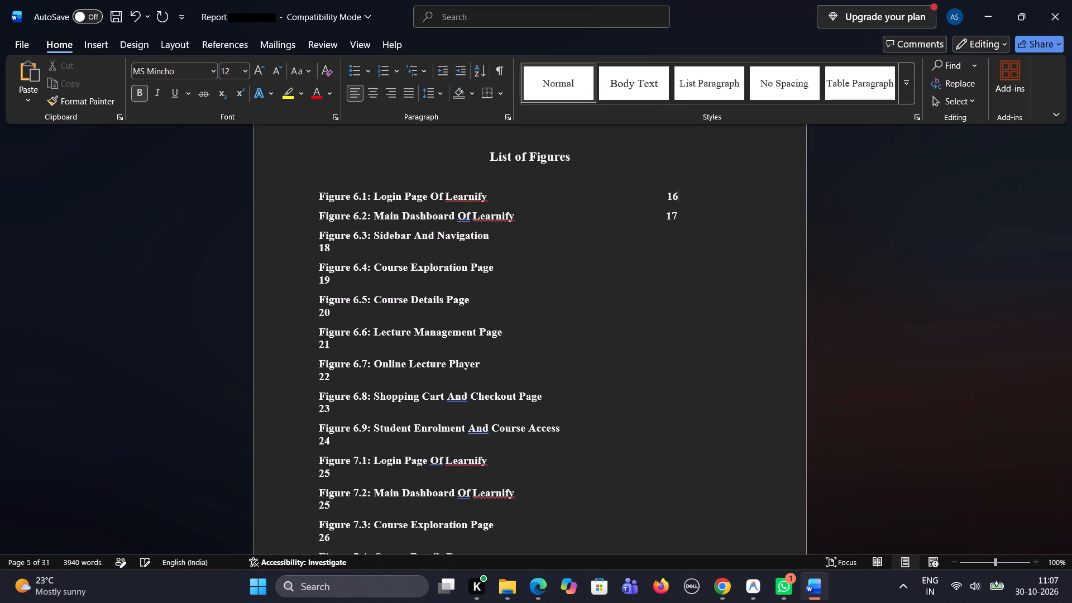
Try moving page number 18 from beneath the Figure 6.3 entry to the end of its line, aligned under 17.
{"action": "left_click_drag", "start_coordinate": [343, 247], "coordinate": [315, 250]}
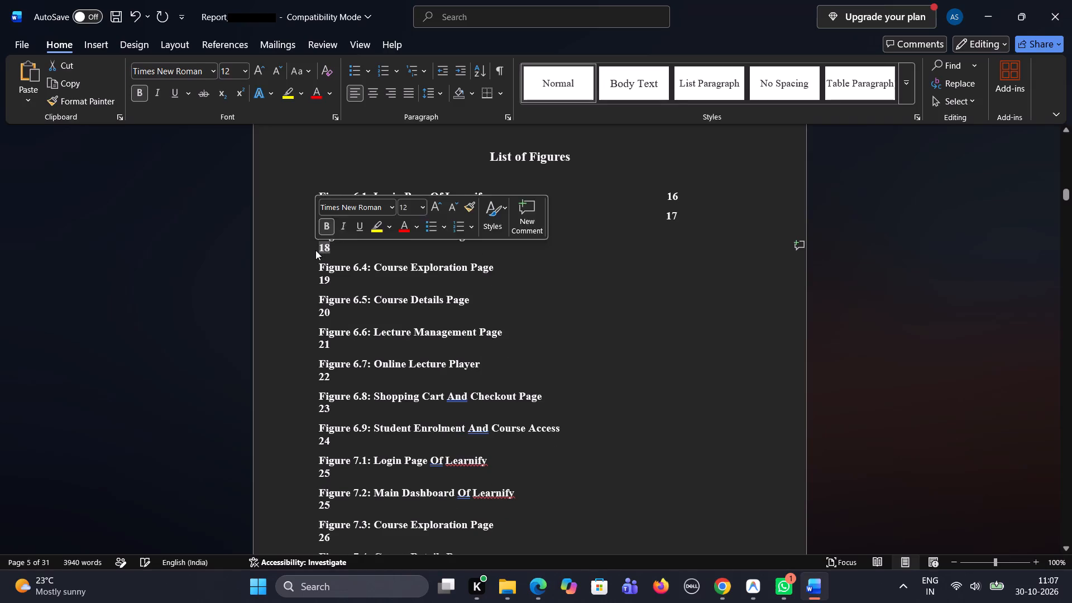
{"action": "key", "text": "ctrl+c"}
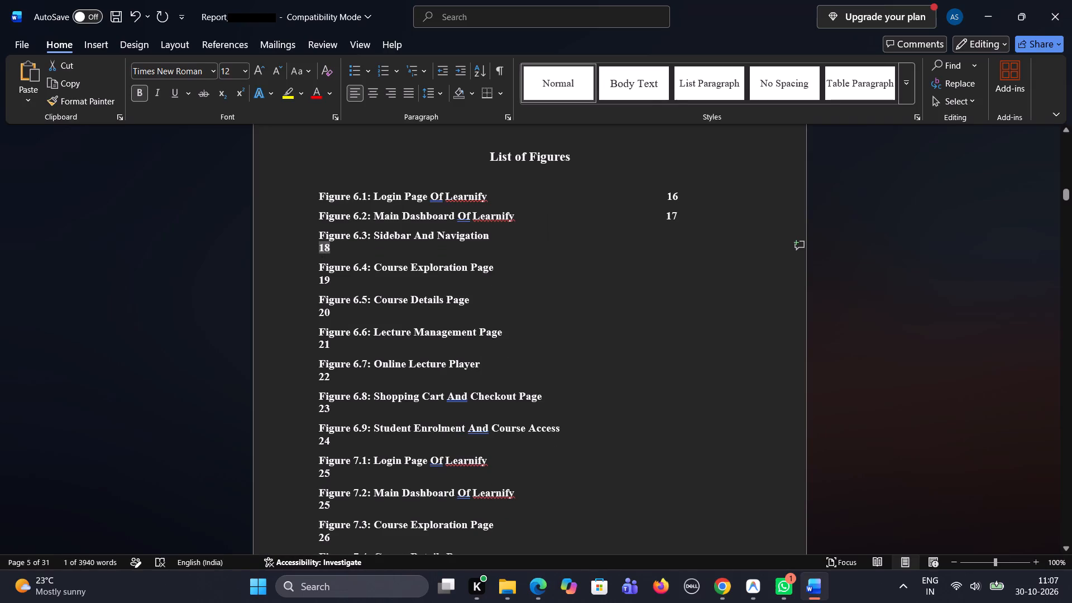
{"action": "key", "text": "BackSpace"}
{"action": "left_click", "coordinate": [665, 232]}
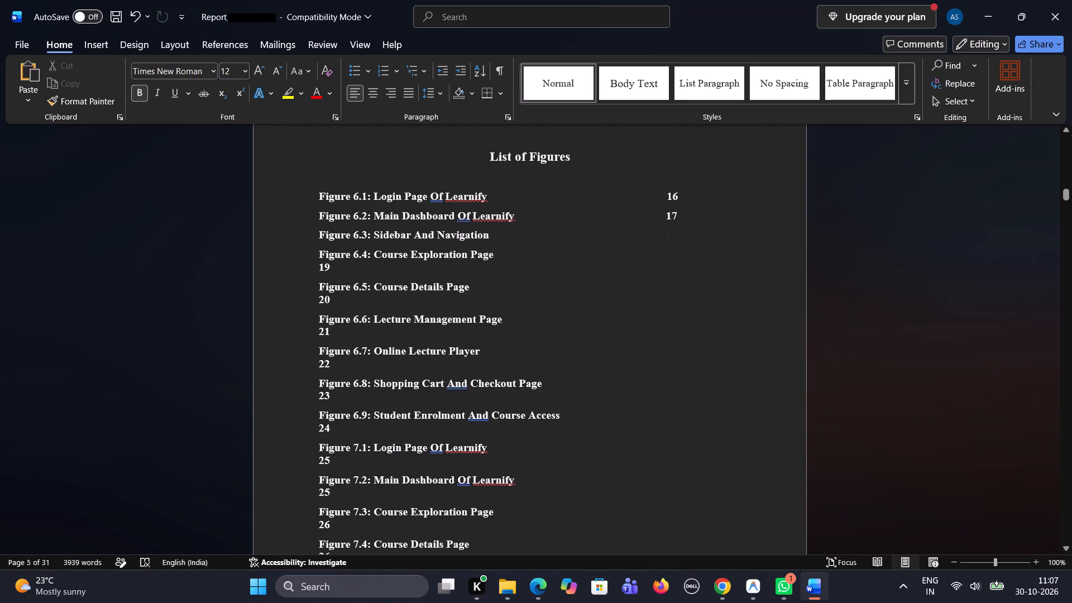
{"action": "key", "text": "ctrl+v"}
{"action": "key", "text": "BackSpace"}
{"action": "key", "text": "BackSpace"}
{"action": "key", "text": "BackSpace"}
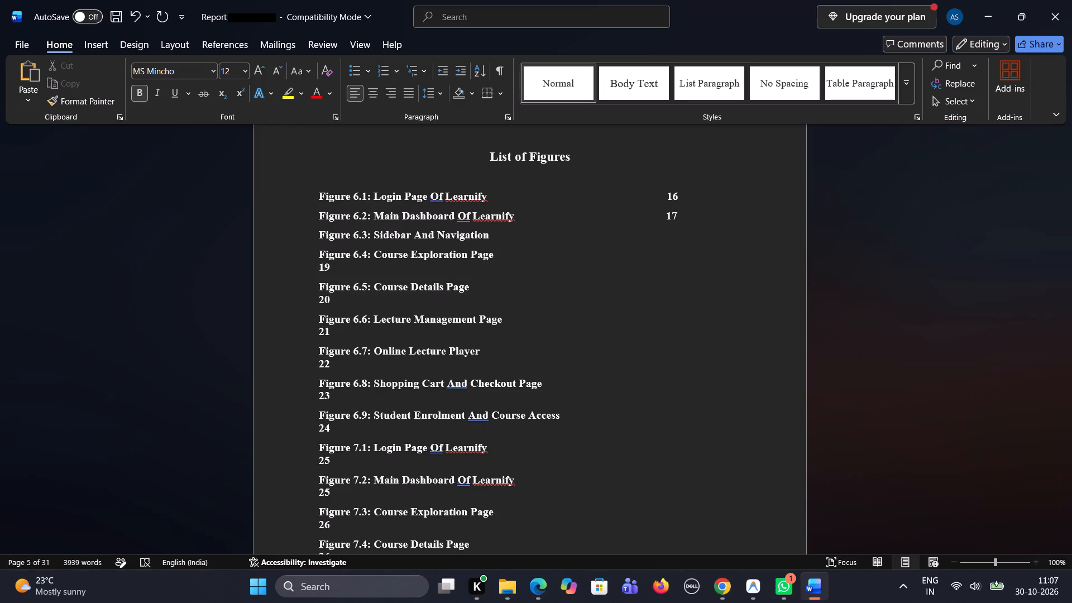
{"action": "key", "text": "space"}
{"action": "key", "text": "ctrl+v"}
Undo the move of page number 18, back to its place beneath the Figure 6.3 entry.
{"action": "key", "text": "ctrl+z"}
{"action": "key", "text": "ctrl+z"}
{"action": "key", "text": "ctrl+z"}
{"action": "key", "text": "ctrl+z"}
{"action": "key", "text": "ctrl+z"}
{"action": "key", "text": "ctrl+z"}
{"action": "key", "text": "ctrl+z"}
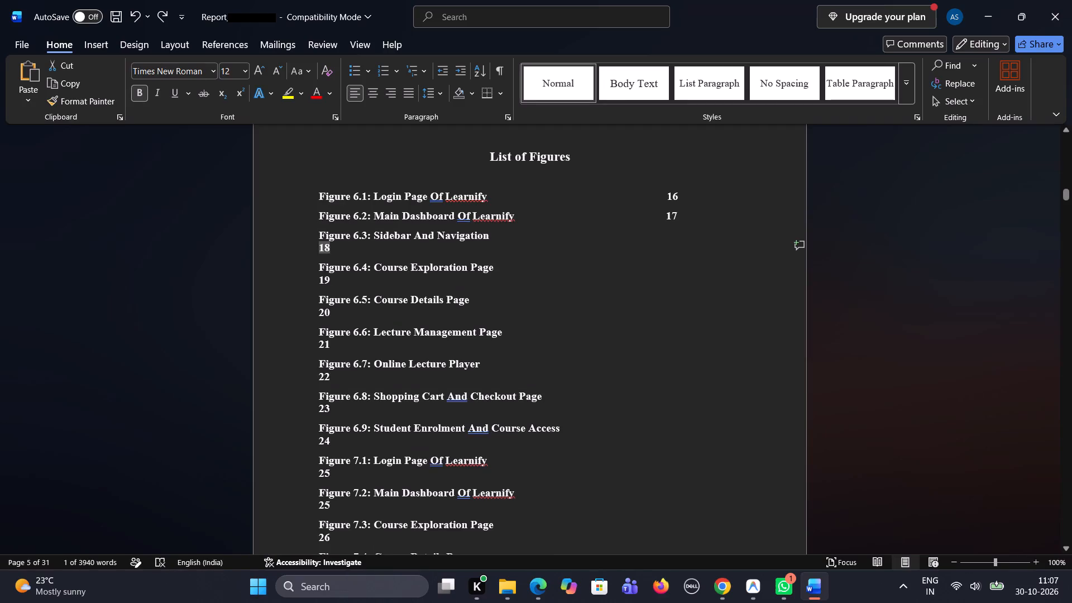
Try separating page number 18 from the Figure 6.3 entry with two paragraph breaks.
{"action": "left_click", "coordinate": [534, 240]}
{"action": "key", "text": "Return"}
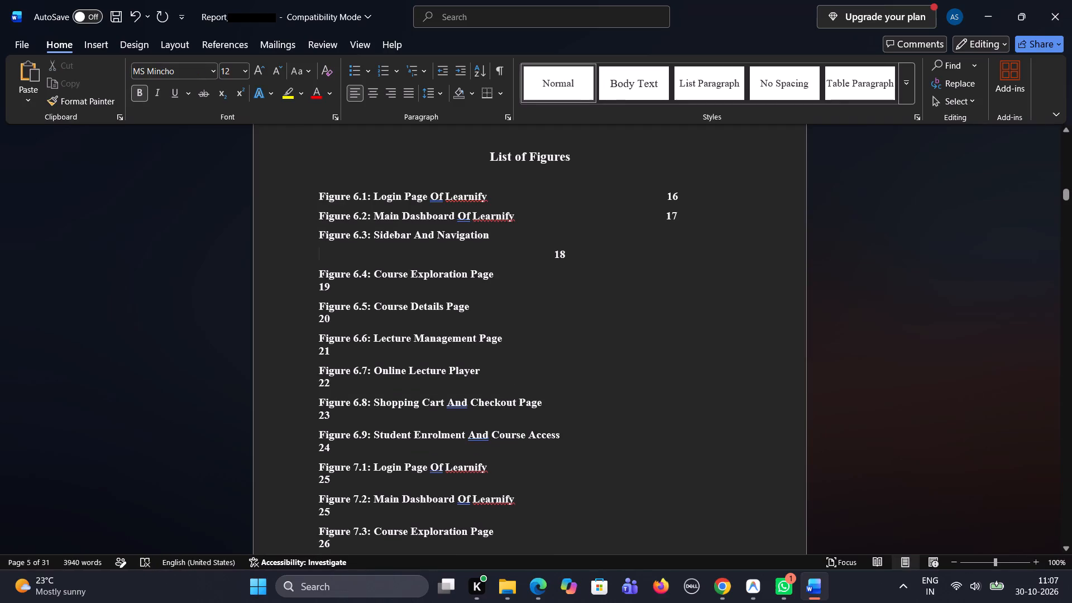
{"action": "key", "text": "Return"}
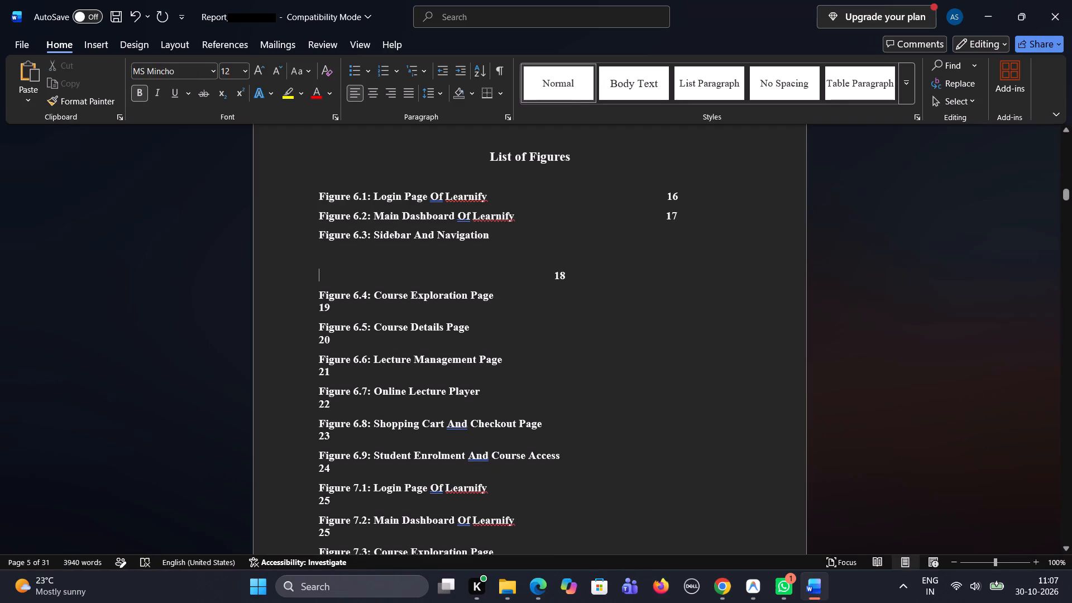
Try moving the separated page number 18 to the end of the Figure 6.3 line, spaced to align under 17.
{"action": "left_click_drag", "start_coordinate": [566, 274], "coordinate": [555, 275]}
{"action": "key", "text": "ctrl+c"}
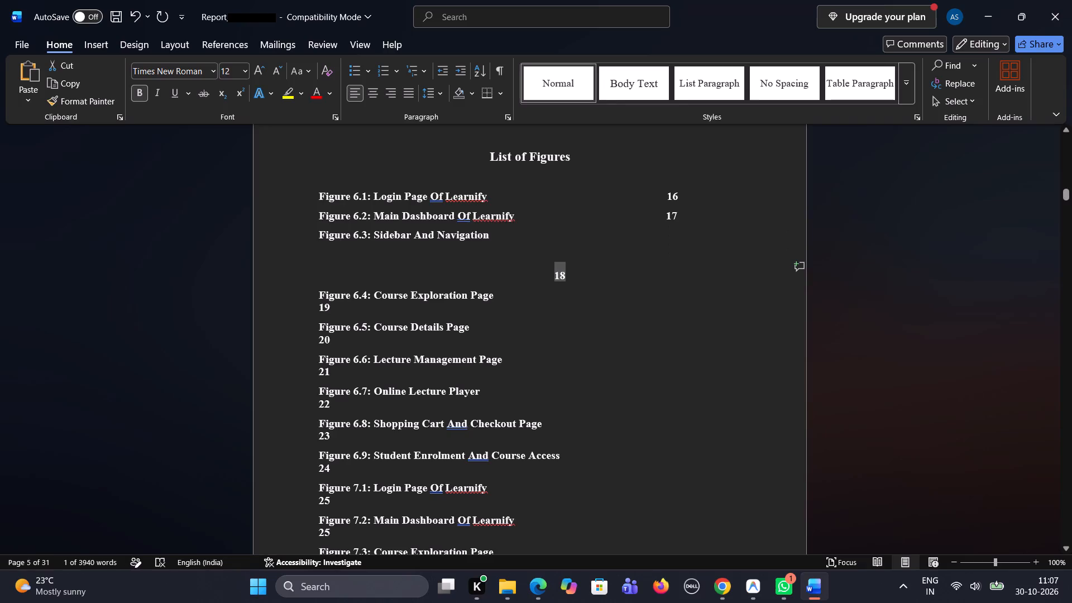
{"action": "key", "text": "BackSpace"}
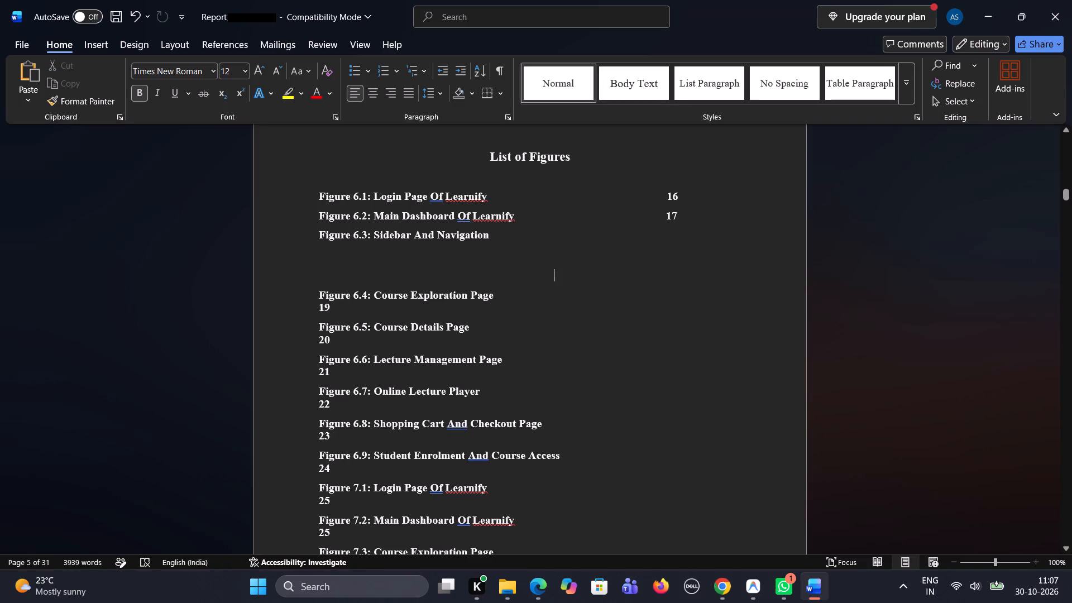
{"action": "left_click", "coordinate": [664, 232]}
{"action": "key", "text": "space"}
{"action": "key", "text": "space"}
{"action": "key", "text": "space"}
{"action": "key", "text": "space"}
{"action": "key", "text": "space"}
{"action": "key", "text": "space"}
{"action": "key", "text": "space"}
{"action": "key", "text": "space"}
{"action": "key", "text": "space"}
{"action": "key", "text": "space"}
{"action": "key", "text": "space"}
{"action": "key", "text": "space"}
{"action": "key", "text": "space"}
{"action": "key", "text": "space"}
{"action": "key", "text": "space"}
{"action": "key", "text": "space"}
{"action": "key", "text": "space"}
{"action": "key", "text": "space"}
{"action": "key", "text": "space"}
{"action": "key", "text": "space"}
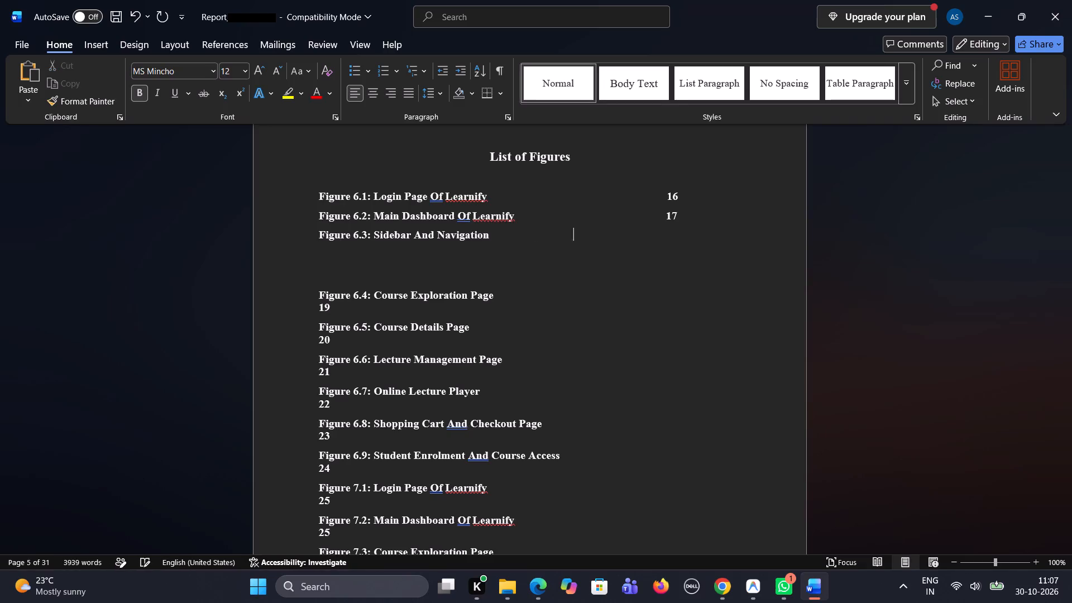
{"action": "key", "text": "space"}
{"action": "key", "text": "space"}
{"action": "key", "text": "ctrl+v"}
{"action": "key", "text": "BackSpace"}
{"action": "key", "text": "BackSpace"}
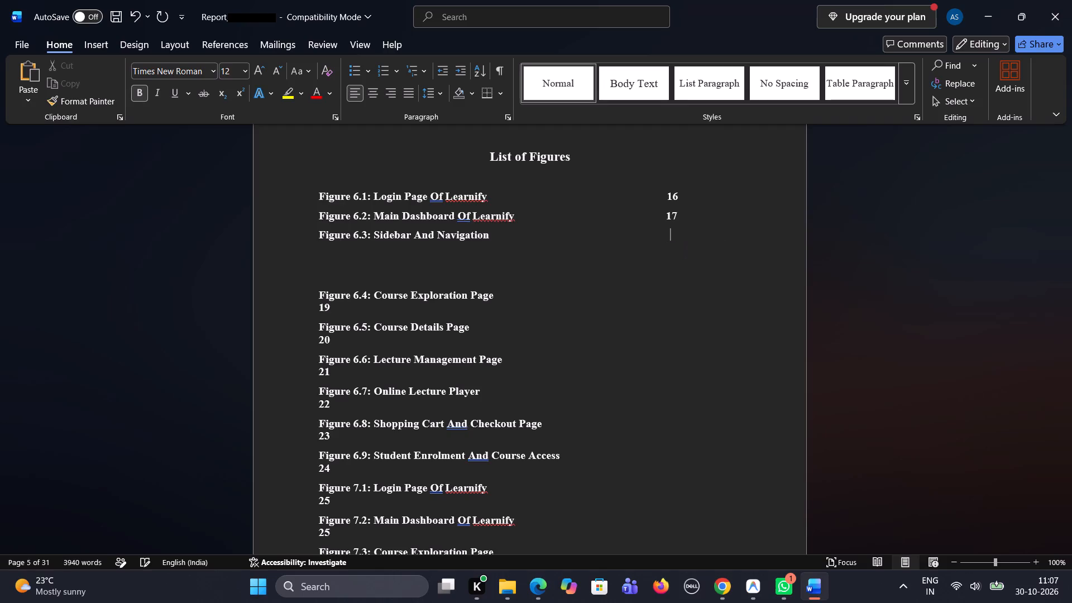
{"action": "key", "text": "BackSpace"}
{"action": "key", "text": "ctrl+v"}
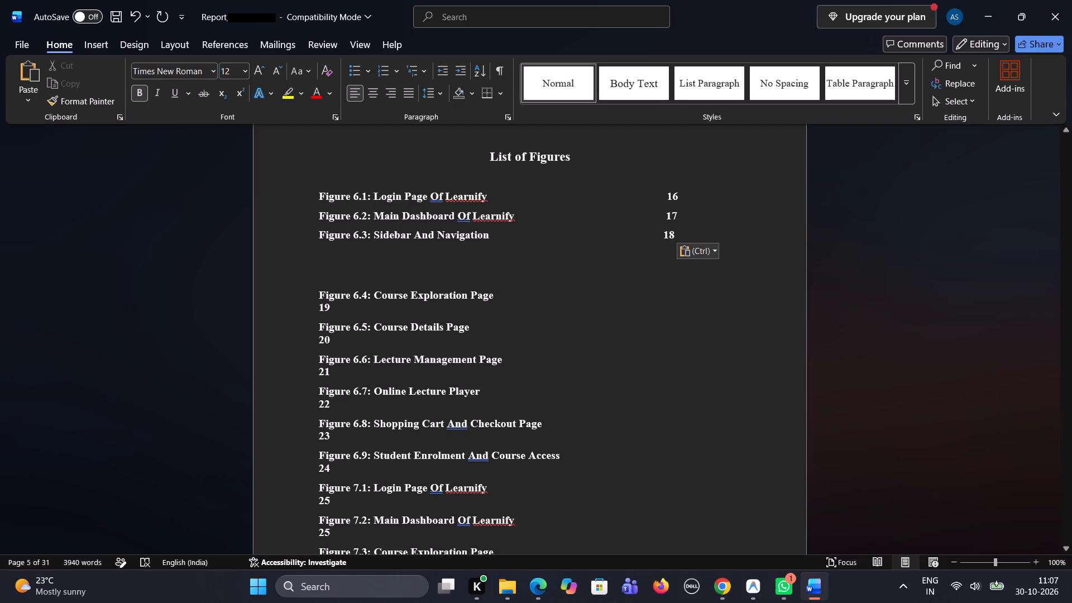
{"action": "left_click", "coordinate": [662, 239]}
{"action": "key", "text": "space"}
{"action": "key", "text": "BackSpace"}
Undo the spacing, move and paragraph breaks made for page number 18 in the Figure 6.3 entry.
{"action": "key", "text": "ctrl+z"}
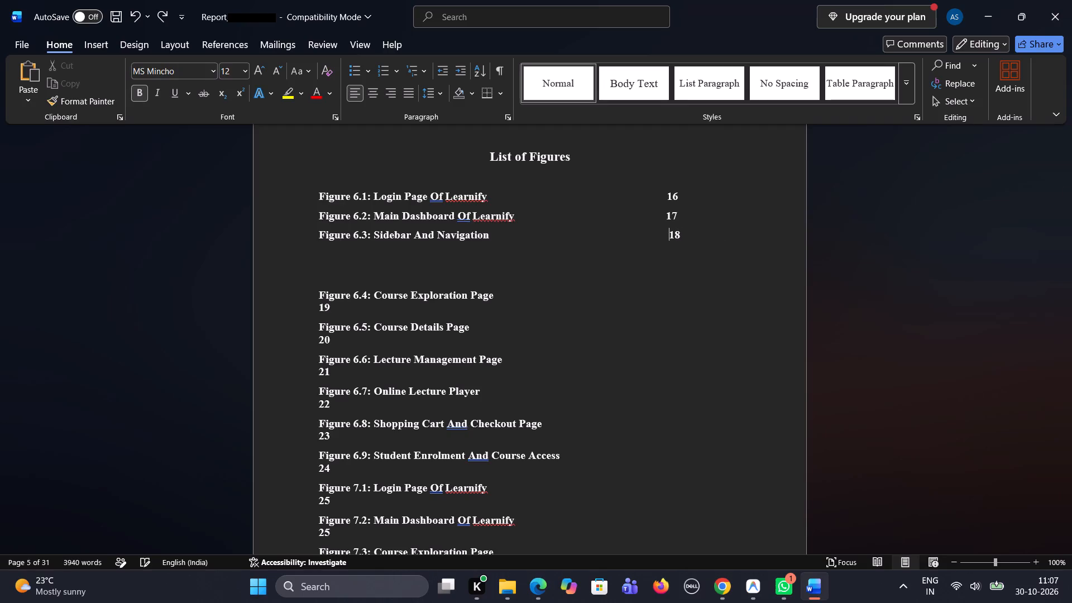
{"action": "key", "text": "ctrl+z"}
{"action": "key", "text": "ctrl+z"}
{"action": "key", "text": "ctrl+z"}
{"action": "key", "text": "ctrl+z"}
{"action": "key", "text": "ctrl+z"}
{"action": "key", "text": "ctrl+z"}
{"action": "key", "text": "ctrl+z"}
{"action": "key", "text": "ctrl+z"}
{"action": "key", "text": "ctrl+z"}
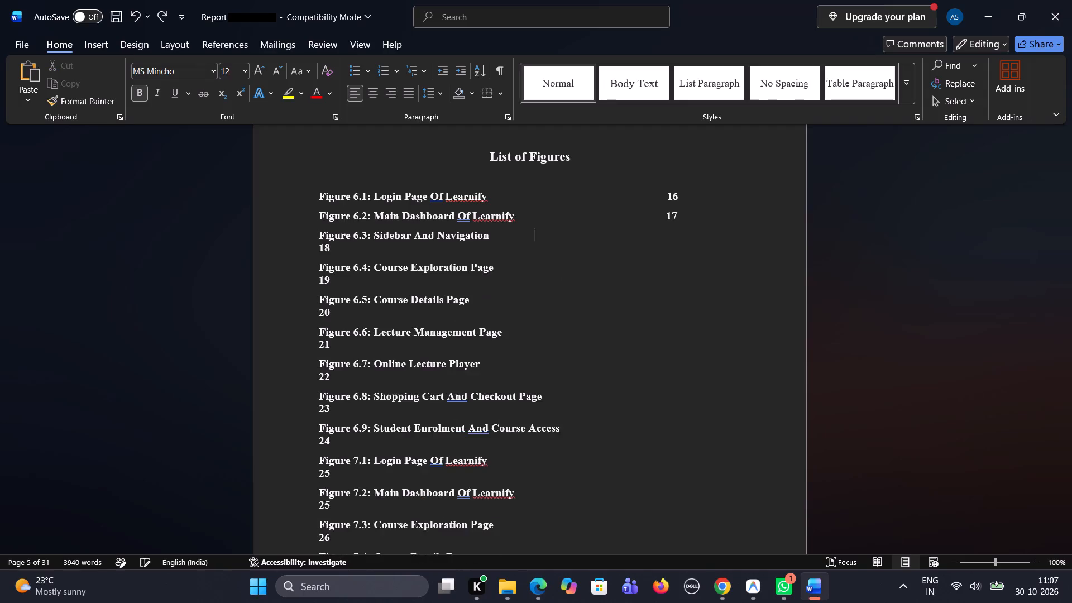
Undo the earlier blank-line removal, the move of page number 17, and the deletion of the duplicate 16 beneath Figure 6.1.
{"action": "key", "text": "ctrl+z"}
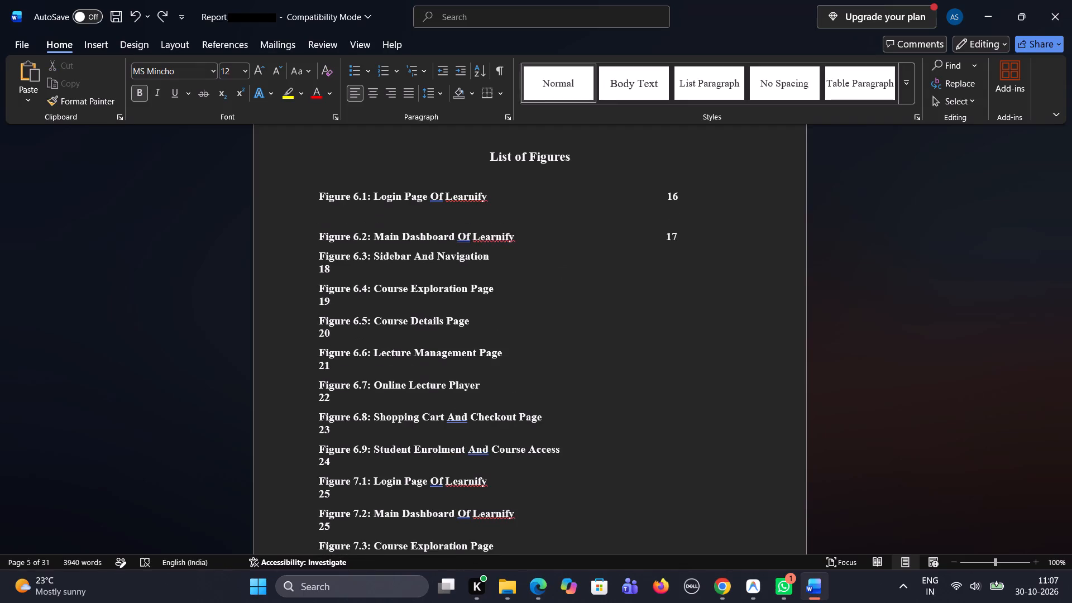
{"action": "key", "text": "ctrl+z"}
{"action": "key", "text": "ctrl+z"}
{"action": "key", "text": "ctrl+z"}
{"action": "key", "text": "ctrl+z"}
{"action": "key", "text": "ctrl+z"}
{"action": "key", "text": "ctrl+z"}
{"action": "key", "text": "ctrl+z"}
{"action": "key", "text": "ctrl+z"}
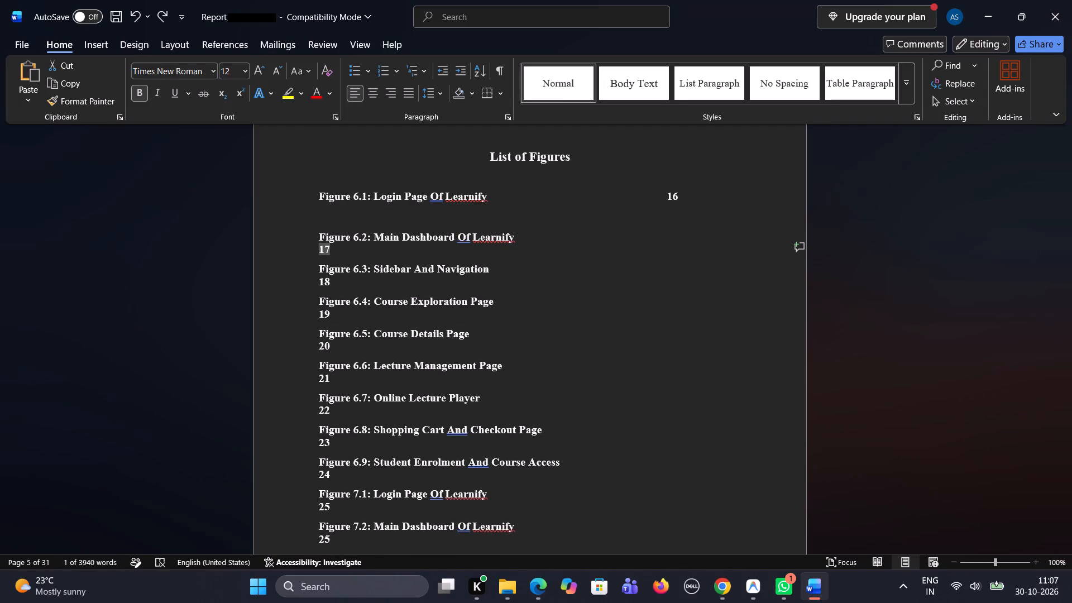
{"action": "key", "text": "ctrl+z"}
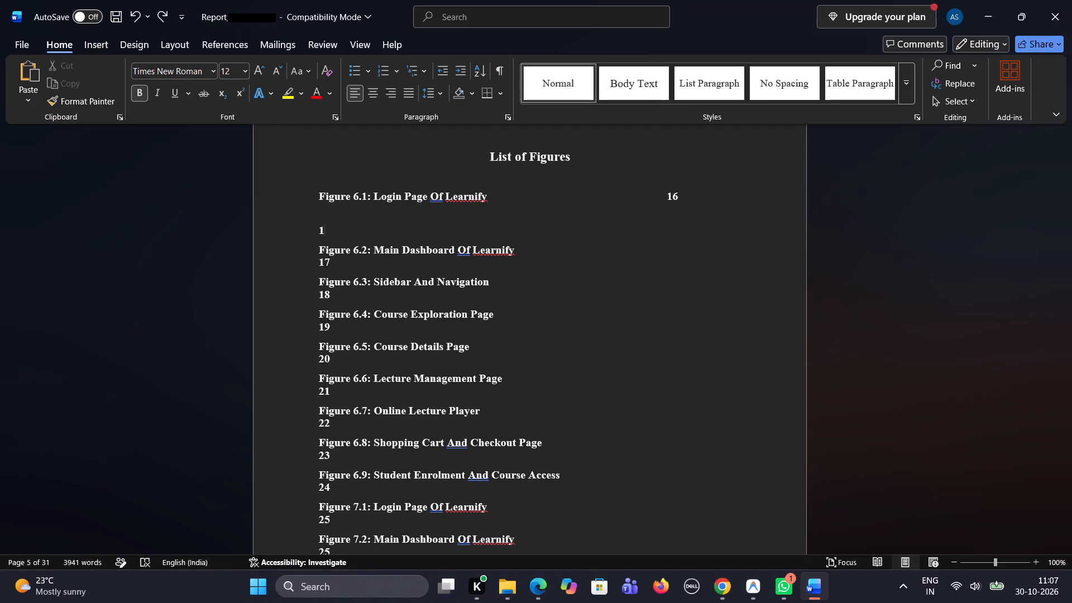
Delete the duplicate page number beneath the Figure 6.1 entry, leaving the blank line.
{"action": "key", "text": "6"}
{"action": "key", "text": "BackSpace"}
{"action": "key", "text": "BackSpace"}
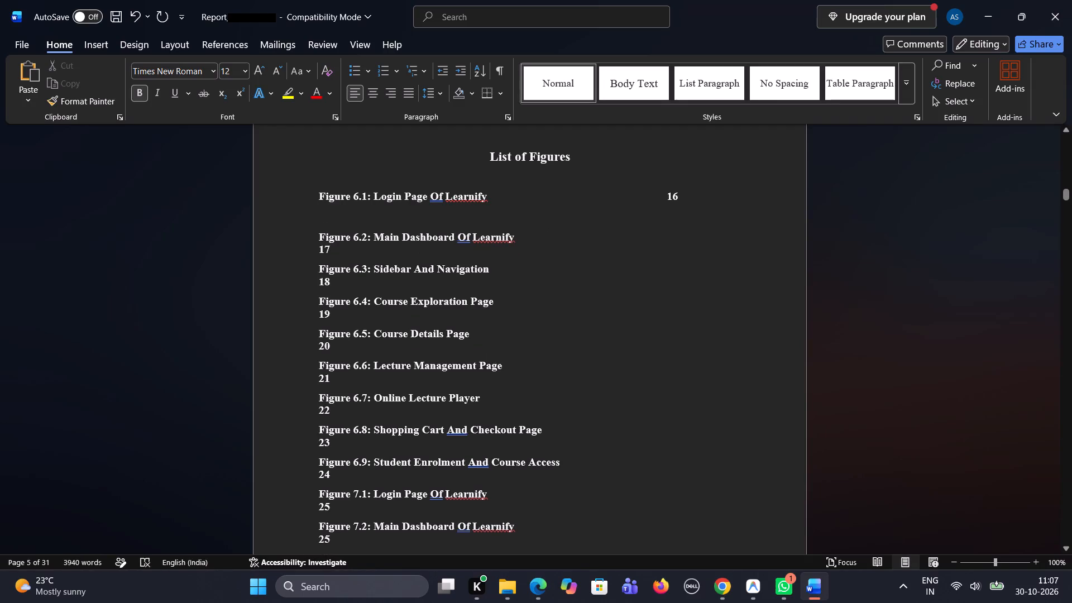
Add a blank line after the Figure 6.2 entry and break page number 18 away from the Figure 6.3 line.
{"action": "left_click", "coordinate": [460, 253]}
{"action": "key", "text": "Return"}
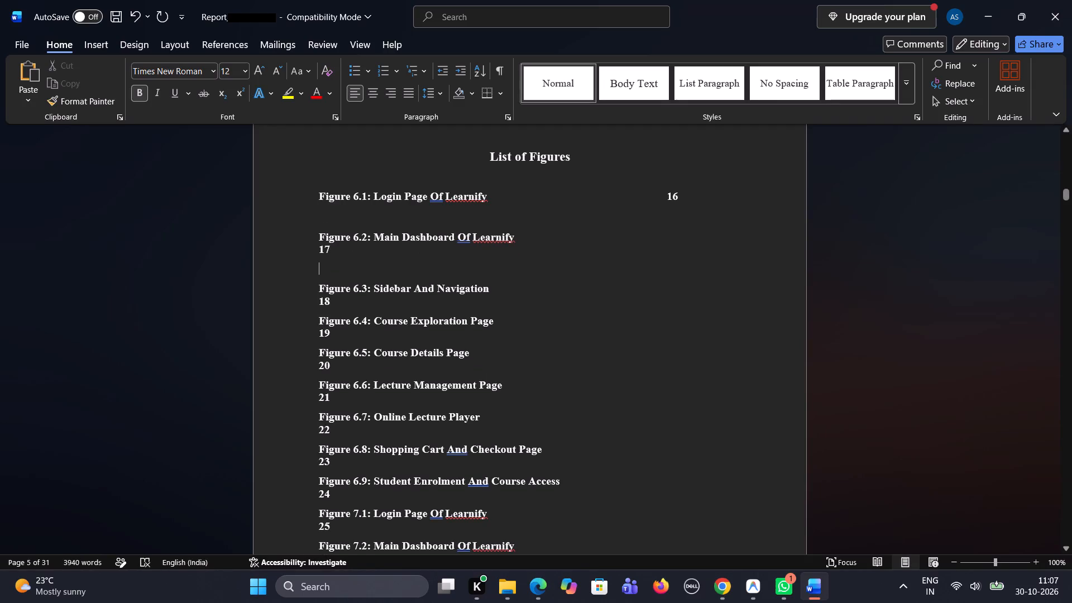
{"action": "left_click", "coordinate": [516, 290]}
{"action": "key", "text": "Return"}
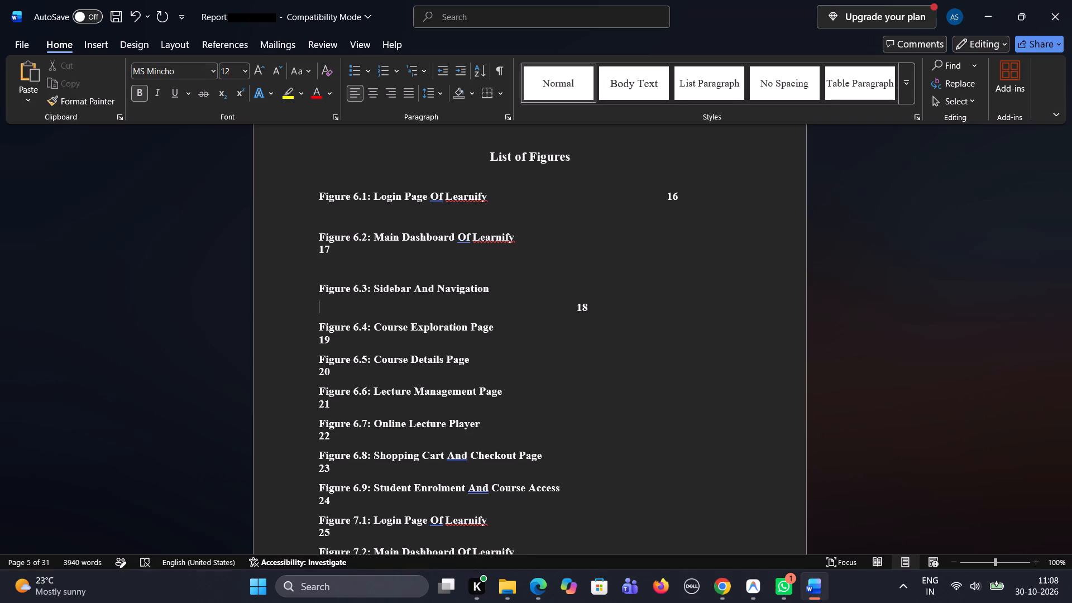
{"action": "left_click", "coordinate": [623, 310]}
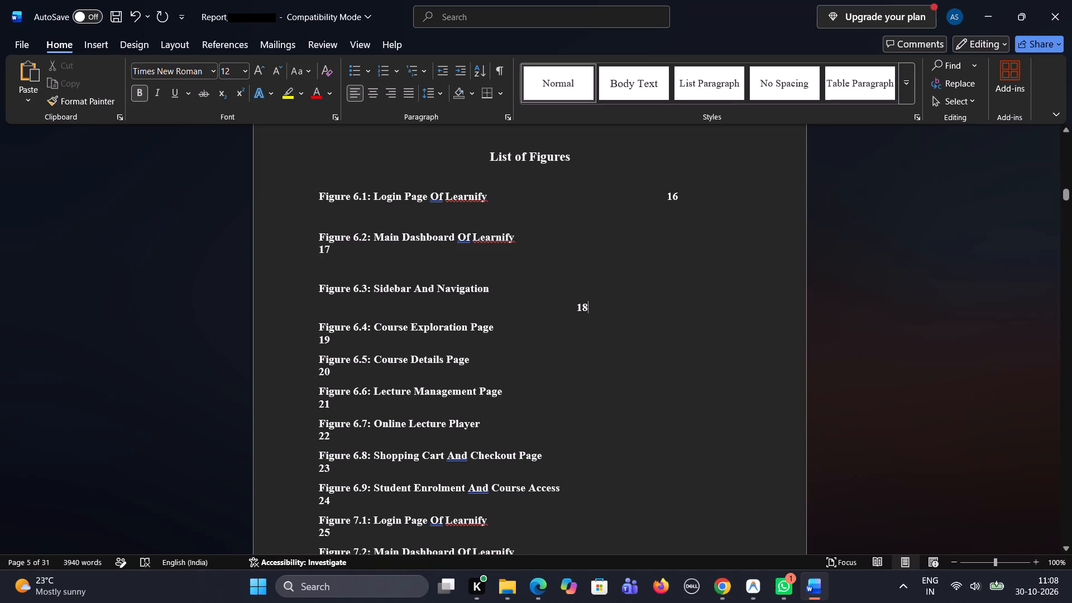
{"action": "key", "text": "ctrl+x"}
{"action": "key", "text": "ctrl+c"}
Copy page number 17 to the end of the Figure 6.2 line, spaced to align under 16.
{"action": "left_click", "coordinate": [317, 248]}
{"action": "left_click_drag", "start_coordinate": [349, 251], "coordinate": [333, 250]}
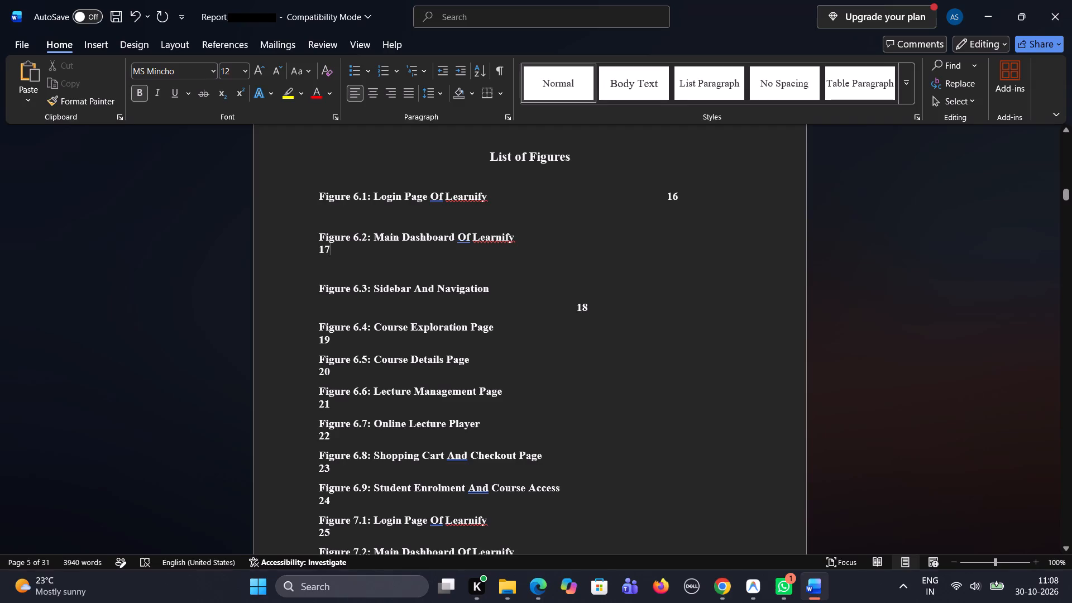
{"action": "left_click_drag", "start_coordinate": [333, 250], "coordinate": [311, 250]}
{"action": "key", "text": "ctrl+c"}
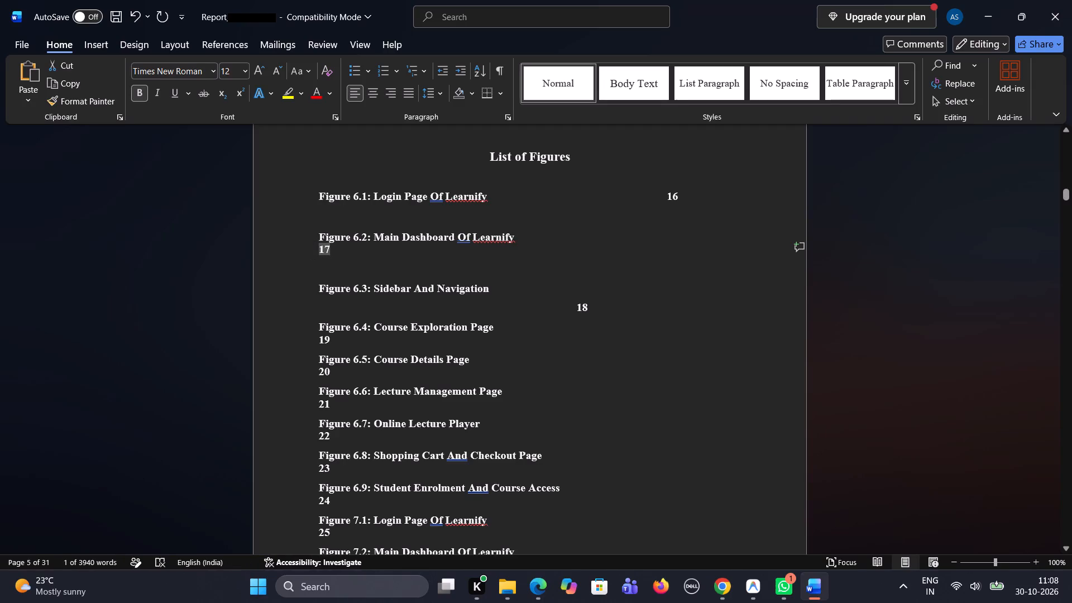
{"action": "left_click", "coordinate": [667, 228]}
{"action": "key", "text": "ctrl+v"}
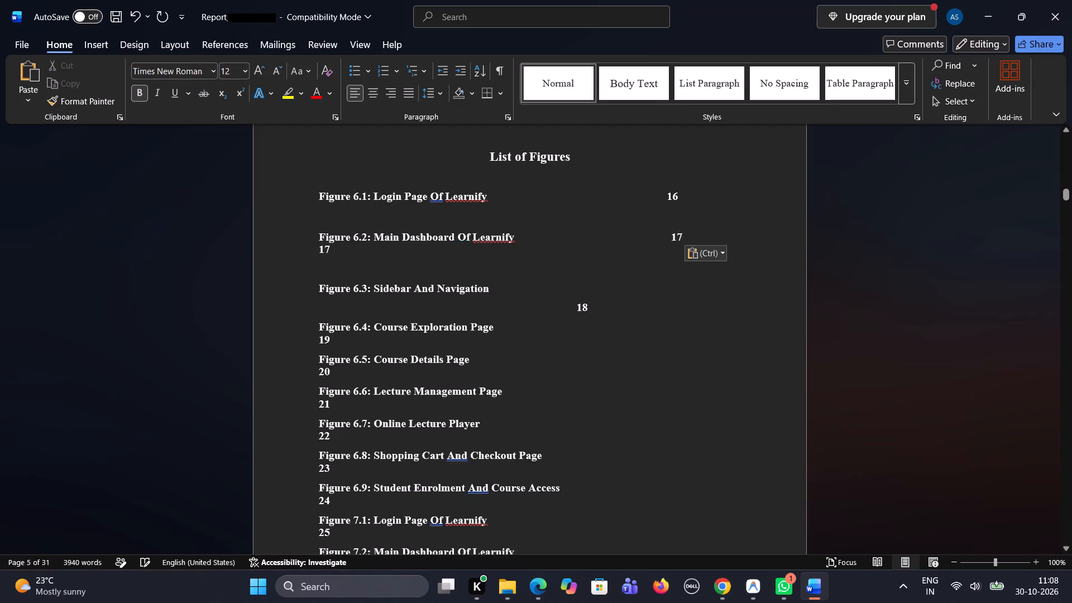
{"action": "left_click", "coordinate": [670, 235]}
{"action": "key", "text": "BackSpace"}
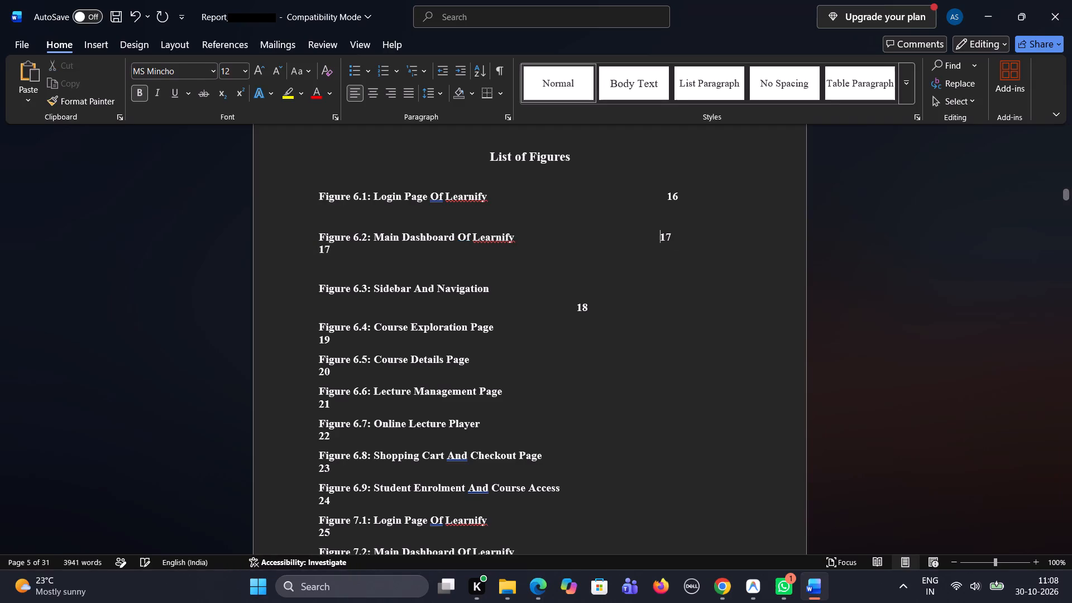
{"action": "key", "text": "space"}
Delete the duplicate page number 17 beneath the Figure 6.2 entry.
{"action": "left_click_drag", "start_coordinate": [348, 251], "coordinate": [319, 250]}
{"action": "key", "text": "BackSpace"}
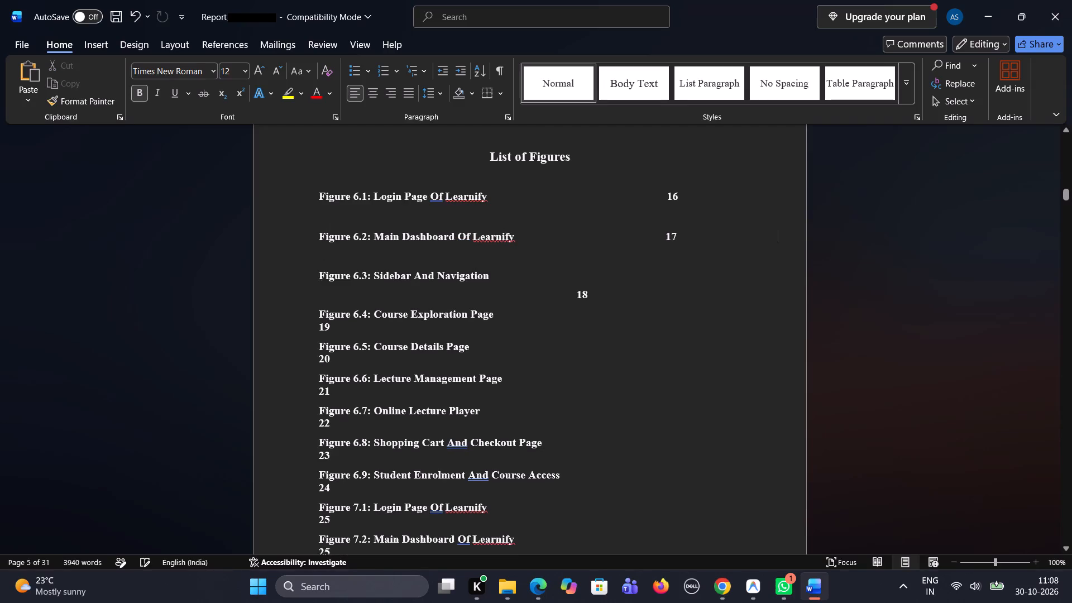
Move page number 18 up to the end of the Figure 6.3 line, spaced to align under 17.
{"action": "left_click_drag", "start_coordinate": [589, 294], "coordinate": [568, 295]}
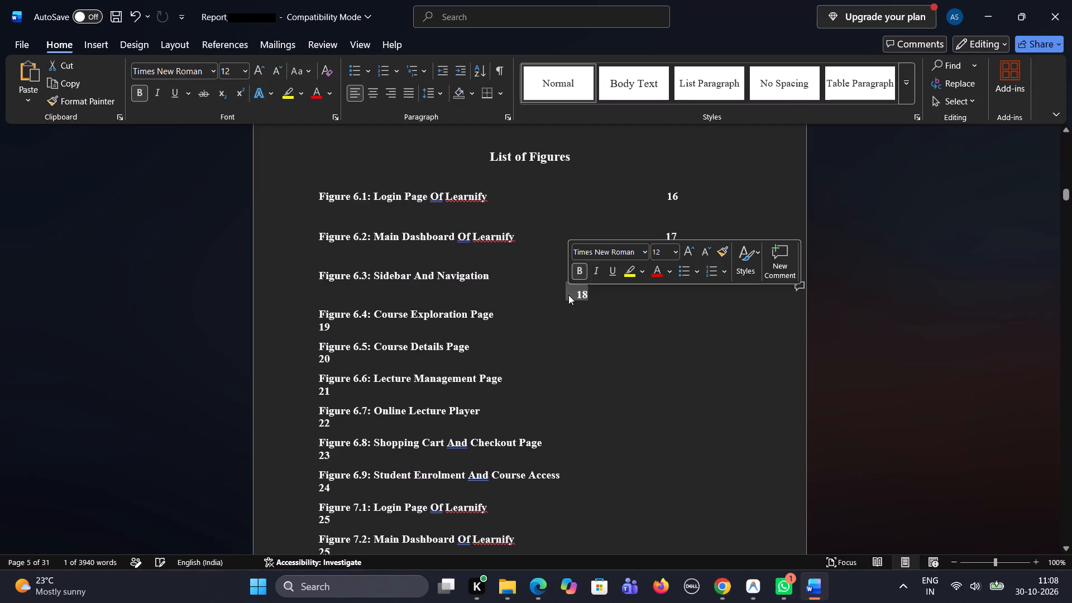
{"action": "key", "text": "ctrl+c"}
{"action": "left_click", "coordinate": [676, 270]}
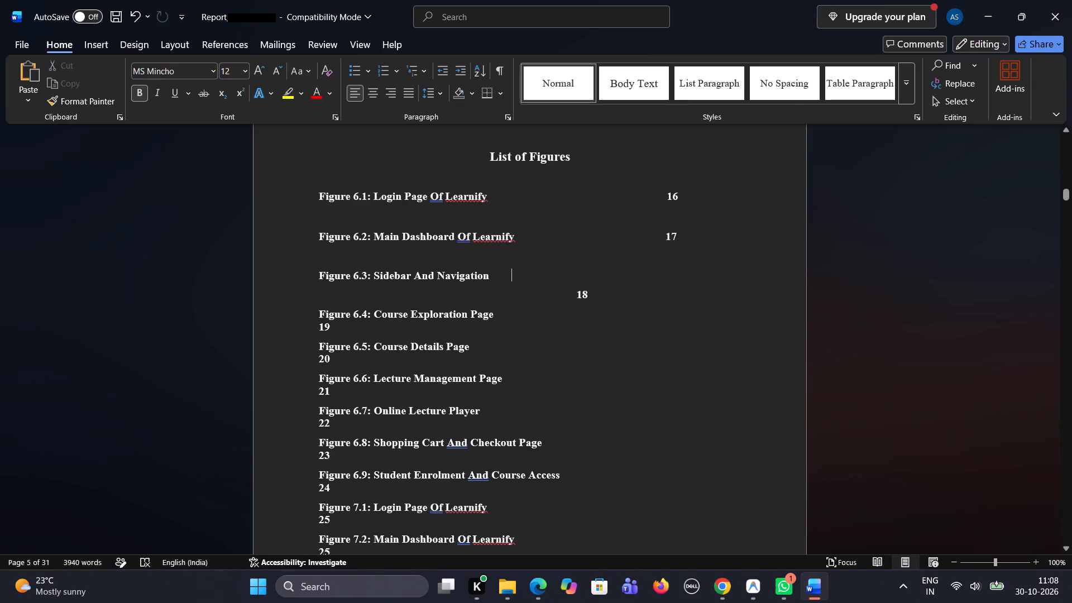
{"action": "left_click_drag", "start_coordinate": [636, 292], "coordinate": [566, 298]}
{"action": "key", "text": "BackSpace"}
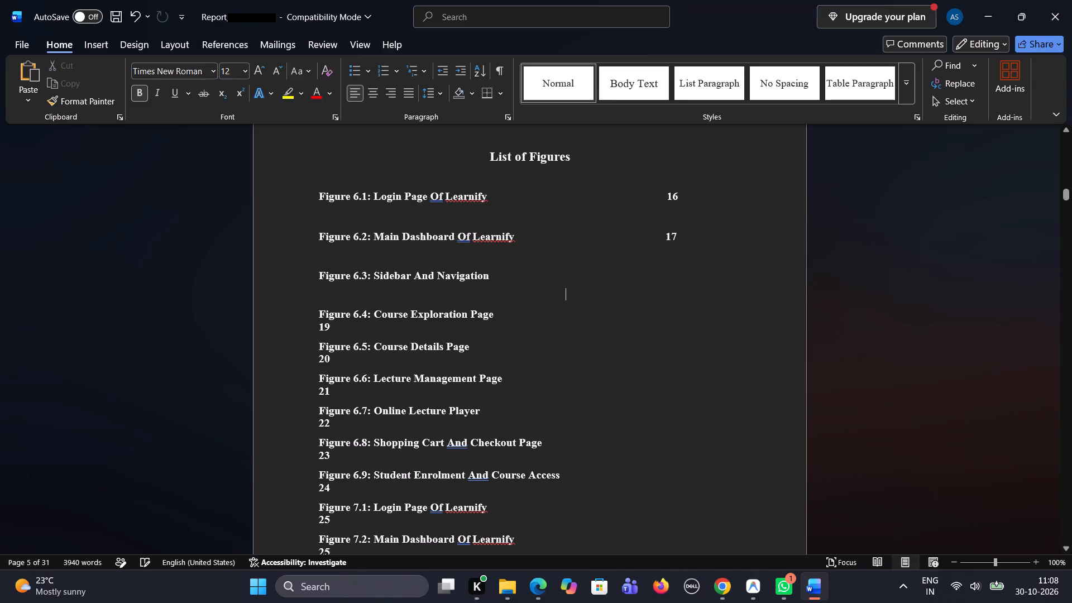
{"action": "left_click", "coordinate": [666, 271]}
{"action": "key", "text": "space"}
{"action": "key", "text": "space"}
{"action": "key", "text": "space"}
{"action": "key", "text": "space"}
{"action": "key", "text": "space"}
{"action": "key", "text": "space"}
{"action": "key", "text": "space"}
{"action": "key", "text": "space"}
{"action": "key", "text": "space"}
{"action": "key", "text": "space"}
{"action": "key", "text": "space"}
{"action": "key", "text": "space"}
{"action": "key", "text": "space"}
{"action": "key", "text": "space"}
{"action": "key", "text": "space"}
{"action": "key", "text": "space"}
{"action": "key", "text": "space"}
{"action": "key", "text": "space"}
{"action": "key", "text": "space"}
{"action": "key", "text": "space"}
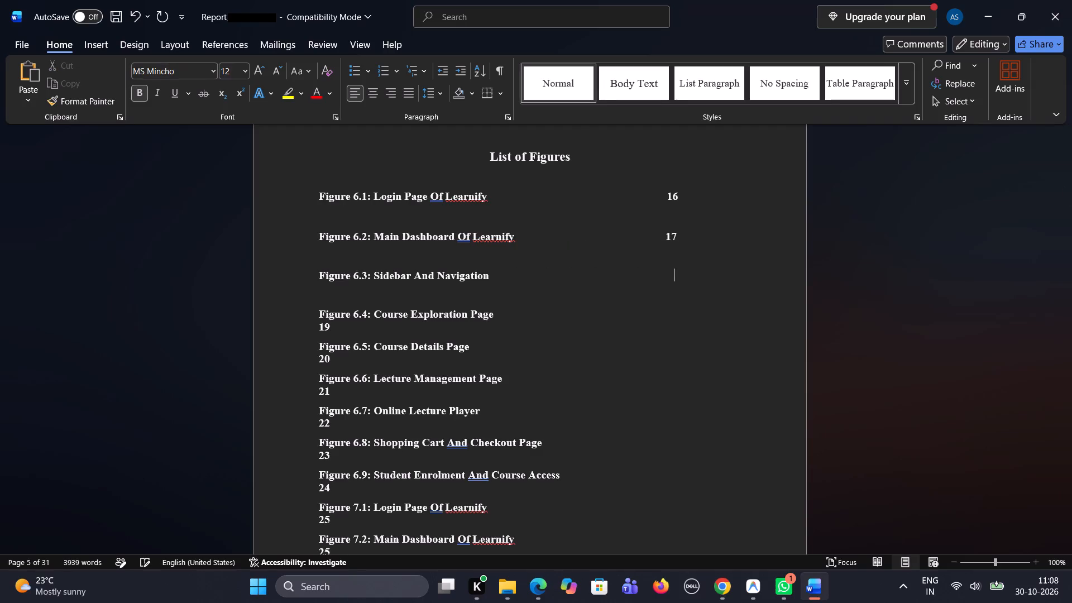
{"action": "key", "text": "BackSpace"}
{"action": "key", "text": "BackSpace"}
{"action": "key", "text": "space"}
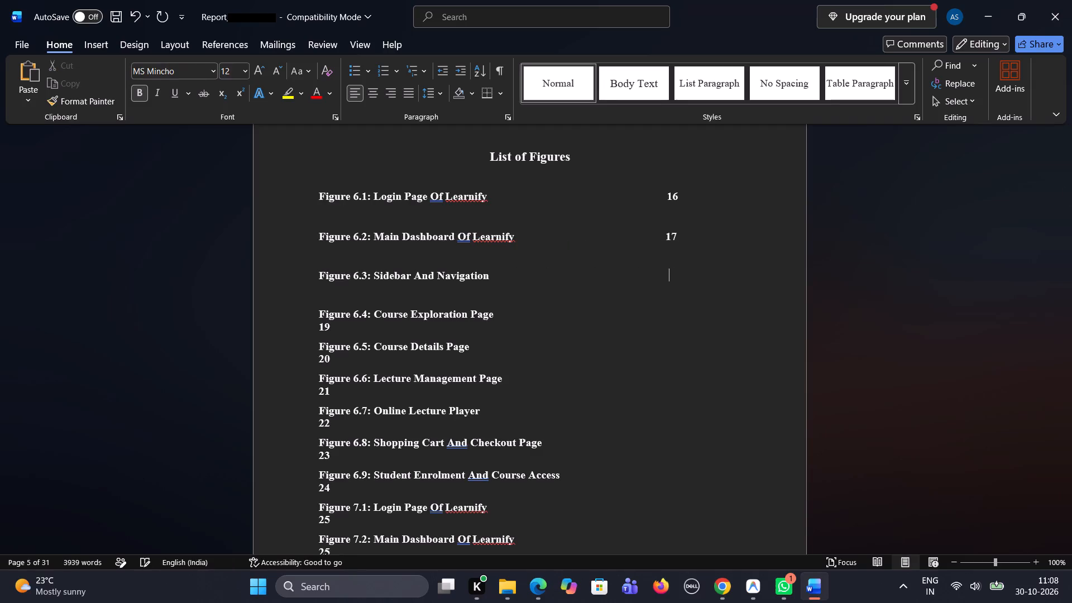
{"action": "key", "text": "BackSpace"}
{"action": "key", "text": "ctrl+v"}
{"action": "left_click", "coordinate": [666, 271]}
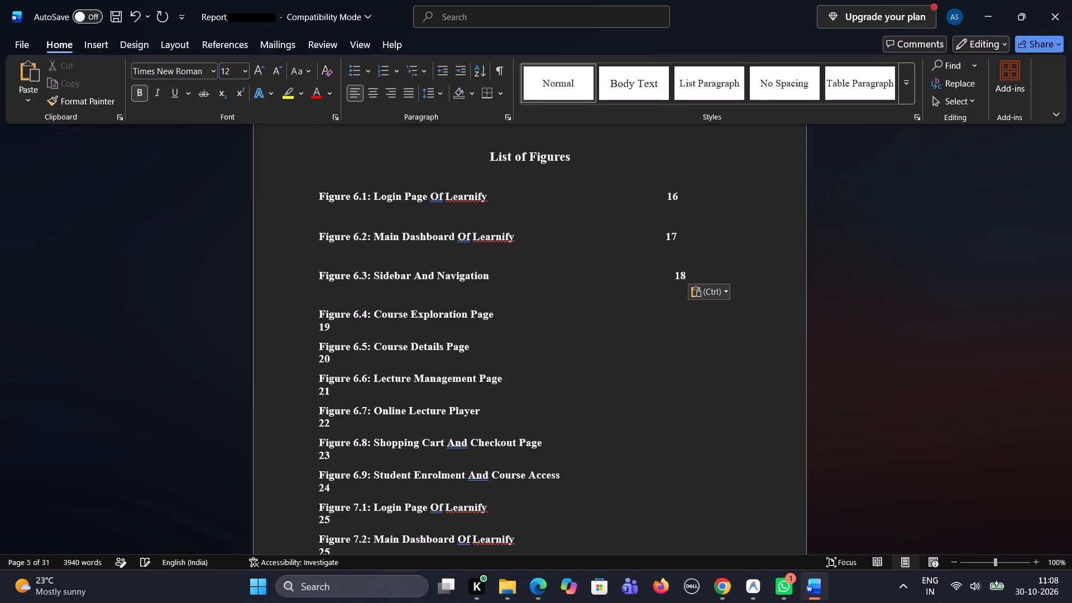
{"action": "left_click", "coordinate": [671, 275]}
{"action": "left_click", "coordinate": [671, 275]}
{"action": "key", "text": "BackSpace"}
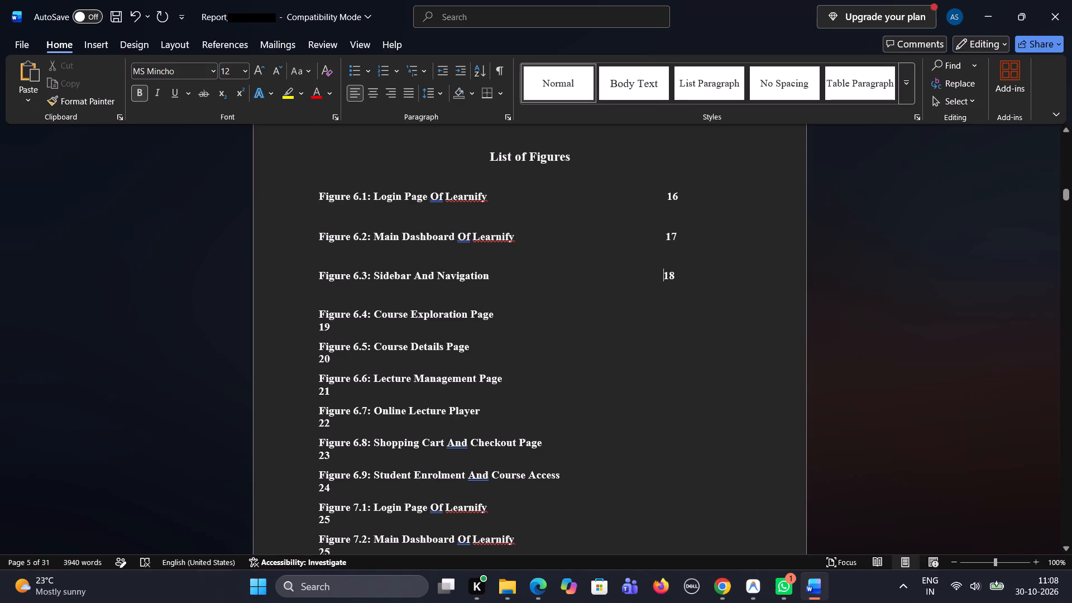
Break page number 19 away from the Figure 6.4 line and copy it to that line's end, spaced to align under 18.
{"action": "left_click", "coordinate": [522, 315]}
{"action": "key", "text": "Return"}
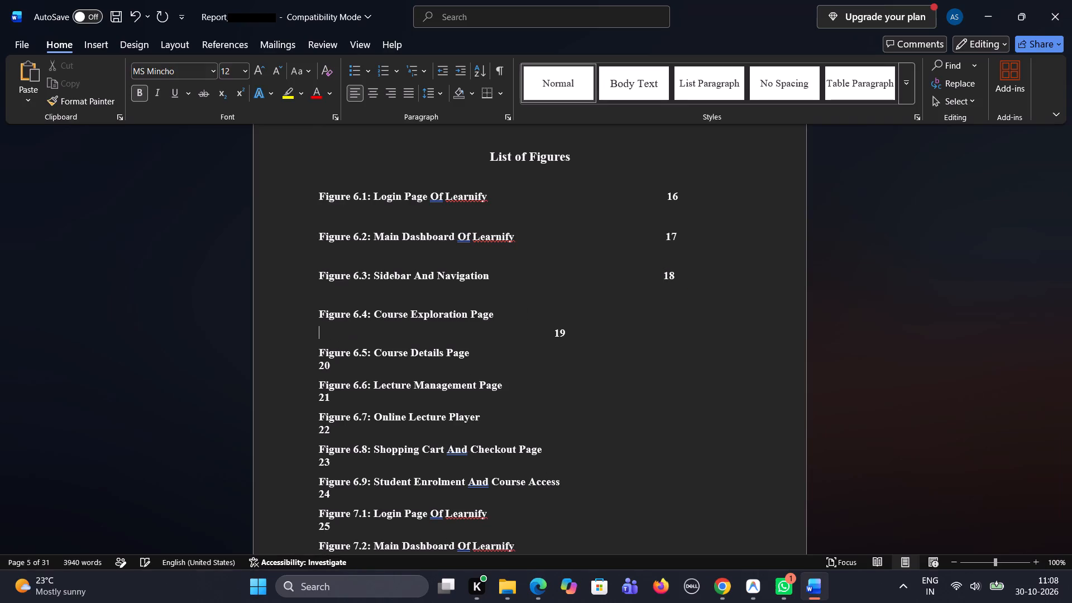
{"action": "left_click", "coordinate": [566, 334]}
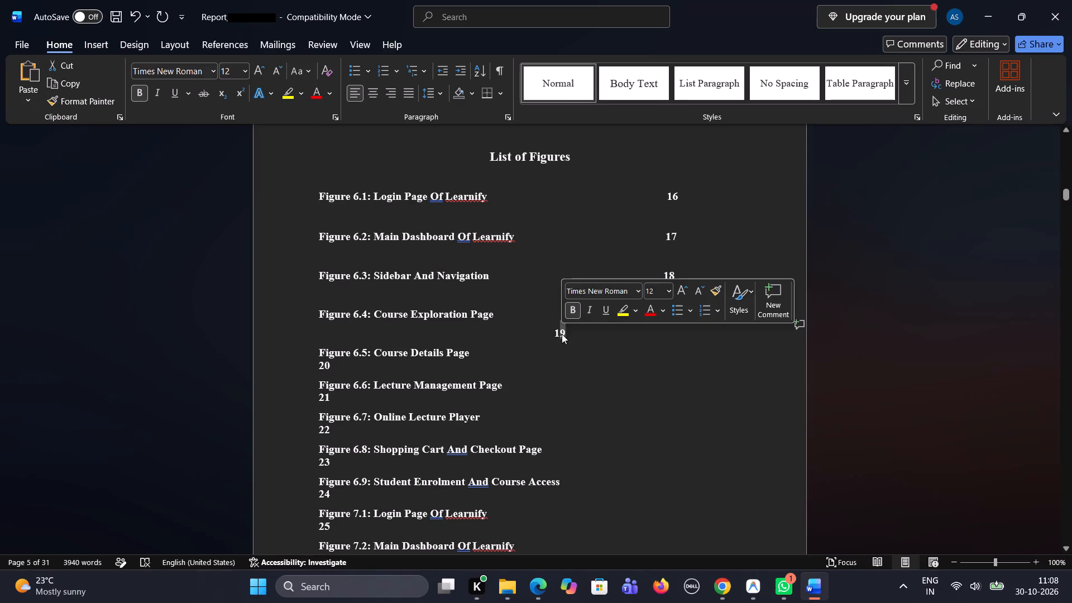
{"action": "left_click", "coordinate": [562, 334]}
{"action": "left_click_drag", "start_coordinate": [566, 334], "coordinate": [547, 337]}
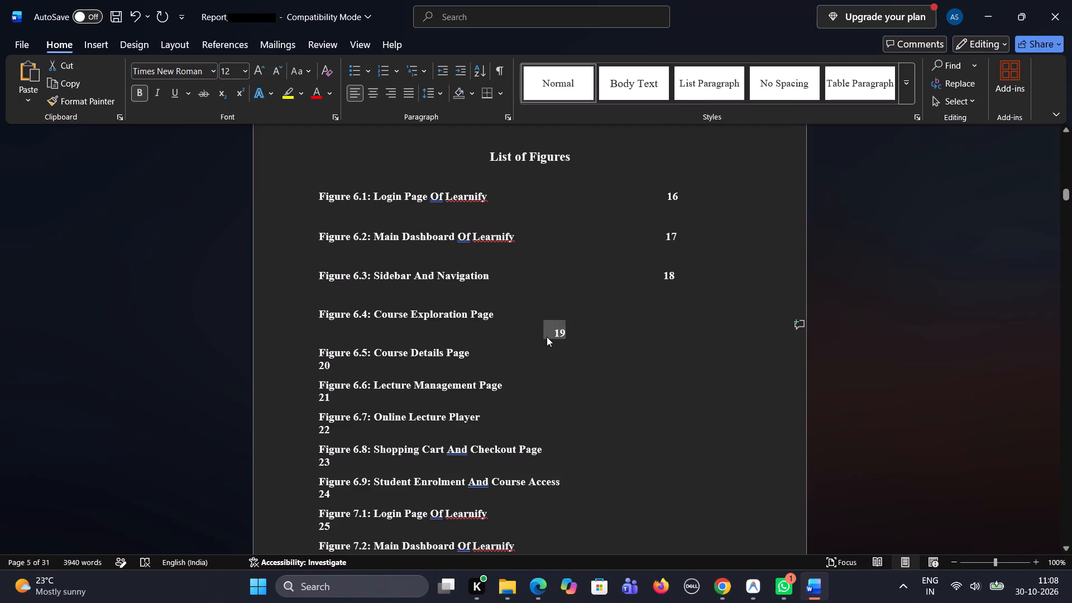
{"action": "key", "text": "ctrl+c"}
{"action": "left_click", "coordinate": [671, 310]}
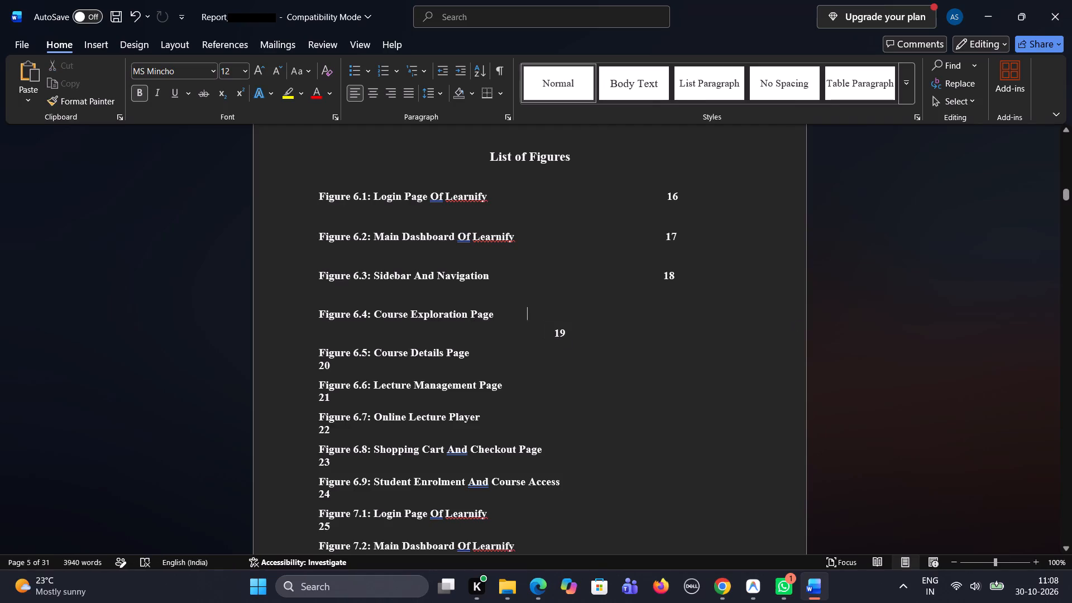
{"action": "key", "text": "space"}
{"action": "key", "text": "space"}
{"action": "key", "text": "space"}
{"action": "key", "text": "space"}
{"action": "key", "text": "space"}
{"action": "key", "text": "space"}
{"action": "key", "text": "space"}
{"action": "key", "text": "space"}
{"action": "key", "text": "space"}
{"action": "key", "text": "space"}
{"action": "key", "text": "space"}
{"action": "key", "text": "space"}
{"action": "key", "text": "space"}
{"action": "key", "text": "space"}
{"action": "key", "text": "space"}
{"action": "key", "text": "space"}
{"action": "key", "text": "space"}
{"action": "key", "text": "space"}
{"action": "key", "text": "space"}
{"action": "key", "text": "space"}
{"action": "key", "text": "BackSpace"}
{"action": "key", "text": "ctrl+v"}
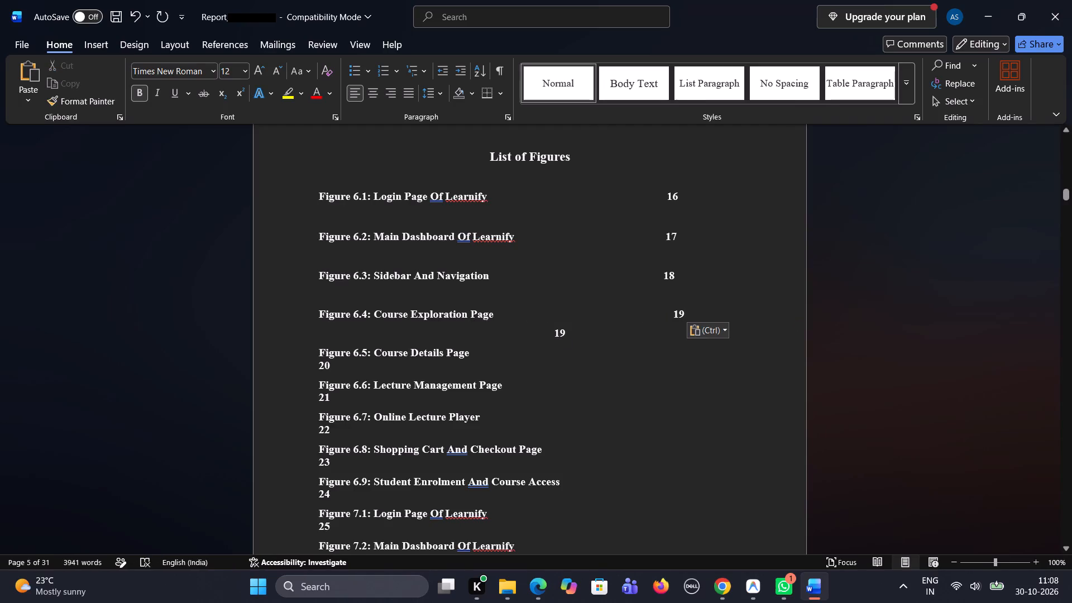
{"action": "left_click", "coordinate": [666, 314]}
{"action": "left_click", "coordinate": [673, 314]}
{"action": "key", "text": "BackSpace"}
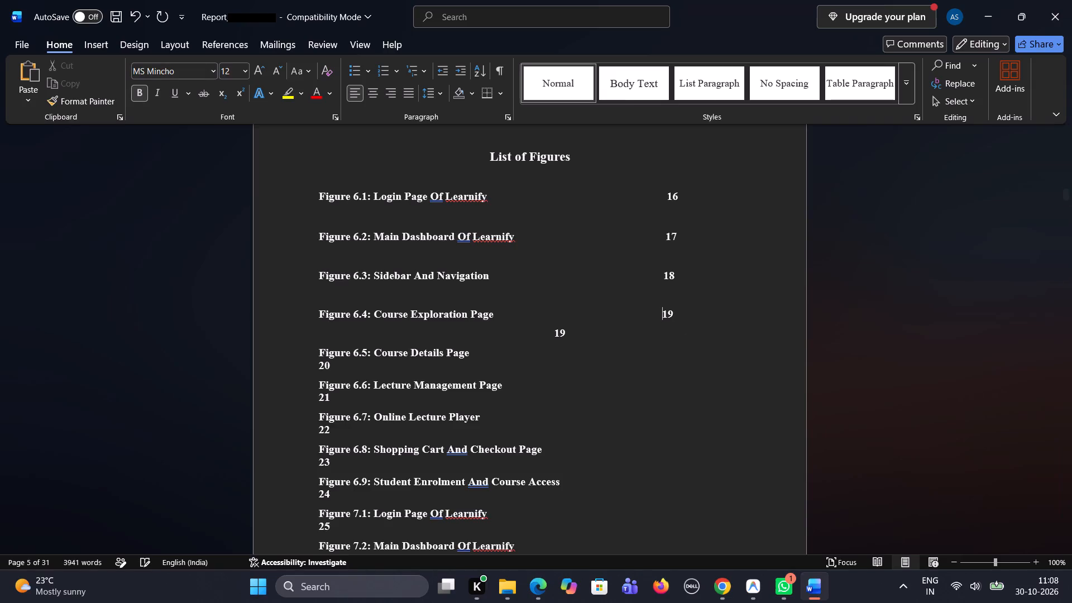
Delete the duplicate page number 19 beneath the Figure 6.4 entry.
{"action": "left_click_drag", "start_coordinate": [569, 333], "coordinate": [554, 334]}
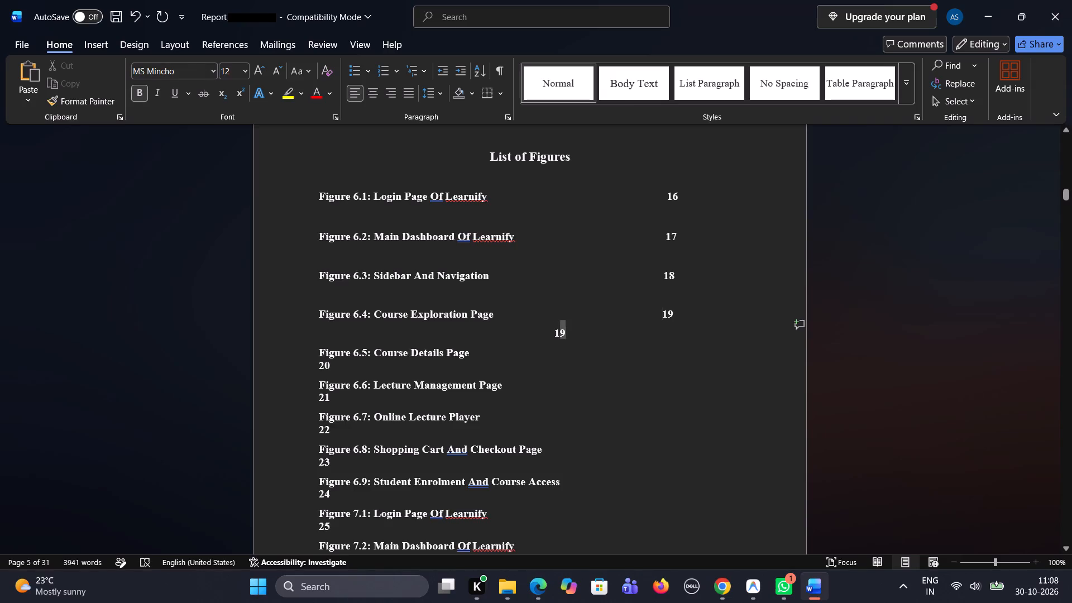
{"action": "left_click_drag", "start_coordinate": [554, 334], "coordinate": [551, 337]}
{"action": "key", "text": "BackSpace"}
Move page number 20 up to the end of the Figure 6.5 line, spaced to align under 19.
{"action": "left_click_drag", "start_coordinate": [342, 372], "coordinate": [342, 371]}
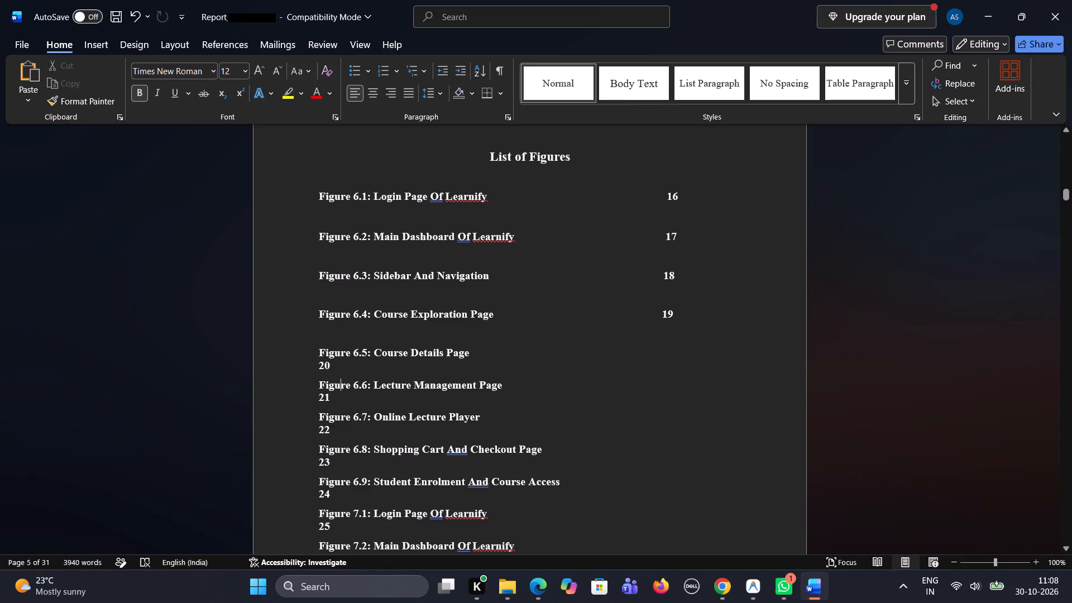
{"action": "left_click_drag", "start_coordinate": [342, 371], "coordinate": [305, 361]}
{"action": "left_click", "coordinate": [333, 361]}
{"action": "left_click_drag", "start_coordinate": [333, 361], "coordinate": [320, 366]}
{"action": "left_click_drag", "start_coordinate": [320, 366], "coordinate": [309, 366]}
{"action": "key", "text": "ctrl+c"}
{"action": "key", "text": "BackSpace"}
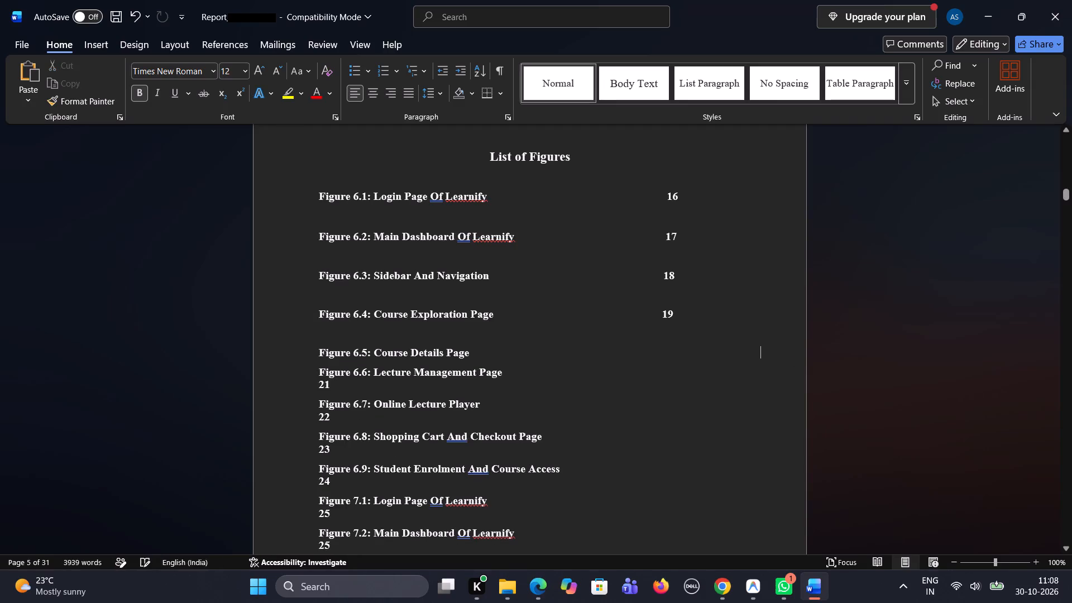
{"action": "left_click", "coordinate": [662, 342]}
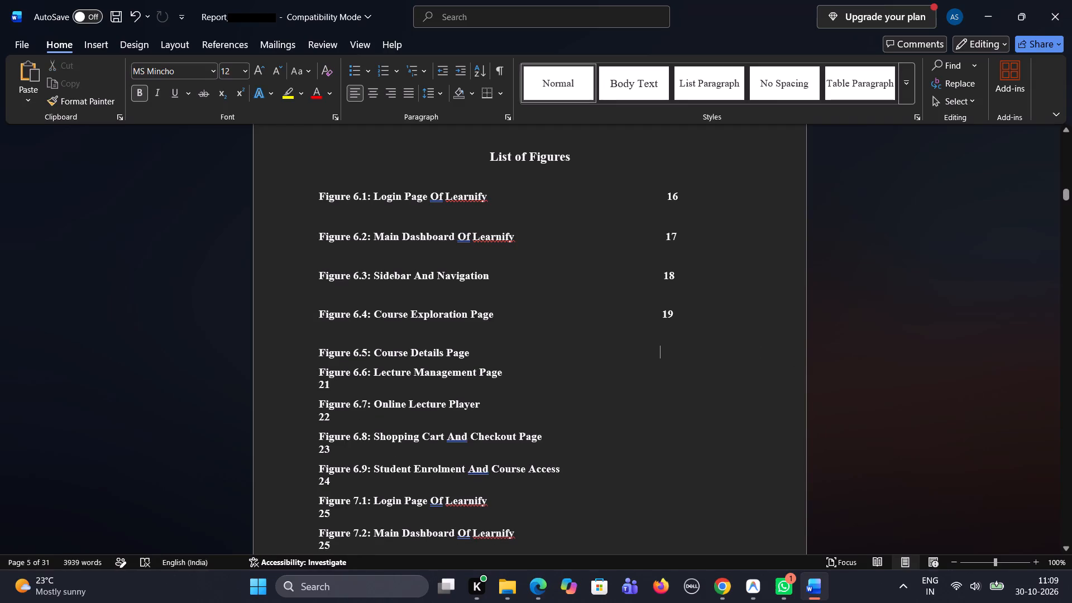
{"action": "key", "text": "ctrl+v"}
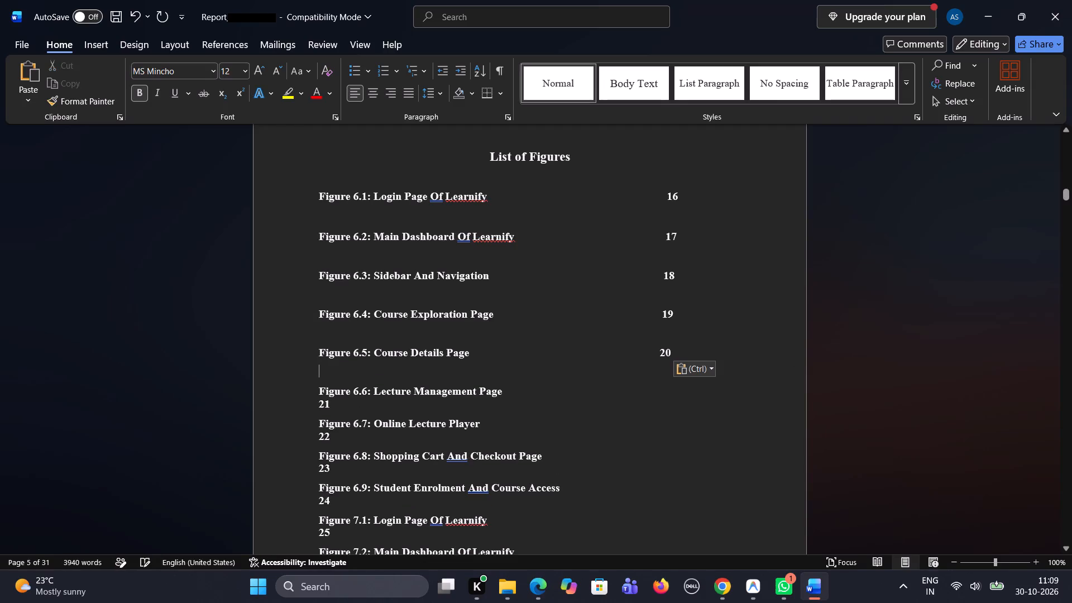
{"action": "left_click", "coordinate": [652, 352]}
{"action": "key", "text": "space"}
{"action": "key", "text": "BackSpace"}
{"action": "key", "text": "Right"}
{"action": "key", "text": "BackSpace"}
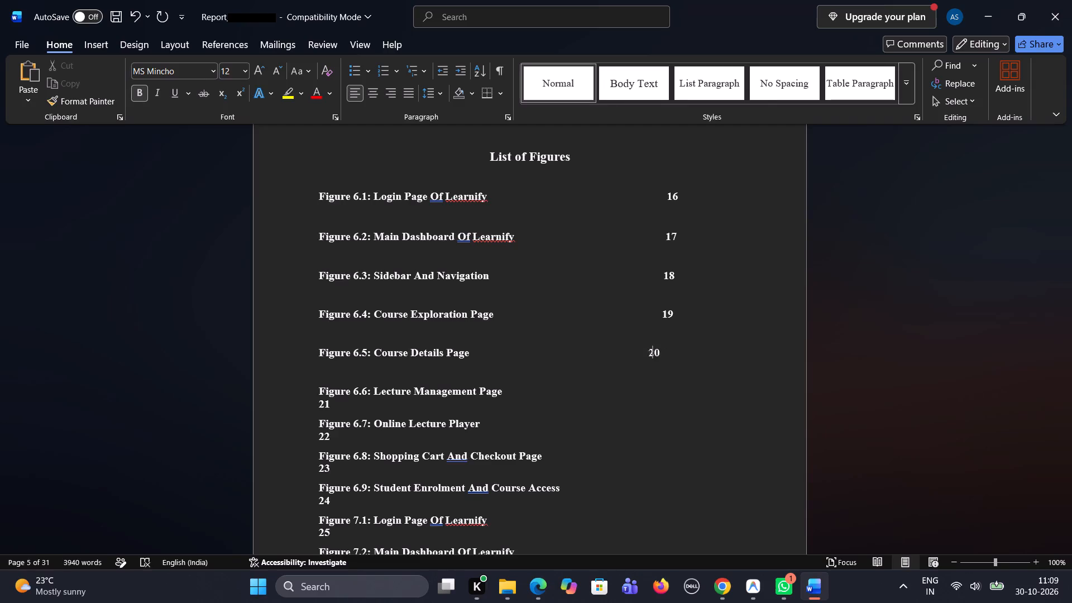
{"action": "key", "text": "space"}
{"action": "key", "text": "space"}
{"action": "key", "text": "space"}
{"action": "key", "text": "BackSpace"}
Move page number 21 up to the end of the Figure 6.6 line, aligned under 20.
{"action": "left_click_drag", "start_coordinate": [358, 398], "coordinate": [269, 405]}
{"action": "key", "text": "ctrl+c"}
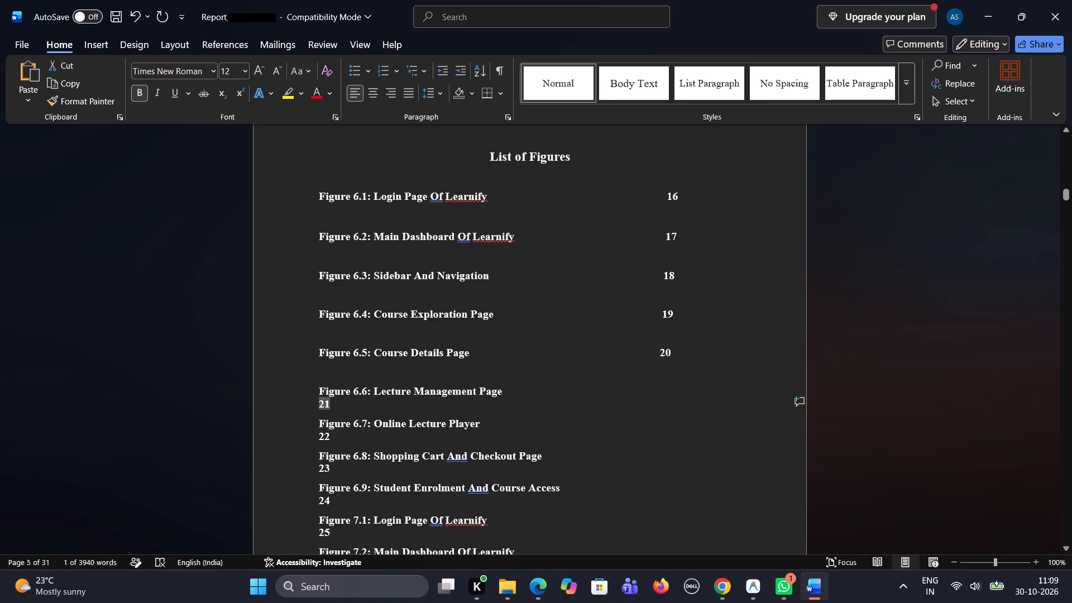
{"action": "left_click", "coordinate": [666, 381]}
{"action": "left_click", "coordinate": [661, 377]}
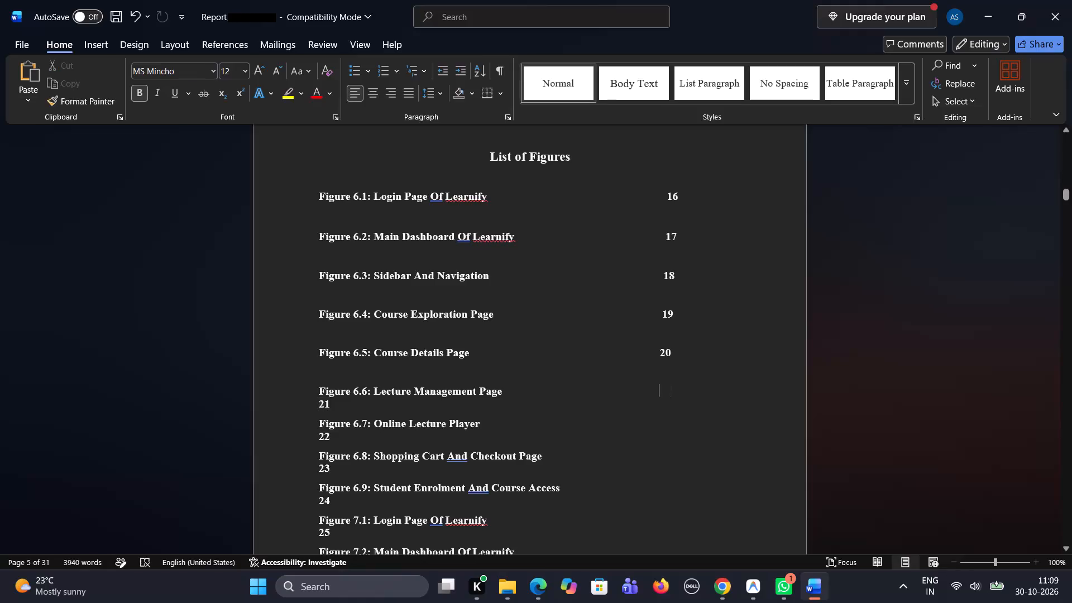
{"action": "key", "text": "ctrl+v"}
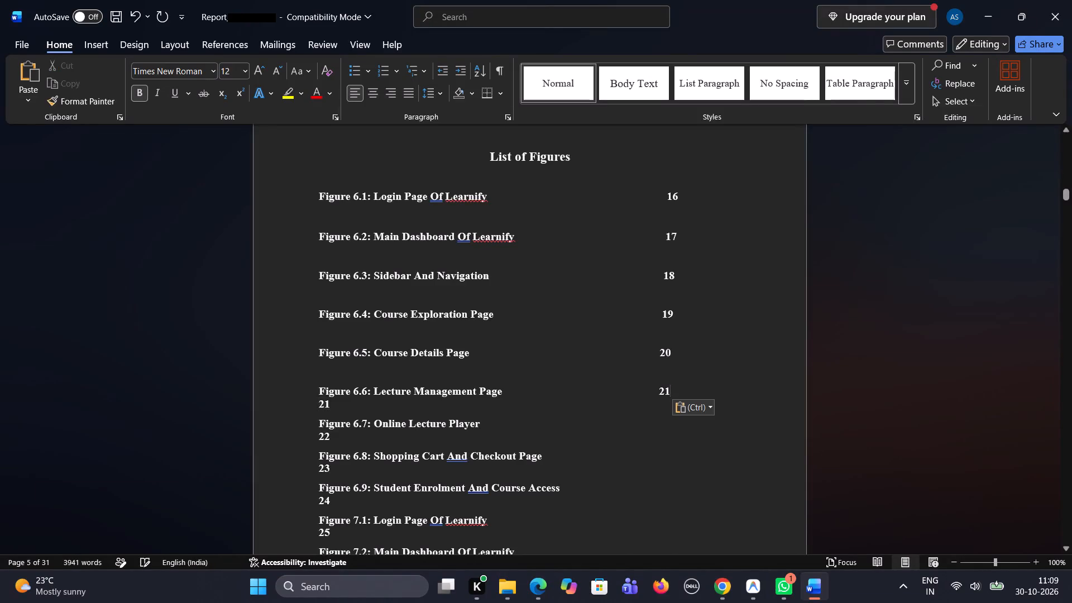
{"action": "left_click", "coordinate": [342, 404]}
{"action": "key", "text": "BackSpace"}
{"action": "key", "text": "BackSpace"}
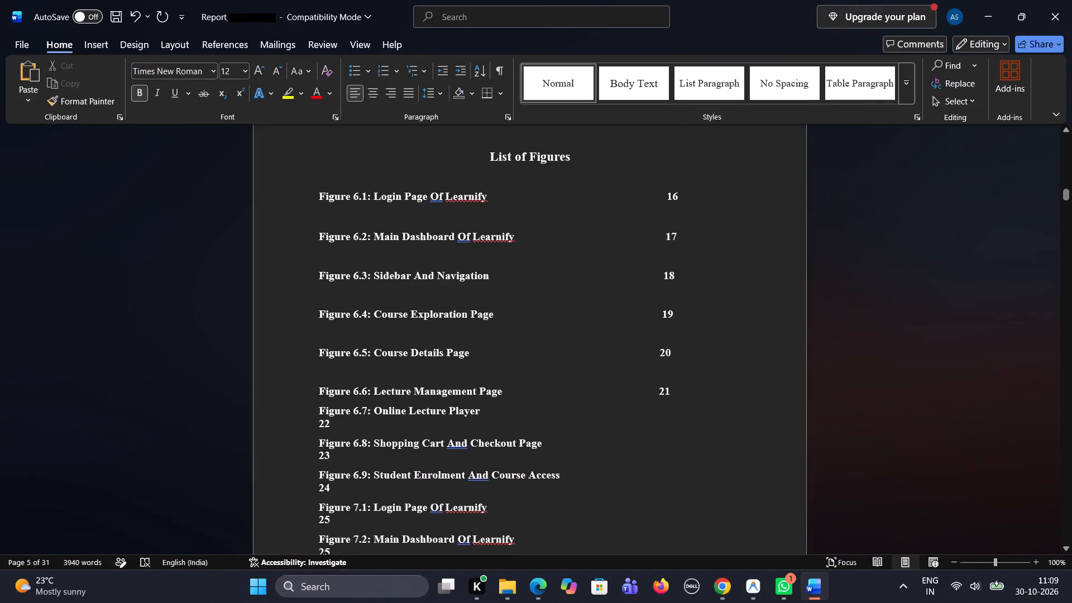
Copy page number 22 from beneath the Figure 6.7 entry.
{"action": "left_click_drag", "start_coordinate": [331, 424], "coordinate": [312, 424]}
{"action": "key", "text": "ctrl+c"}
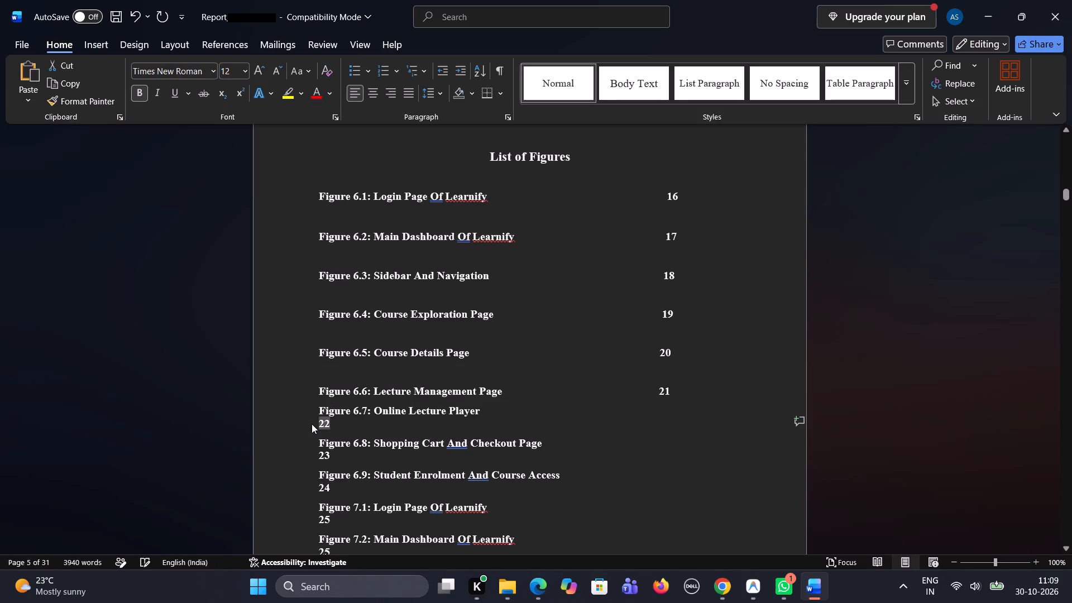
Remove the blank lines separating the Figure 6.4, Figure 6.5 and Figure 6.6 entries.
{"action": "left_click", "coordinate": [315, 377]}
{"action": "key", "text": "BackSpace"}
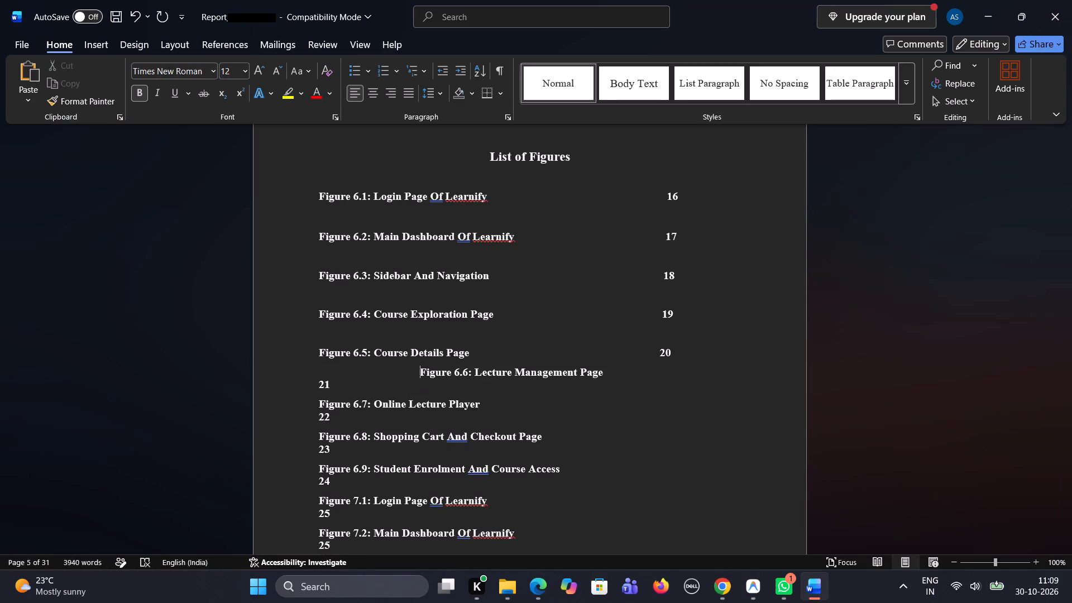
{"action": "key", "text": "BackSpace"}
{"action": "key", "text": "BackSpace"}
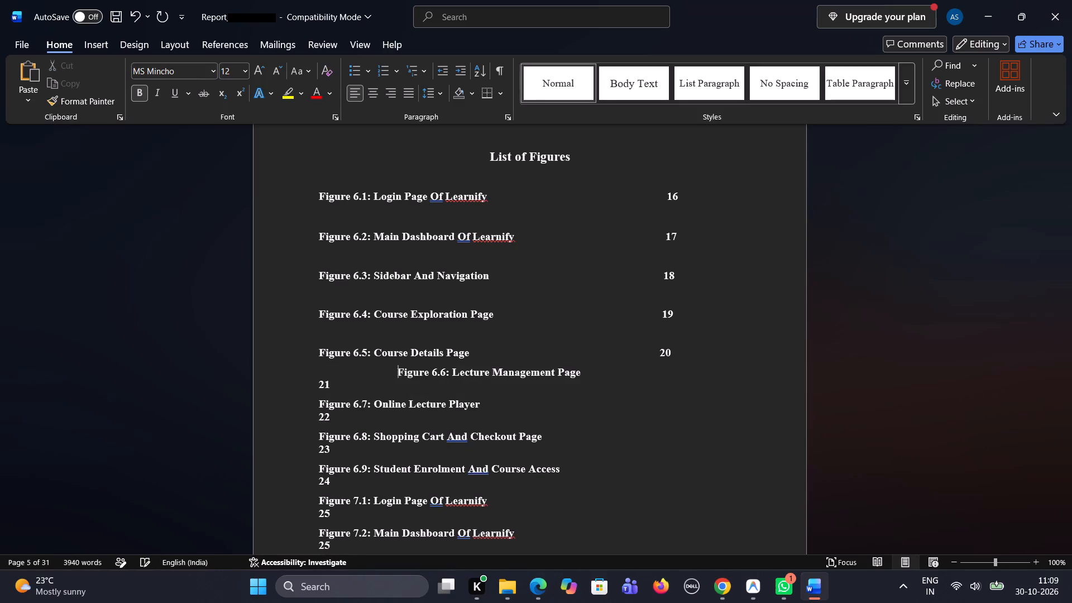
{"action": "key", "text": "BackSpace"}
{"action": "key", "text": "BackSpace"}
{"action": "key", "text": "BackSpace"}
{"action": "key", "text": "BackSpace"}
{"action": "key", "text": "BackSpace"}
{"action": "key", "text": "BackSpace"}
{"action": "key", "text": "BackSpace"}
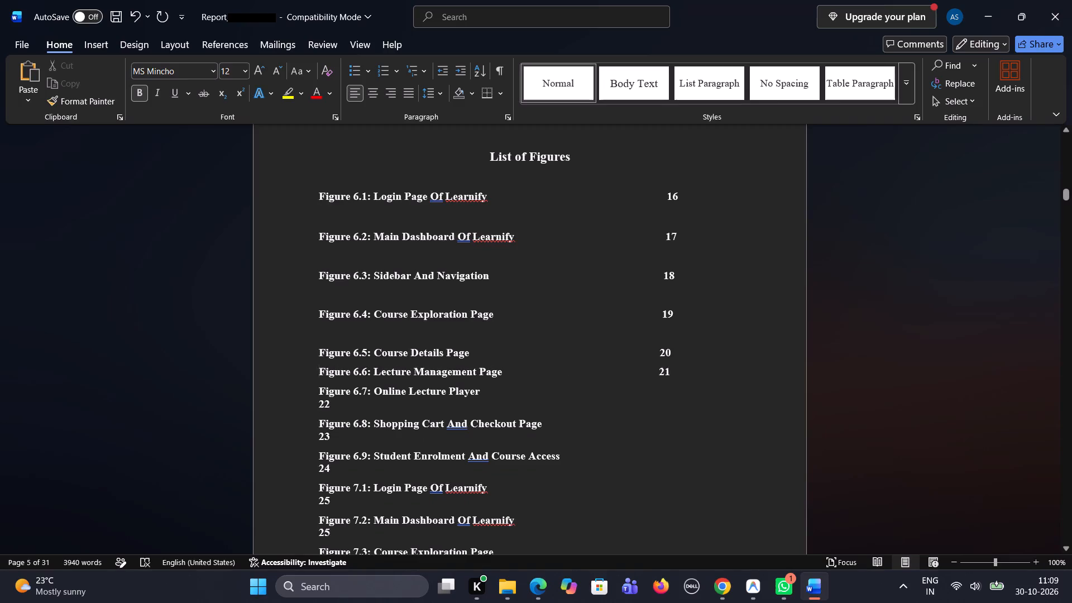
{"action": "left_click", "coordinate": [318, 332]}
{"action": "key", "text": "BackSpace"}
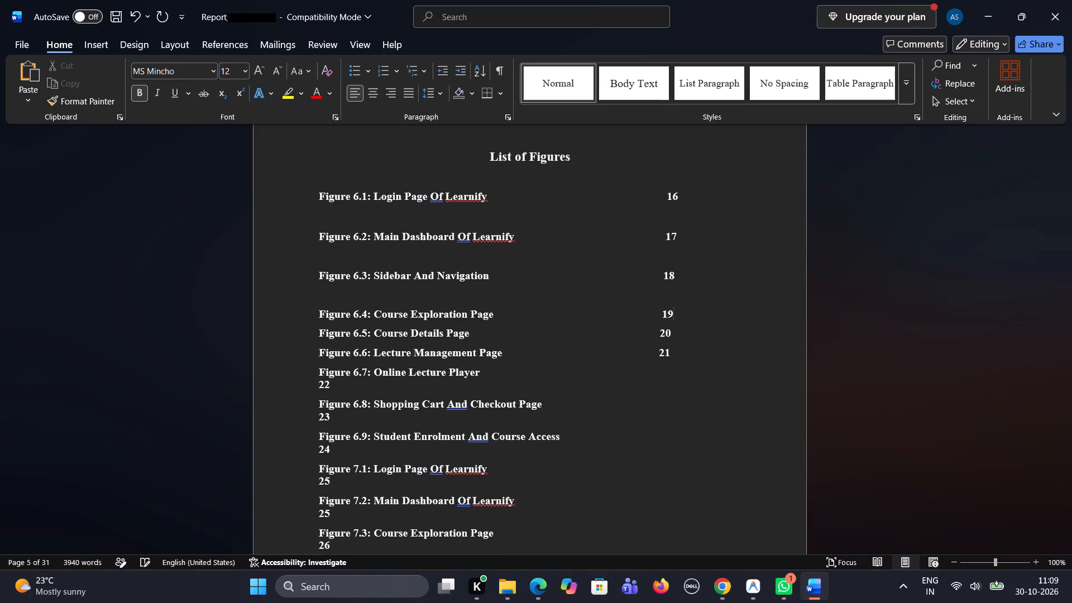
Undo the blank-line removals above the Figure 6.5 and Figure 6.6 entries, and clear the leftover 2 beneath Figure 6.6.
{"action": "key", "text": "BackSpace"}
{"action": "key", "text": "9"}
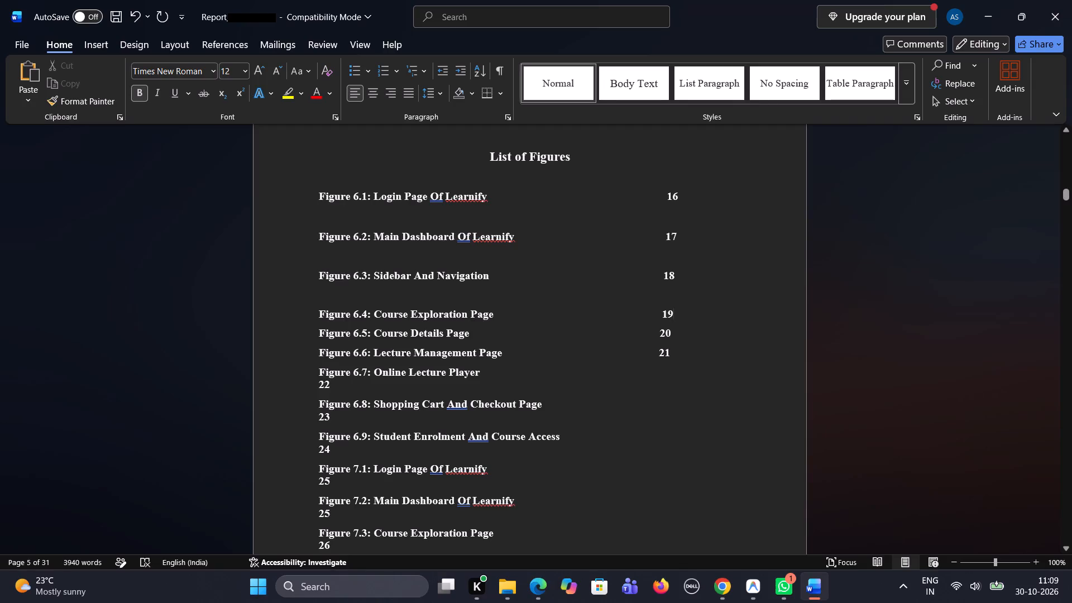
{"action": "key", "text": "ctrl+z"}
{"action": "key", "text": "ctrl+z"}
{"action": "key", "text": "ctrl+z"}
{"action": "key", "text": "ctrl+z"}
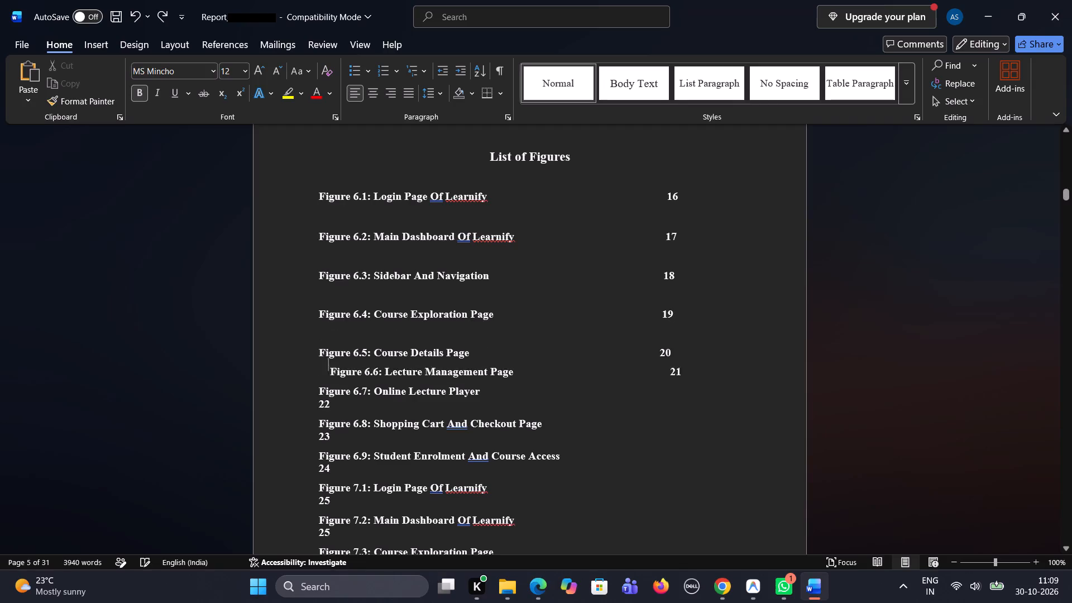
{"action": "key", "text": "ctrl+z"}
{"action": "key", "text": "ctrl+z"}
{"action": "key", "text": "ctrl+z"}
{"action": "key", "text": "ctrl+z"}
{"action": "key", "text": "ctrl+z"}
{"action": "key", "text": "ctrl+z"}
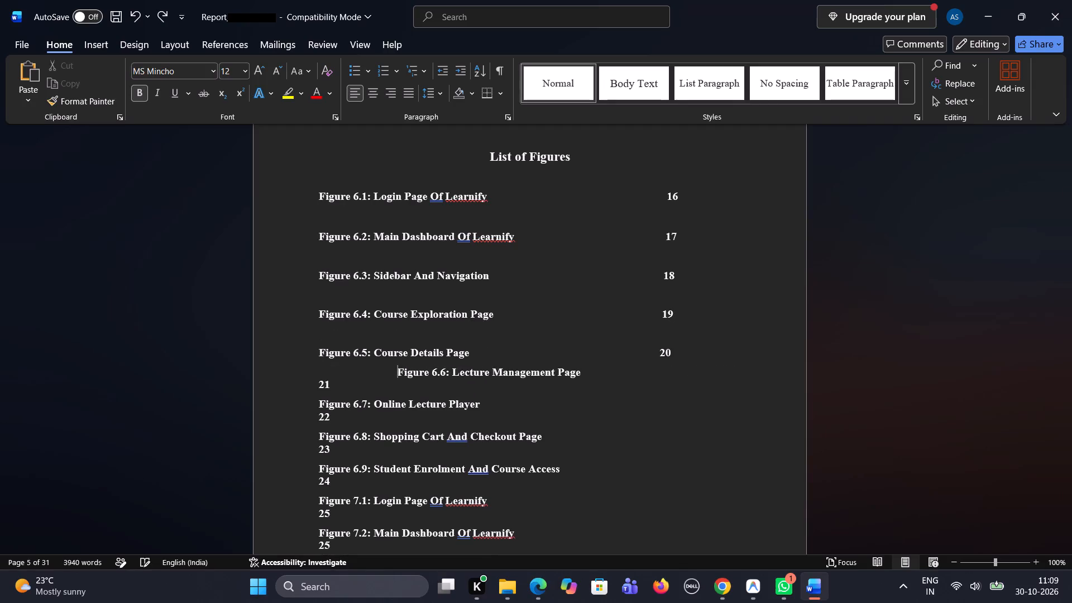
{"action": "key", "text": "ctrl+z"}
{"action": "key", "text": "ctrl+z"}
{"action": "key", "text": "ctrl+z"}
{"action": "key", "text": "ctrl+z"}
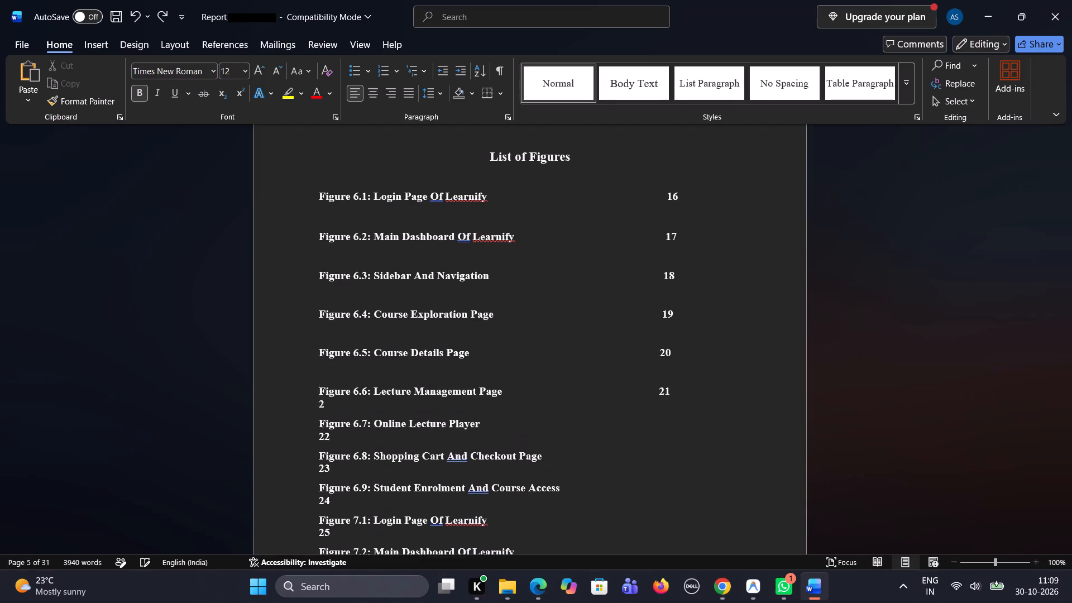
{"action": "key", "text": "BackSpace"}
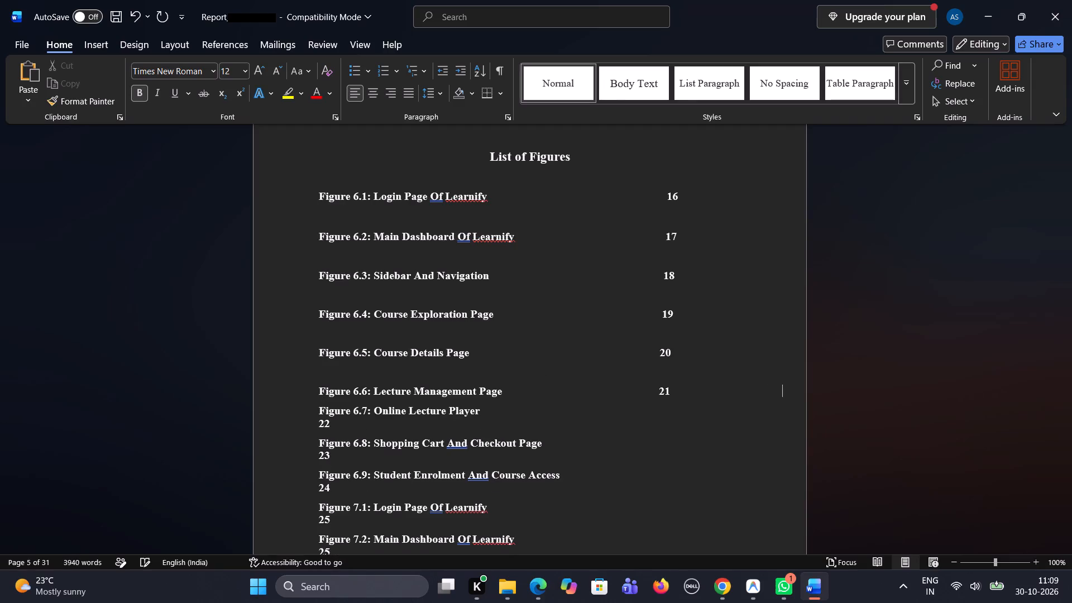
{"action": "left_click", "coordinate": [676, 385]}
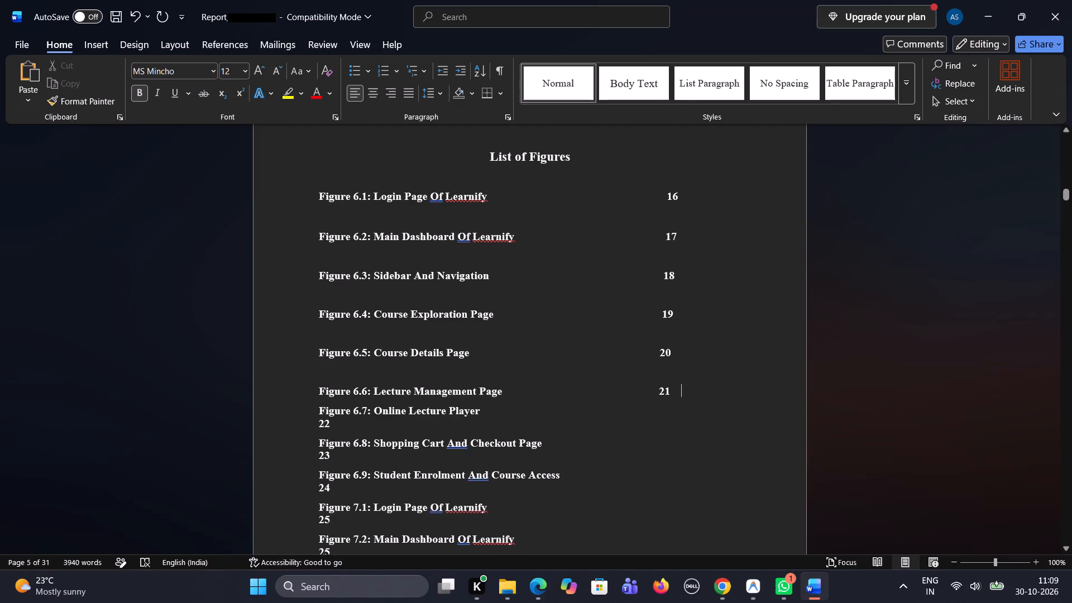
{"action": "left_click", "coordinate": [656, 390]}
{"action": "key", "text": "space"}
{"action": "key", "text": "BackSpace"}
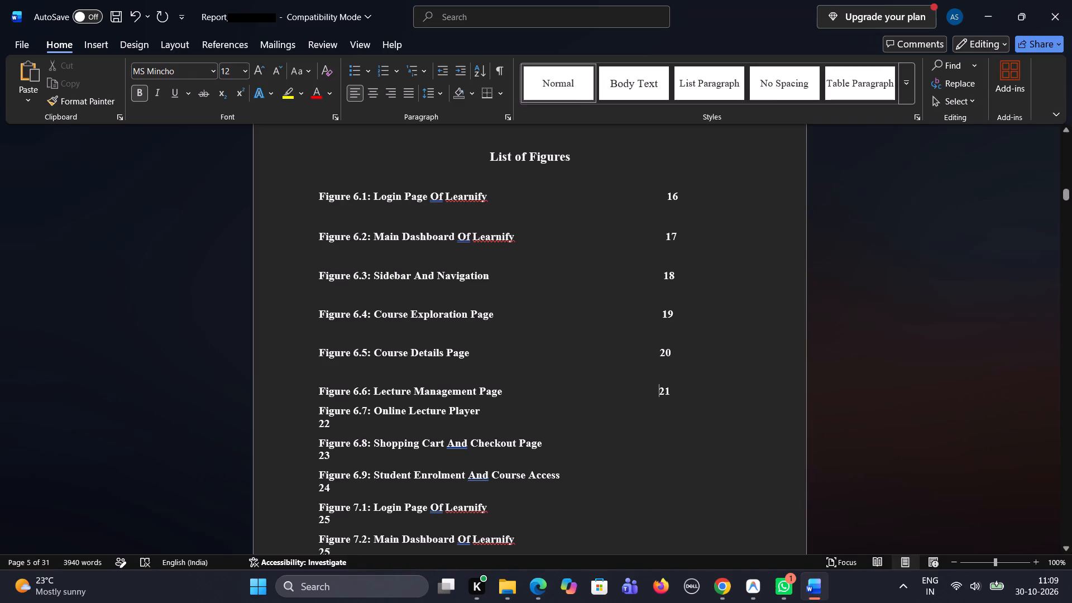
Insert a blank line between the Figure 6.6 and Figure 6.7 entries in the List of Figures.
{"action": "left_click", "coordinate": [315, 410]}
{"action": "key", "text": "Return"}
Remove the blank lines above the Figure 6.2 and Figure 6.3 entries in the List of Figures.
{"action": "scroll", "coordinate": [315, 410], "scroll_direction": "down", "scroll_amount": 1}
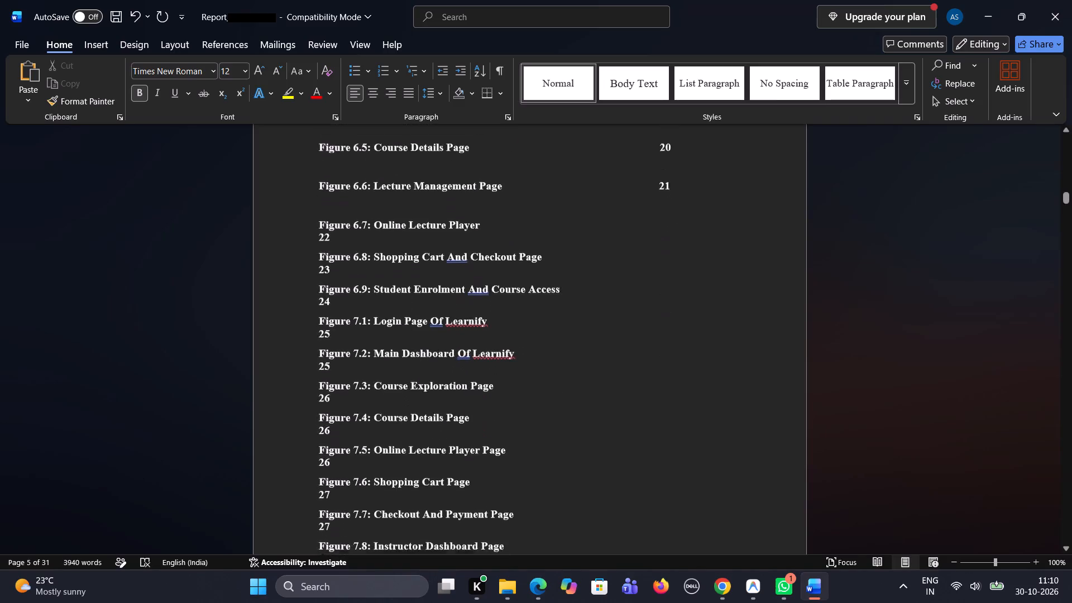
{"action": "scroll", "coordinate": [315, 410], "scroll_direction": "down", "scroll_amount": 1}
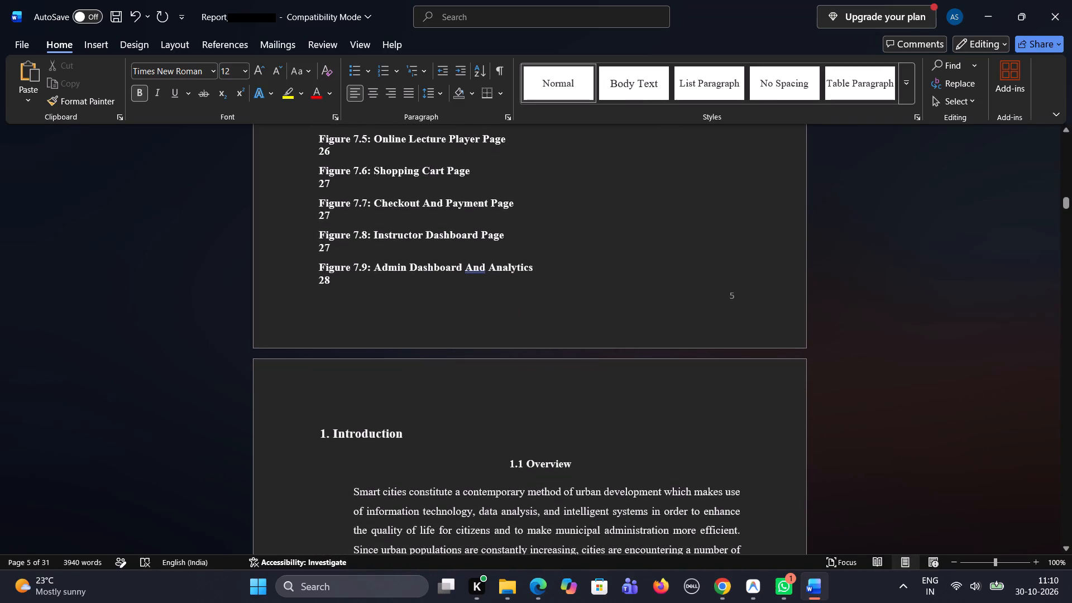
{"action": "scroll", "coordinate": [315, 410], "scroll_direction": "up", "scroll_amount": 7}
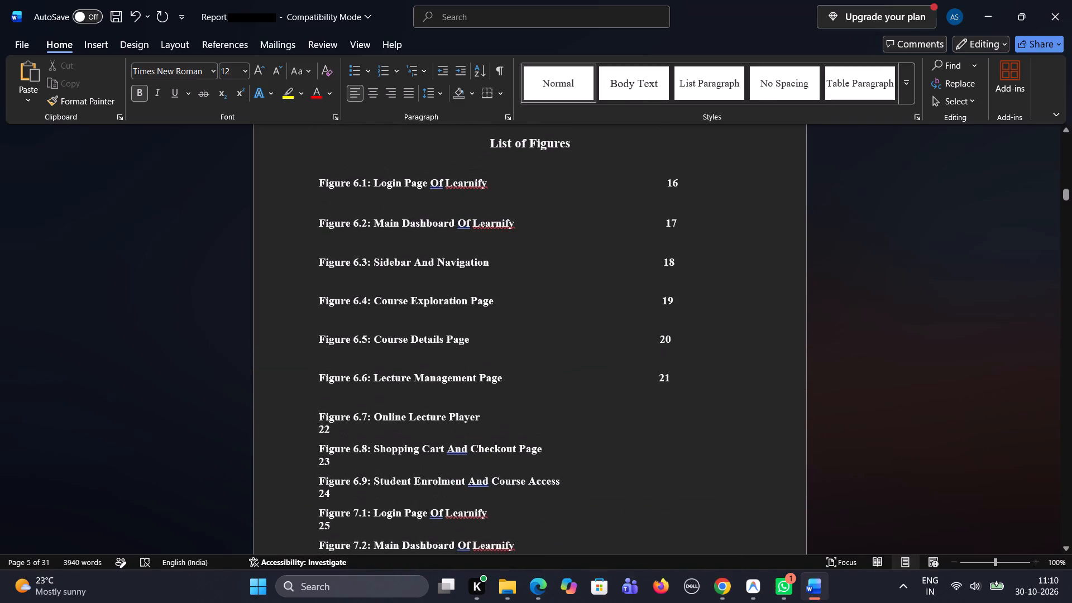
{"action": "left_click", "coordinate": [318, 209]}
{"action": "key", "text": "BackSpace"}
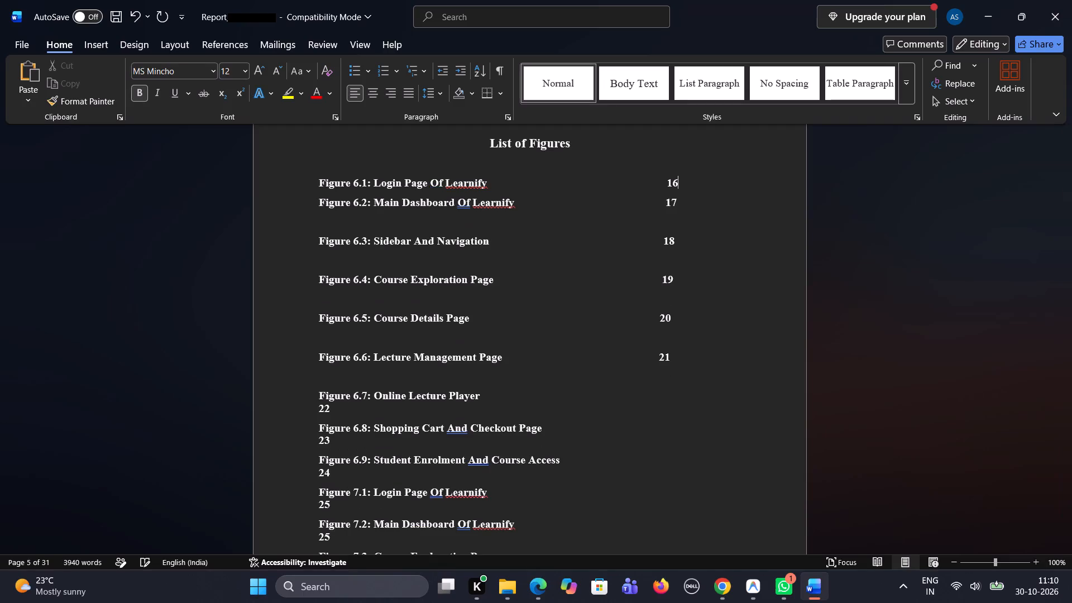
{"action": "left_click", "coordinate": [320, 228]}
{"action": "key", "text": "BackSpace"}
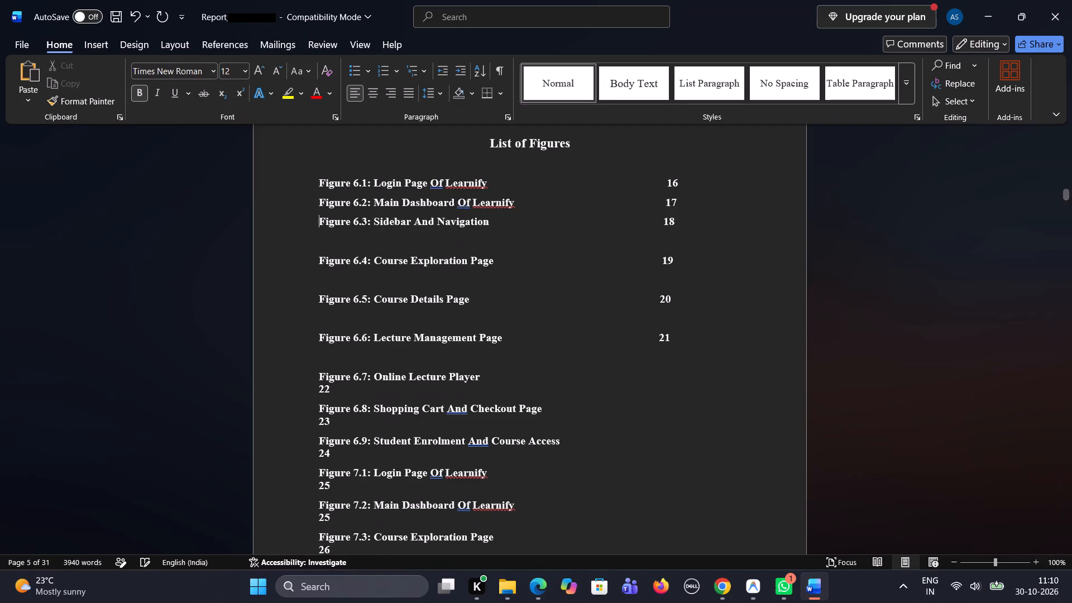
Remove the blank line and its stray spaces above the Figure 6.4 entry, keeping the entry flush with the left margin.
{"action": "left_click", "coordinate": [317, 250]}
{"action": "key", "text": "BackSpace"}
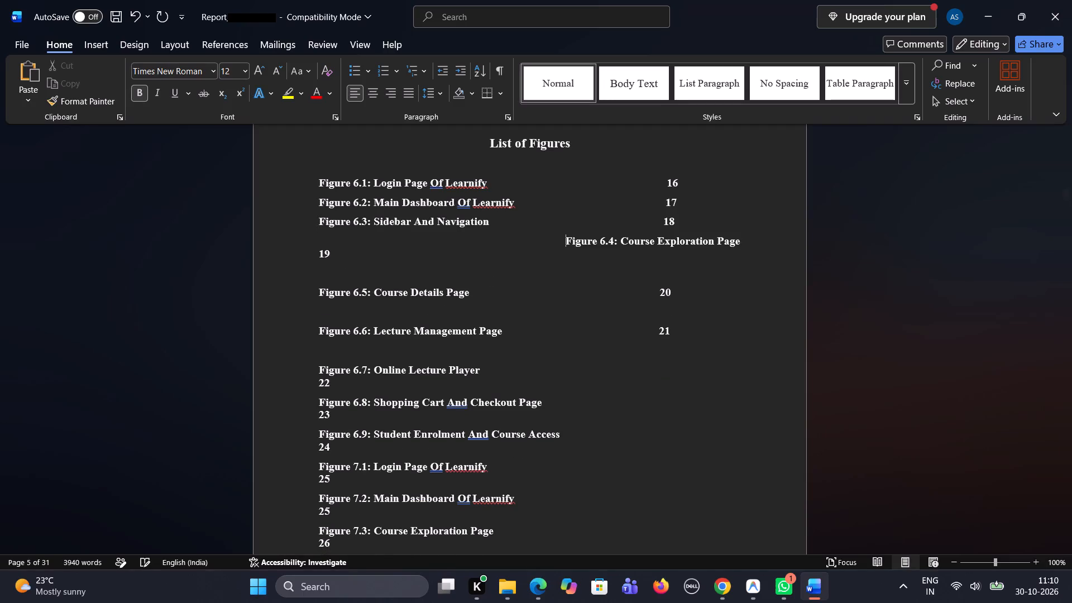
{"action": "key", "text": "ctrl+z"}
{"action": "left_click", "coordinate": [317, 248]}
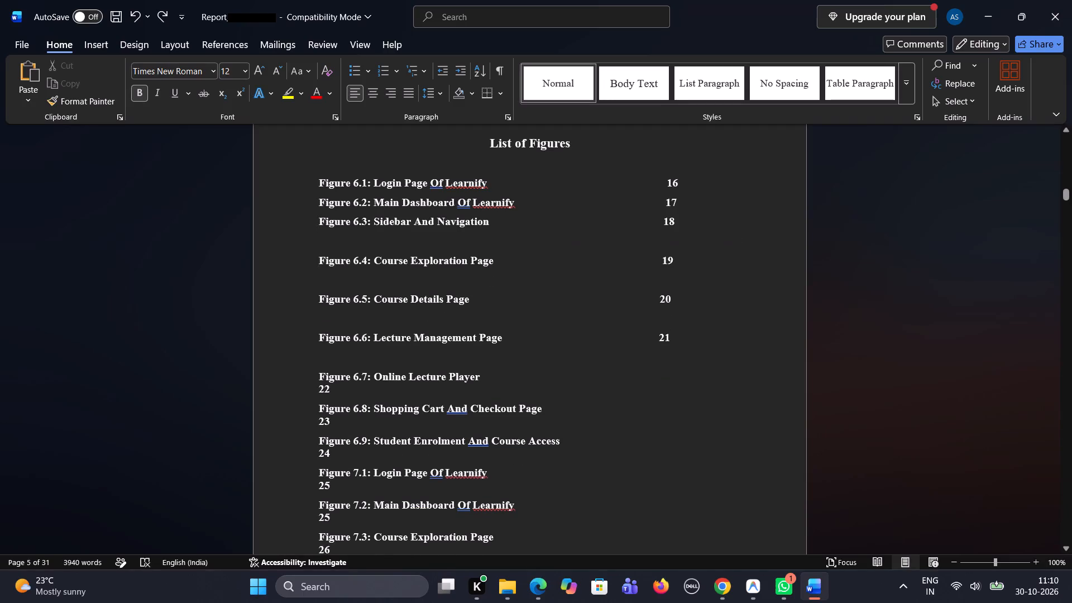
{"action": "left_click", "coordinate": [331, 246]}
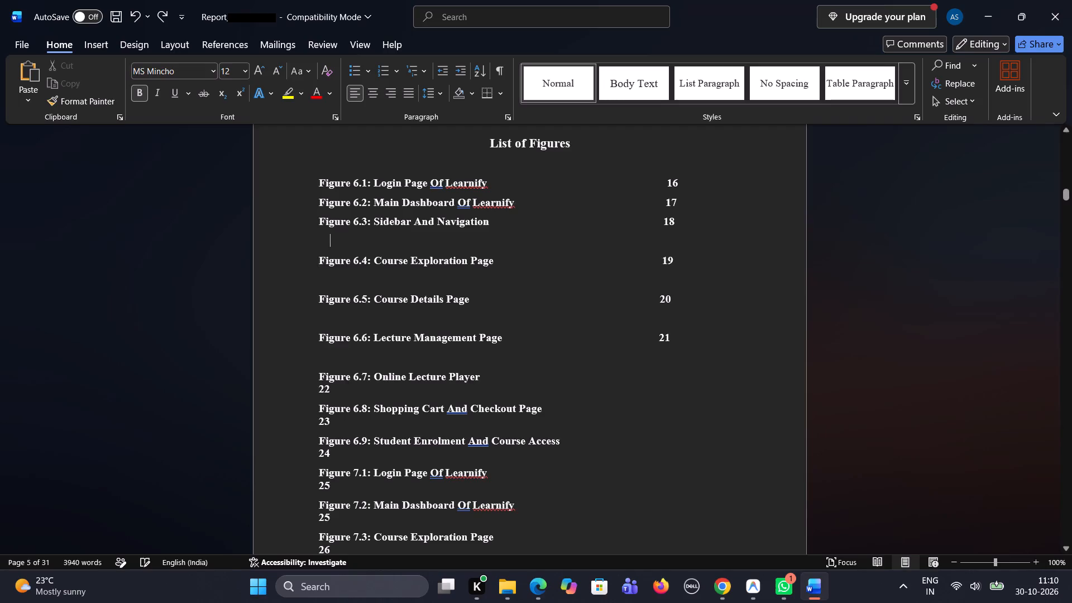
{"action": "left_click", "coordinate": [390, 251]}
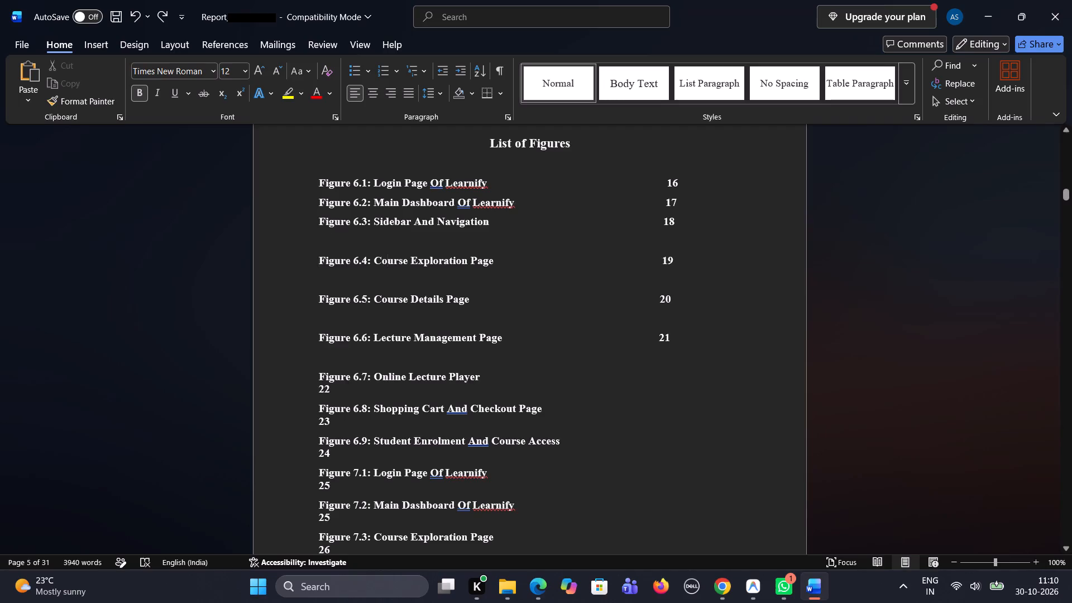
{"action": "left_click", "coordinate": [318, 252]}
{"action": "key", "text": "BackSpace"}
{"action": "key", "text": "BackSpace"}
{"action": "key", "text": "BackSpace"}
{"action": "key", "text": "BackSpace"}
{"action": "key", "text": "BackSpace"}
{"action": "key", "text": "BackSpace"}
{"action": "key", "text": "BackSpace"}
{"action": "key", "text": "BackSpace"}
{"action": "key", "text": "BackSpace"}
{"action": "key", "text": "BackSpace"}
{"action": "key", "text": "BackSpace"}
{"action": "key", "text": "BackSpace"}
{"action": "key", "text": "BackSpace"}
{"action": "key", "text": "BackSpace"}
{"action": "key", "text": "BackSpace"}
{"action": "key", "text": "BackSpace"}
{"action": "key", "text": "BackSpace"}
{"action": "key", "text": "BackSpace"}
{"action": "key", "text": "BackSpace"}
{"action": "key", "text": "BackSpace"}
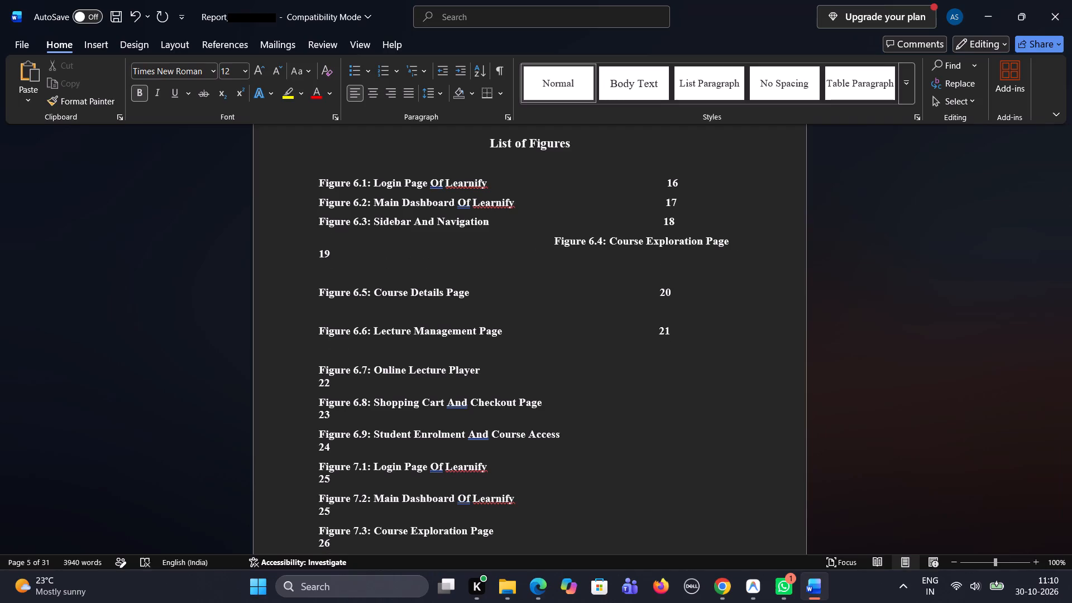
{"action": "key", "text": "BackSpace"}
{"action": "key", "text": "BackSpace"}
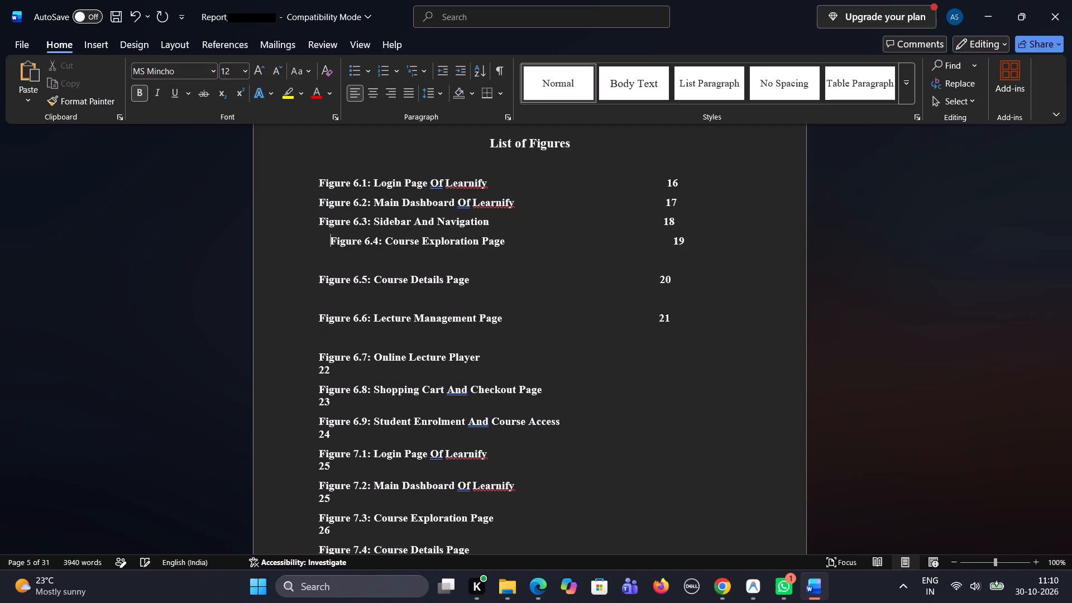
{"action": "key", "text": "BackSpace"}
Remove the blank line and its stray spaces between the Figure 6.4 and Figure 6.5 entries, keeping each on its own line.
{"action": "left_click", "coordinate": [317, 282]}
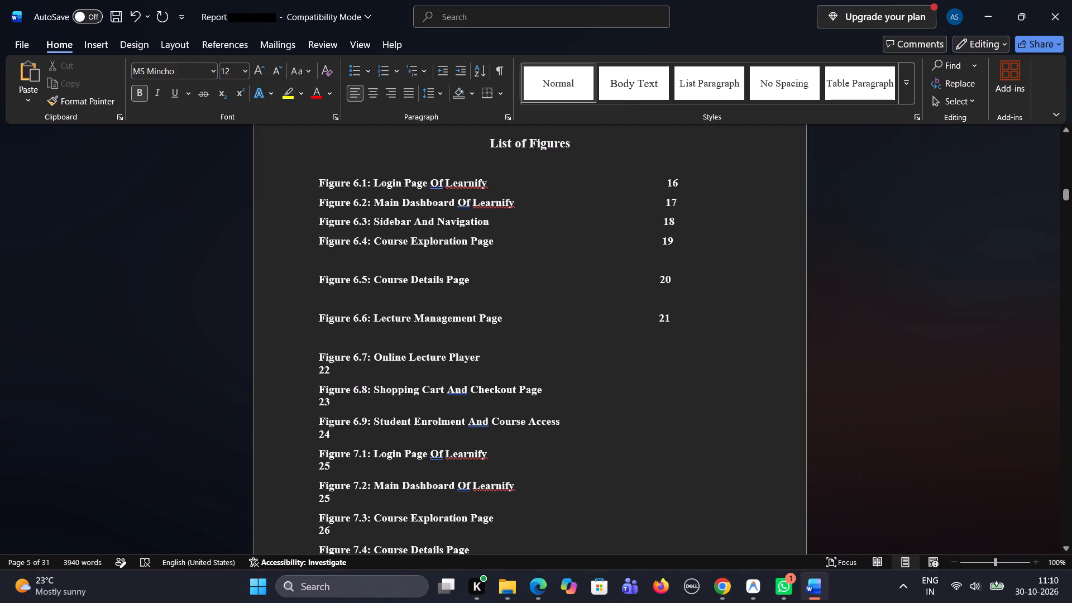
{"action": "key", "text": "BackSpace"}
{"action": "key", "text": "BackSpace"}
{"action": "key", "text": "BackSpace"}
{"action": "key", "text": "BackSpace"}
{"action": "key", "text": "BackSpace"}
{"action": "key", "text": "BackSpace"}
{"action": "key", "text": "BackSpace"}
{"action": "key", "text": "BackSpace"}
{"action": "key", "text": "BackSpace"}
{"action": "key", "text": "BackSpace"}
{"action": "key", "text": "BackSpace"}
{"action": "key", "text": "BackSpace"}
{"action": "key", "text": "BackSpace"}
{"action": "key", "text": "BackSpace"}
{"action": "key", "text": "BackSpace"}
{"action": "key", "text": "BackSpace"}
{"action": "key", "text": "BackSpace"}
{"action": "key", "text": "BackSpace"}
{"action": "key", "text": "BackSpace"}
{"action": "key", "text": "BackSpace"}
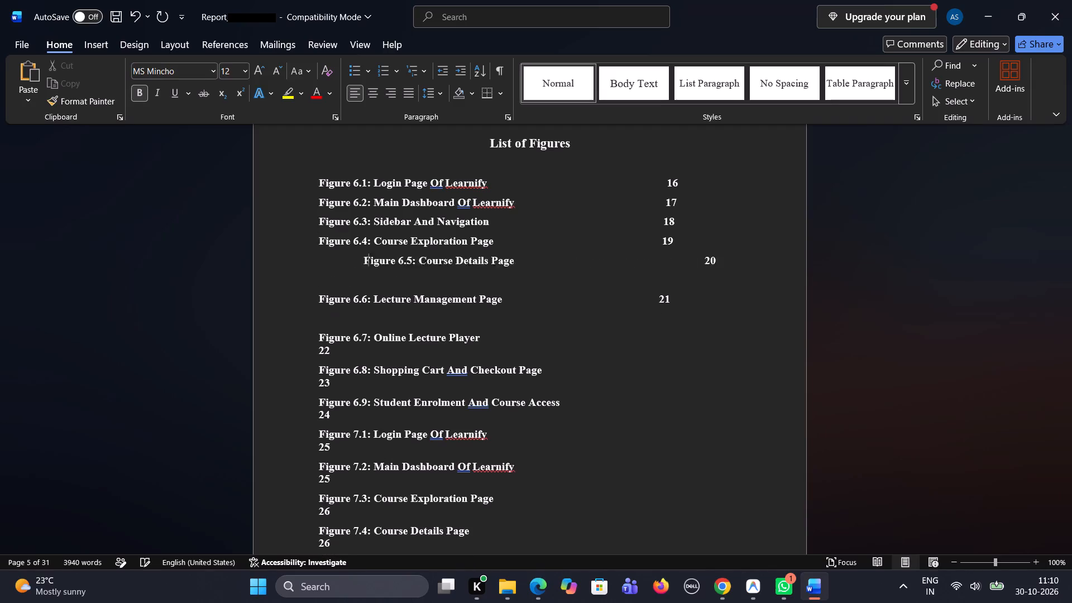
{"action": "key", "text": "BackSpace"}
{"action": "key", "text": "BackSpace"}
{"action": "key", "text": "BackSpace"}
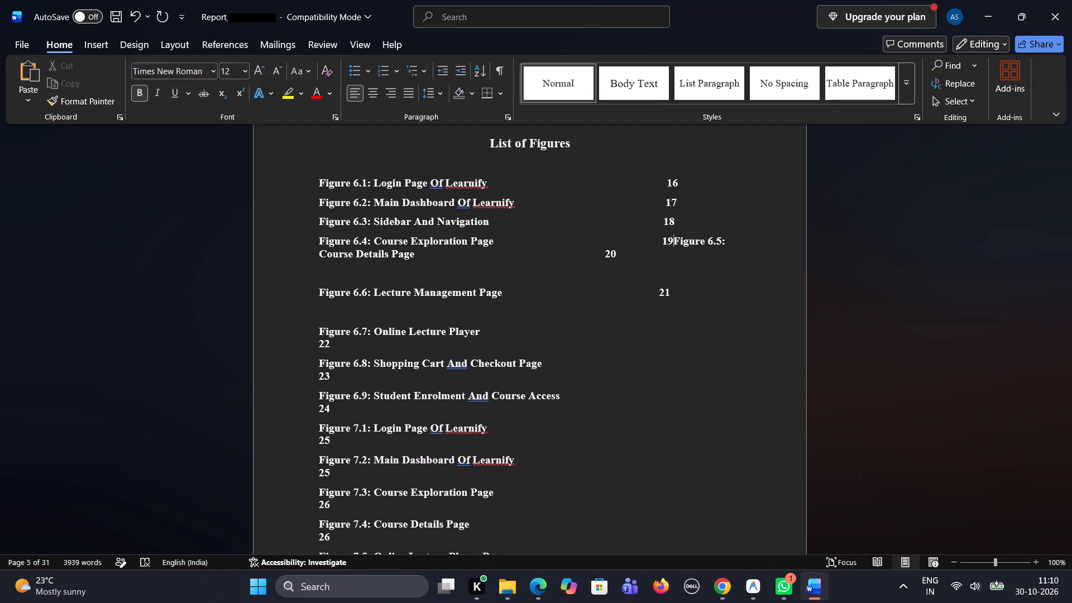
{"action": "key", "text": "ctrl+z"}
Remove the blank line and its stray spaces between the Figure 6.5 and Figure 6.6 entries.
{"action": "left_click", "coordinate": [320, 291]}
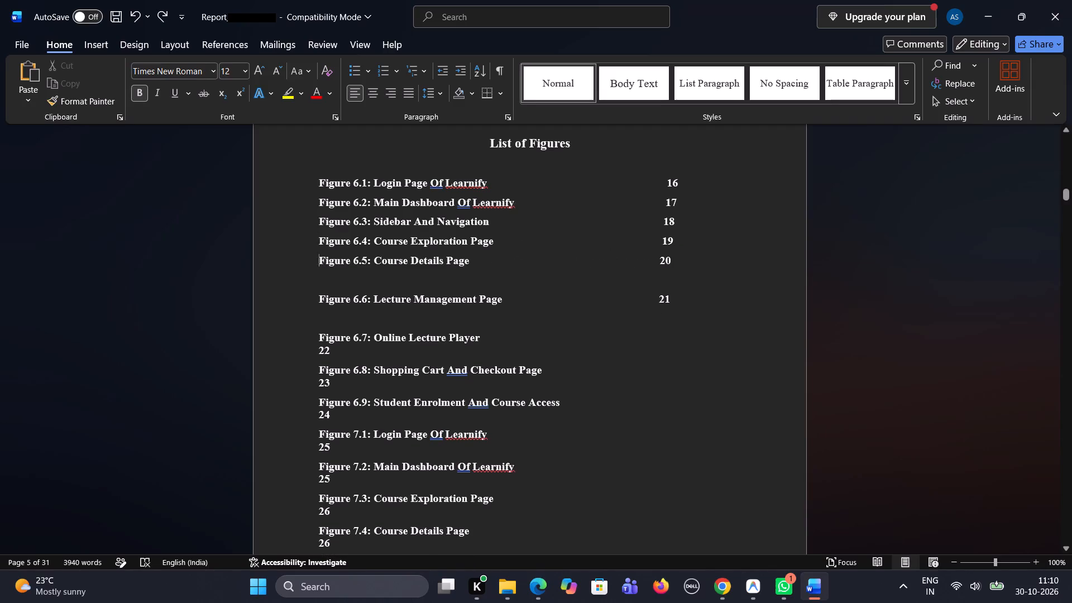
{"action": "key", "text": "BackSpace"}
{"action": "key", "text": "BackSpace"}
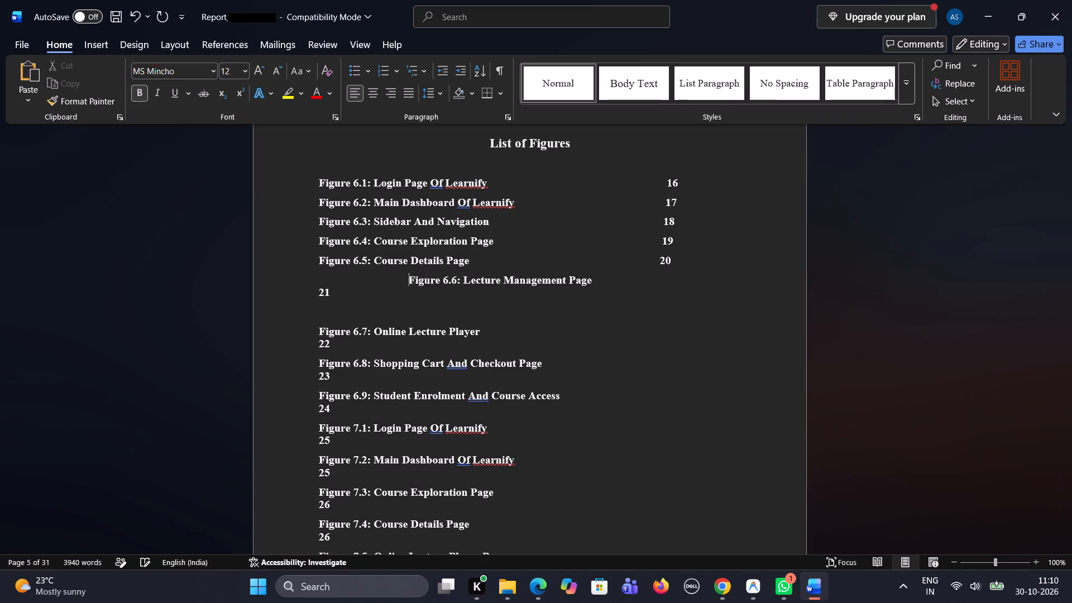
{"action": "key", "text": "BackSpace"}
{"action": "key", "text": "BackSpace"}
{"action": "key", "text": "BackSpace"}
{"action": "key", "text": "BackSpace"}
{"action": "key", "text": "BackSpace"}
{"action": "key", "text": "BackSpace"}
{"action": "key", "text": "BackSpace"}
{"action": "key", "text": "BackSpace"}
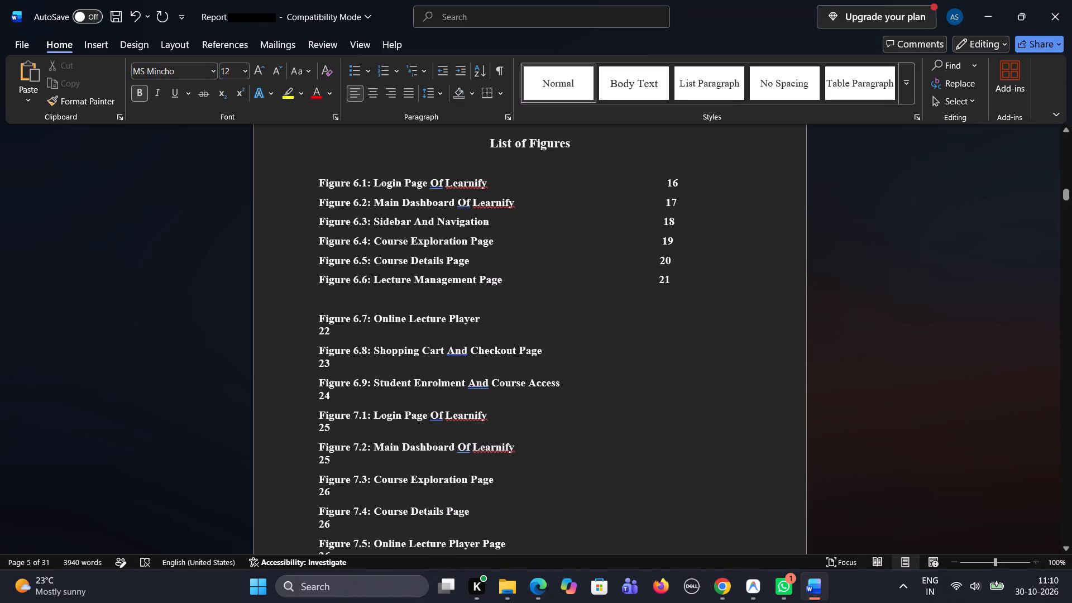
Shift page numbers 21, 20 and 19 to the right by adding one space before 21, two before 20 and one before 19.
{"action": "left_click", "coordinate": [655, 279]}
{"action": "key", "text": "space"}
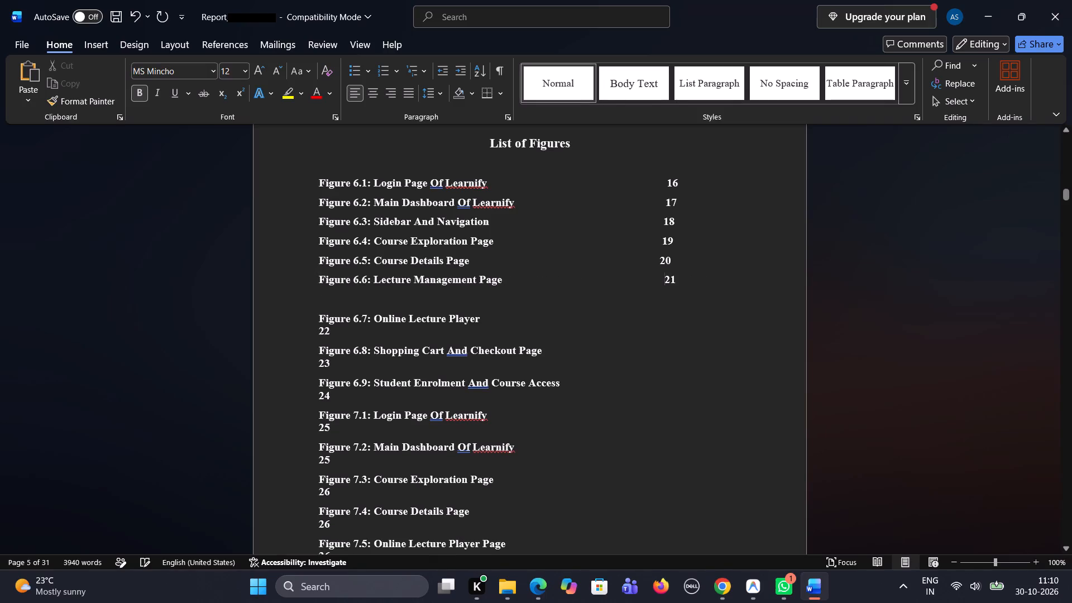
{"action": "left_click", "coordinate": [655, 261]}
{"action": "key", "text": "space"}
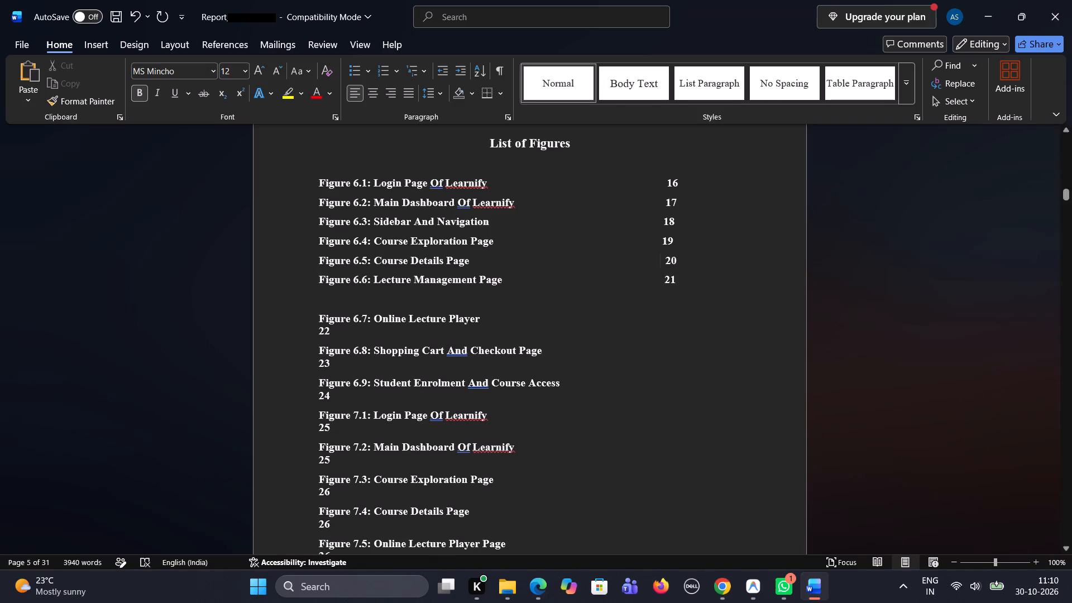
{"action": "left_click", "coordinate": [658, 238]}
{"action": "key", "text": "space"}
{"action": "left_click_drag", "start_coordinate": [658, 238], "coordinate": [659, 238]}
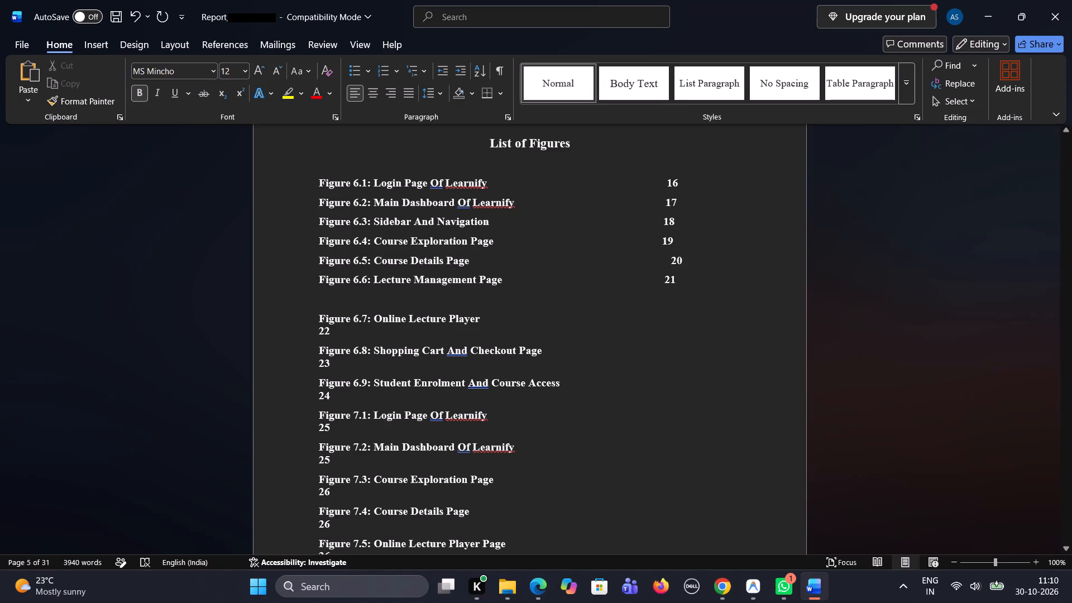
{"action": "left_click_drag", "start_coordinate": [659, 238], "coordinate": [668, 240]}
{"action": "left_click", "coordinate": [668, 240]}
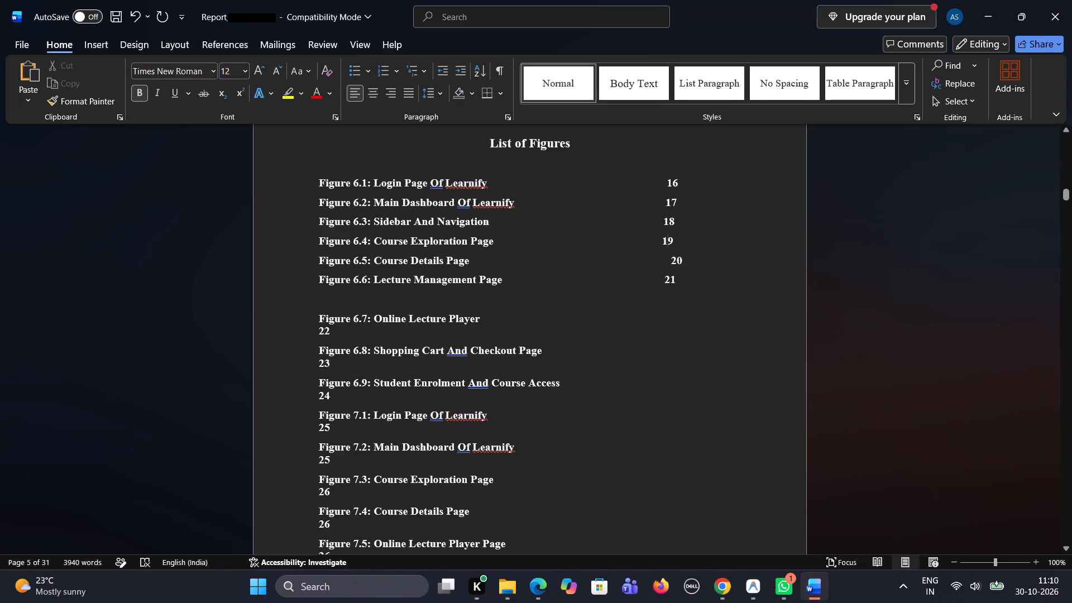
{"action": "left_click", "coordinate": [663, 240]}
{"action": "key", "text": "space"}
{"action": "key", "text": "space"}
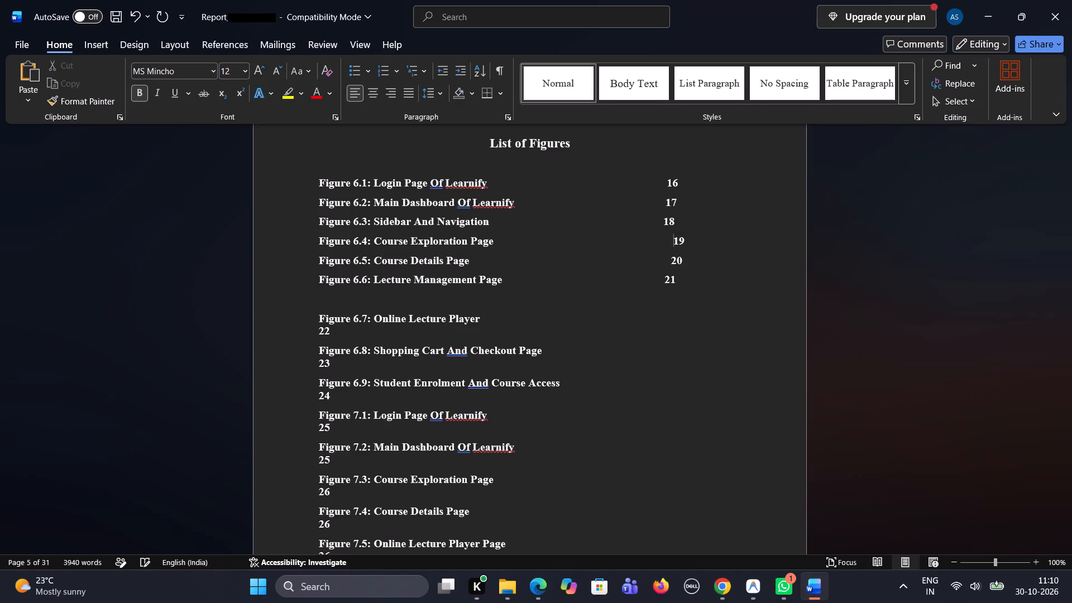
{"action": "key", "text": "BackSpace"}
Add one space before each of page numbers 18, 17 and 16 to shift them right.
{"action": "left_click", "coordinate": [662, 226]}
{"action": "key", "text": "space"}
{"action": "left_click", "coordinate": [661, 202]}
{"action": "key", "text": "space"}
{"action": "left_click", "coordinate": [663, 181]}
{"action": "key", "text": "space"}
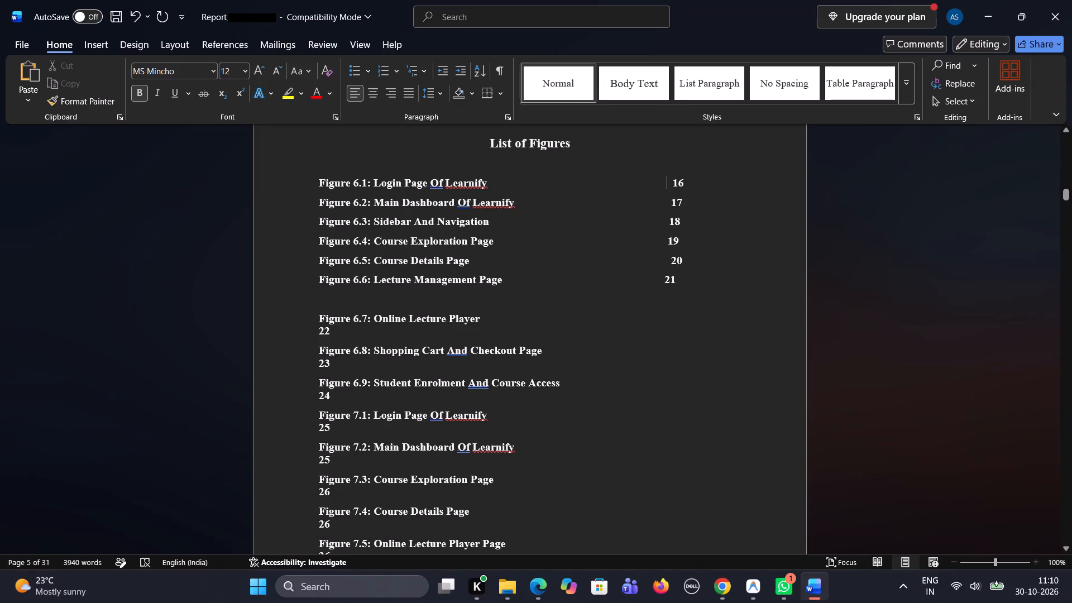
Readjust the spaces before page number 20 and add one space before 19 to align them in the List of Figures.
{"action": "left_click", "coordinate": [666, 257]}
{"action": "left_click", "coordinate": [667, 240]}
{"action": "key", "text": "space"}
{"action": "left_click", "coordinate": [679, 256]}
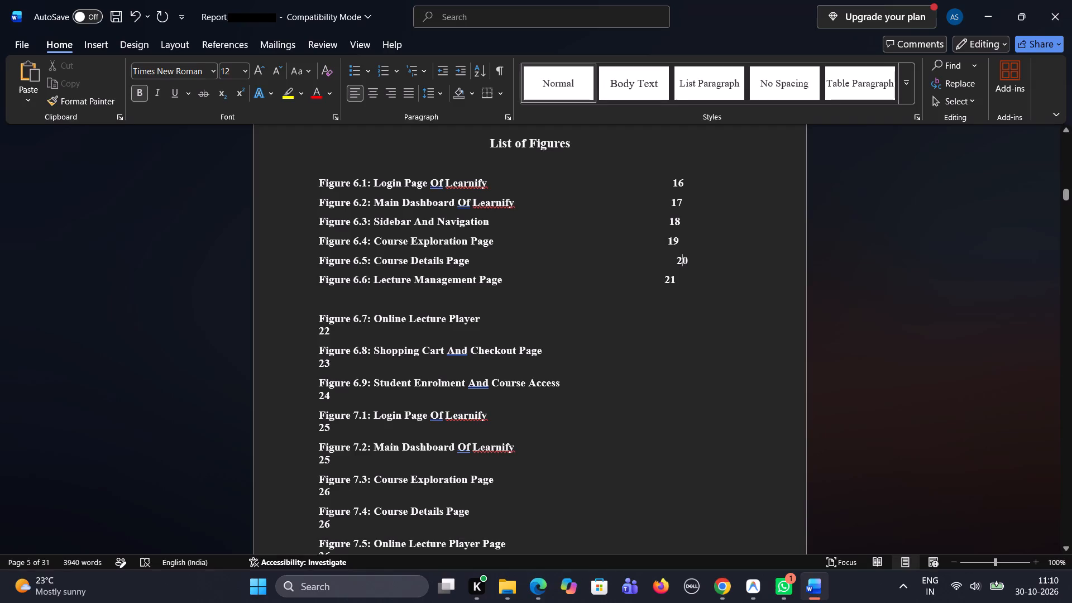
{"action": "left_click", "coordinate": [674, 258]}
{"action": "key", "text": "equal"}
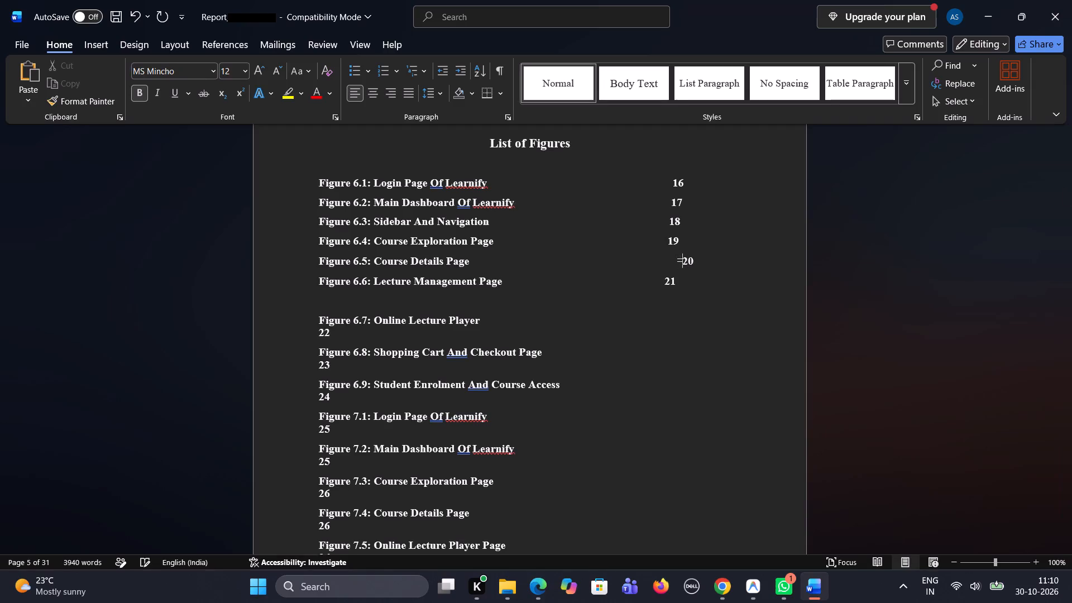
{"action": "key", "text": "BackSpace"}
{"action": "key", "text": "BackSpace"}
{"action": "key", "text": "BackSpace"}
{"action": "key", "text": "space"}
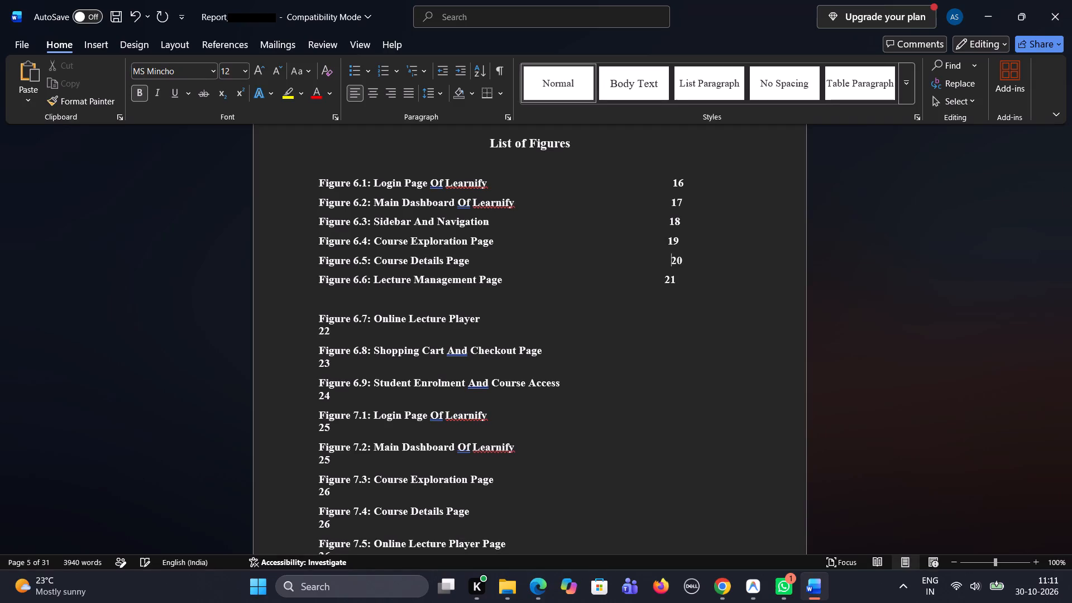
{"action": "left_click", "coordinate": [666, 238]}
{"action": "key", "text": "space"}
Add one space before each of page numbers 21, 18, 17 and 16 to shift them right.
{"action": "left_click", "coordinate": [661, 283]}
{"action": "key", "text": "space"}
{"action": "left_click", "coordinate": [667, 223]}
{"action": "key", "text": "space"}
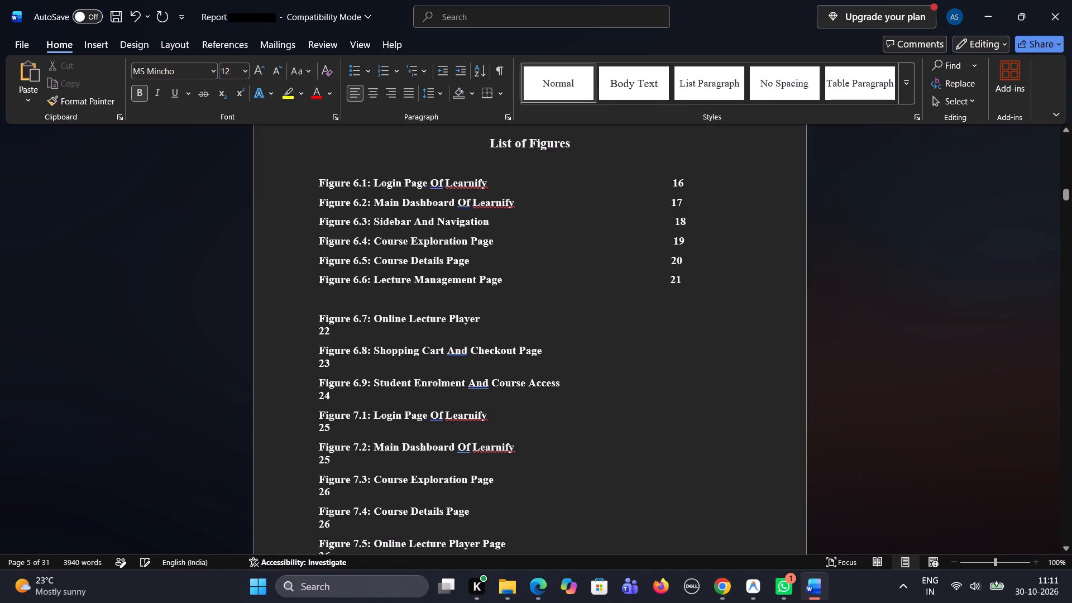
{"action": "left_click", "coordinate": [668, 202]}
{"action": "key", "text": "space"}
{"action": "left_click", "coordinate": [666, 181]}
{"action": "key", "text": "space"}
Remove the blank line between the Figure 6.6 and Figure 6.7 entries.
{"action": "left_click", "coordinate": [319, 303]}
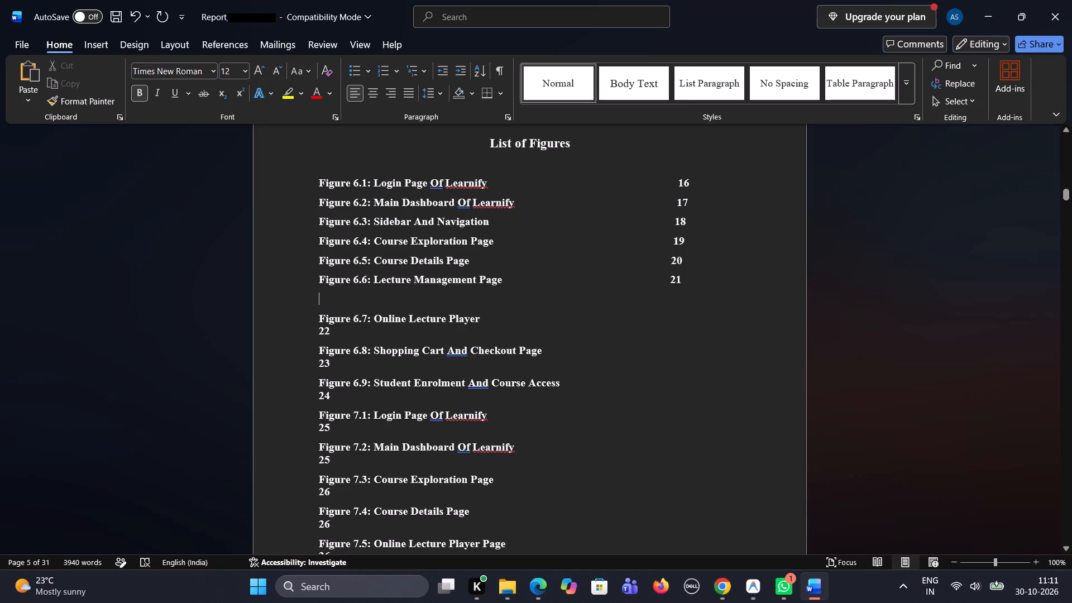
{"action": "key", "text": "BackSpace"}
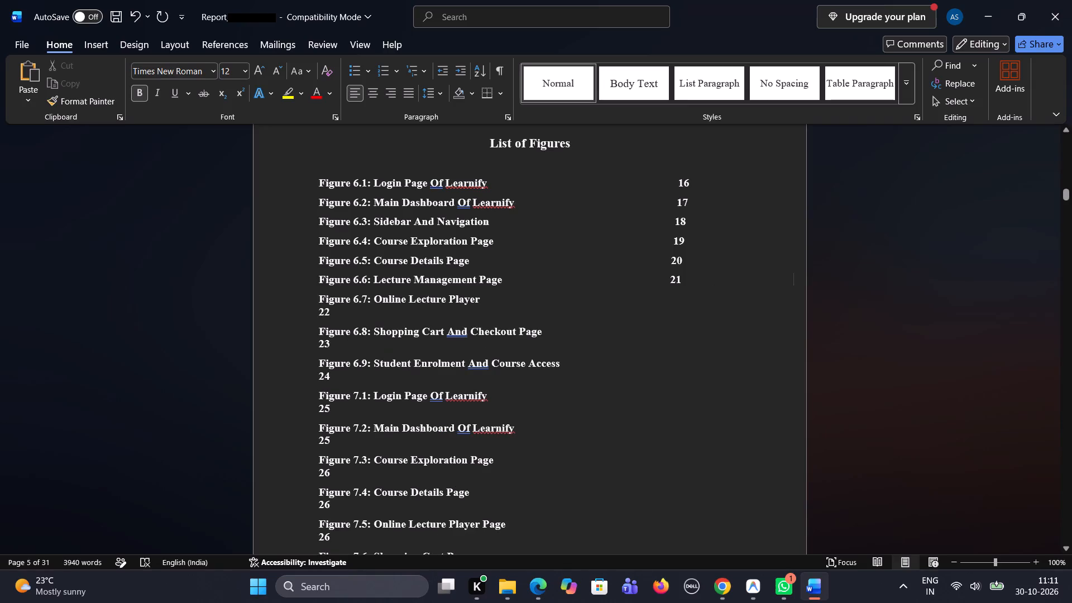
Move page number 22 up onto the Figure 6.7 entry's line, placing it beneath page number 21.
{"action": "left_click_drag", "start_coordinate": [337, 308], "coordinate": [318, 310]}
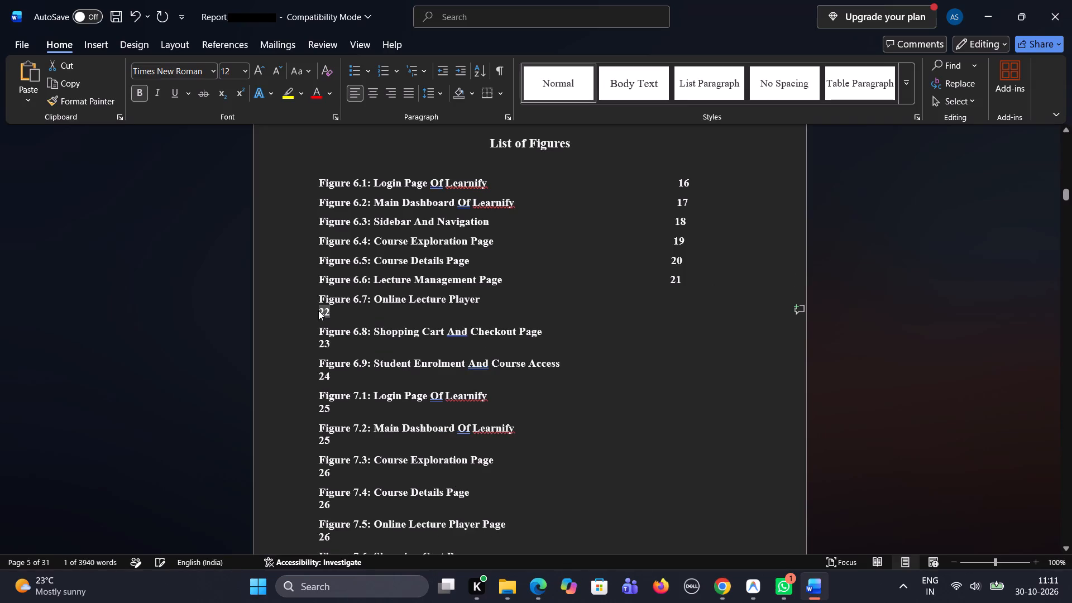
{"action": "key", "text": "ctrl+x"}
{"action": "key", "text": "ctrl+z"}
{"action": "key", "text": "ctrl+c"}
{"action": "key", "text": "BackSpace"}
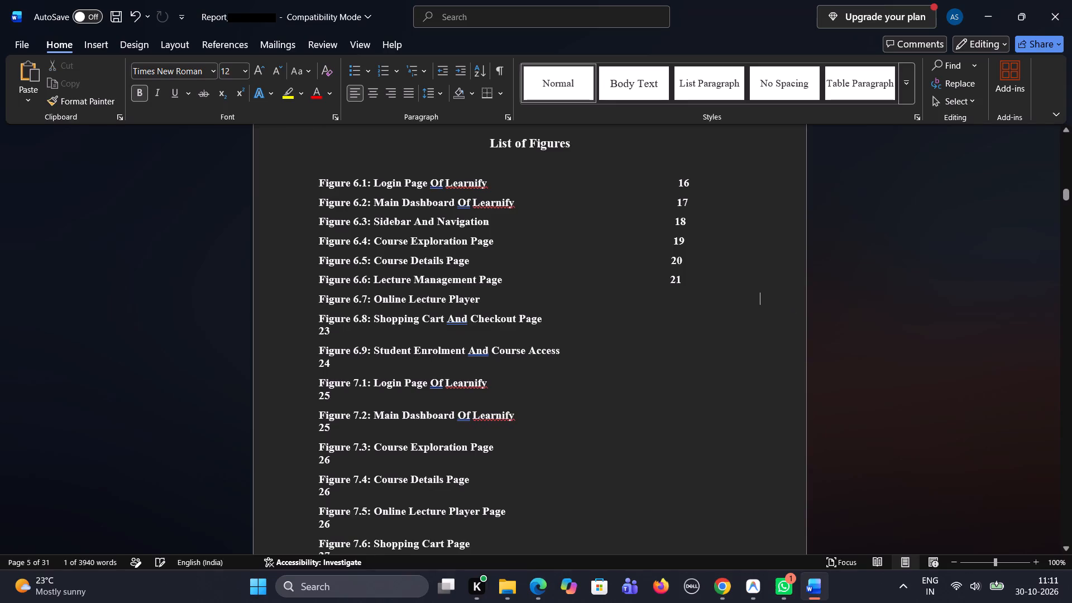
{"action": "left_click", "coordinate": [673, 294]}
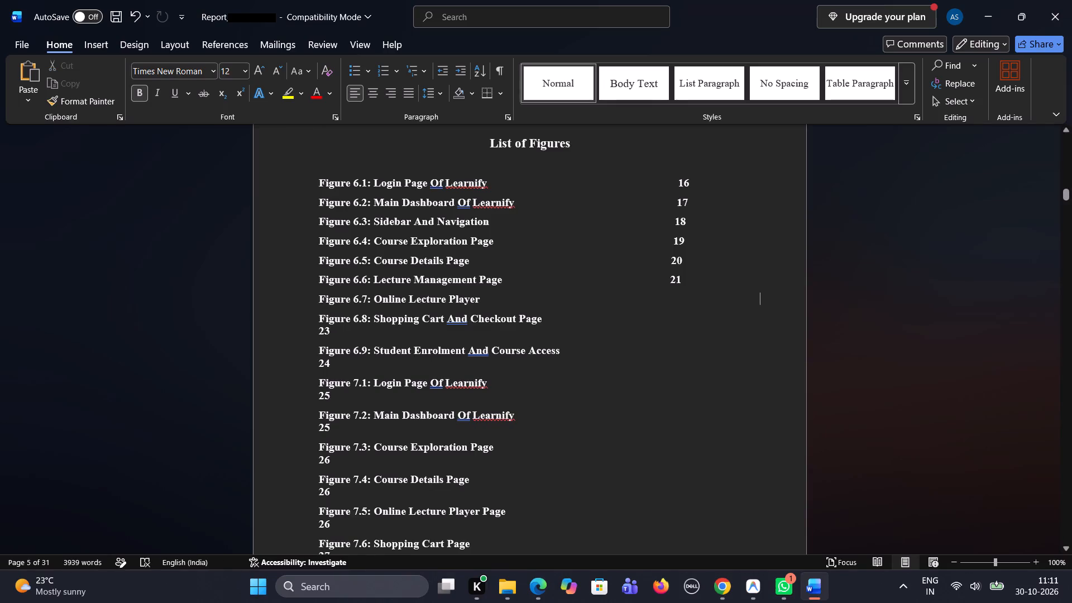
{"action": "key", "text": "ctrl+v"}
Move page number 23 up onto the Figure 6.8 entry's line in the page-number column, deleting the original 23 below it.
{"action": "left_click_drag", "start_coordinate": [343, 327], "coordinate": [309, 333]}
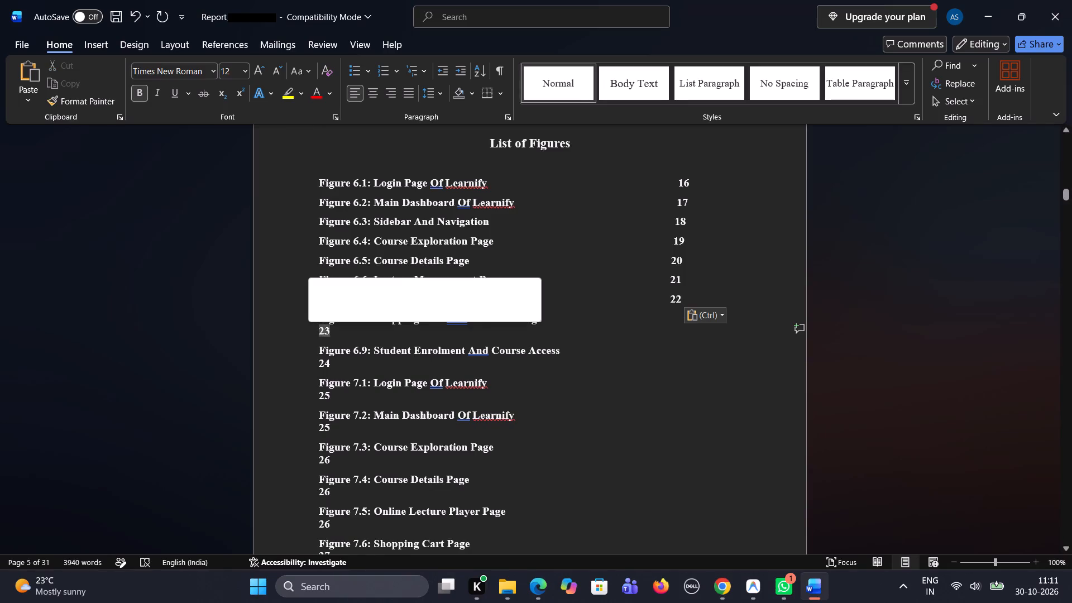
{"action": "key", "text": "ctrl+c"}
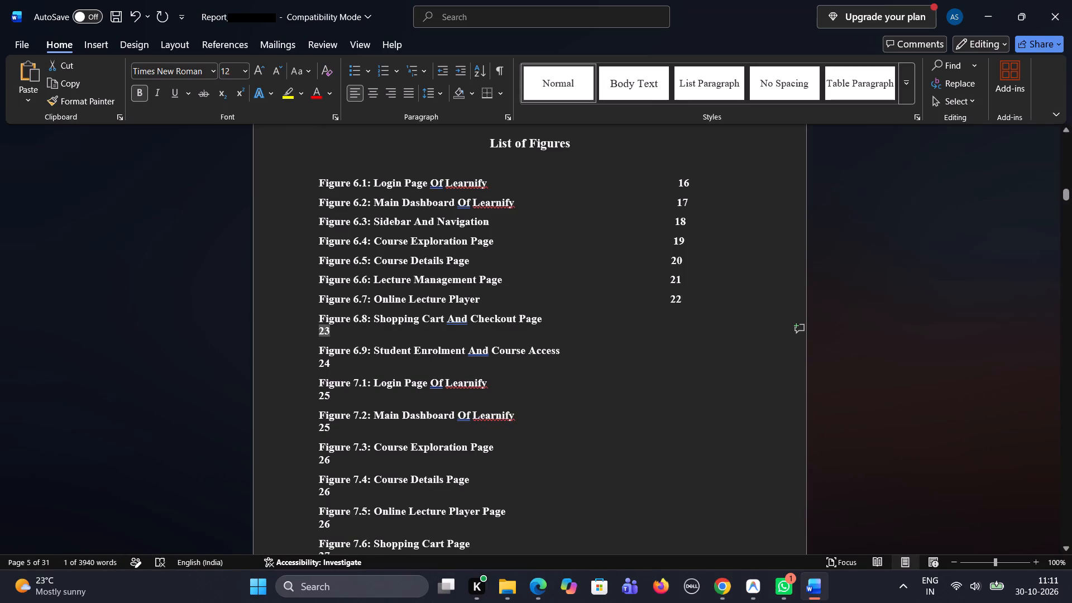
{"action": "left_click", "coordinate": [671, 317]}
{"action": "key", "text": "ctrl+v"}
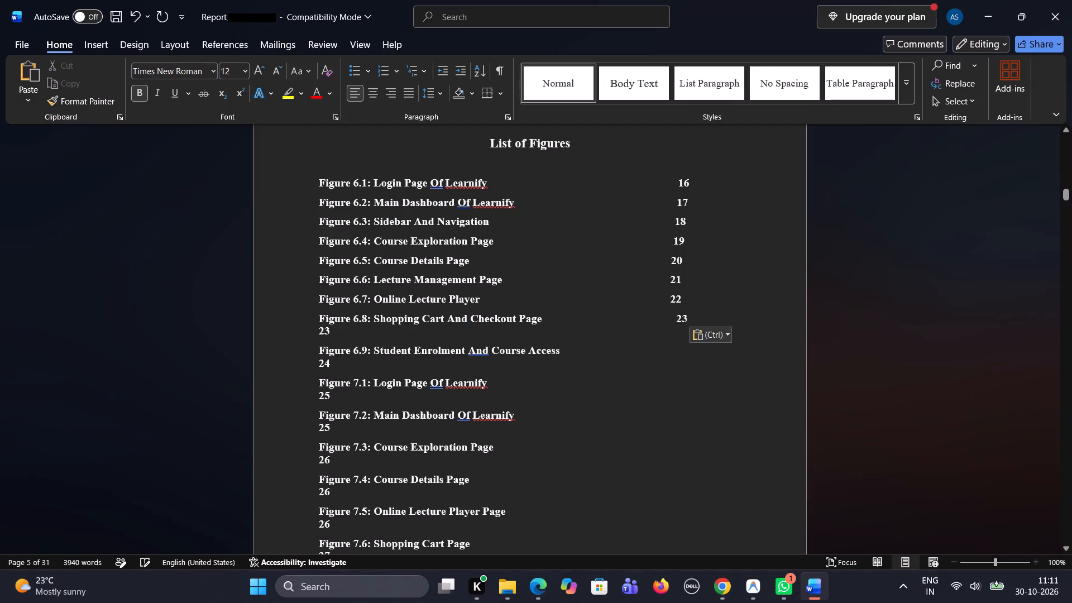
{"action": "left_click", "coordinate": [340, 330]}
{"action": "key", "text": "BackSpace"}
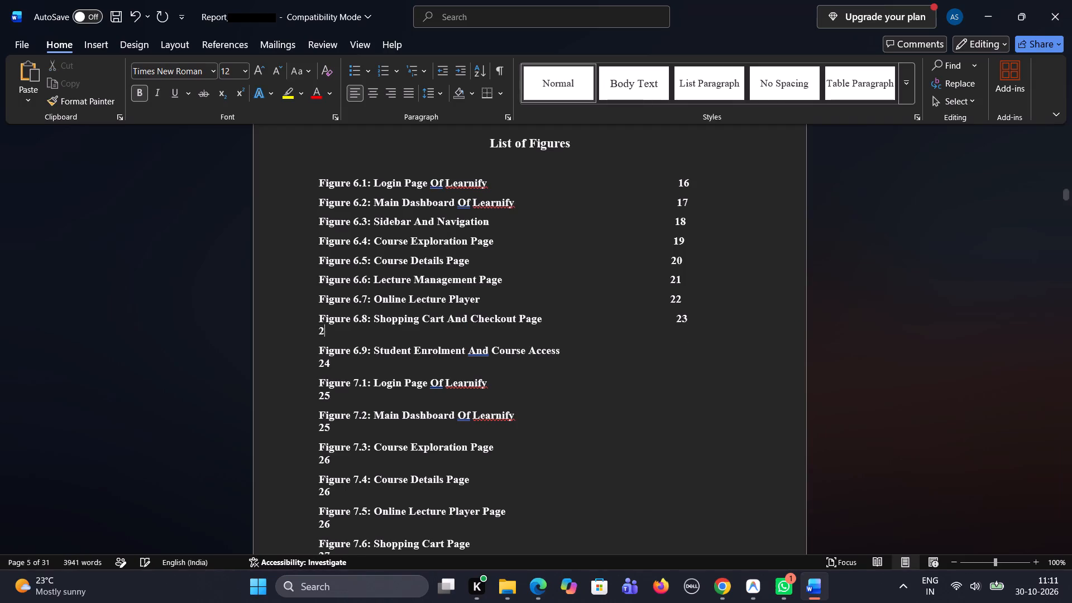
{"action": "key", "text": "BackSpace"}
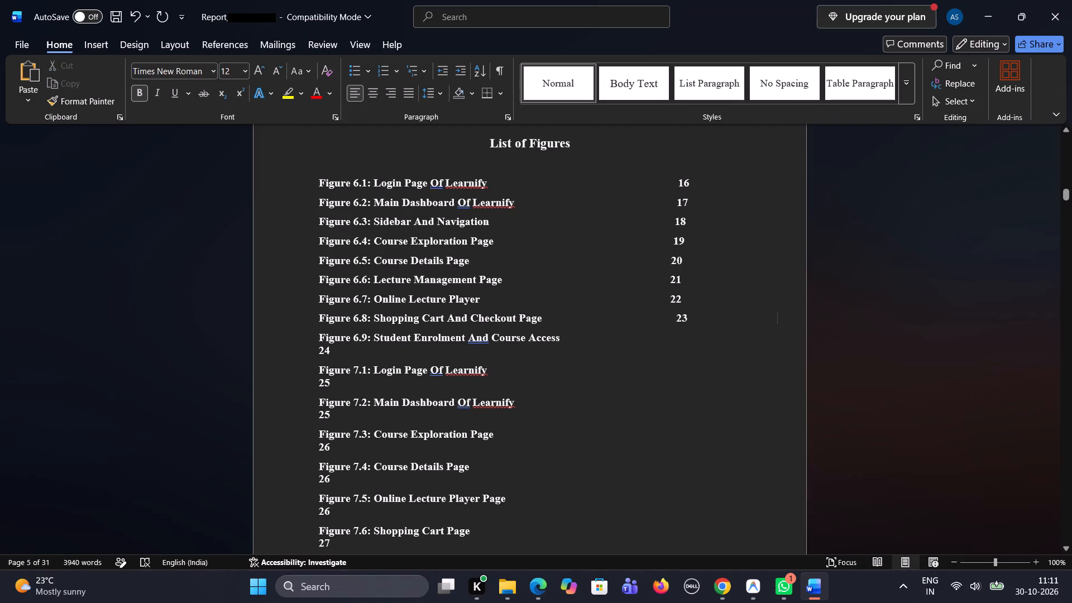
{"action": "left_click", "coordinate": [665, 300]}
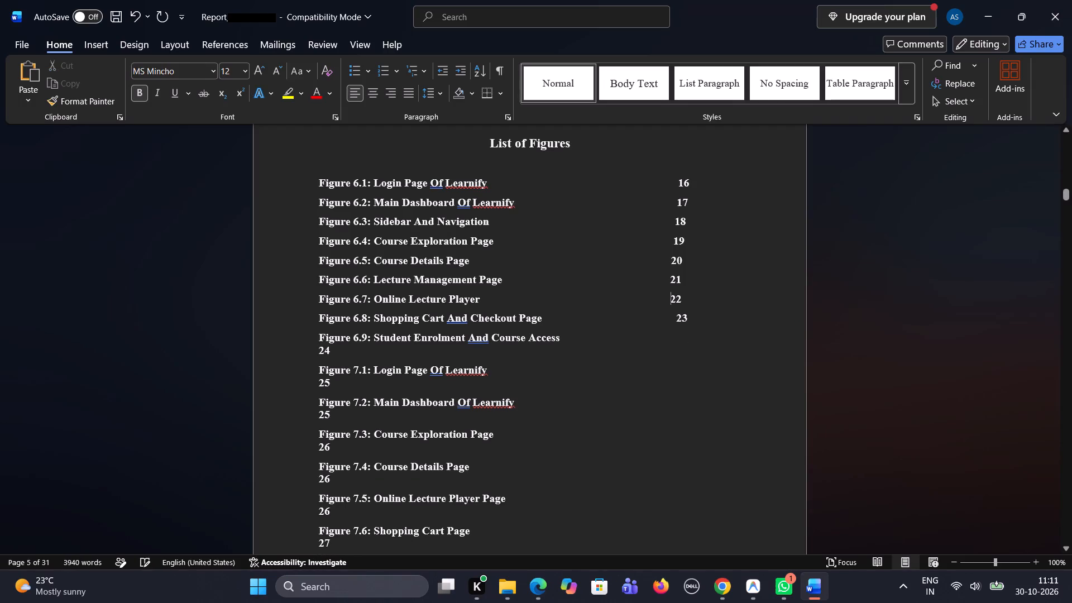
Move page number 24 up onto the Figure 6.9 entry's line in the page-number column, deleting the original 24 below it.
{"action": "left_click_drag", "start_coordinate": [331, 350], "coordinate": [313, 353]}
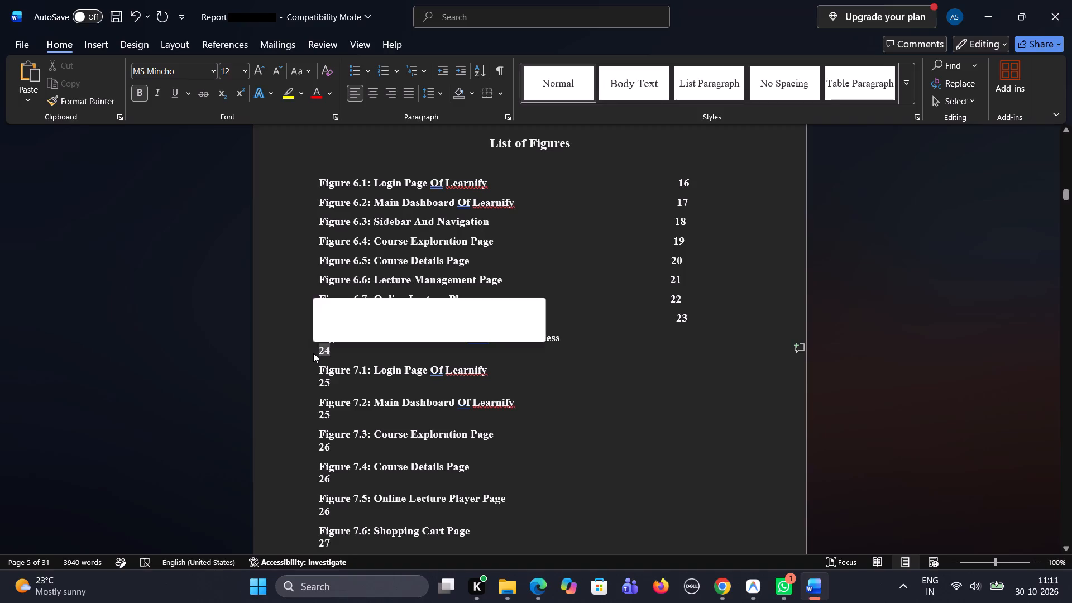
{"action": "key", "text": "ctrl+c"}
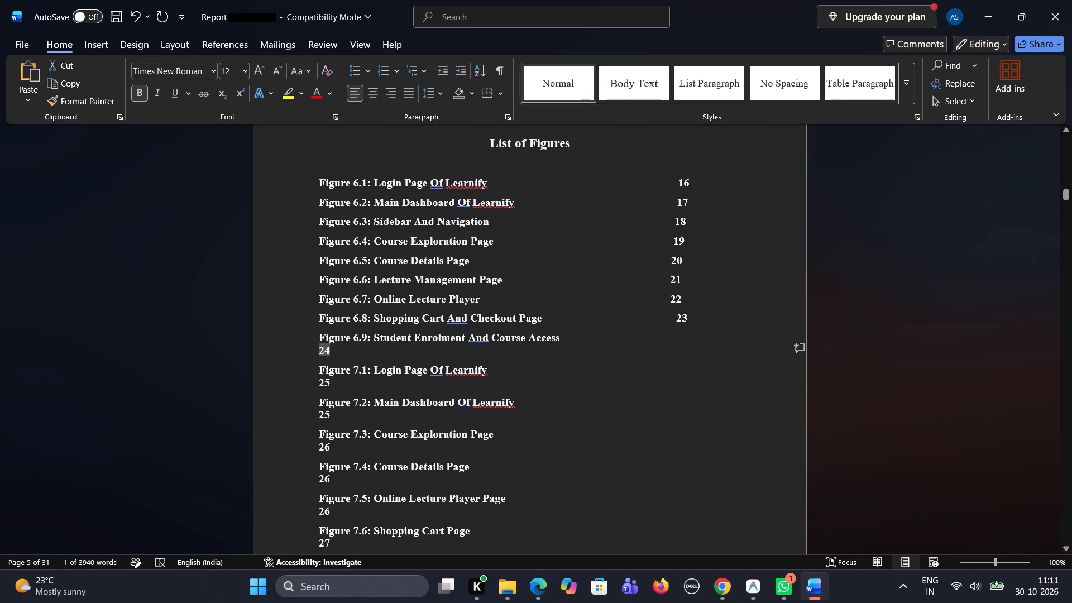
{"action": "left_click", "coordinate": [677, 338]}
{"action": "key", "text": "space"}
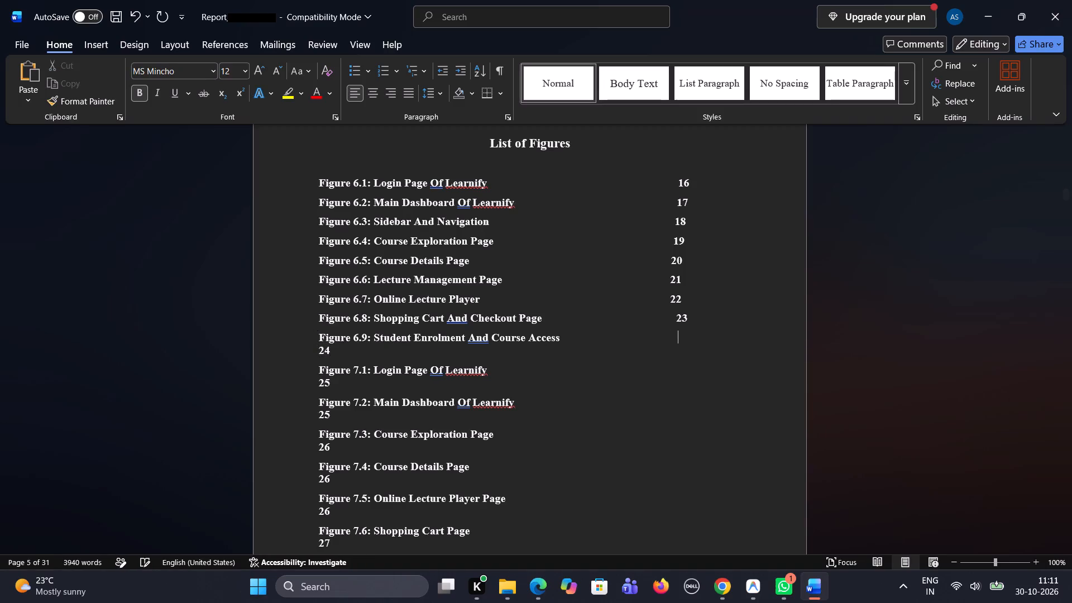
{"action": "key", "text": "ctrl+v"}
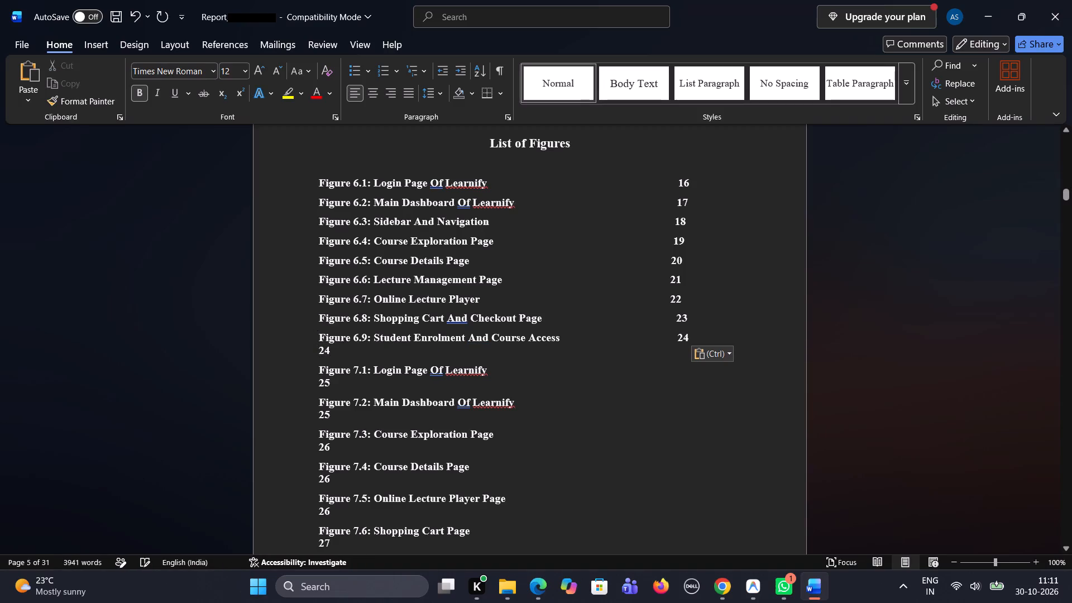
{"action": "left_click_drag", "start_coordinate": [341, 345], "coordinate": [315, 348]}
{"action": "key", "text": "BackSpace"}
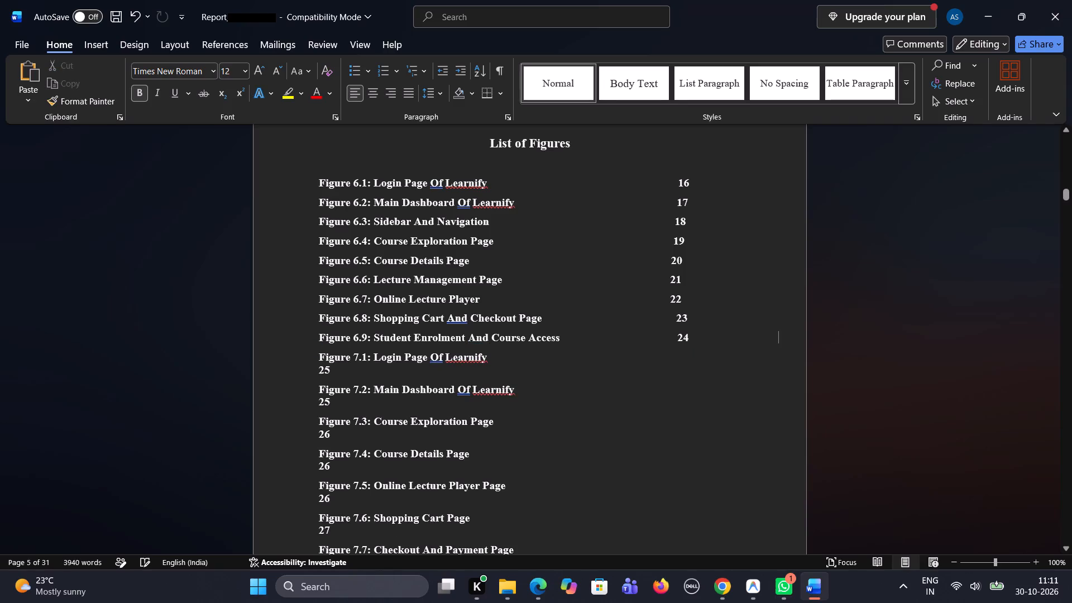
Move the page number 25 of both Figure 7.1 and Figure 7.2 up onto their entry lines, deleting the originals below them.
{"action": "left_click_drag", "start_coordinate": [339, 372], "coordinate": [315, 374]}
{"action": "key", "text": "ctrl+c"}
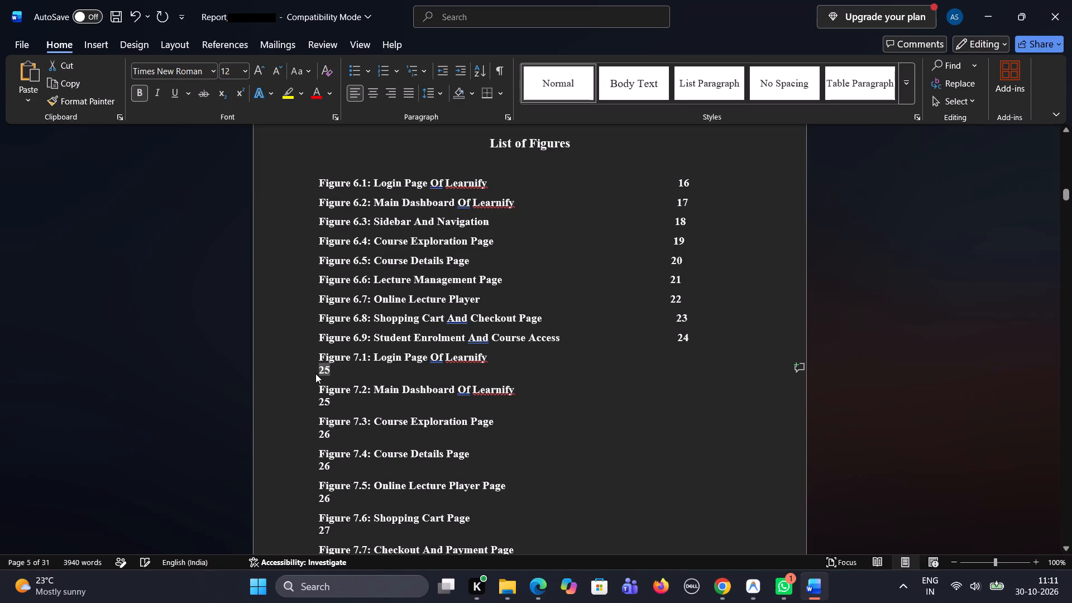
{"action": "left_click", "coordinate": [678, 358]}
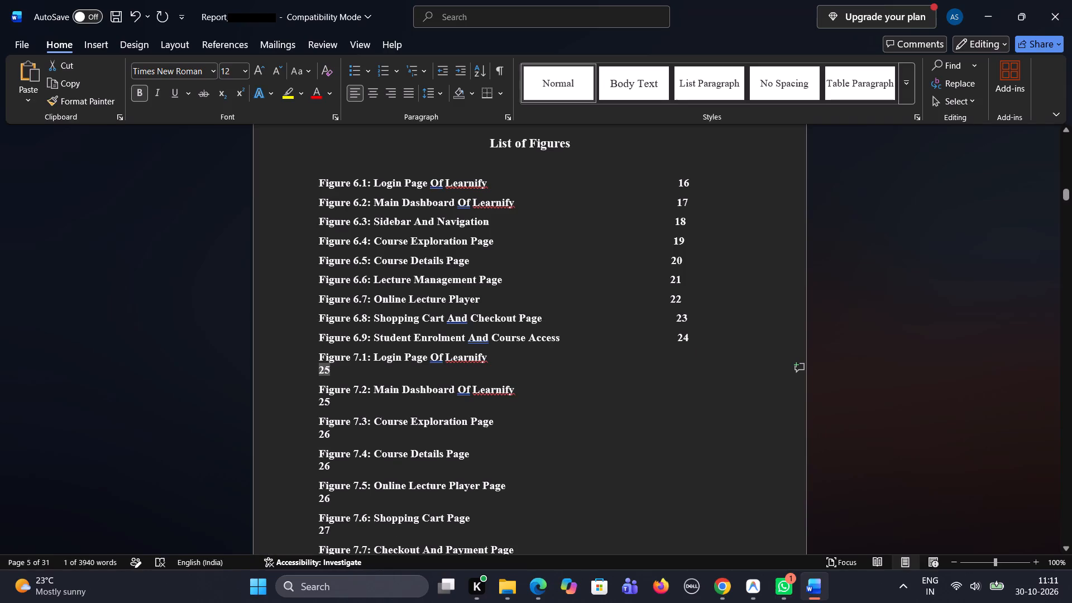
{"action": "key", "text": "ctrl+v"}
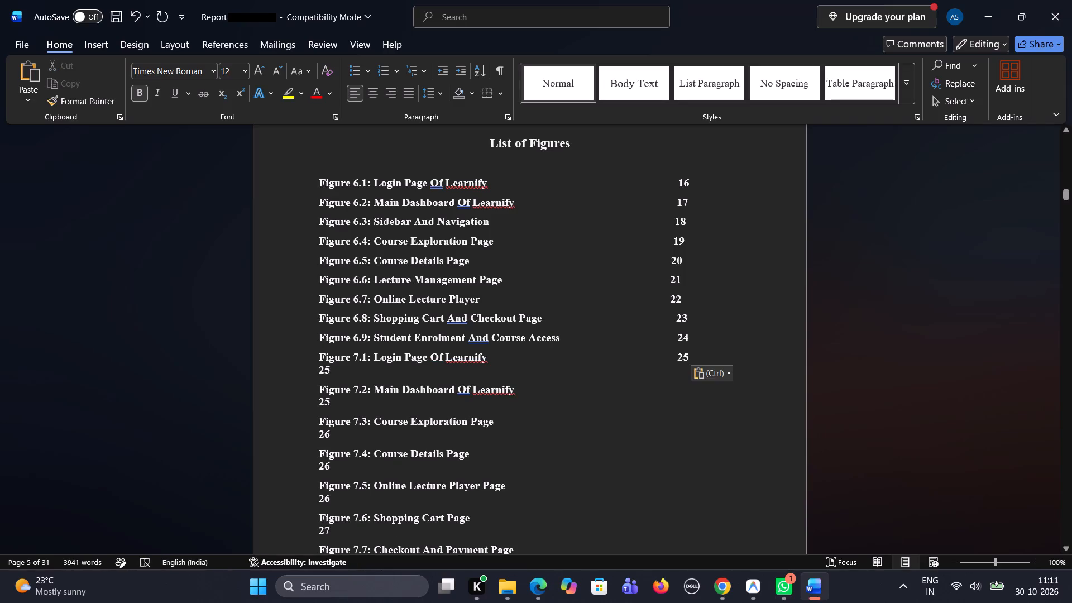
{"action": "left_click_drag", "start_coordinate": [333, 402], "coordinate": [308, 402]}
{"action": "key", "text": "BackSpace"}
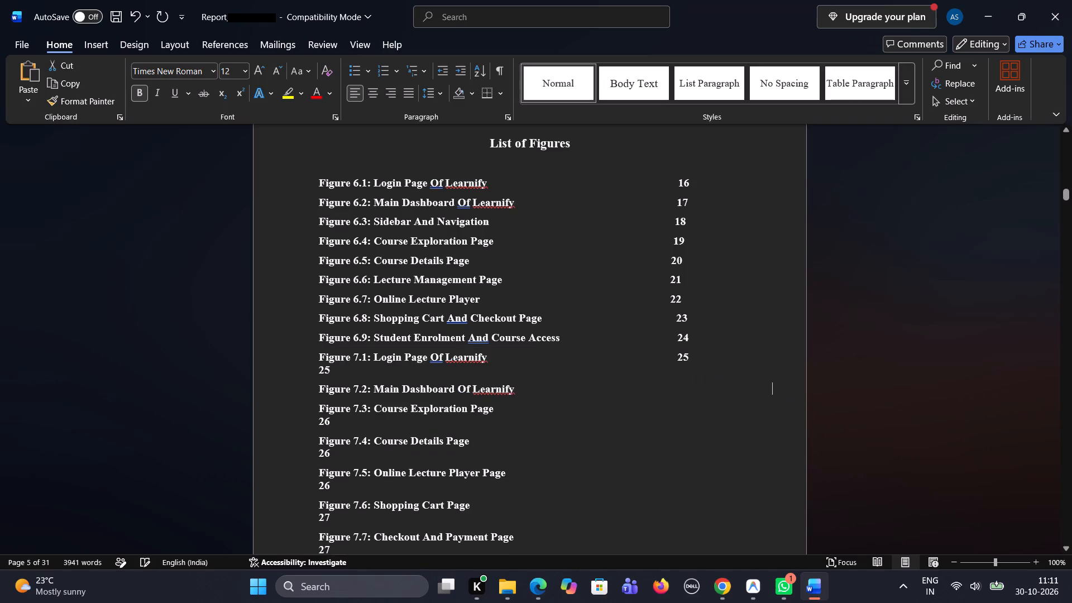
{"action": "left_click", "coordinate": [344, 366]}
{"action": "key", "text": "BackSpace"}
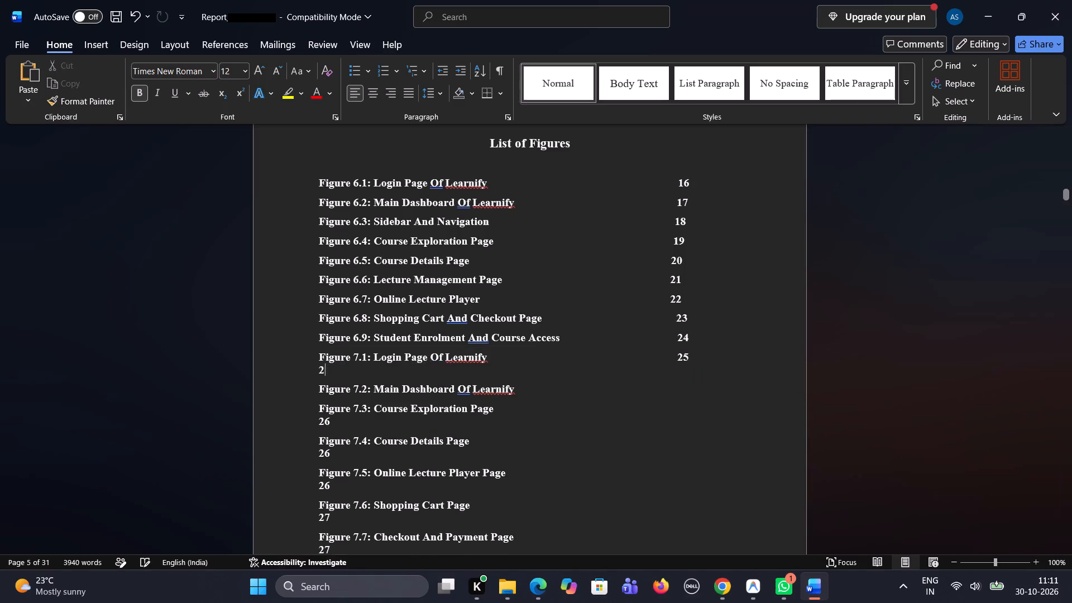
{"action": "key", "text": "BackSpace"}
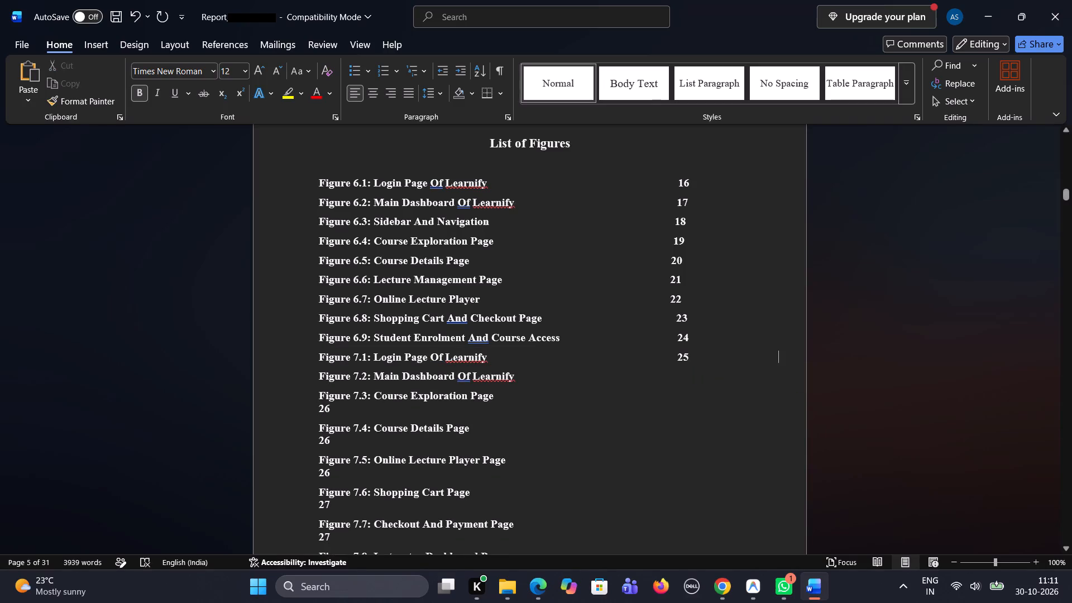
{"action": "left_click", "coordinate": [681, 374]}
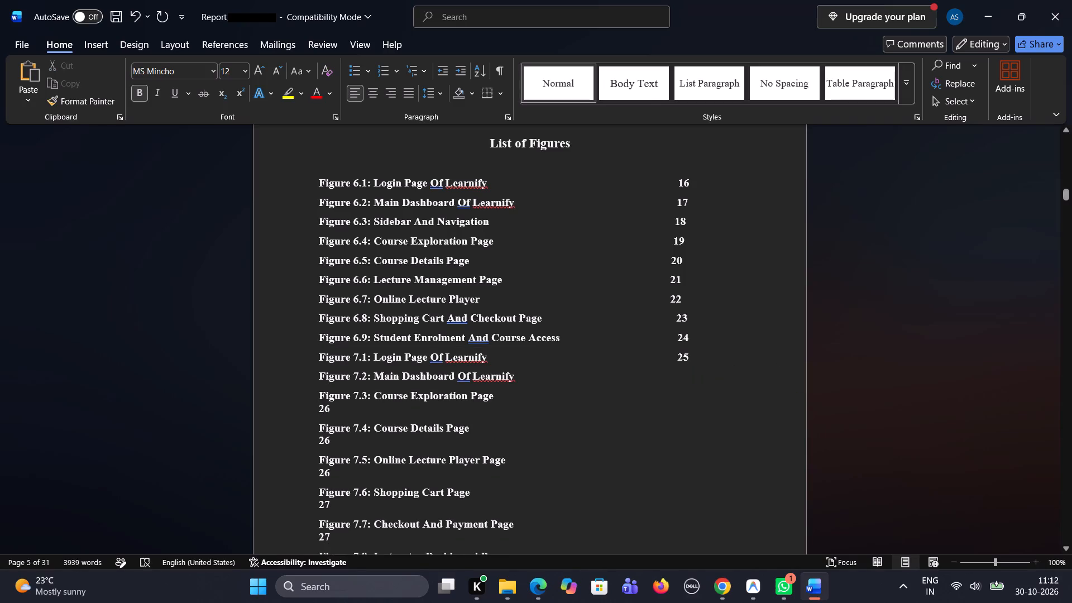
{"action": "key", "text": "ctrl+v"}
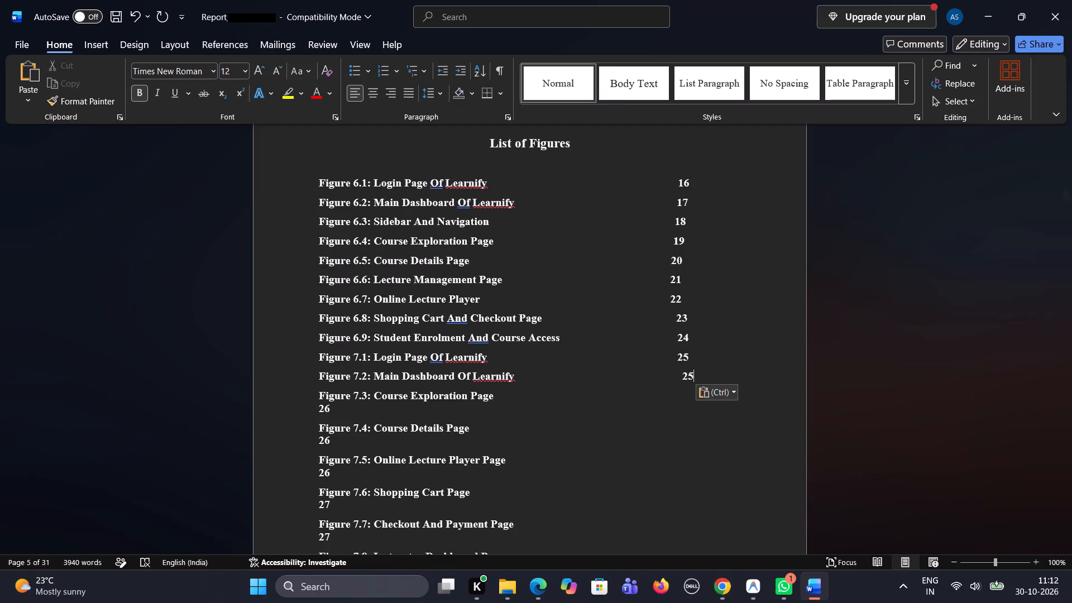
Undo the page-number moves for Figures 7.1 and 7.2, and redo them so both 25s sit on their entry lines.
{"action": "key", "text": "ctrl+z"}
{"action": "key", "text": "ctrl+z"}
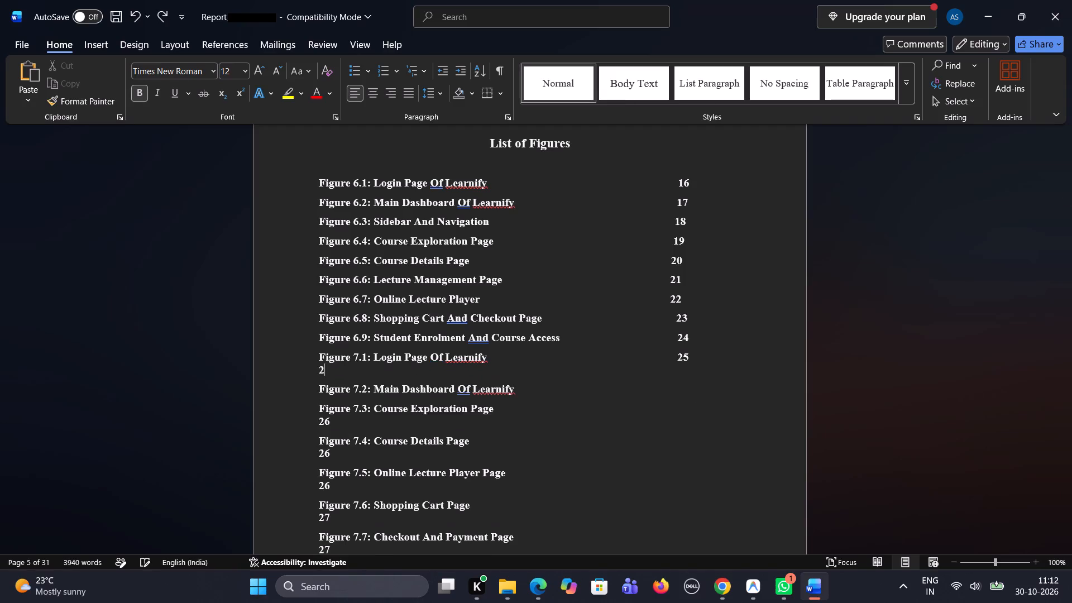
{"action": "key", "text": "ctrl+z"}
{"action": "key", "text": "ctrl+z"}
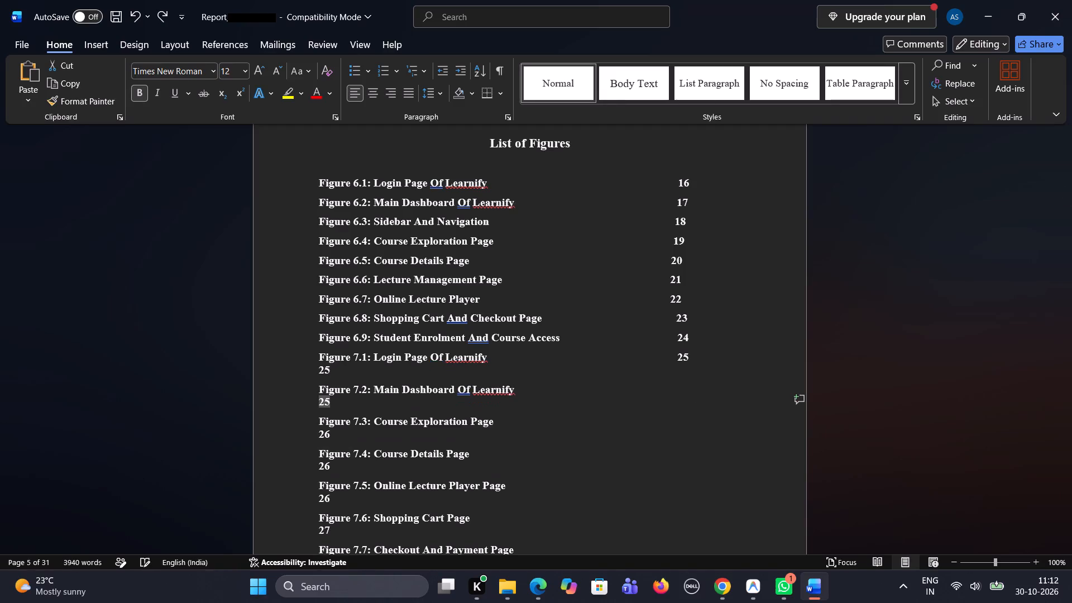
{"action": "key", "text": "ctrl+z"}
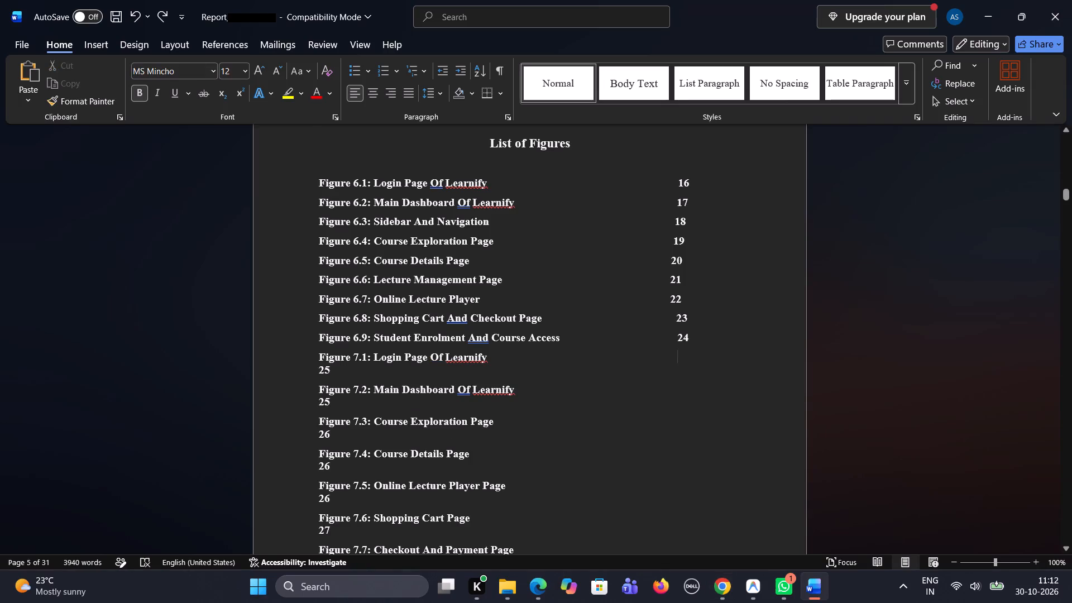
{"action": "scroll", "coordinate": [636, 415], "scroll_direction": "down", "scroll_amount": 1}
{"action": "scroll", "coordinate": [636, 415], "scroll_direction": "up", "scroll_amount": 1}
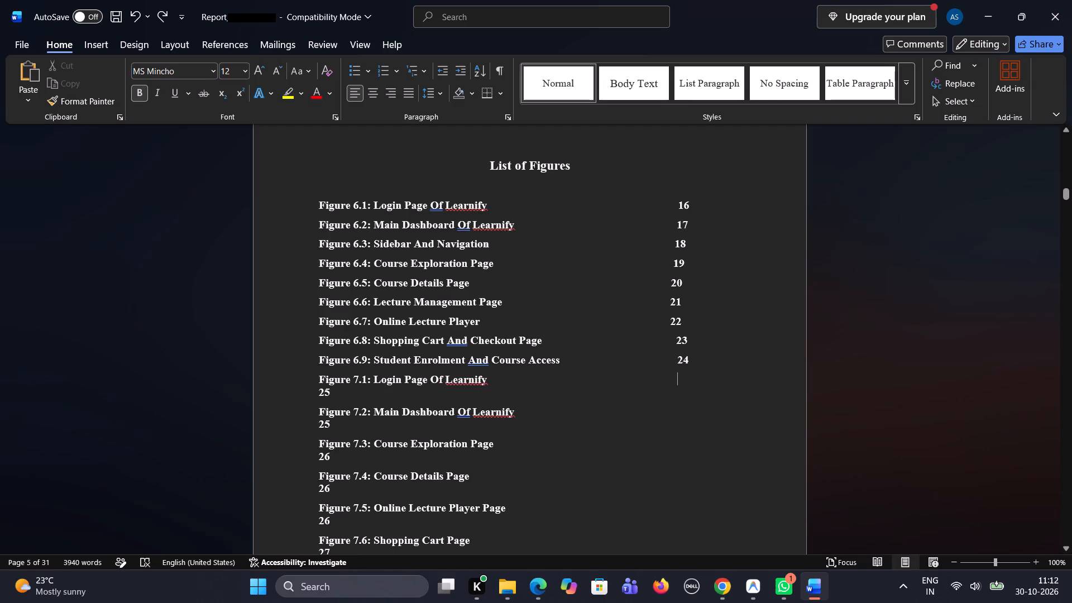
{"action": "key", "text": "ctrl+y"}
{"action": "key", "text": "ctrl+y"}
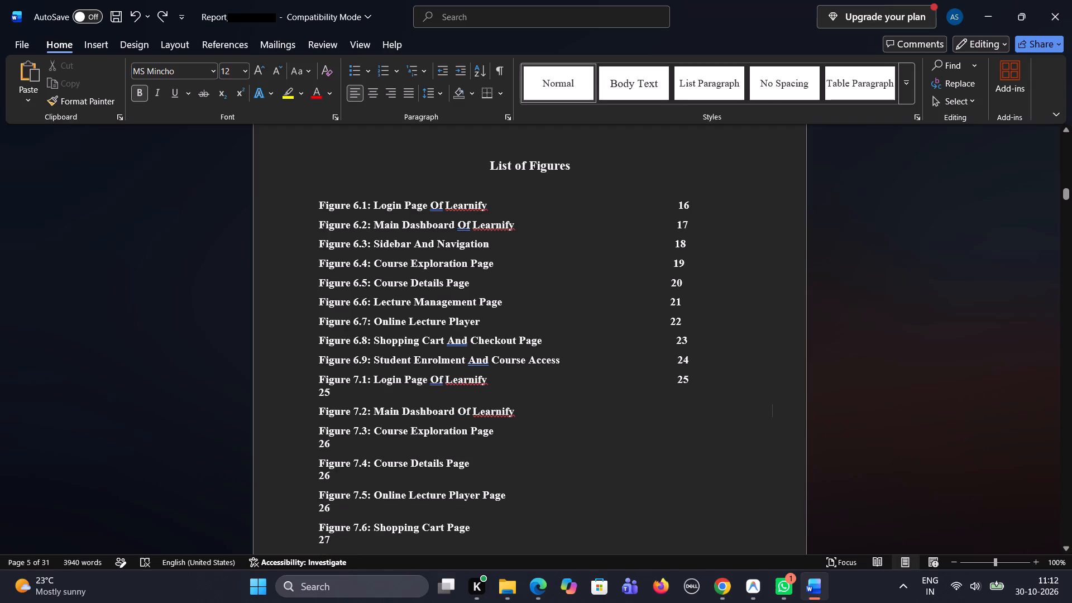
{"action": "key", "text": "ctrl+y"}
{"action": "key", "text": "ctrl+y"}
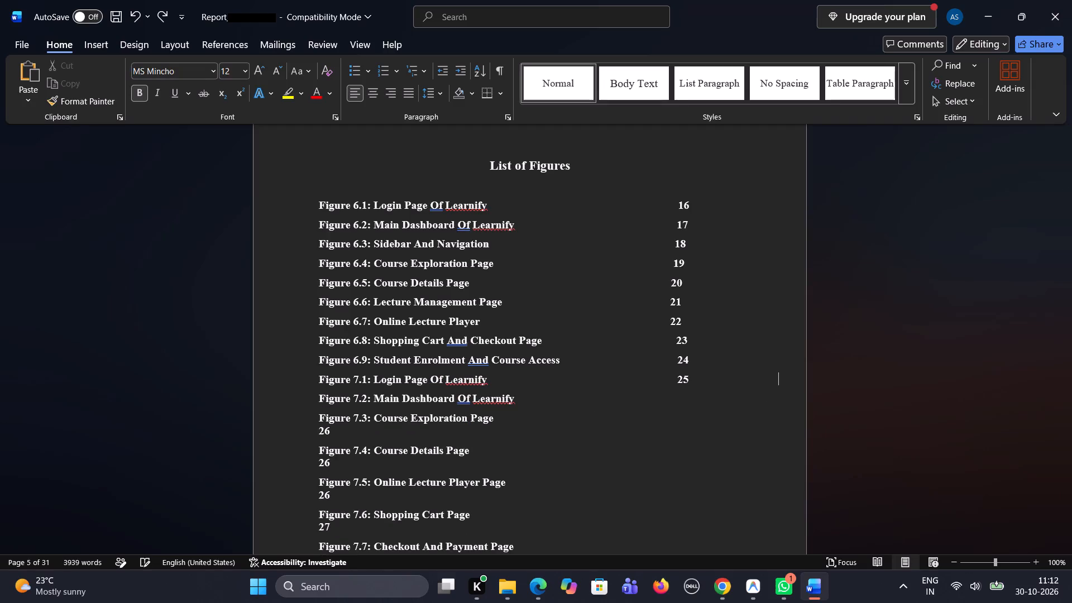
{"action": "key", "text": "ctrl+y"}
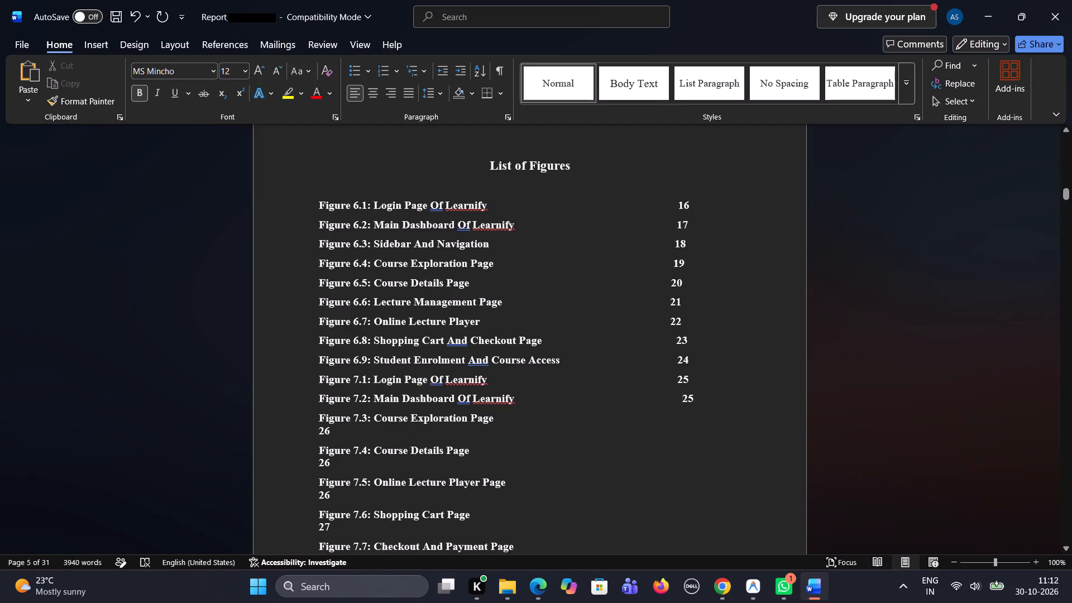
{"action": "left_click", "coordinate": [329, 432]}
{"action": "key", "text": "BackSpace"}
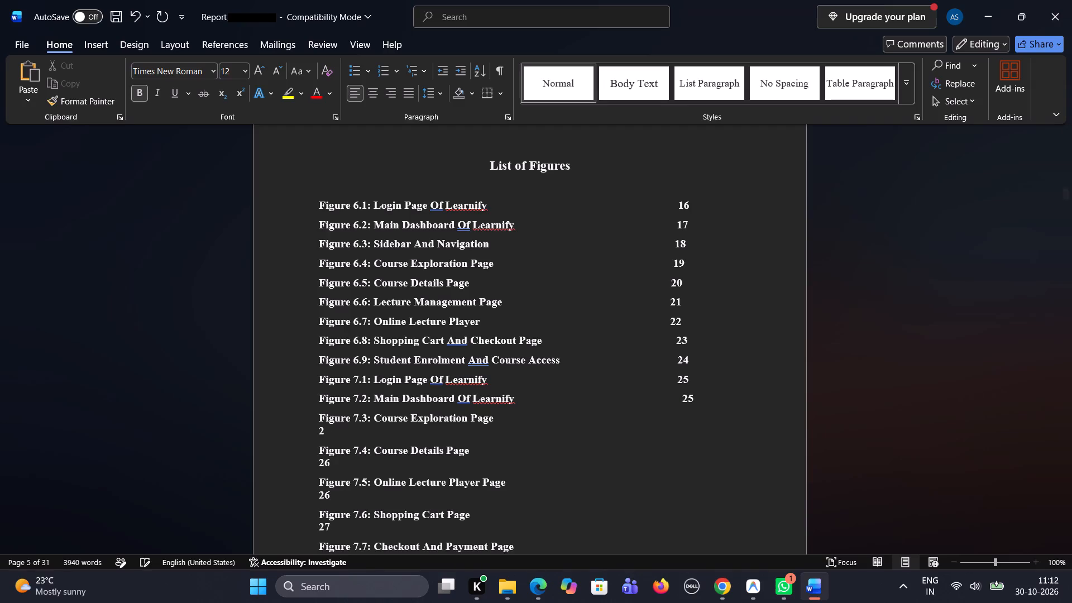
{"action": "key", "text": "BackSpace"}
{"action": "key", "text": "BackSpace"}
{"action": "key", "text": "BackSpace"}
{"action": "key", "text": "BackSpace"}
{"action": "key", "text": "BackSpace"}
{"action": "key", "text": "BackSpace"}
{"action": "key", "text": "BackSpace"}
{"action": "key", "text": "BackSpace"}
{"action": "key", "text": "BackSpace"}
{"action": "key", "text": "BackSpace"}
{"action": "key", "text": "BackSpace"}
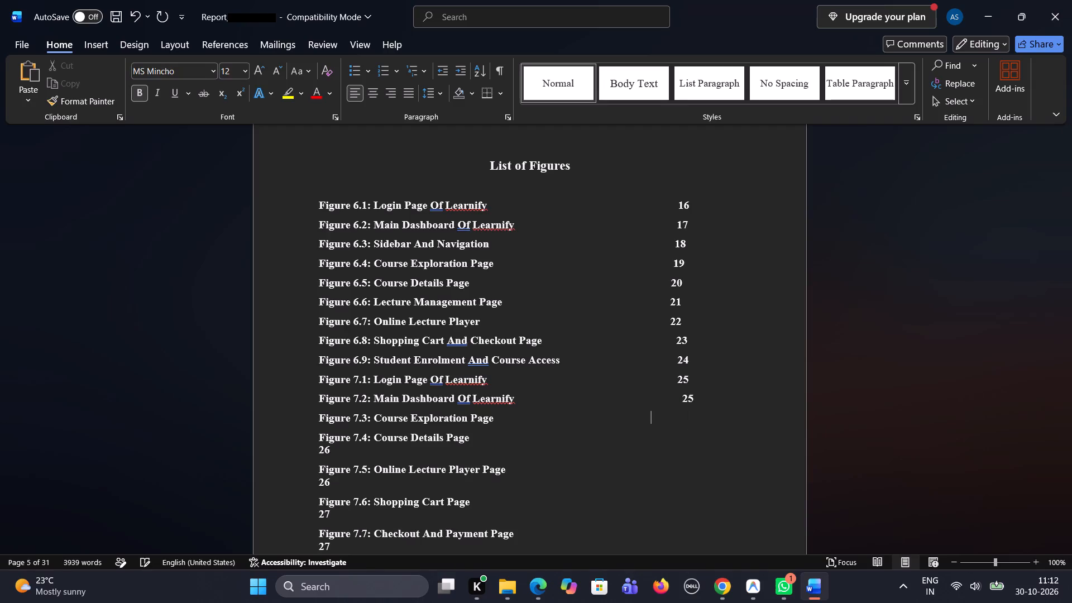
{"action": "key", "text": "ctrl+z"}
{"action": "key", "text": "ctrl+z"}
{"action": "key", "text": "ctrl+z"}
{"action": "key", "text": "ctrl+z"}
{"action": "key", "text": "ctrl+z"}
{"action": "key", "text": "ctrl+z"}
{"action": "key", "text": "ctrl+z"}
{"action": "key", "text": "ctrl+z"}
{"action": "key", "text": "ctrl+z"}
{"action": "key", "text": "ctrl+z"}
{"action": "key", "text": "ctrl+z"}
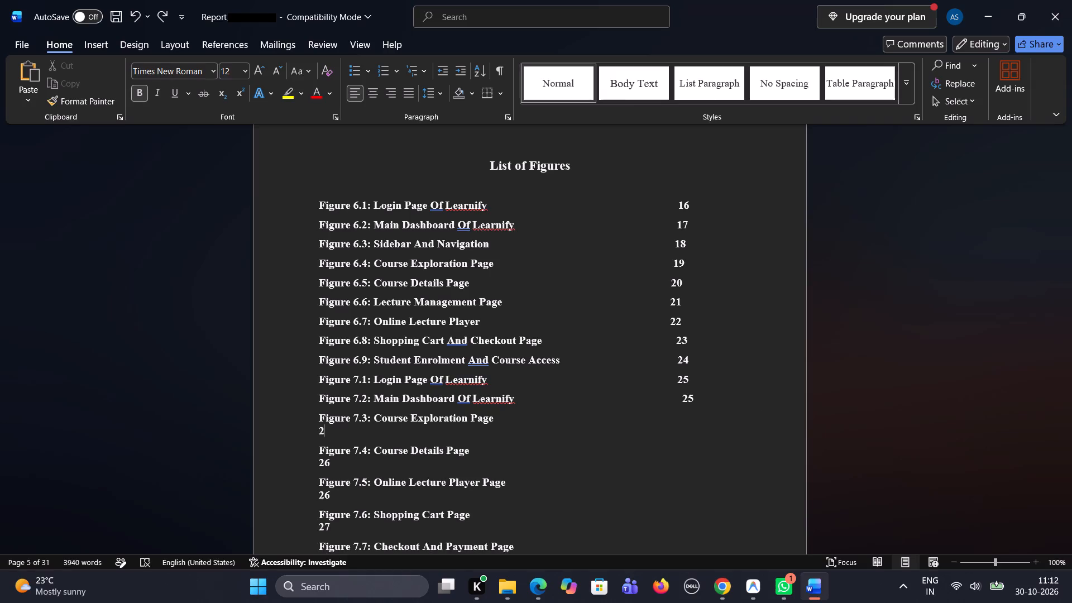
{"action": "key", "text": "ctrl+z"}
Move page number 26 up onto the Figure 7.3 entry's line in the page-number column, removing the original 26 below it.
{"action": "left_click_drag", "start_coordinate": [329, 431], "coordinate": [311, 433]}
{"action": "key", "text": "ctrl+c"}
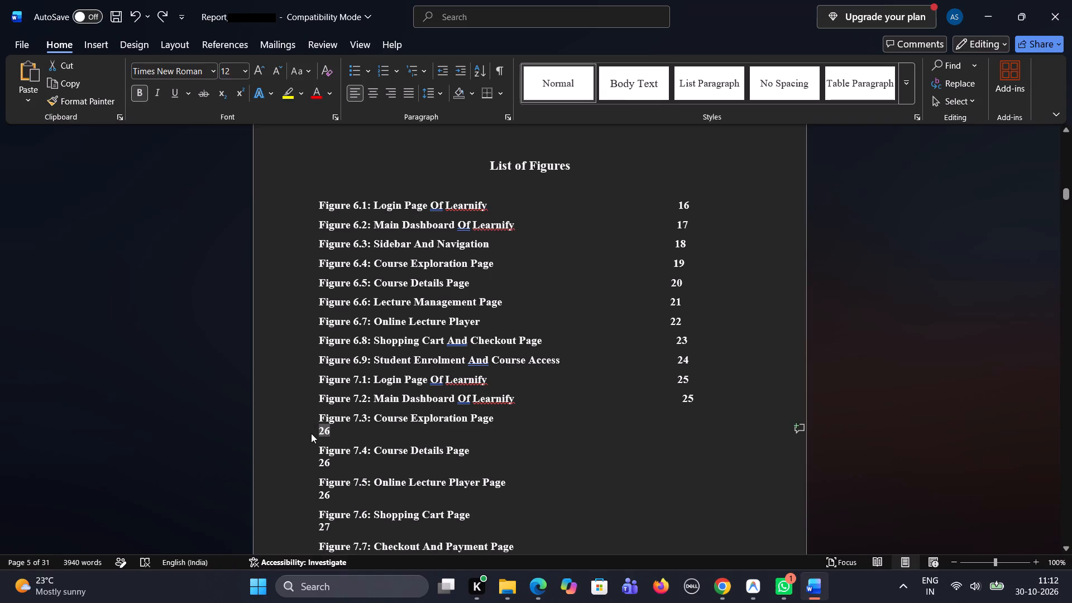
{"action": "key", "text": "BackSpace"}
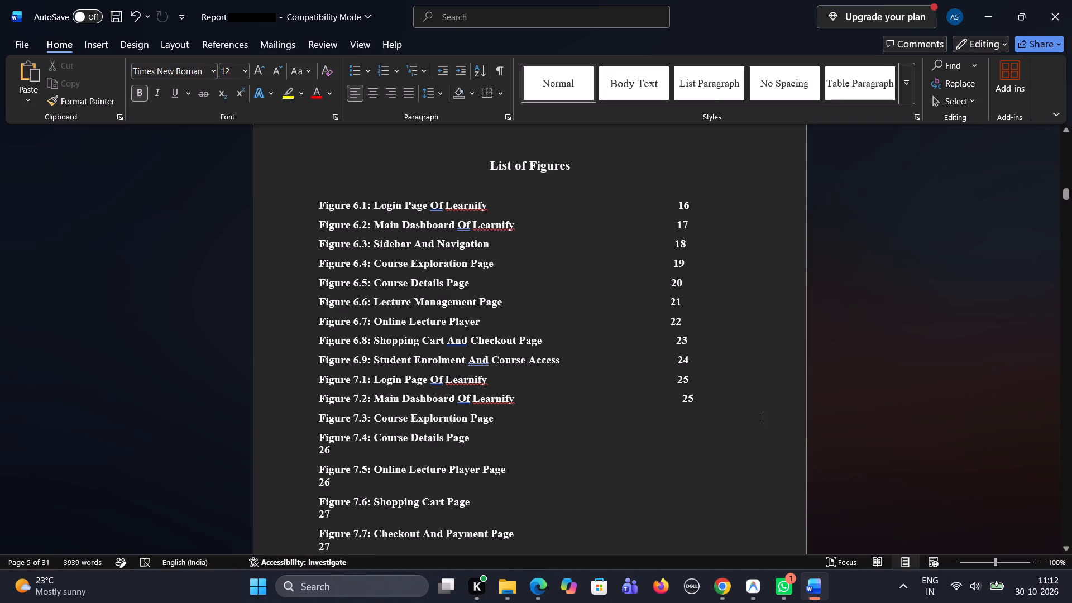
{"action": "left_click", "coordinate": [682, 412]}
{"action": "key", "text": "ctrl+v"}
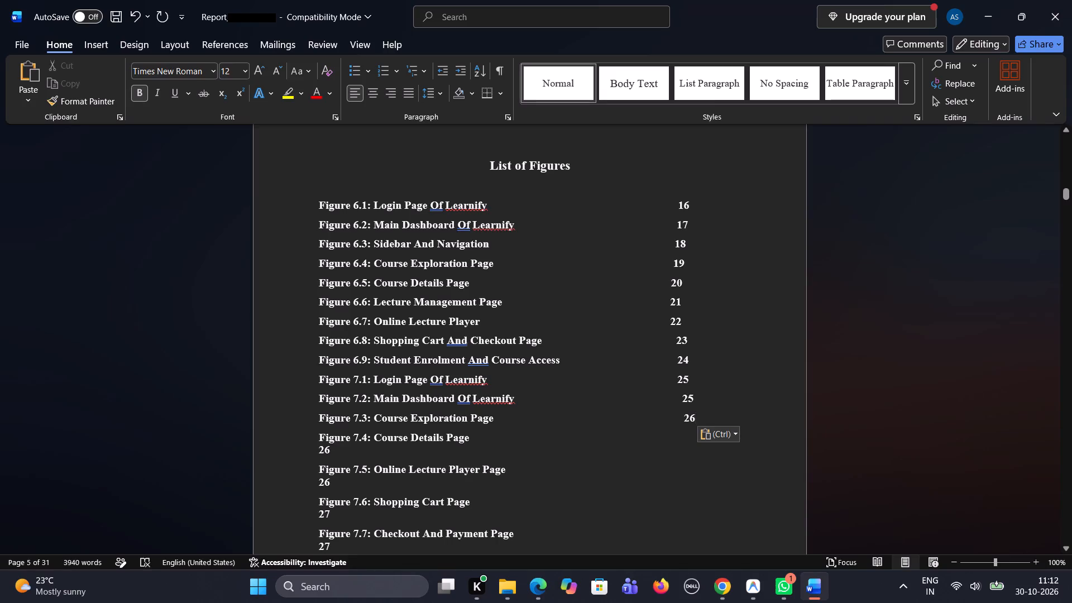
Delete the 26 below the Figure 7.4 entry and place page number 26 on that entry's line in the page-number column.
{"action": "left_click", "coordinate": [339, 449]}
{"action": "key", "text": "BackSpace"}
{"action": "key", "text": "BackSpace"}
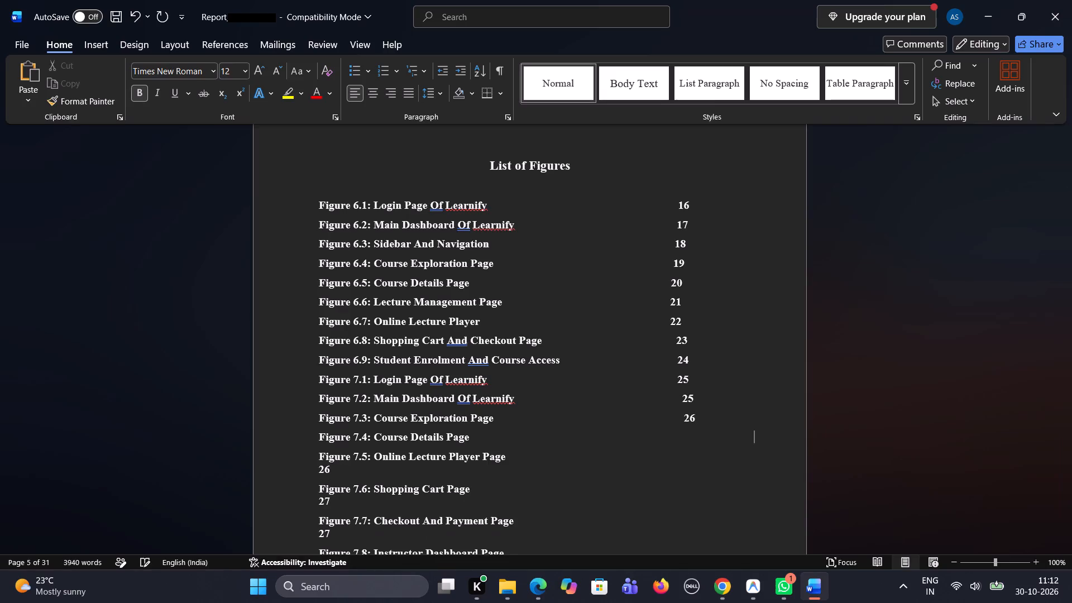
{"action": "left_click", "coordinate": [686, 431]}
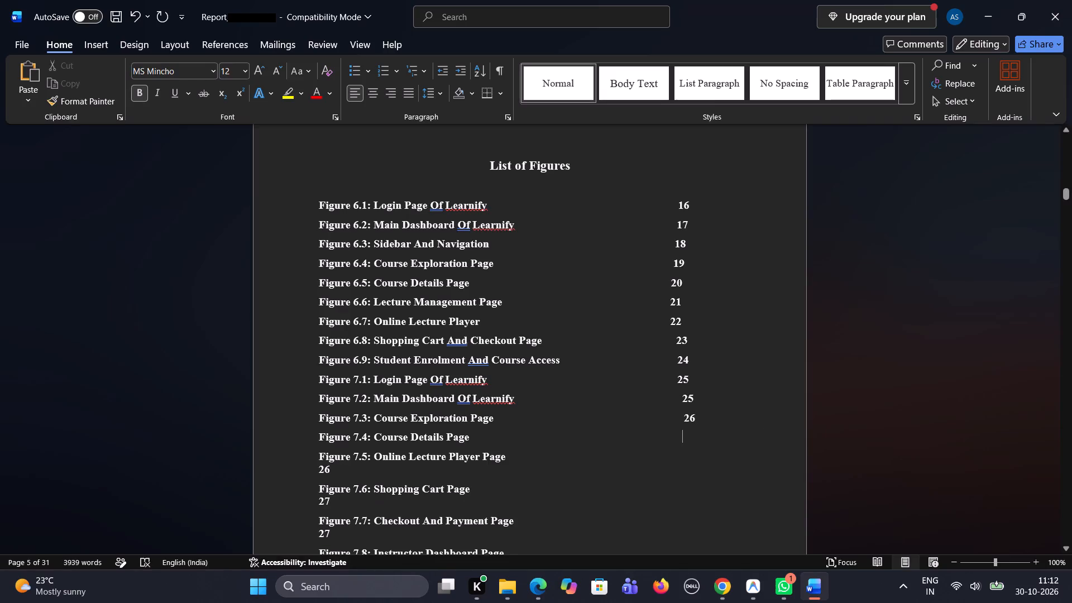
{"action": "key", "text": "ctrl+v"}
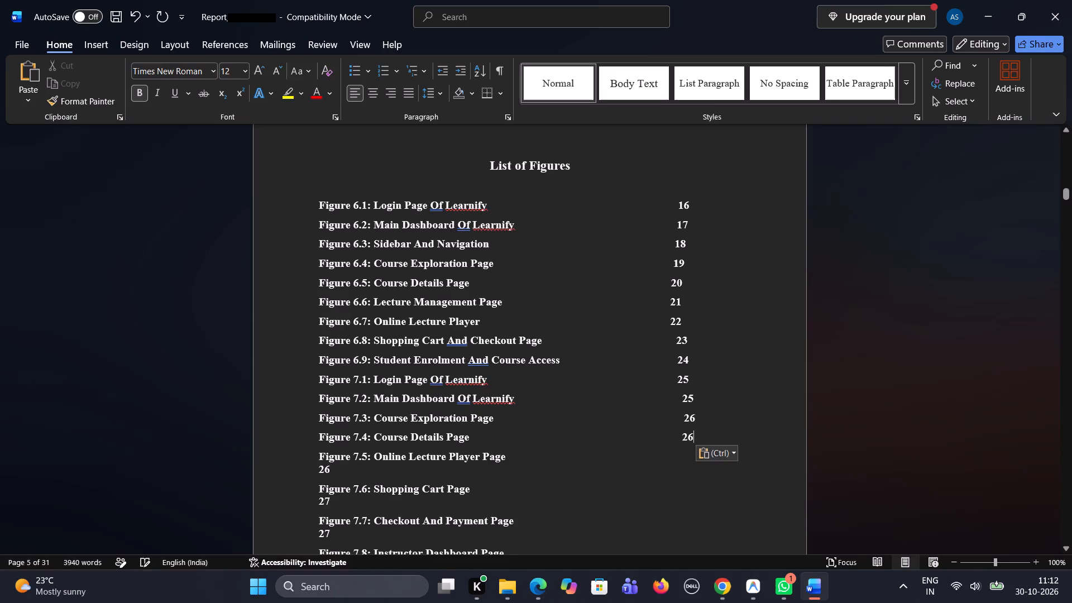
Delete the 26 below the Figure 7.5 entry and place page number 26 on its line, adjusting the spacing to the page-number column.
{"action": "left_click", "coordinate": [375, 468]}
{"action": "key", "text": "BackSpace"}
{"action": "key", "text": "BackSpace"}
{"action": "key", "text": "BackSpace"}
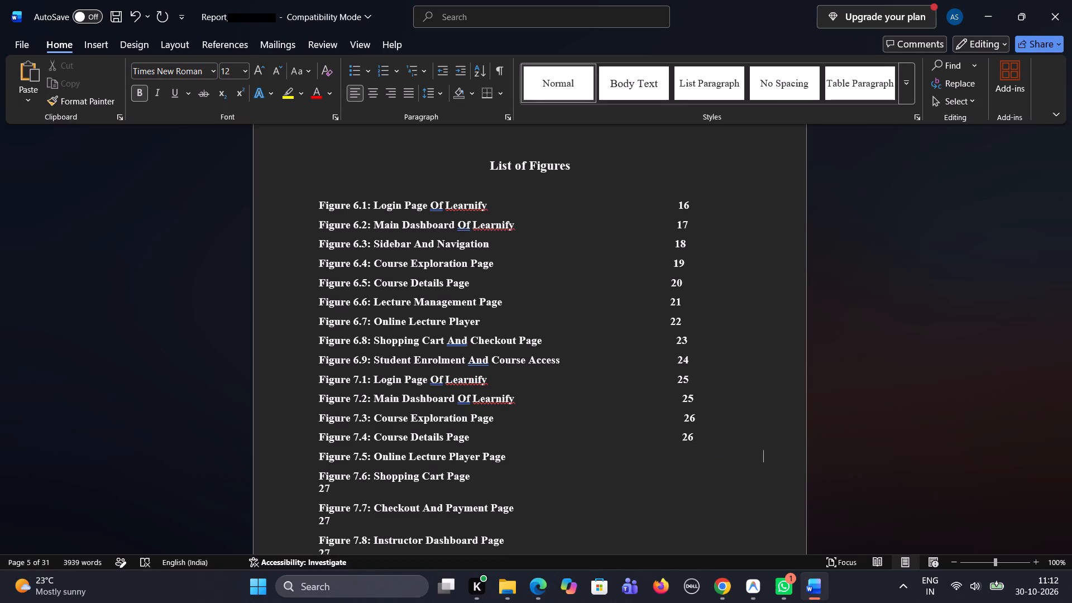
{"action": "key", "text": "BackSpace"}
{"action": "key", "text": "BackSpace"}
{"action": "key", "text": "BackSpace"}
{"action": "key", "text": "BackSpace"}
{"action": "key", "text": "BackSpace"}
{"action": "key", "text": "BackSpace"}
{"action": "key", "text": "BackSpace"}
{"action": "key", "text": "space"}
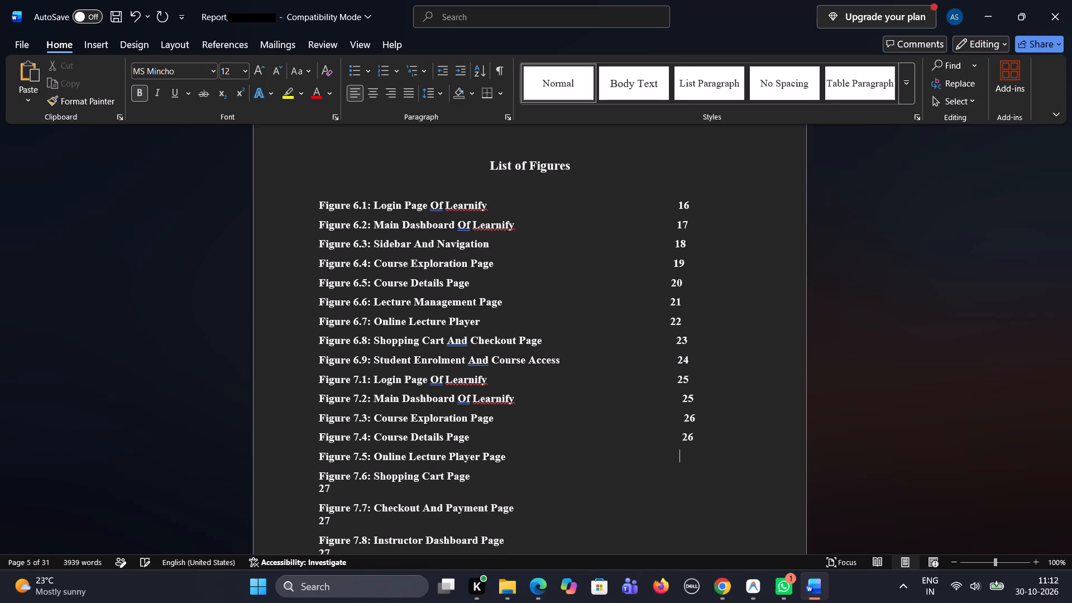
{"action": "key", "text": "space"}
{"action": "key", "text": "BackSpace"}
{"action": "key", "text": "space"}
{"action": "key", "text": "BackSpace"}
{"action": "key", "text": "space"}
{"action": "key", "text": "ctrl+v"}
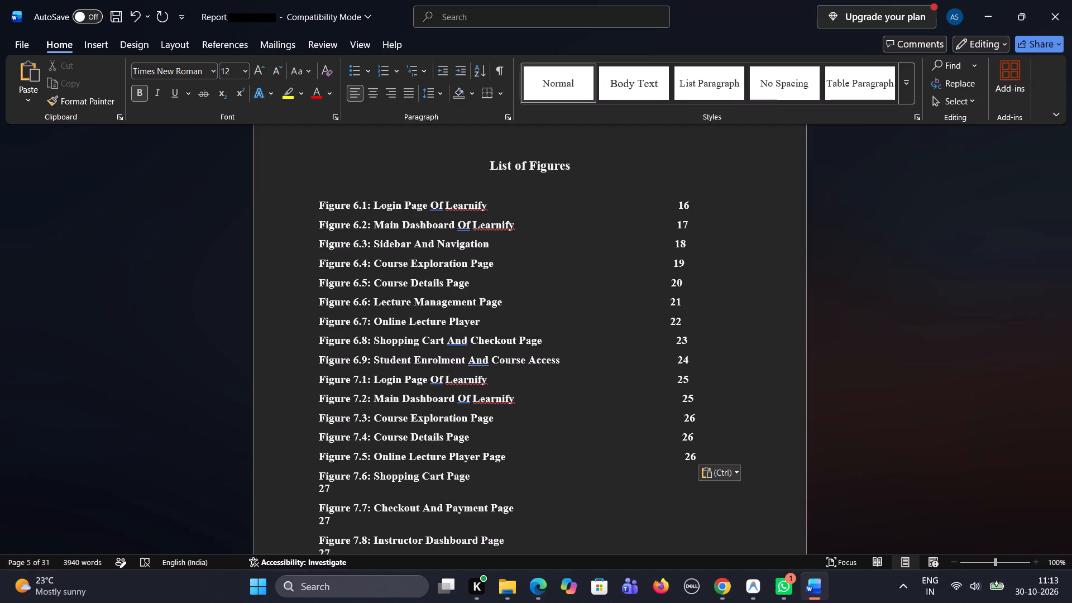
Move page number 27 up onto the Figure 7.6 entry's line in the page-number column, without leaving an extra blank line below it.
{"action": "left_click", "coordinate": [335, 488]}
{"action": "left_click_drag", "start_coordinate": [335, 488], "coordinate": [312, 489]}
{"action": "key", "text": "ctrl+c"}
{"action": "key", "text": "BackSpace"}
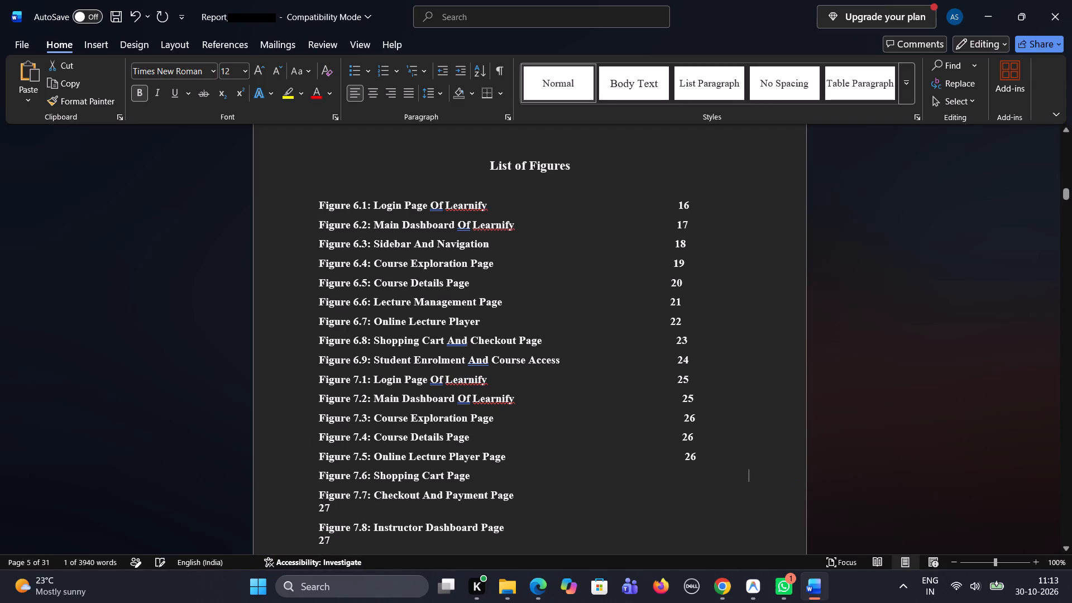
{"action": "left_click", "coordinate": [312, 489]}
{"action": "key", "text": "BackSpace"}
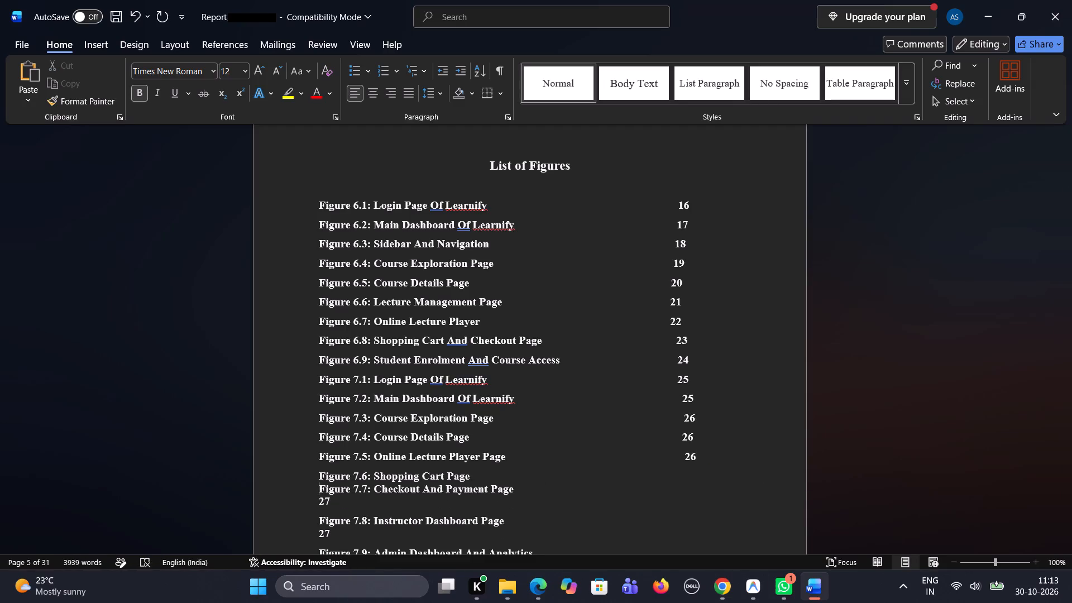
{"action": "key", "text": "ctrl+z"}
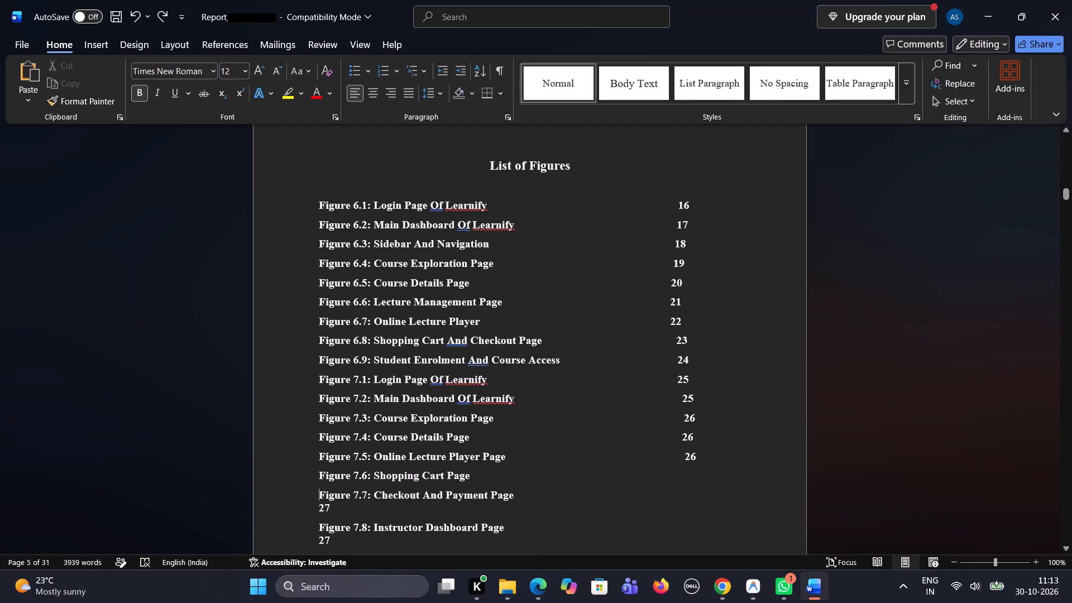
{"action": "left_click", "coordinate": [683, 478]}
{"action": "key", "text": "ctrl+v"}
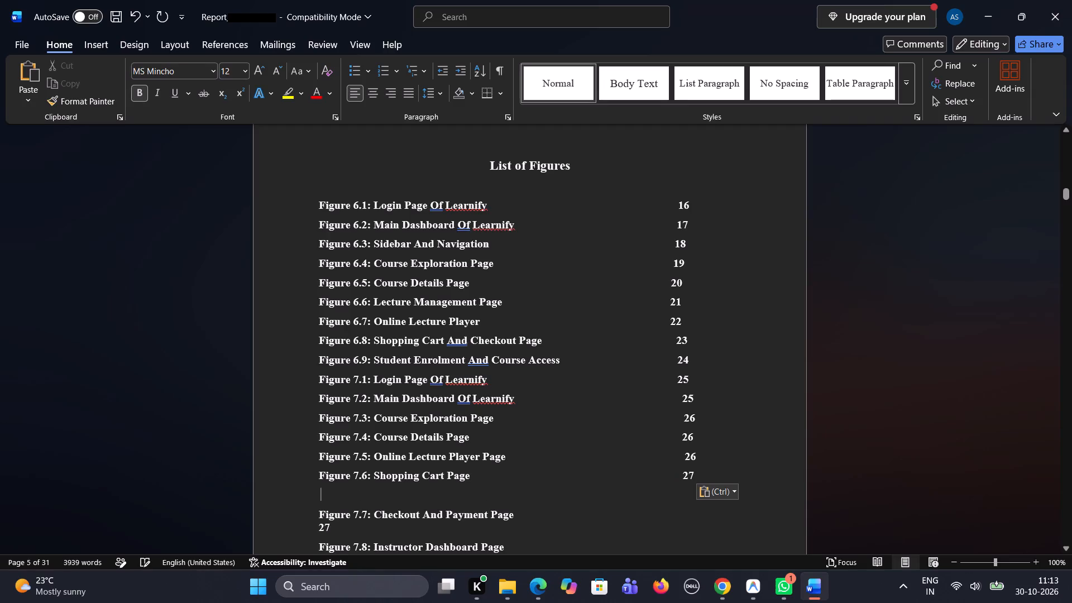
{"action": "key", "text": "BackSpace"}
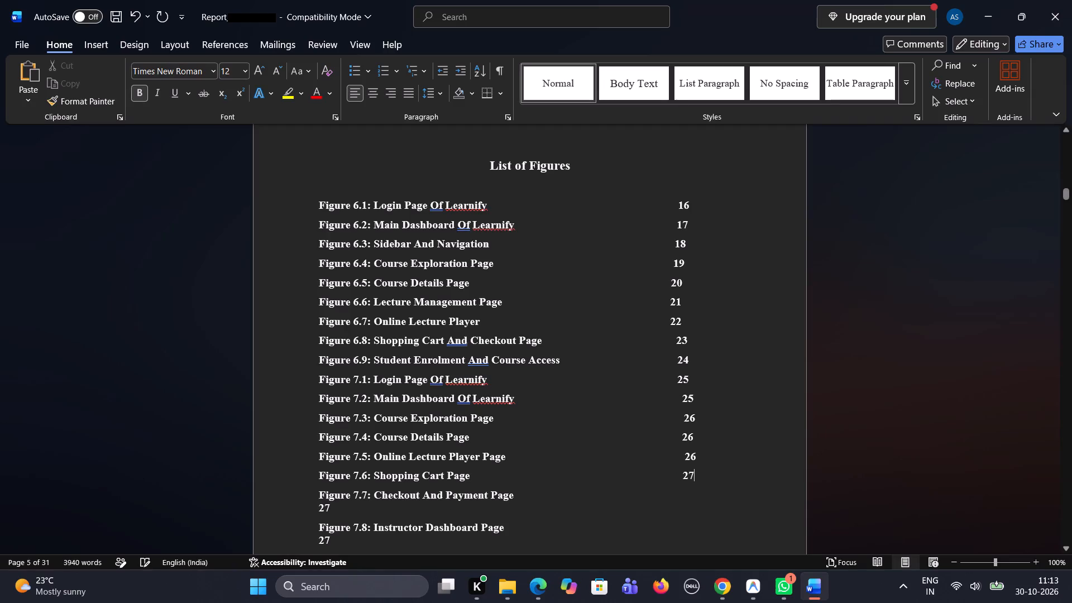
Delete the 27 below the Figure 7.7 entry and place page number 27 on its line, aligned beneath Figure 7.6's number.
{"action": "left_click", "coordinate": [347, 508]}
{"action": "key", "text": "BackSpace"}
{"action": "key", "text": "BackSpace"}
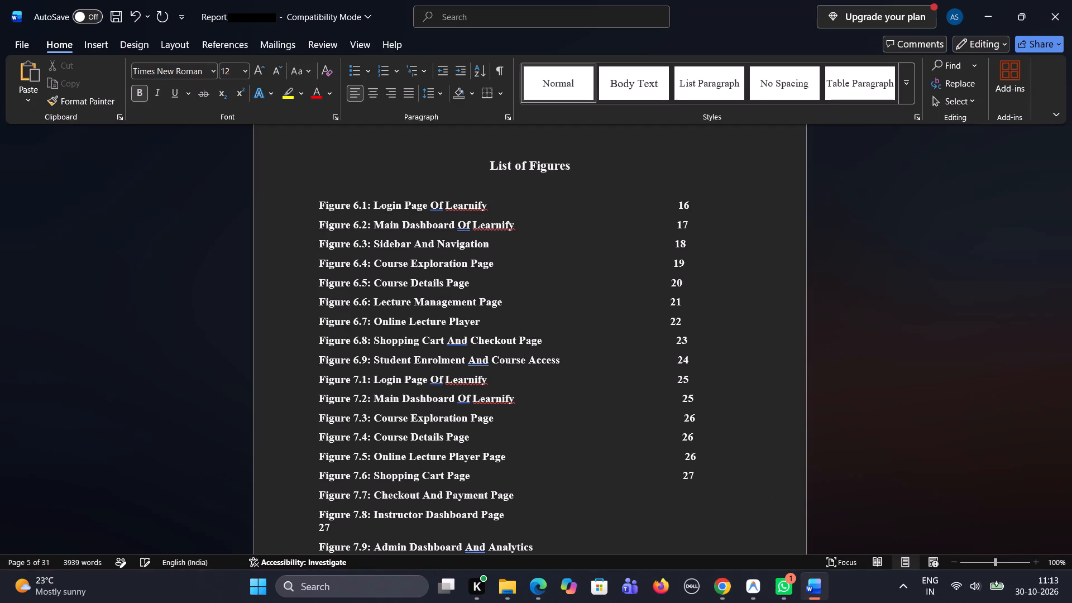
{"action": "key", "text": "BackSpace"}
{"action": "key", "text": "BackSpace"}
{"action": "key", "text": "BackSpace"}
{"action": "key", "text": "BackSpace"}
{"action": "key", "text": "BackSpace"}
{"action": "key", "text": "BackSpace"}
{"action": "key", "text": "BackSpace"}
{"action": "key", "text": "BackSpace"}
{"action": "key", "text": "BackSpace"}
{"action": "key", "text": "space"}
{"action": "key", "text": "space"}
{"action": "key", "text": "ctrl+v"}
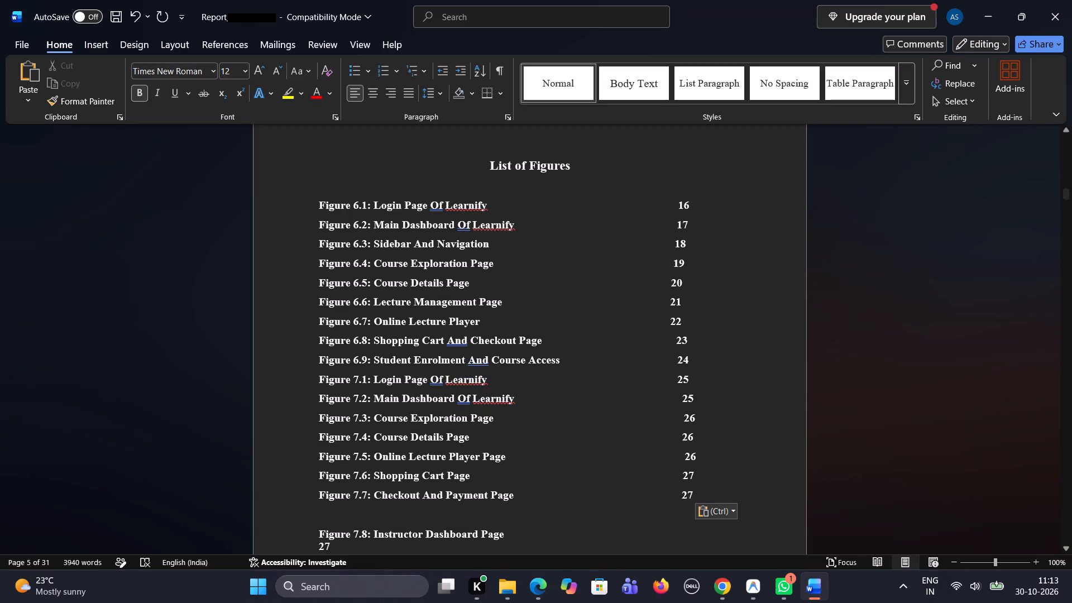
{"action": "key", "text": "BackSpace"}
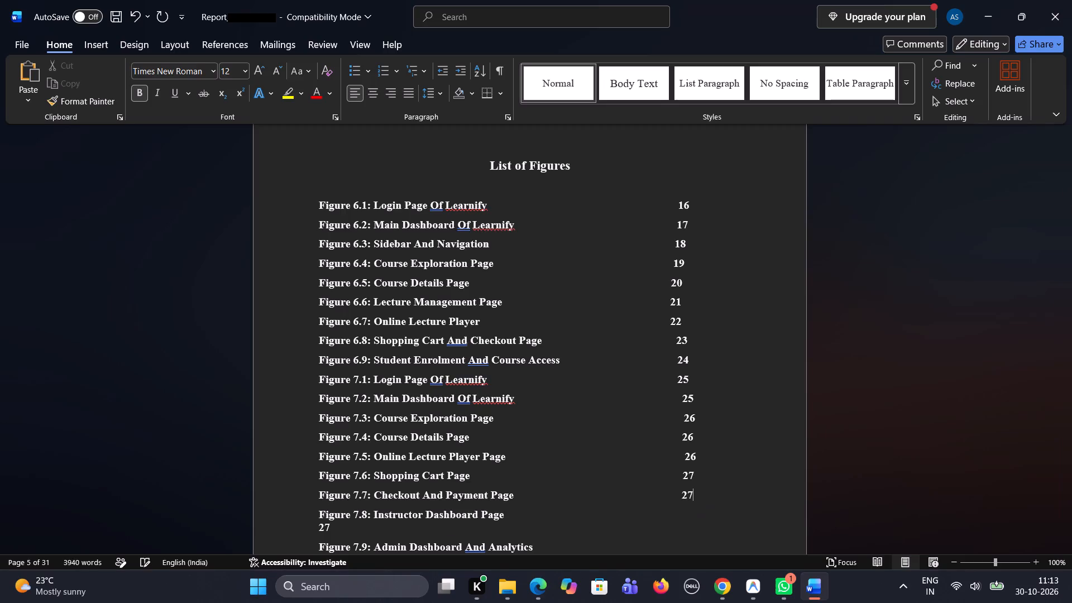
Delete the 27 below the Figure 7.8 entry and place page number 27 on its line in the page-number column, removing the extra blank line.
{"action": "left_click_drag", "start_coordinate": [339, 527], "coordinate": [323, 530]}
{"action": "key", "text": "BackSpace"}
{"action": "key", "text": "BackSpace"}
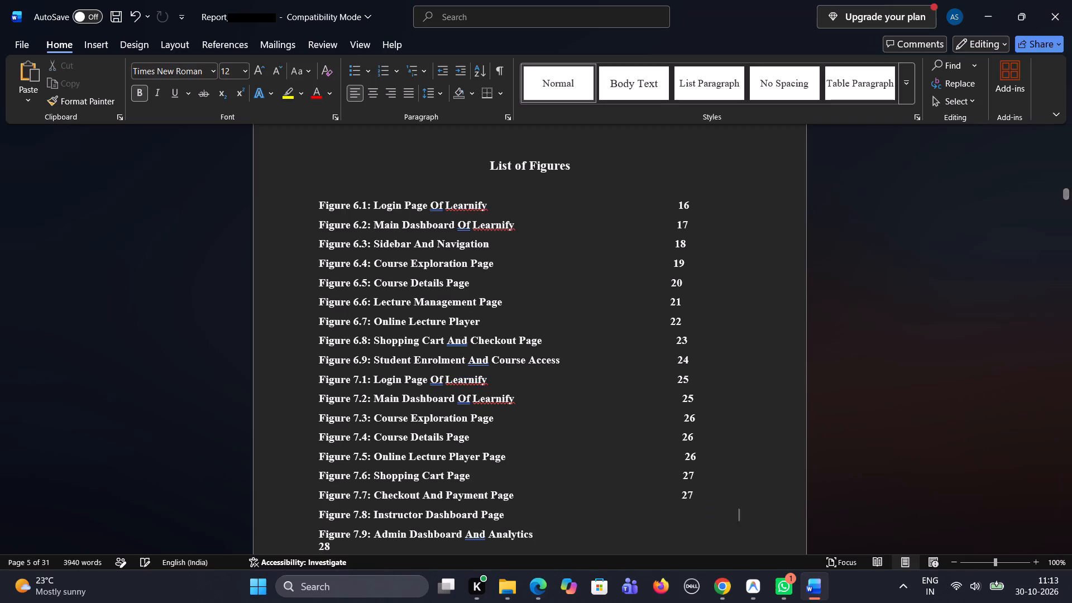
{"action": "key", "text": "BackSpace"}
{"action": "key", "text": "BackSpace"}
{"action": "key", "text": "BackSpace"}
{"action": "key", "text": "BackSpace"}
{"action": "key", "text": "BackSpace"}
{"action": "key", "text": "BackSpace"}
{"action": "key", "text": "BackSpace"}
{"action": "key", "text": "BackSpace"}
{"action": "key", "text": "space"}
{"action": "key", "text": "space"}
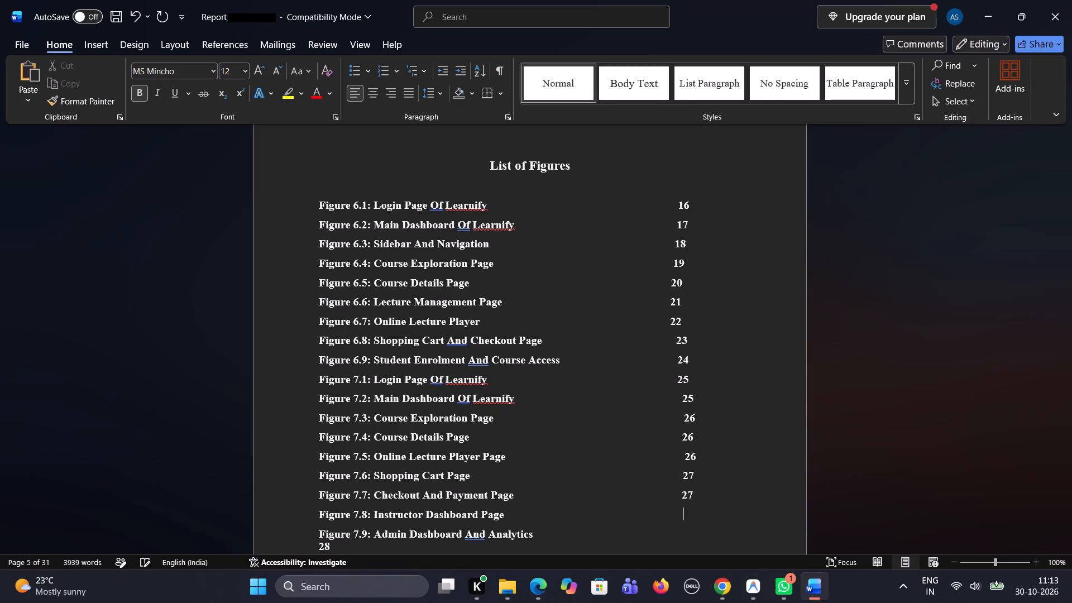
{"action": "key", "text": "ctrl+v"}
{"action": "scroll", "coordinate": [323, 530], "scroll_direction": "down", "scroll_amount": 1}
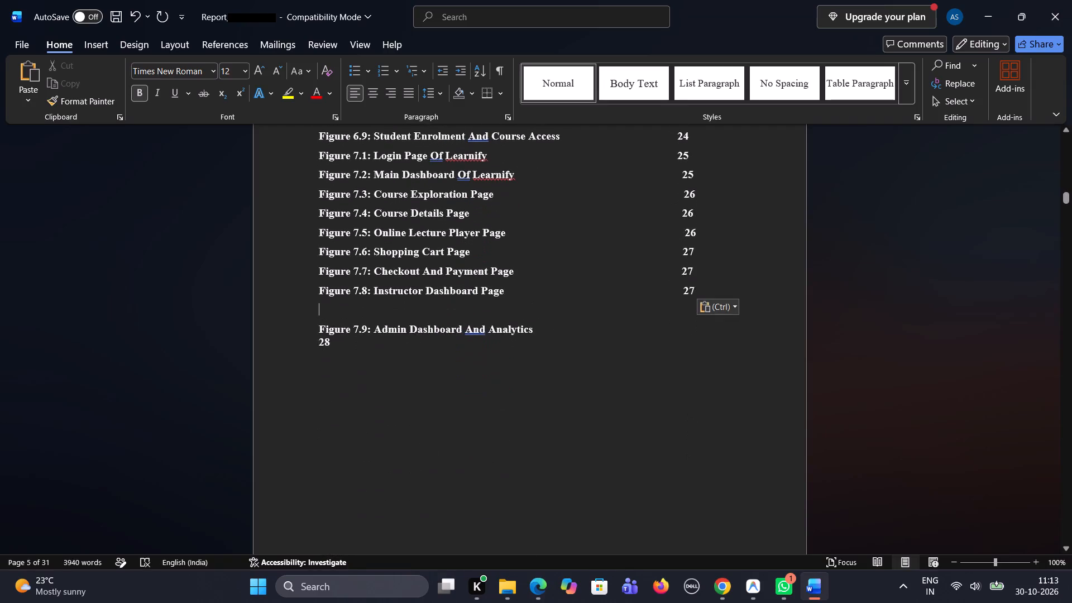
{"action": "left_click", "coordinate": [319, 319]}
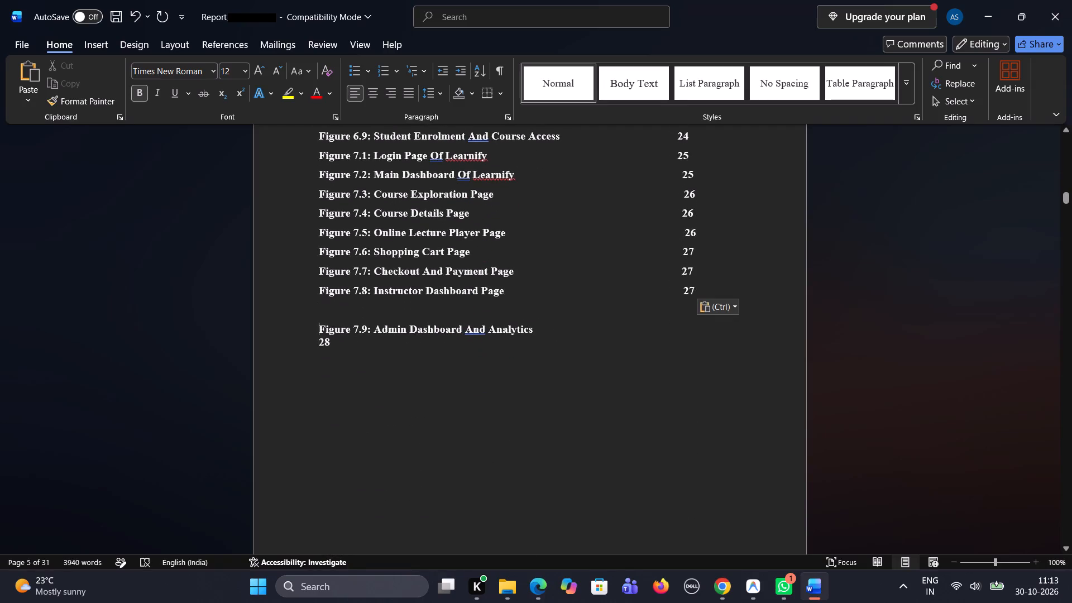
{"action": "left_click", "coordinate": [319, 314]}
{"action": "key", "text": "BackSpace"}
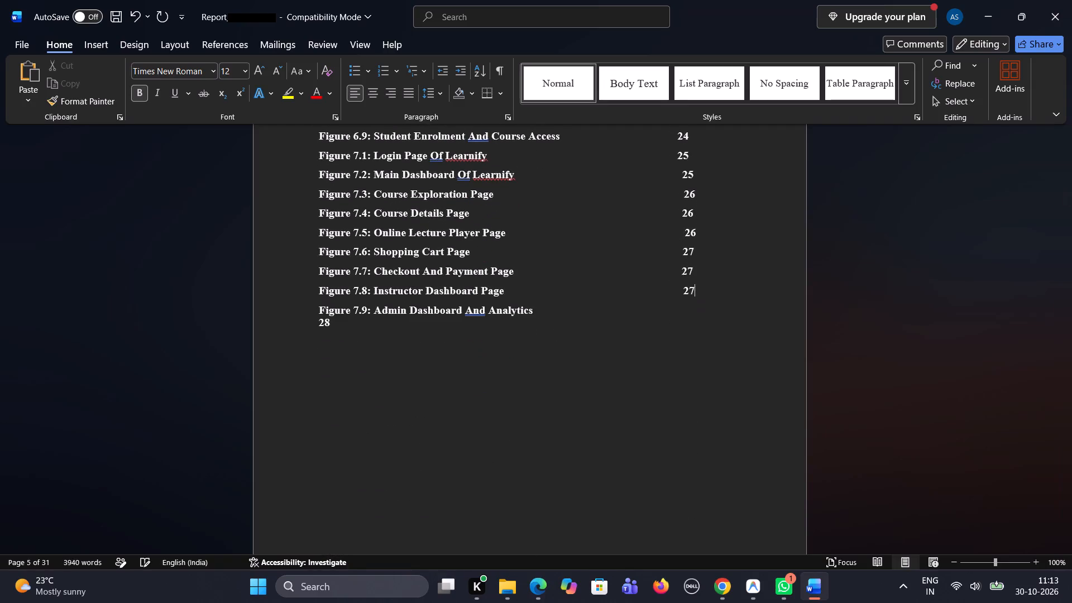
Copy page number 28 onto the Figure 7.9 entry's line in the page-number column and delete the leftover 28 below it.
{"action": "left_click_drag", "start_coordinate": [347, 324], "coordinate": [308, 331]}
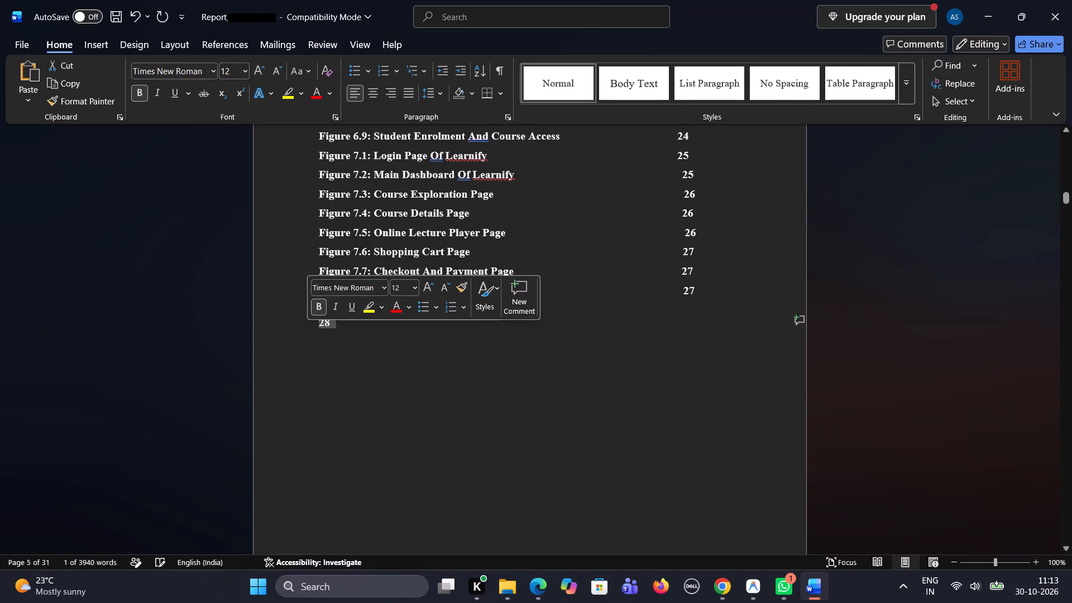
{"action": "key", "text": "ctrl+c"}
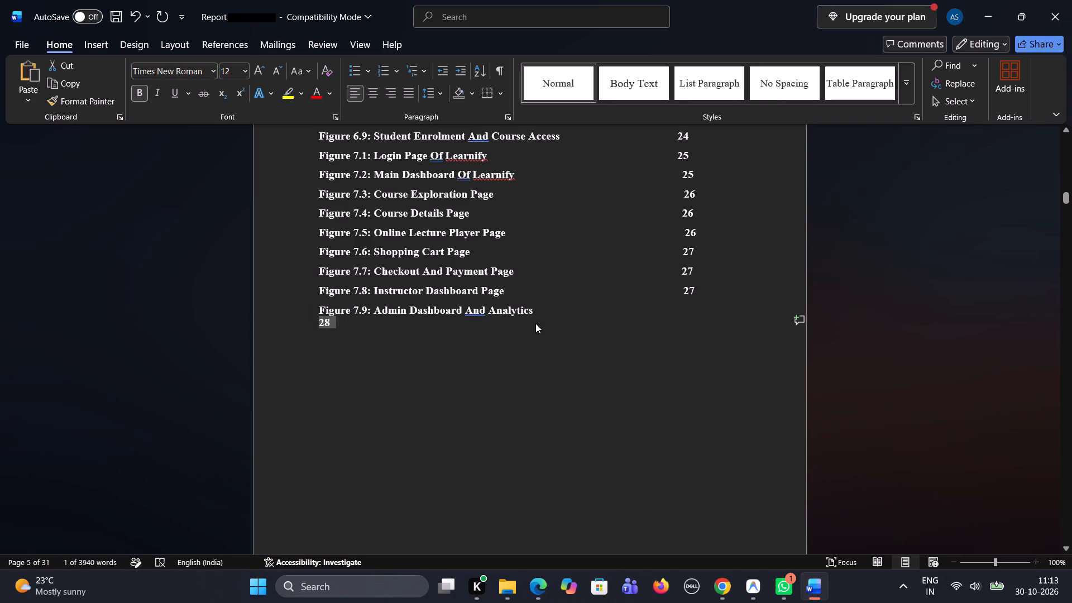
{"action": "left_click", "coordinate": [682, 310]}
{"action": "key", "text": "ctrl+v"}
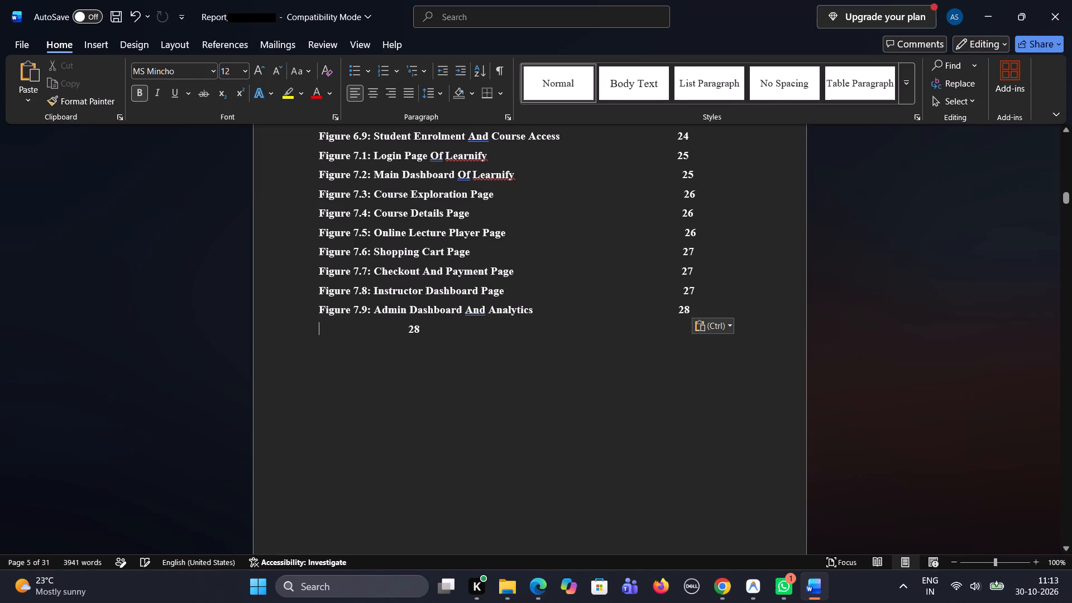
{"action": "left_click", "coordinate": [457, 325]}
{"action": "key", "text": "BackSpace"}
{"action": "key", "text": "BackSpace"}
{"action": "key", "text": "BackSpace"}
{"action": "key", "text": "BackSpace"}
{"action": "key", "text": "BackSpace"}
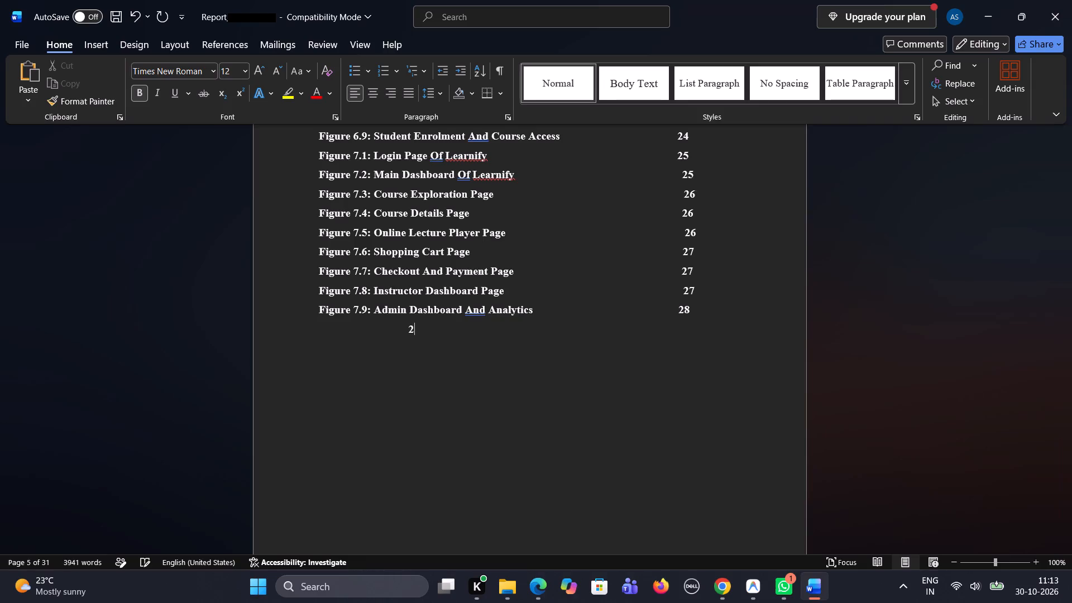
{"action": "key", "text": "BackSpace"}
{"action": "double_click", "coordinate": [411, 327]}
{"action": "left_click", "coordinate": [413, 326]}
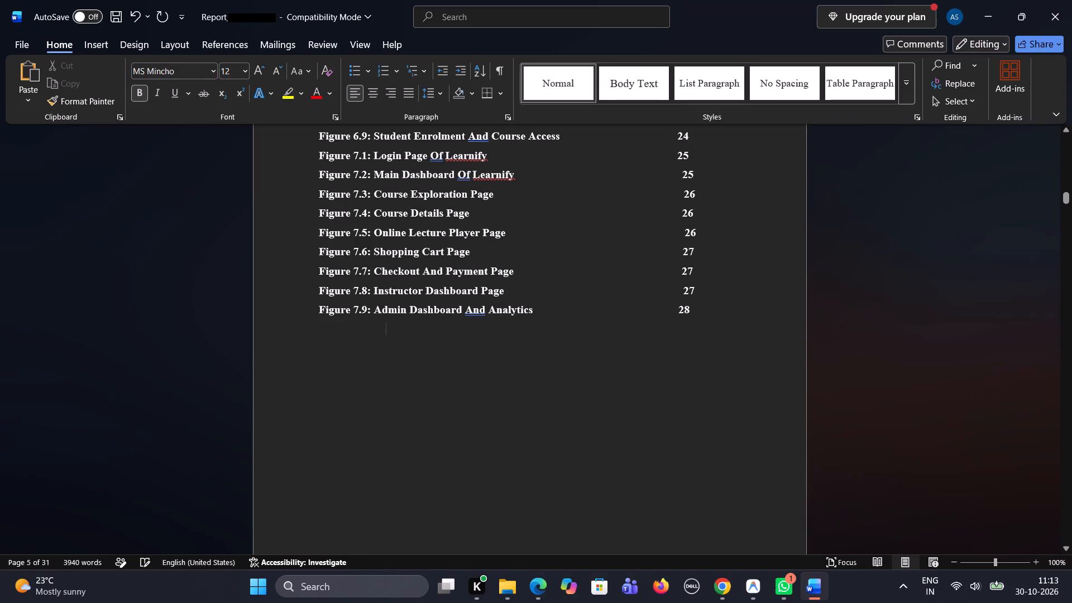
{"action": "scroll", "coordinate": [413, 326], "scroll_direction": "right", "scroll_amount": 2}
{"action": "scroll", "coordinate": [413, 326], "scroll_direction": "up", "scroll_amount": 2}
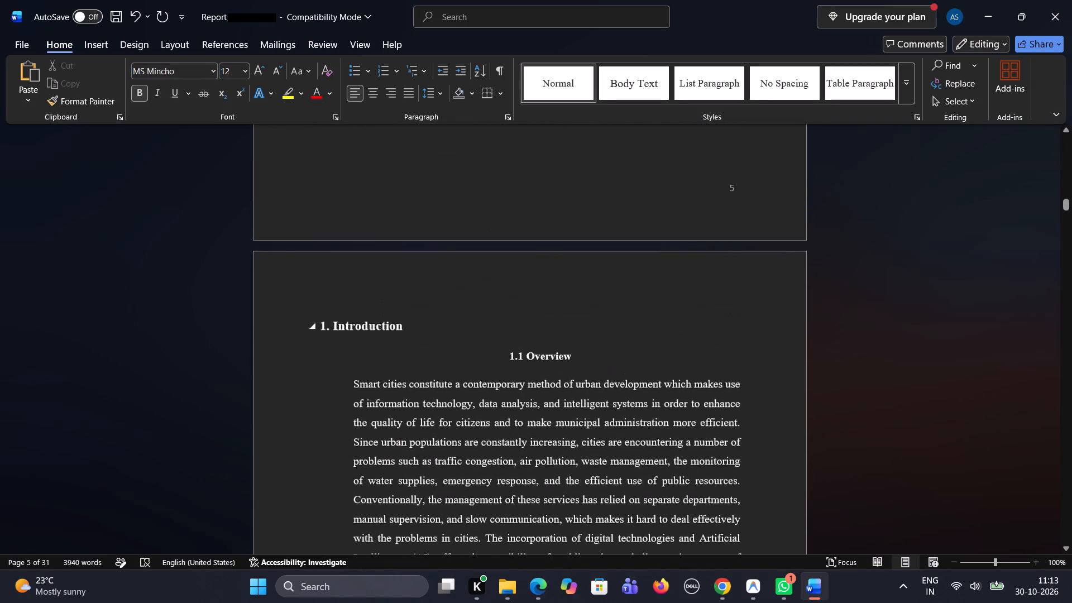
{"action": "scroll", "coordinate": [413, 326], "scroll_direction": "down", "scroll_amount": 2}
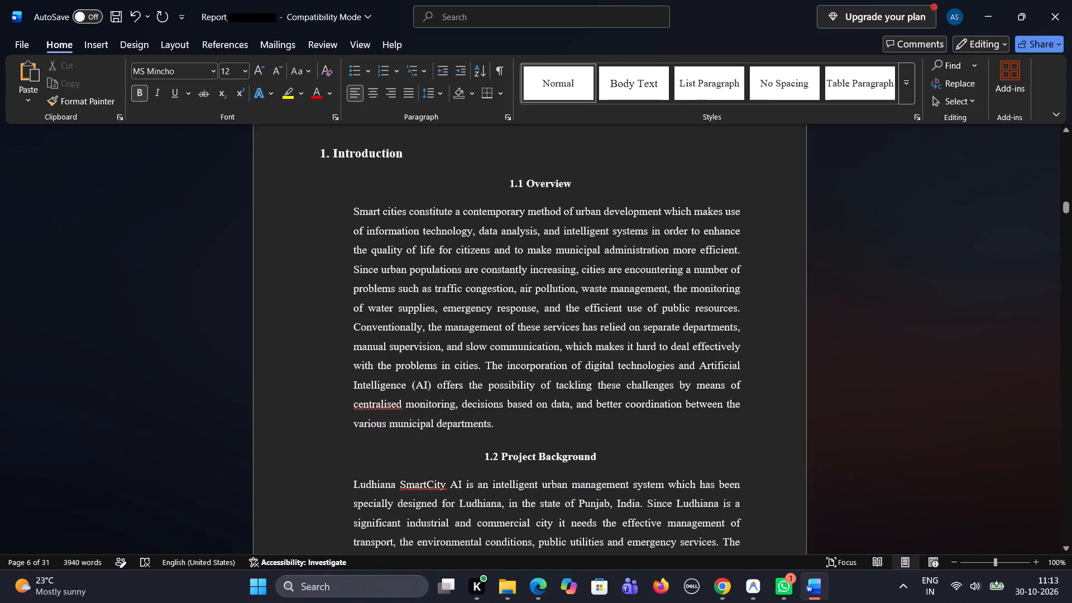
{"action": "left_click_drag", "start_coordinate": [355, 176], "coordinate": [595, 324]}
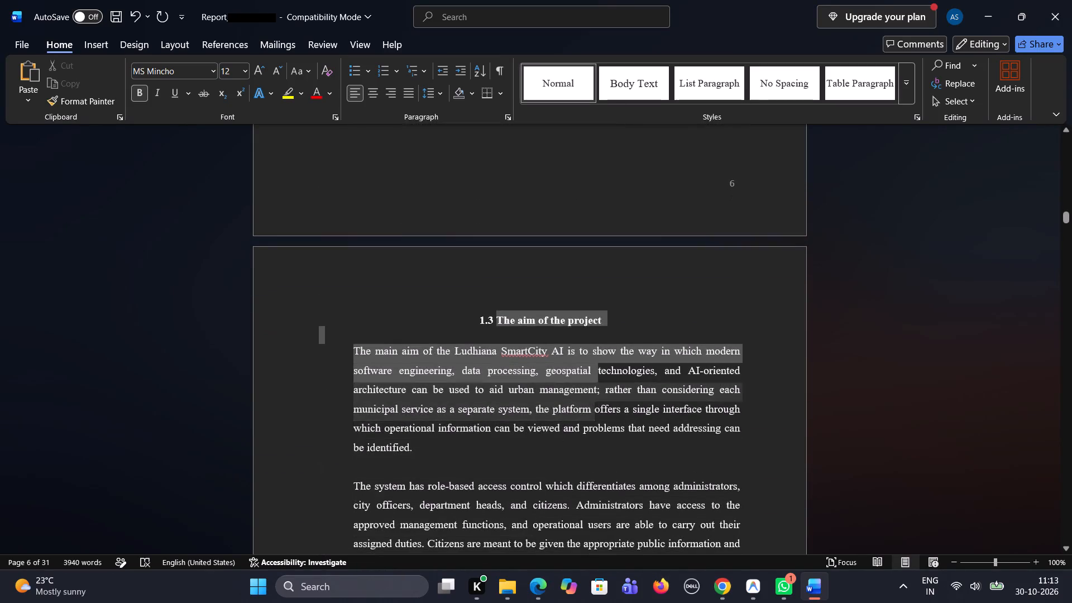
{"action": "left_click_drag", "start_coordinate": [595, 324], "coordinate": [626, 112]}
{"action": "scroll", "coordinate": [625, 190], "scroll_direction": "up", "scroll_amount": 1}
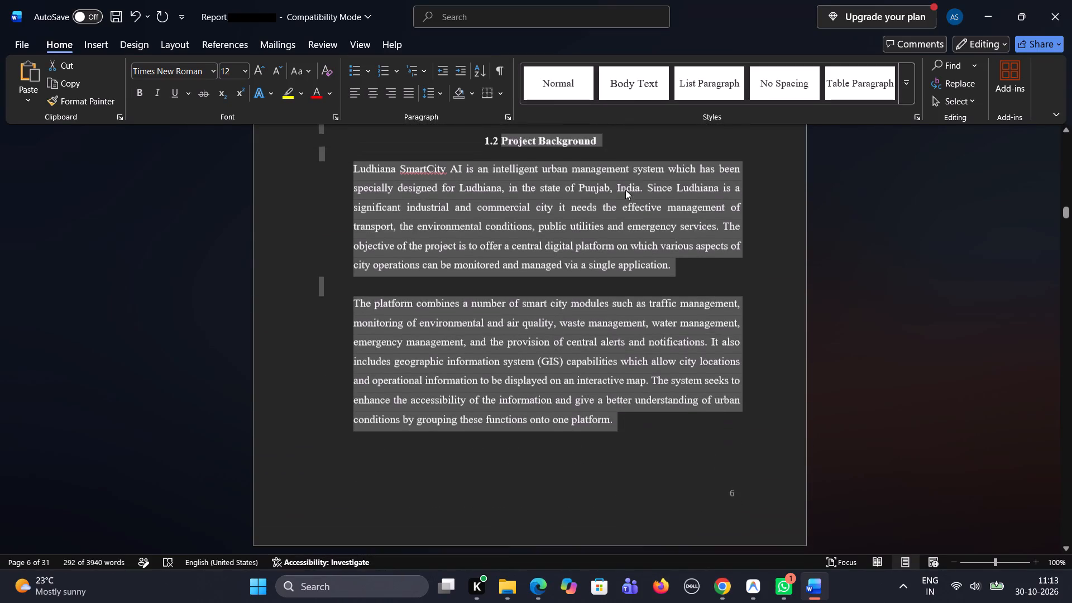
{"action": "scroll", "coordinate": [625, 190], "scroll_direction": "up", "scroll_amount": 1}
{"action": "key", "text": "ctrl+c"}
{"action": "scroll", "coordinate": [625, 190], "scroll_direction": "up", "scroll_amount": 1}
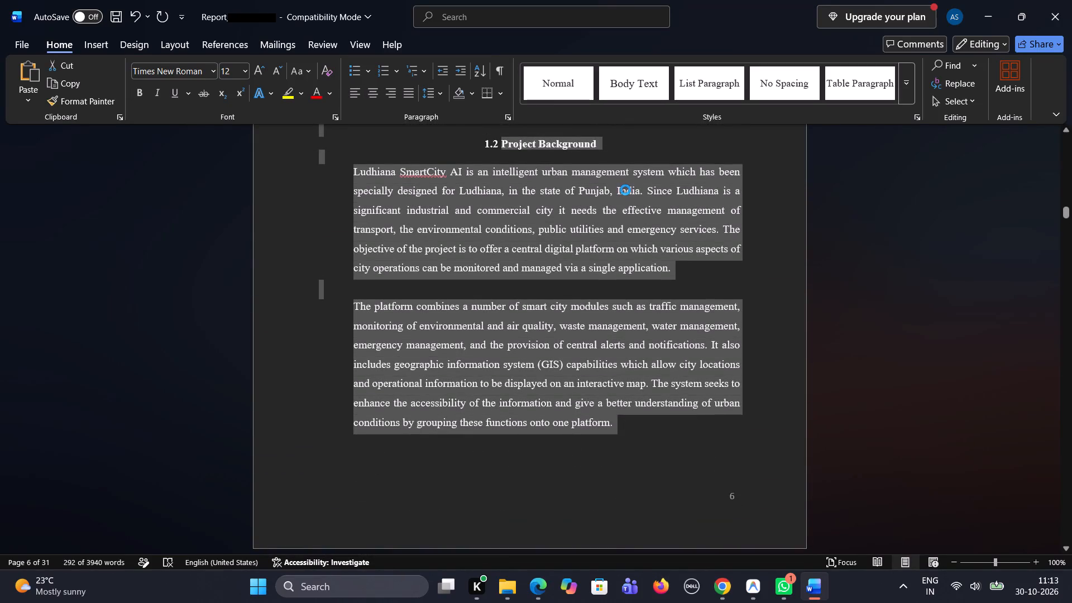
{"action": "scroll", "coordinate": [773, 601], "scroll_direction": "up", "scroll_amount": 3}
{"action": "scroll", "coordinate": [634, 395], "scroll_direction": "up", "scroll_amount": 1}
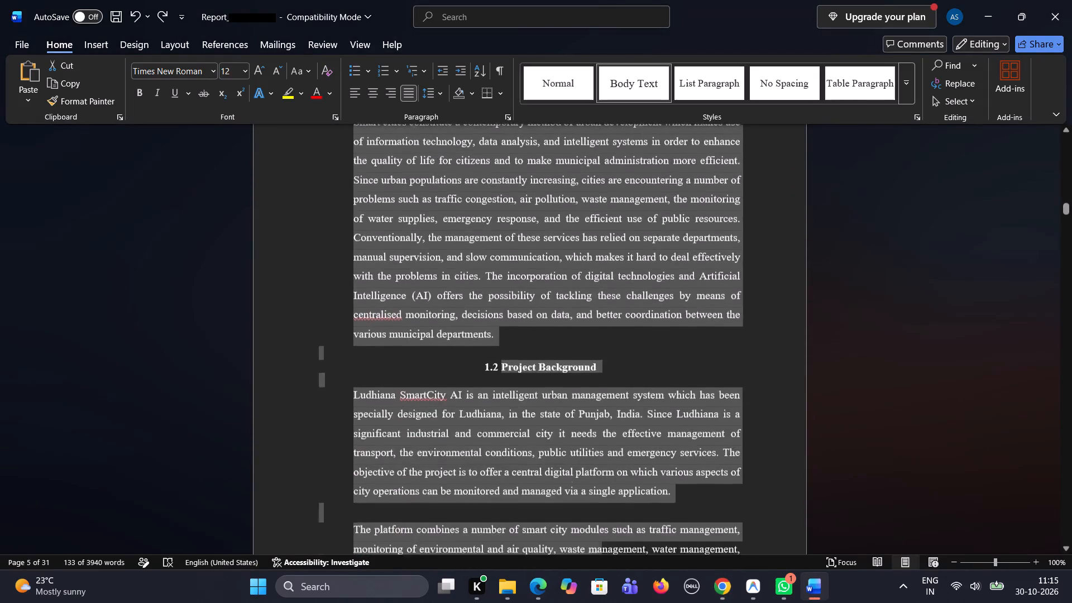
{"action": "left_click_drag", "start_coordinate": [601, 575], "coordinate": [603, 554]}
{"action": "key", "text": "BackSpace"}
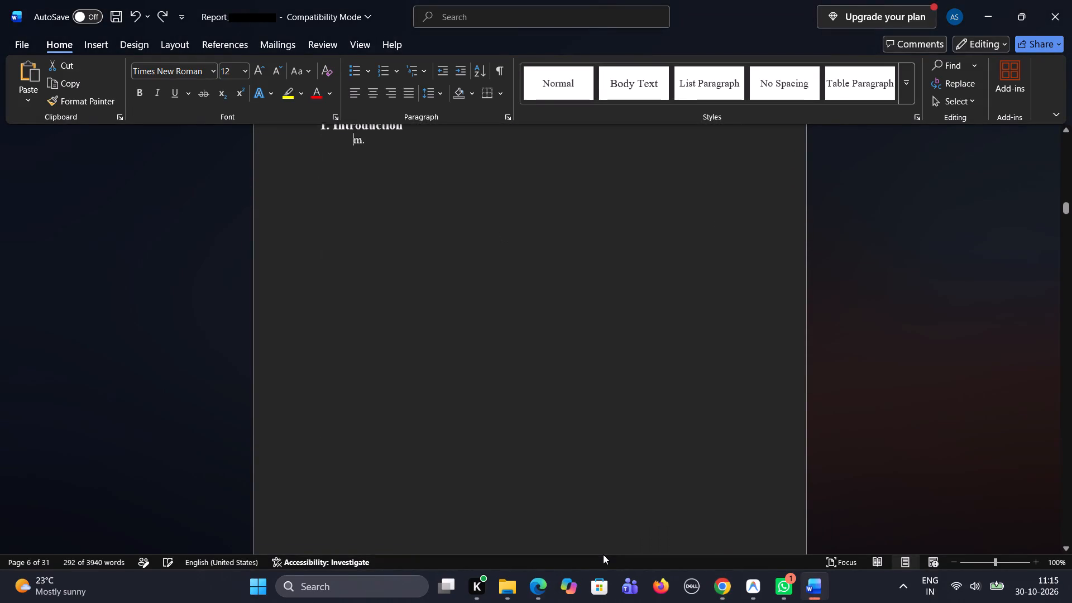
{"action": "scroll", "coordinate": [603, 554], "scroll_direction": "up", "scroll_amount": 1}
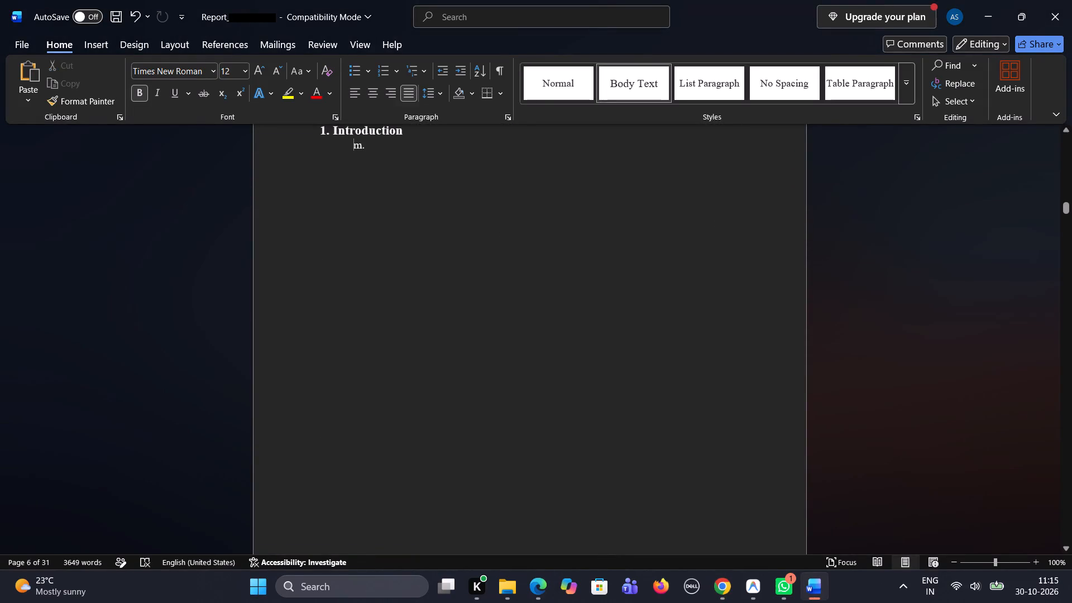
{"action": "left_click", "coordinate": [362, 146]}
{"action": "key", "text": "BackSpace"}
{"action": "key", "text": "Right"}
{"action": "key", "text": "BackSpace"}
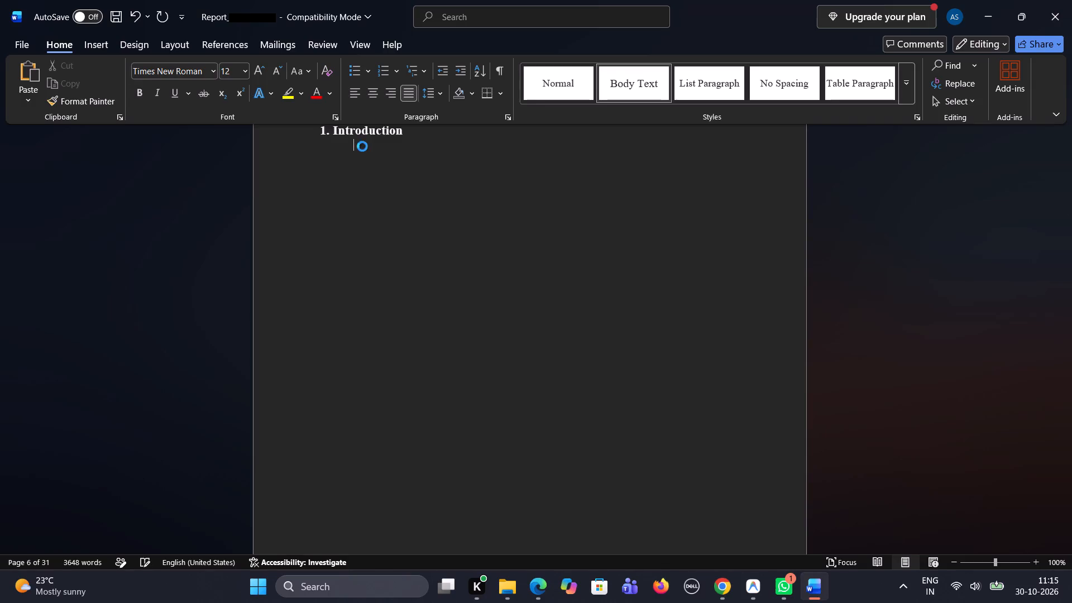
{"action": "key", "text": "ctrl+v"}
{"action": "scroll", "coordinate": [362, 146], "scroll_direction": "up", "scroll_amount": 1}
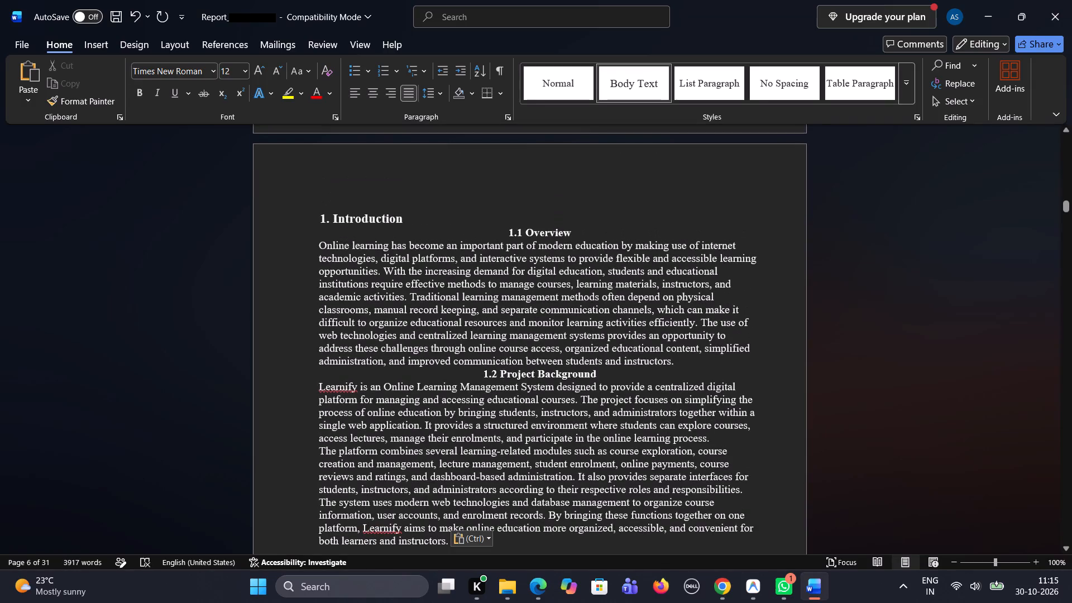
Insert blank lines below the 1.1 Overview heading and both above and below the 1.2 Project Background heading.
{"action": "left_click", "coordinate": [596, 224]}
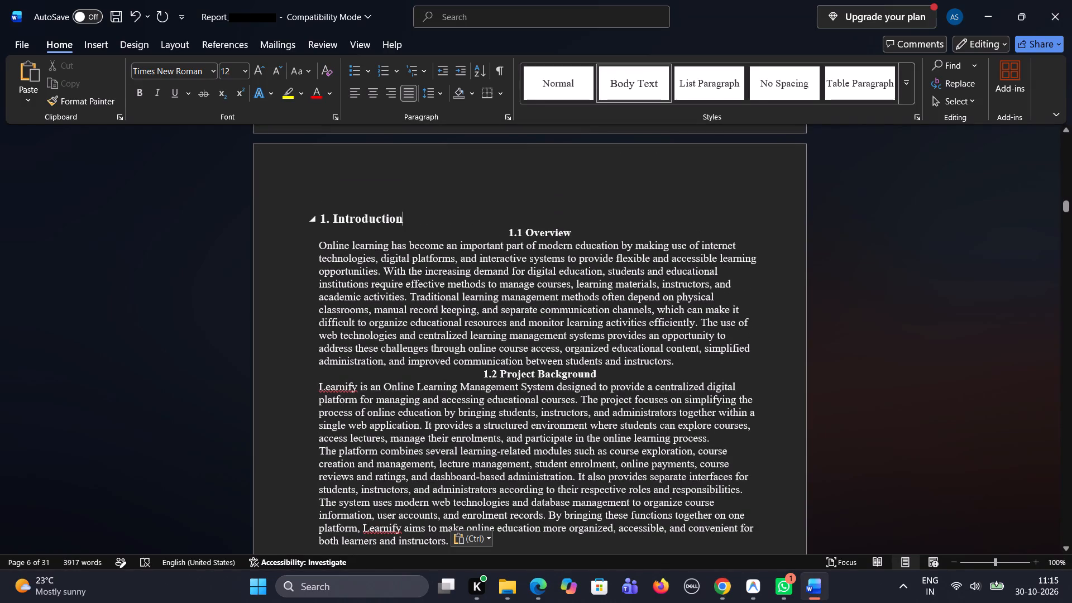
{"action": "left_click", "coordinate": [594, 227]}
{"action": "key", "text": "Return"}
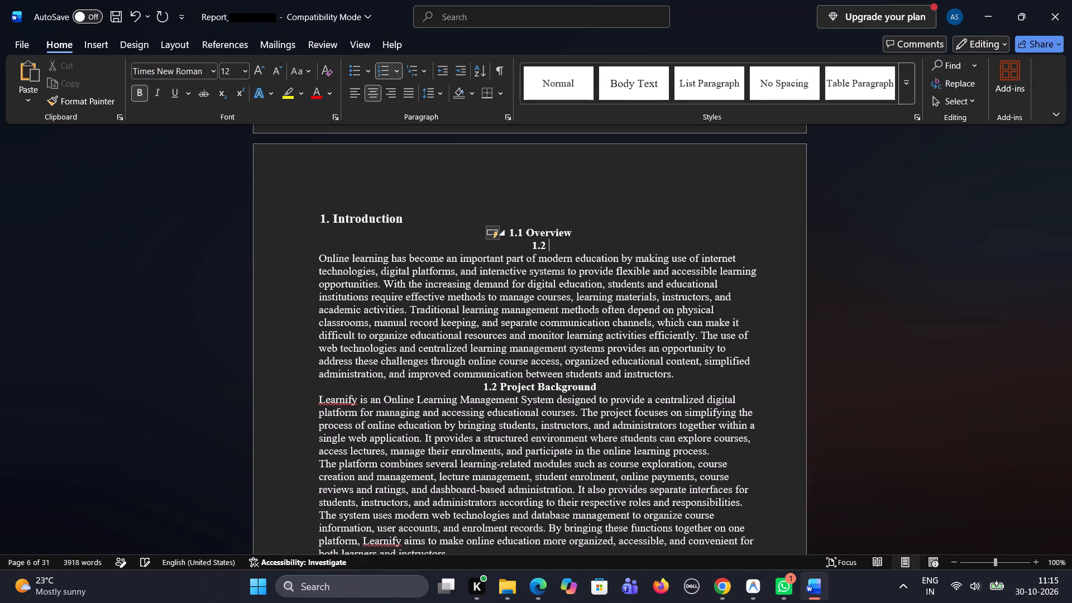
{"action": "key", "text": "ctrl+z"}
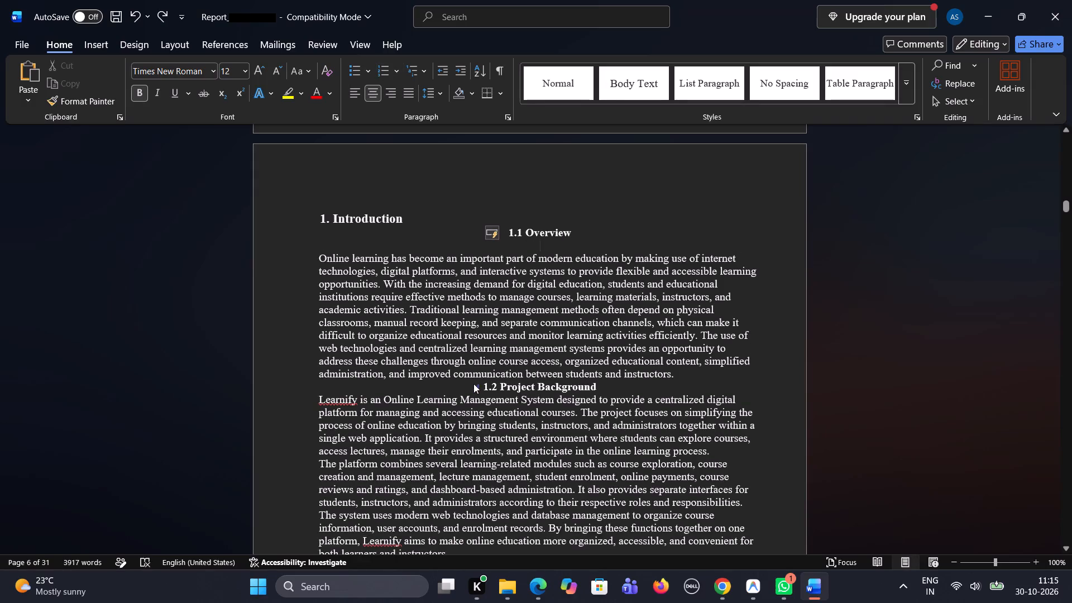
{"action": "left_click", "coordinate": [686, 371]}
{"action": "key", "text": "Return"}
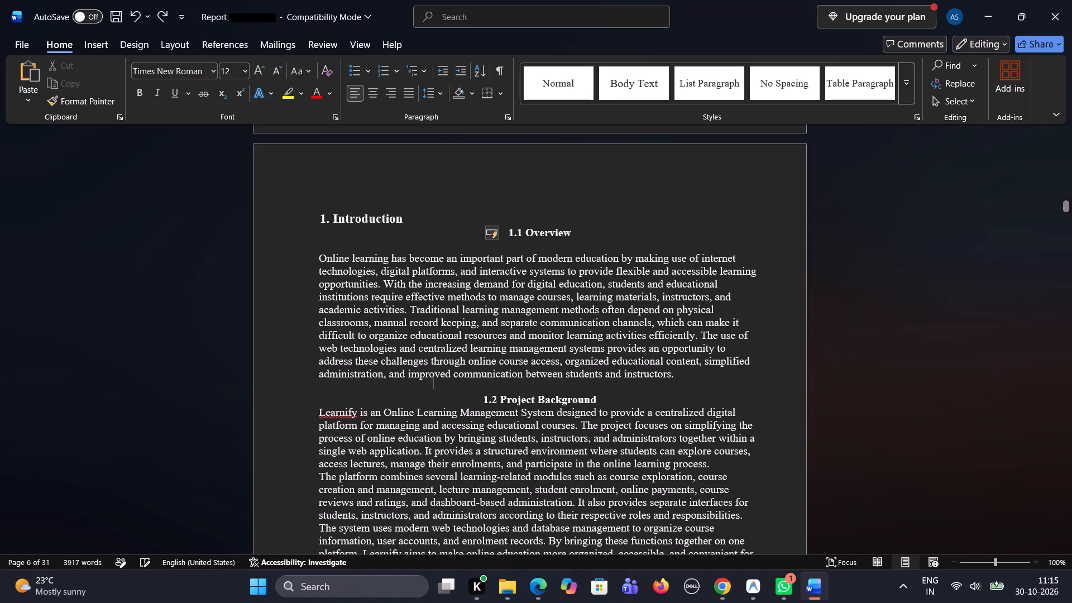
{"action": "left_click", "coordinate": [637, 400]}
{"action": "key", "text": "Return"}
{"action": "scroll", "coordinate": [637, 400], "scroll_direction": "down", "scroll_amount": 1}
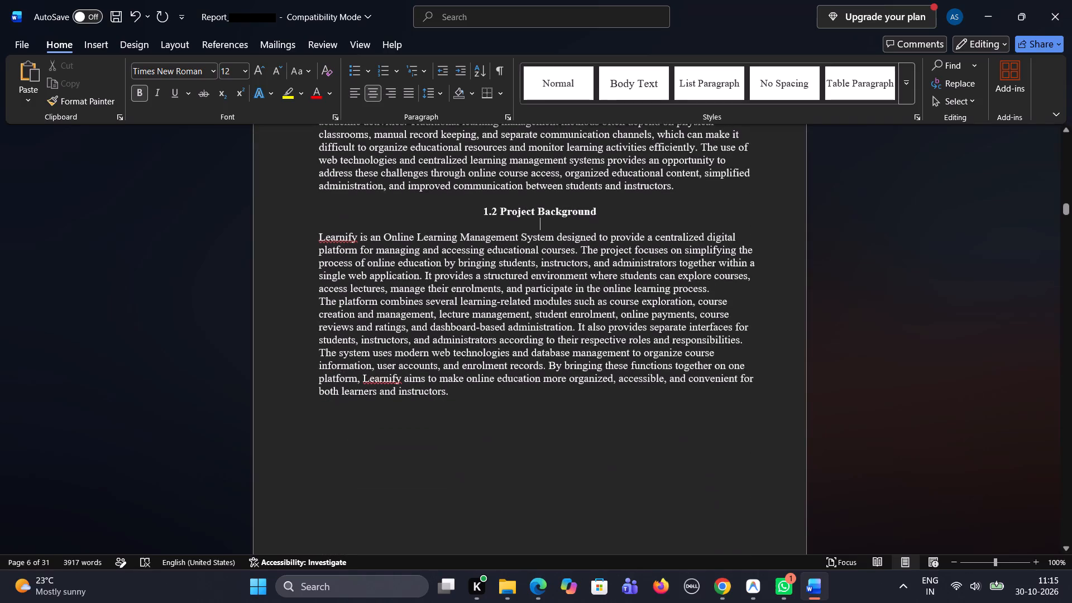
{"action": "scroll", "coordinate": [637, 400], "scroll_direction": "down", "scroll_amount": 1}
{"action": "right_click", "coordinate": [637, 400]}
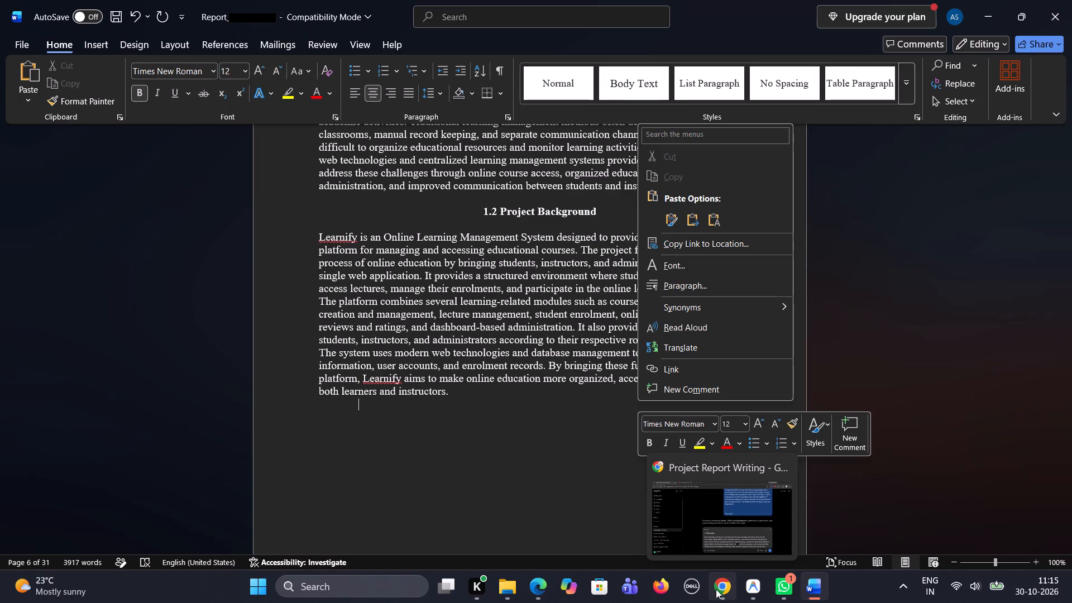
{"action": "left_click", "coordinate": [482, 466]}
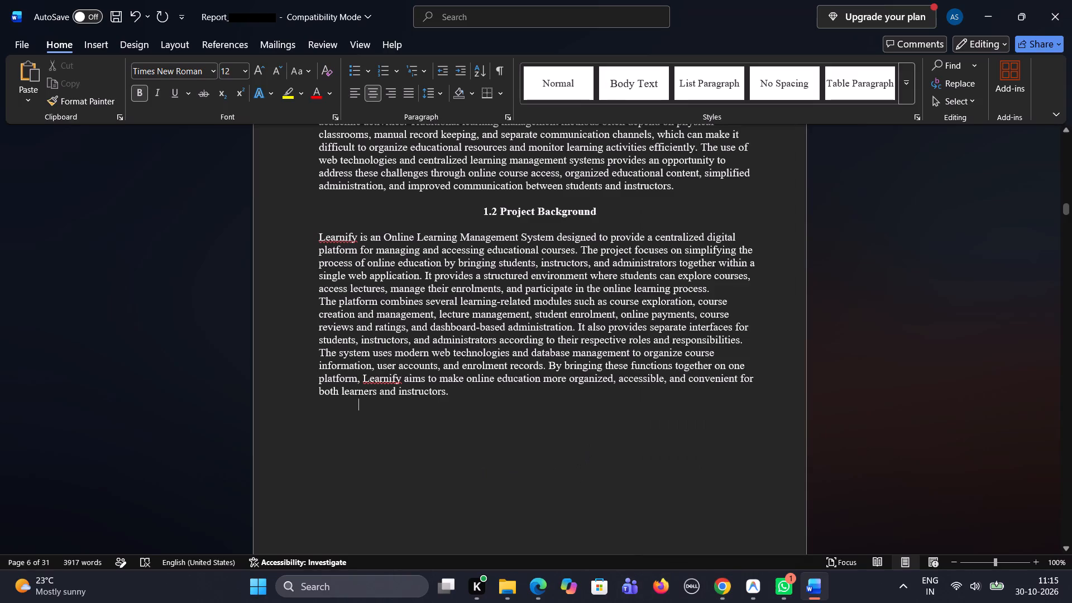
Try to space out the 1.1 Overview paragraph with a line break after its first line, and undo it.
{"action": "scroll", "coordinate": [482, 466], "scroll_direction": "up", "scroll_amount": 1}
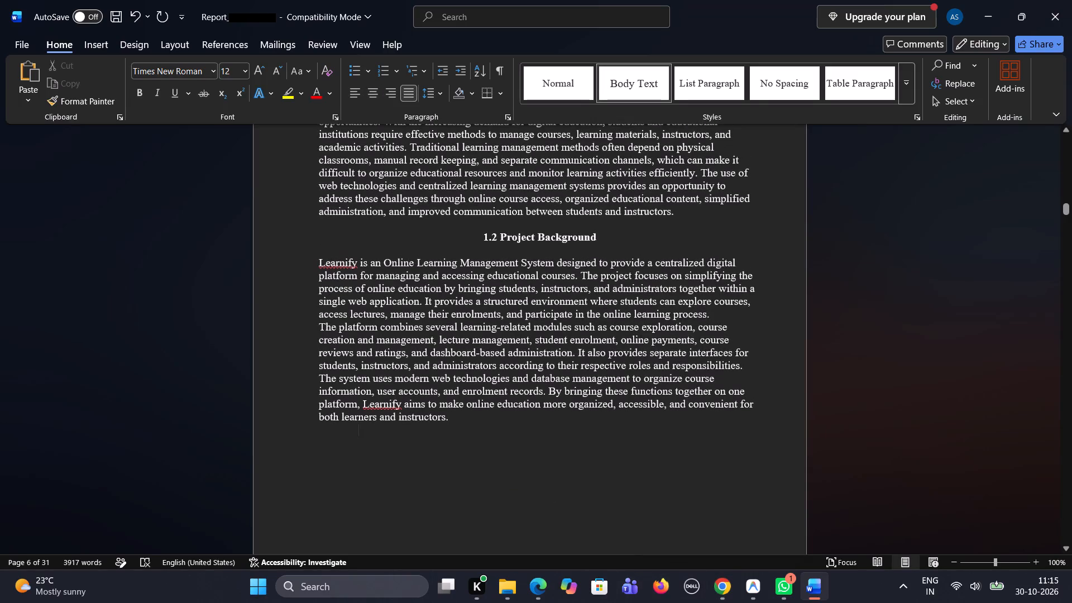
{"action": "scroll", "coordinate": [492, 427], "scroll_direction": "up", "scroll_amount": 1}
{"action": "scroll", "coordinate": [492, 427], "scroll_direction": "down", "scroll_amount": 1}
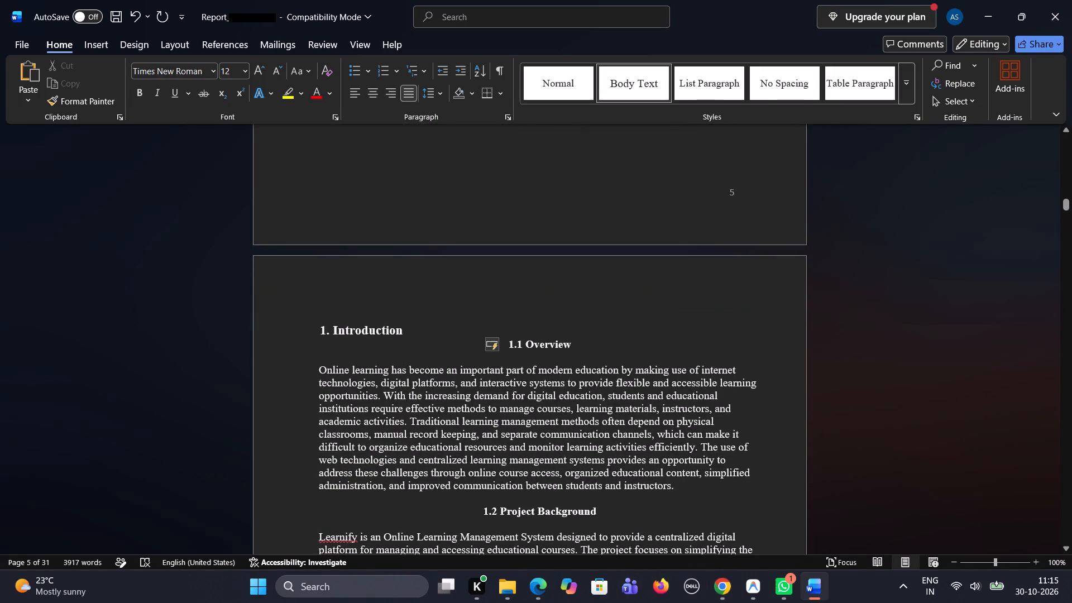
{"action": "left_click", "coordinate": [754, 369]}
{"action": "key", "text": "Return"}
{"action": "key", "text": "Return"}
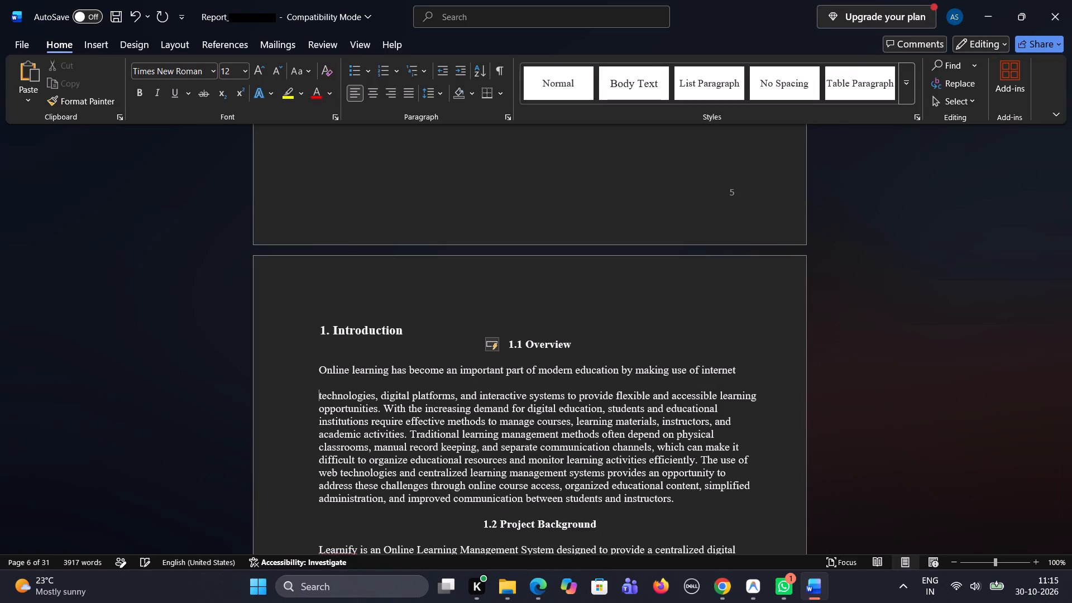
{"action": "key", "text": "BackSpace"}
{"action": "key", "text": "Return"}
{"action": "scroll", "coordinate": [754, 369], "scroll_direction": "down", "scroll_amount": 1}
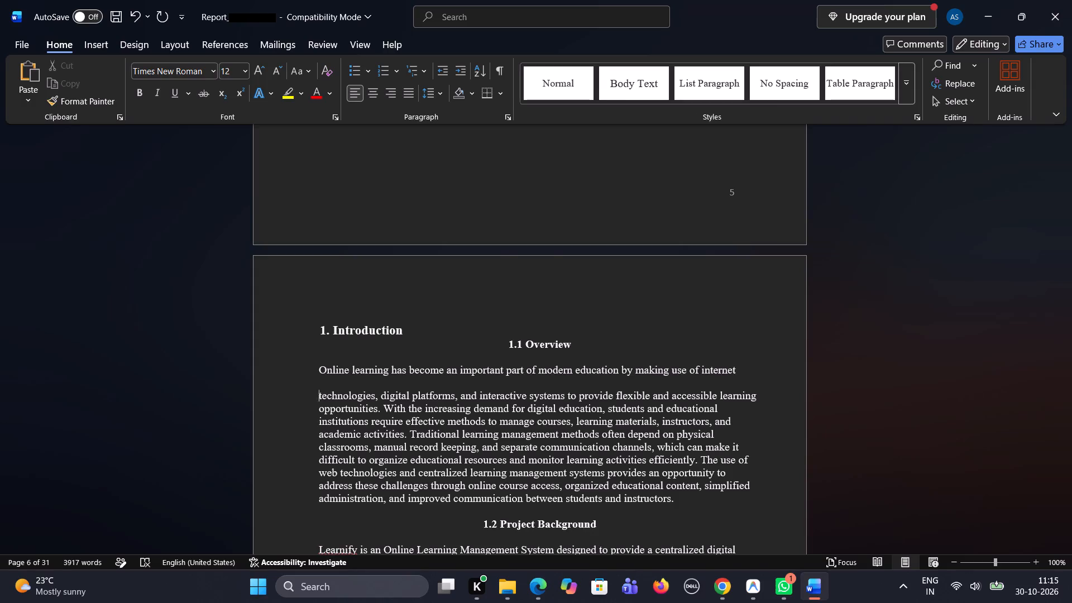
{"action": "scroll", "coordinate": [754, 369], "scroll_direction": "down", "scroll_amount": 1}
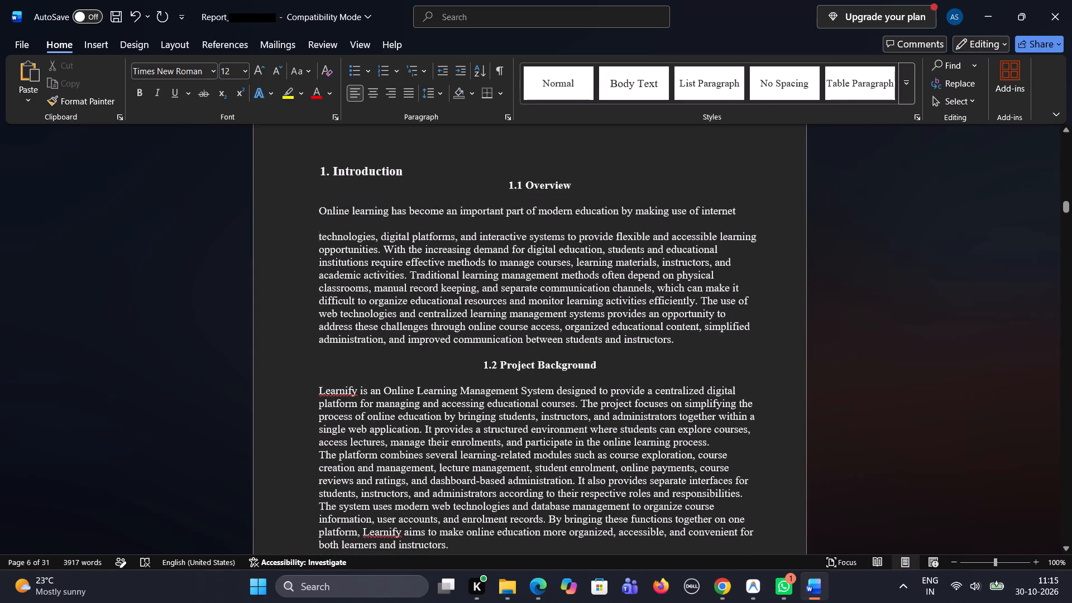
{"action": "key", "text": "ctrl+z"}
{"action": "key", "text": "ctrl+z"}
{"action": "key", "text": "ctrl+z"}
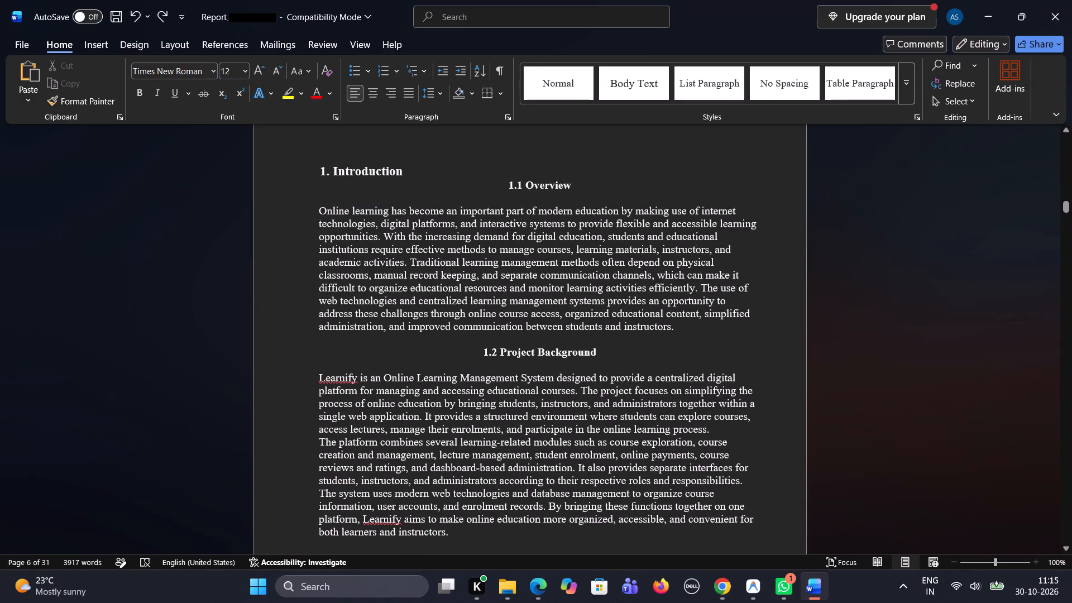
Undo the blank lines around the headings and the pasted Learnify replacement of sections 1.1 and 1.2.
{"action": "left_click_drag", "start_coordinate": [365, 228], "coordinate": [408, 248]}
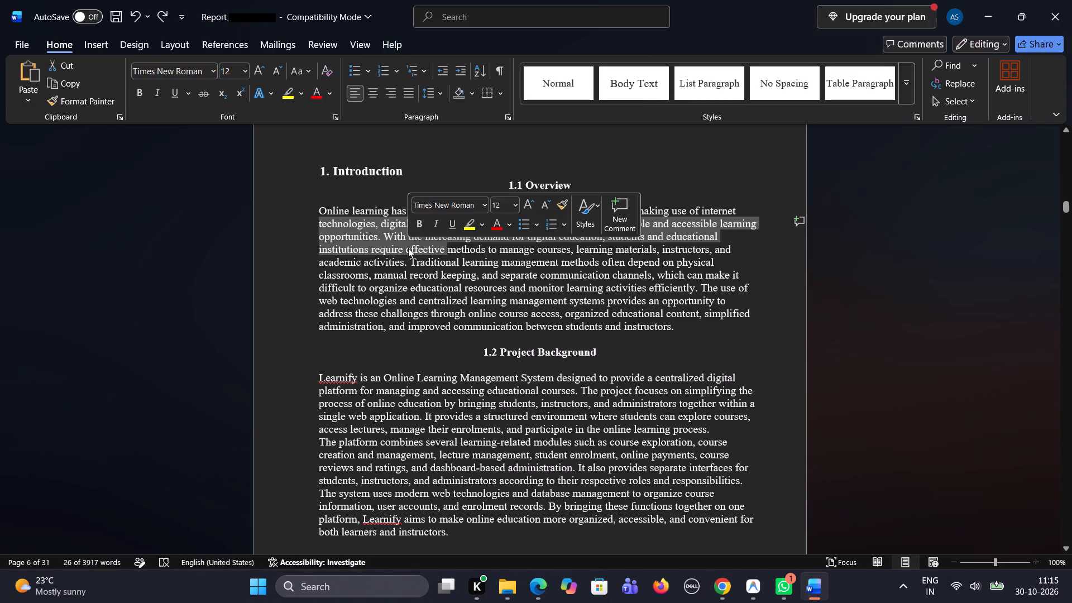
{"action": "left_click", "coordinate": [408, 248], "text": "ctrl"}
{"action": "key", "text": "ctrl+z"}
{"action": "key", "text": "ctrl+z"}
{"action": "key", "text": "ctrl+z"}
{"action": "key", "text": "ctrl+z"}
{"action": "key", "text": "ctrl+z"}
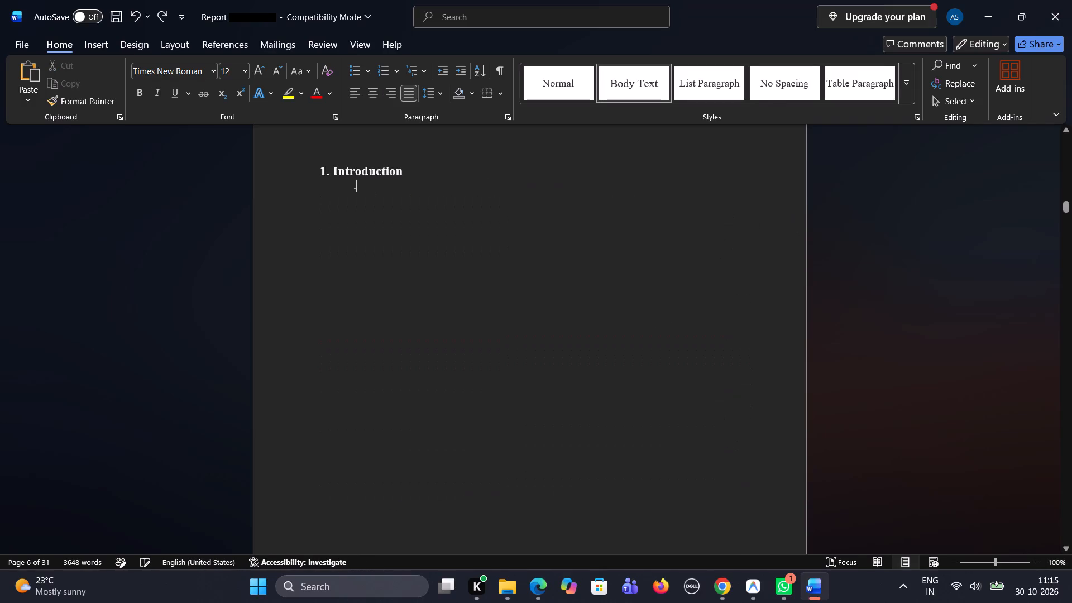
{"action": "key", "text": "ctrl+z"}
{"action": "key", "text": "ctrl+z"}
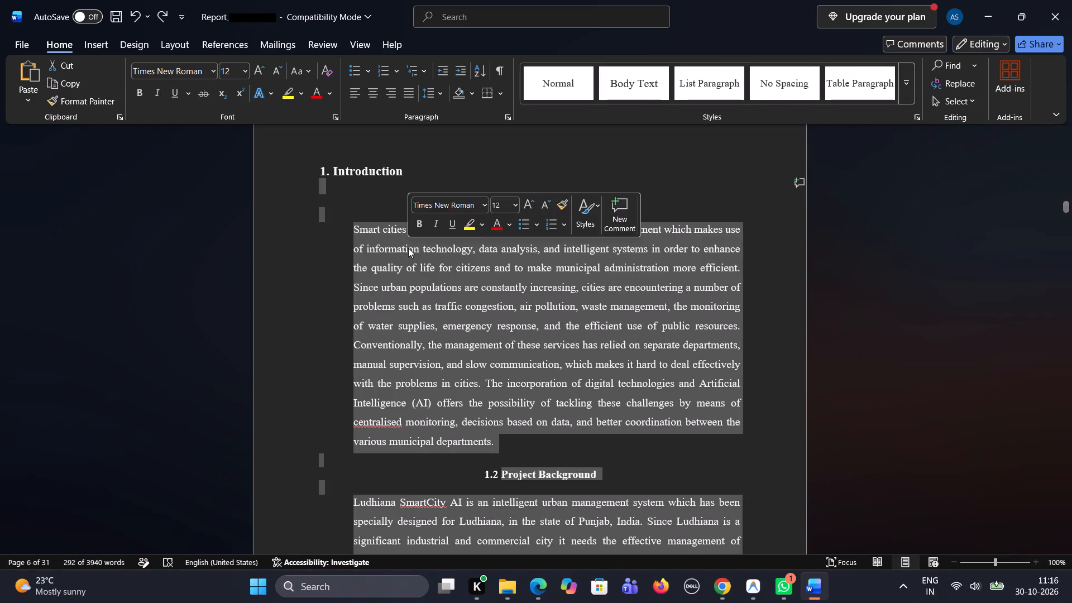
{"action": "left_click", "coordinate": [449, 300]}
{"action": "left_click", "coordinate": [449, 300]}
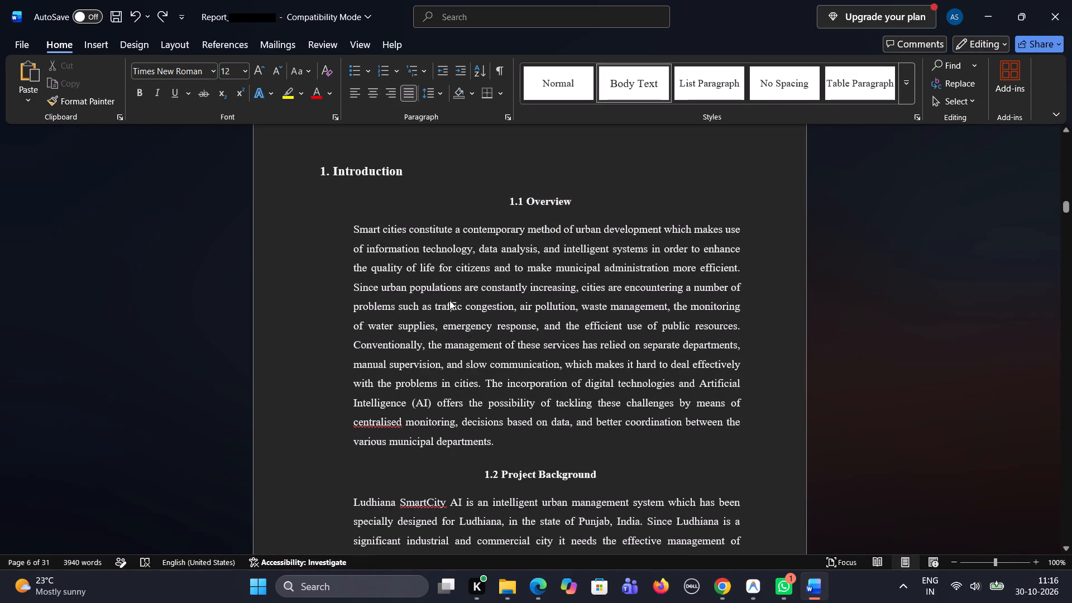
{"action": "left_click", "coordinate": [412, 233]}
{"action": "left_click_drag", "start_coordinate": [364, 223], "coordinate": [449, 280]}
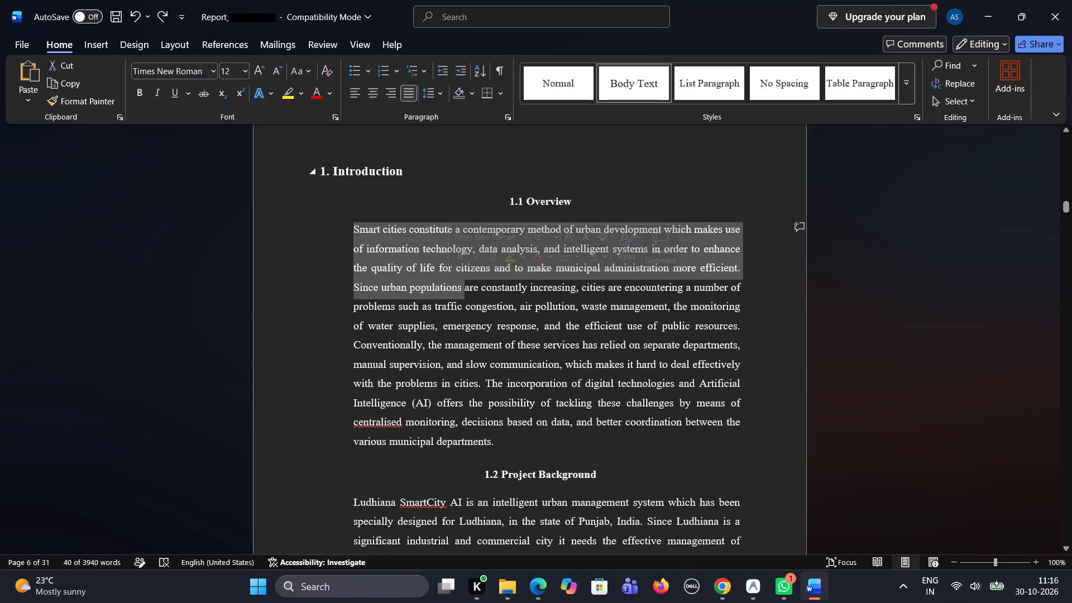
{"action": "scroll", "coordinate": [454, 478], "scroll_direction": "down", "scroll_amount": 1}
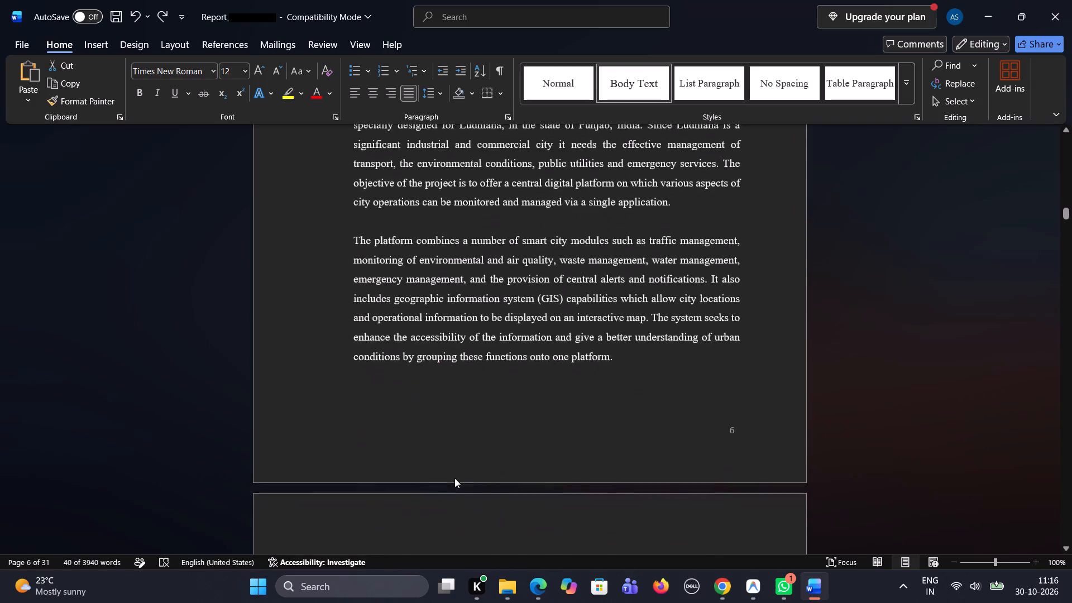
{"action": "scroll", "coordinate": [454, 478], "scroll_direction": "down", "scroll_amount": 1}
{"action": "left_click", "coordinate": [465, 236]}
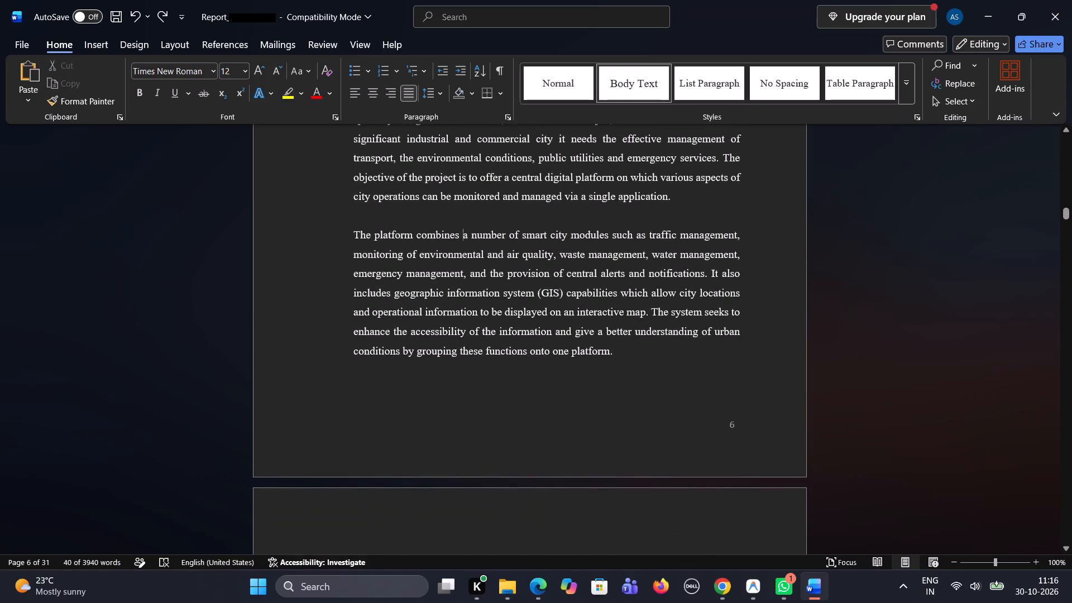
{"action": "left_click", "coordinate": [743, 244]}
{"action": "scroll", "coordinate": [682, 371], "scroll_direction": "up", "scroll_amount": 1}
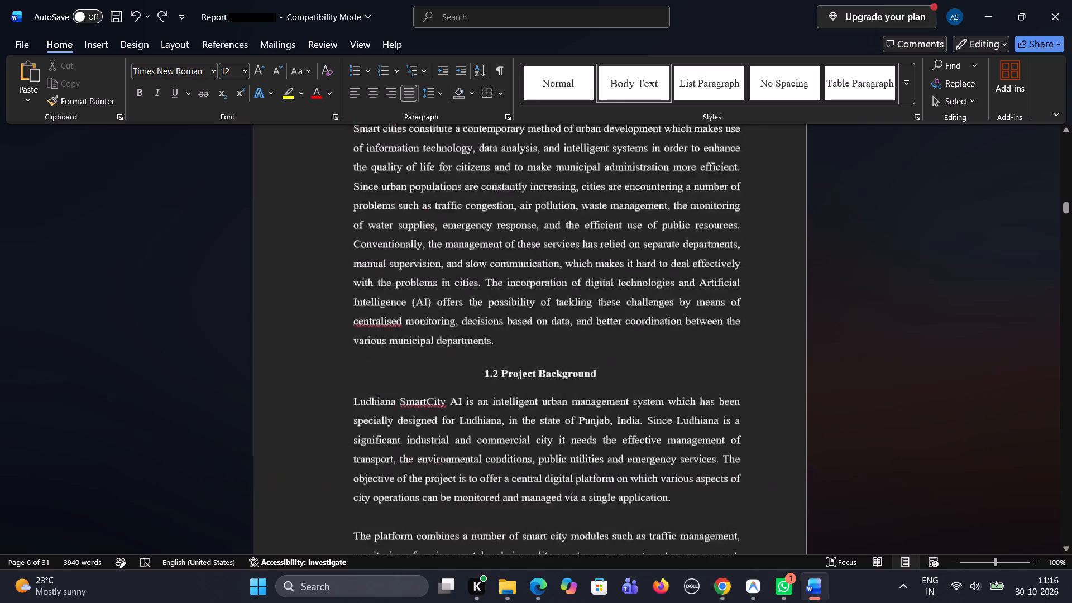
{"action": "scroll", "coordinate": [682, 371], "scroll_direction": "up", "scroll_amount": 1}
{"action": "left_click_drag", "start_coordinate": [352, 179], "coordinate": [651, 439]}
{"action": "key", "text": "ctrl+c"}
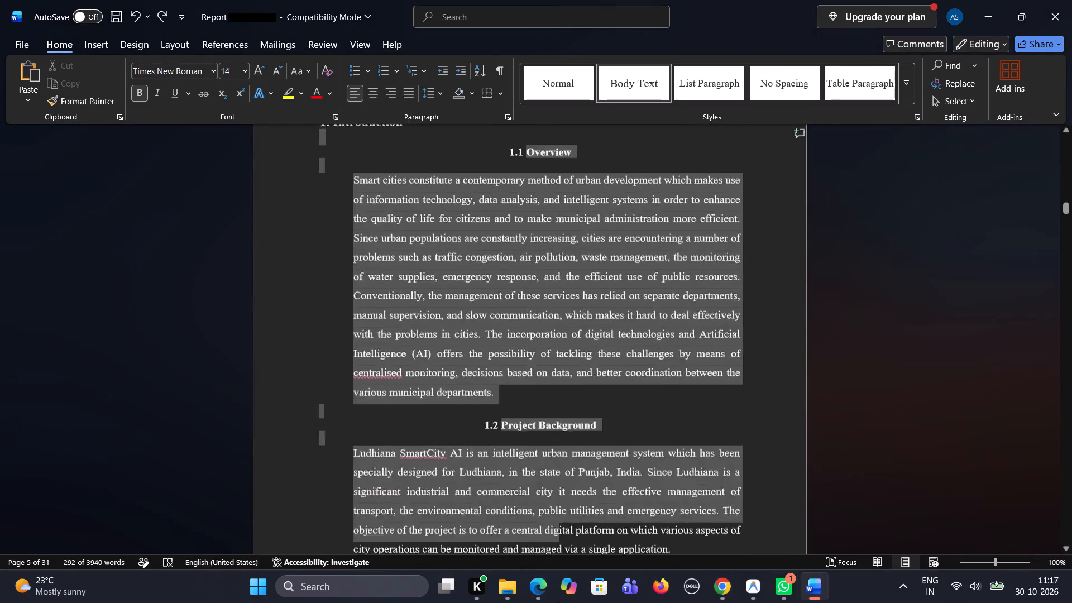
{"action": "left_click_drag", "start_coordinate": [558, 602], "coordinate": [629, 311]}
{"action": "key", "text": "BackSpace"}
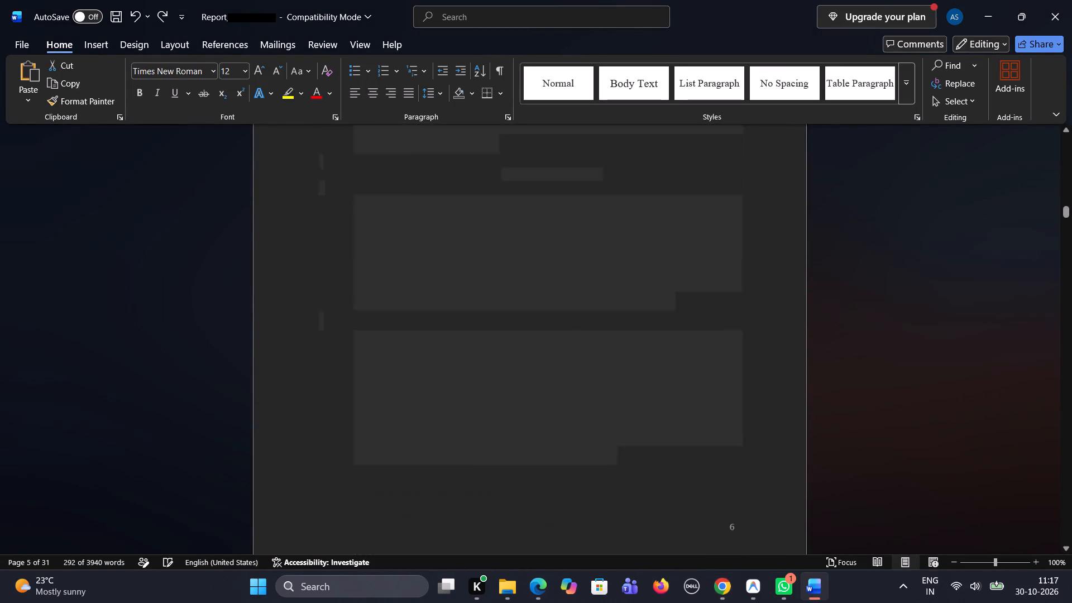
{"action": "key", "text": "ctrl+v"}
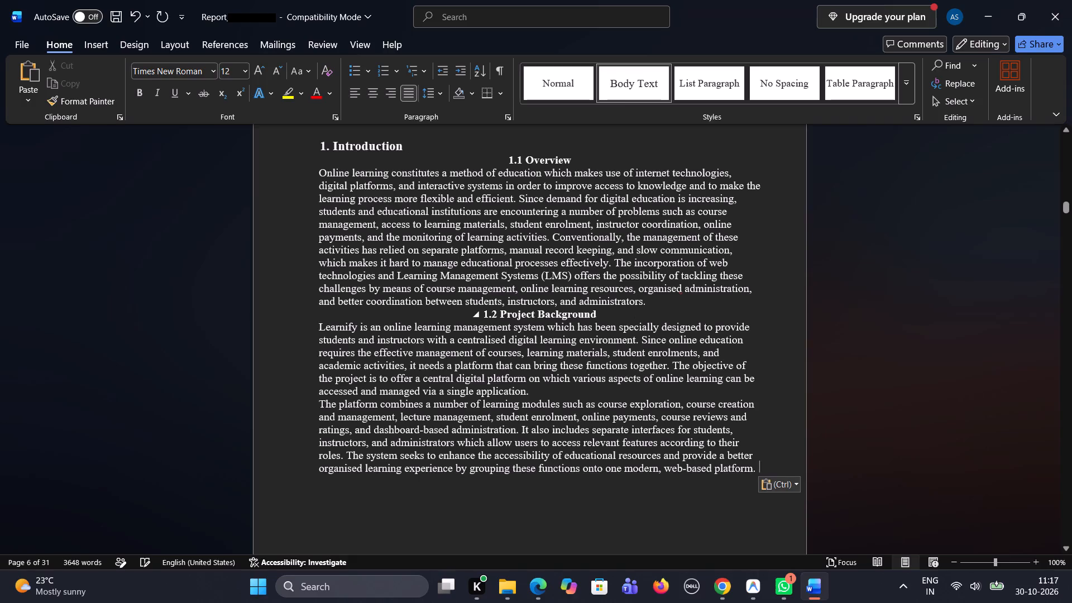
Insert a blank line below the 1.1 Overview heading.
{"action": "left_click", "coordinate": [605, 155]}
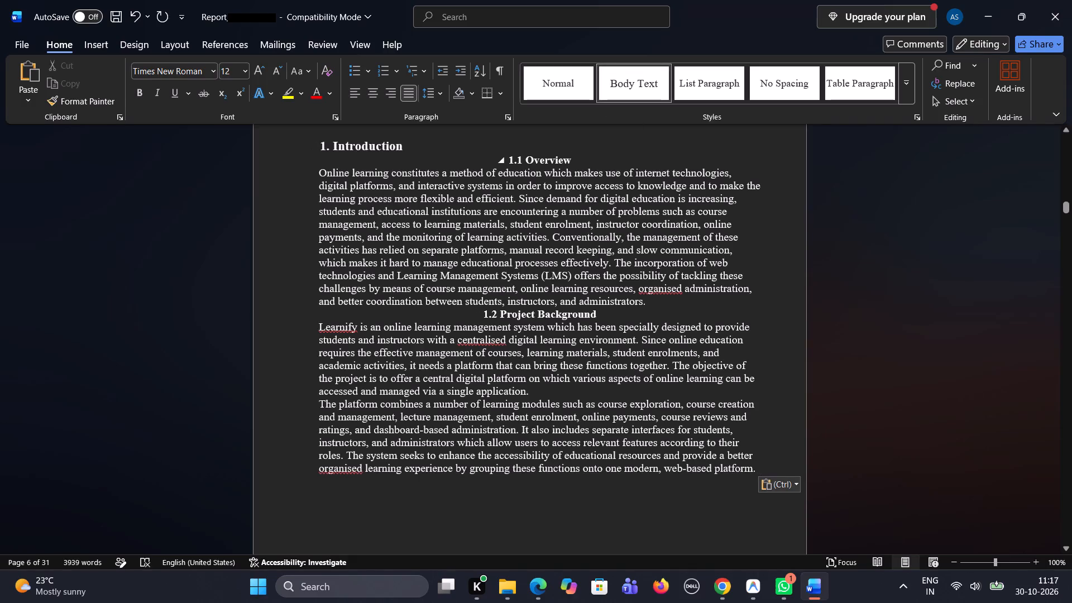
{"action": "key", "text": "Return"}
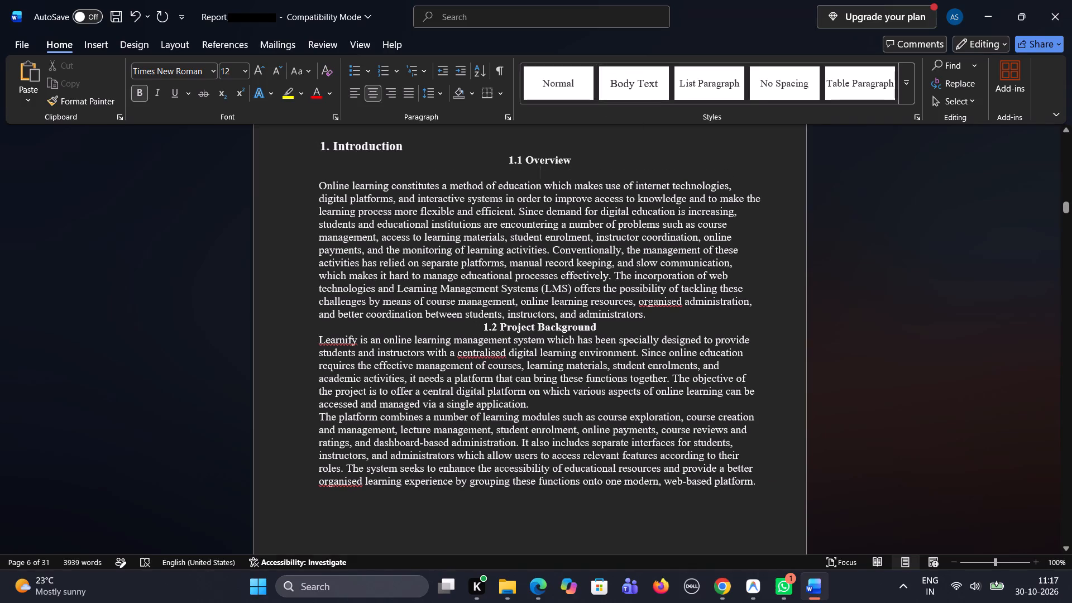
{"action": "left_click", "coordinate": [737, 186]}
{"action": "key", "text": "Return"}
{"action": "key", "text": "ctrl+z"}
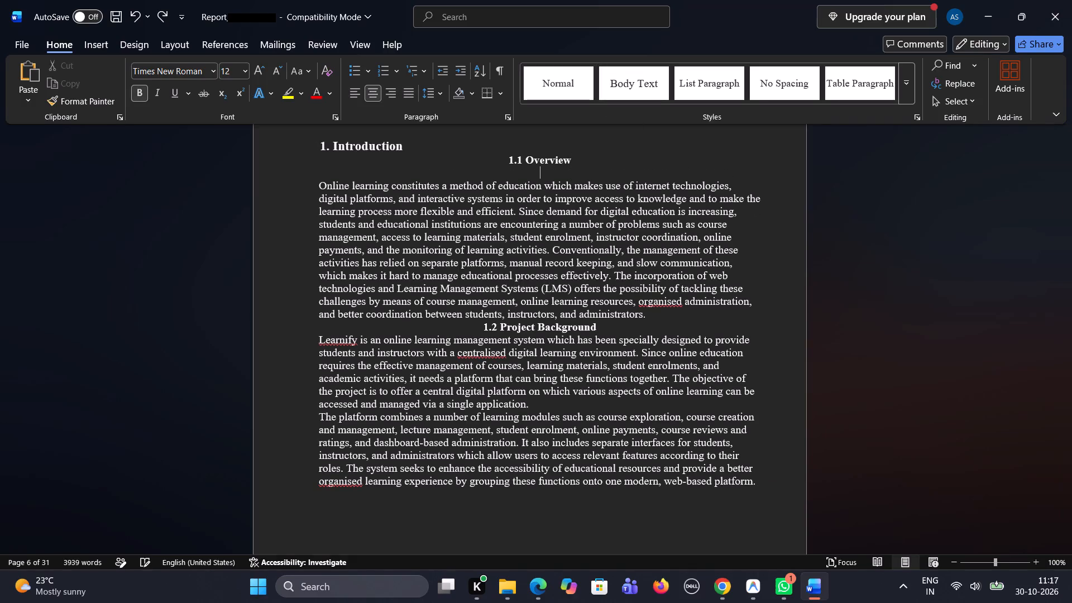
Insert a blank line after each of the first three text lines of 1.1 Overview, down to "students and educational institutions".
{"action": "left_click", "coordinate": [737, 186]}
{"action": "key", "text": "Return"}
{"action": "key", "text": "Return"}
{"action": "key", "text": "Return"}
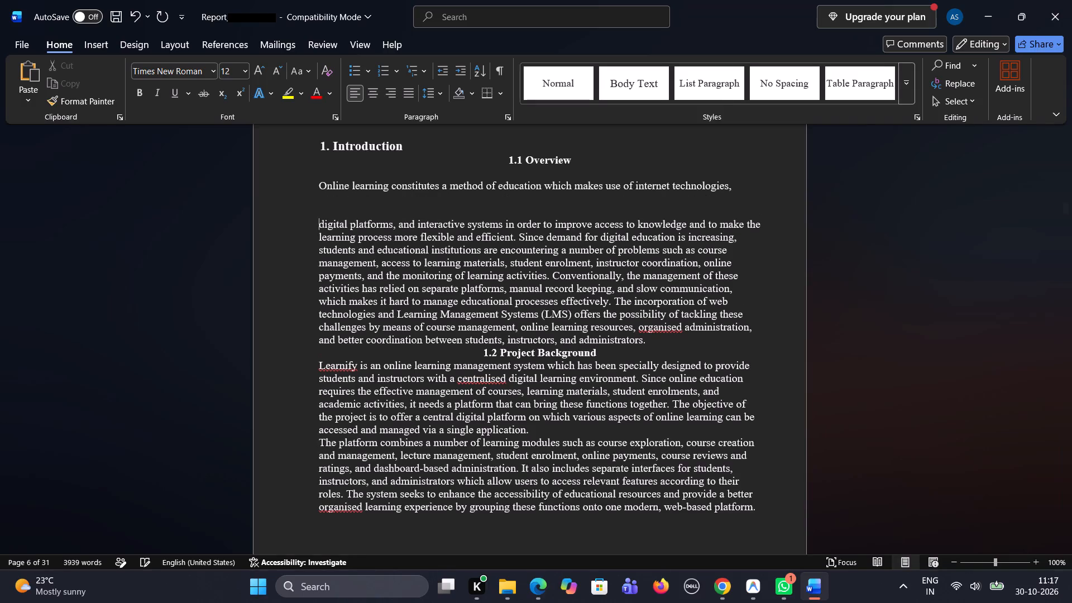
{"action": "key", "text": "BackSpace"}
{"action": "key", "text": "BackSpace"}
{"action": "key", "text": "Return"}
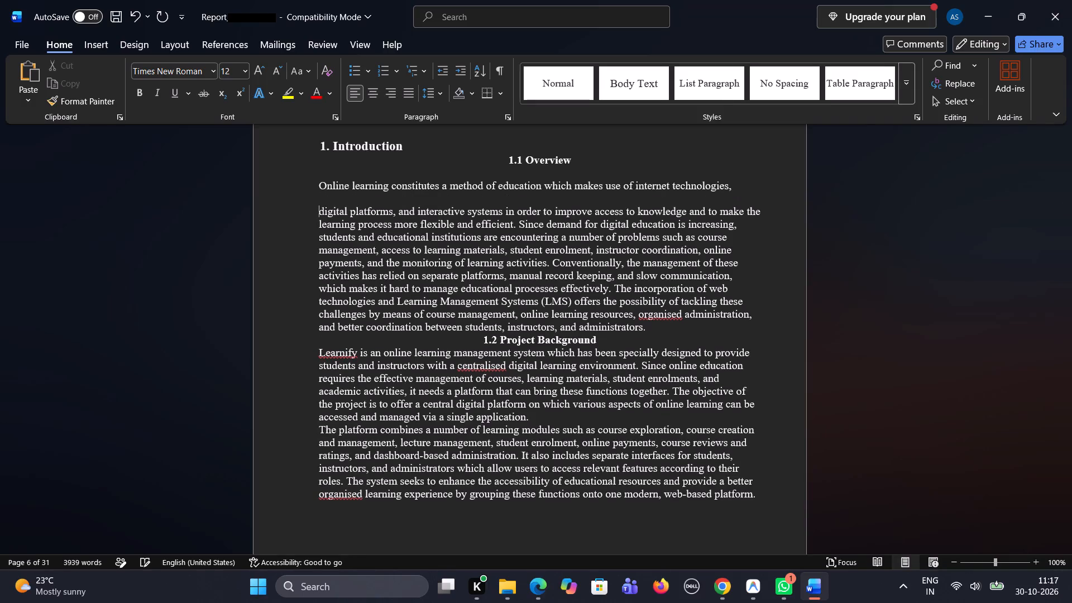
{"action": "left_click", "coordinate": [318, 221]}
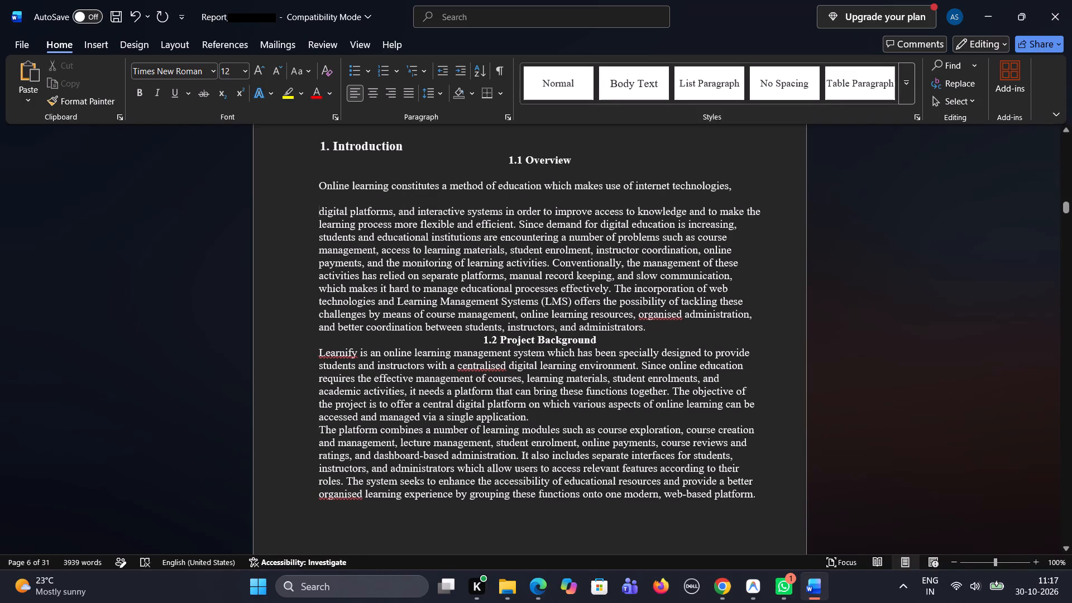
{"action": "key", "text": "Return"}
{"action": "key", "text": "Return"}
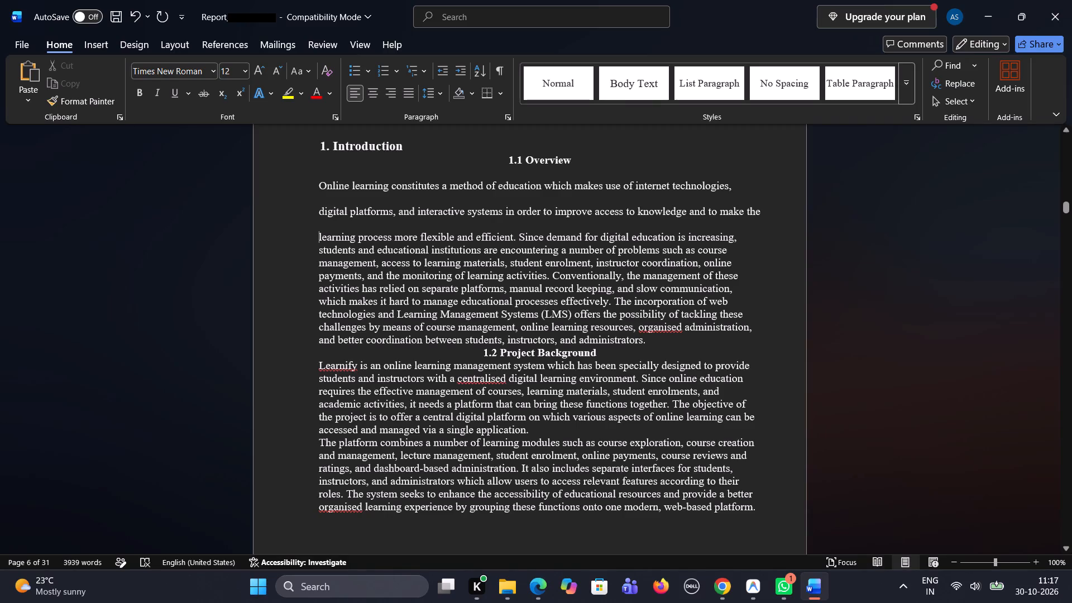
{"action": "left_click", "coordinate": [317, 243]}
{"action": "key", "text": "Return"}
{"action": "key", "text": "Return"}
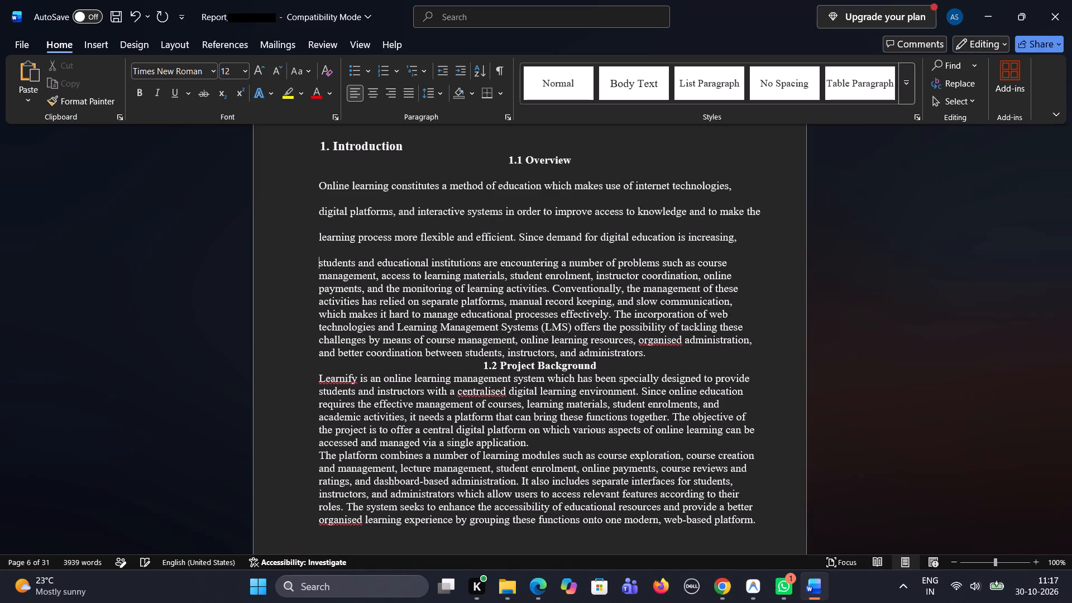
In 1.1 Overview, insert a blank line before each line starting "management", "payments", "activities" and "which makes it hard".
{"action": "left_click", "coordinate": [315, 275]}
{"action": "key", "text": "Return"}
{"action": "key", "text": "Return"}
{"action": "left_click", "coordinate": [314, 303]}
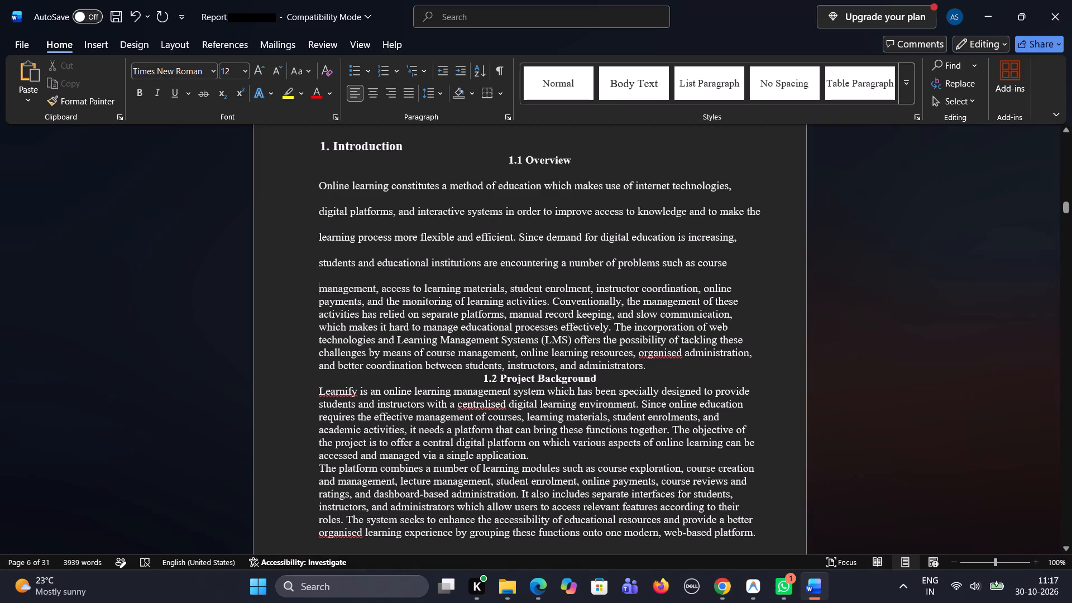
{"action": "key", "text": "Return"}
{"action": "key", "text": "Return"}
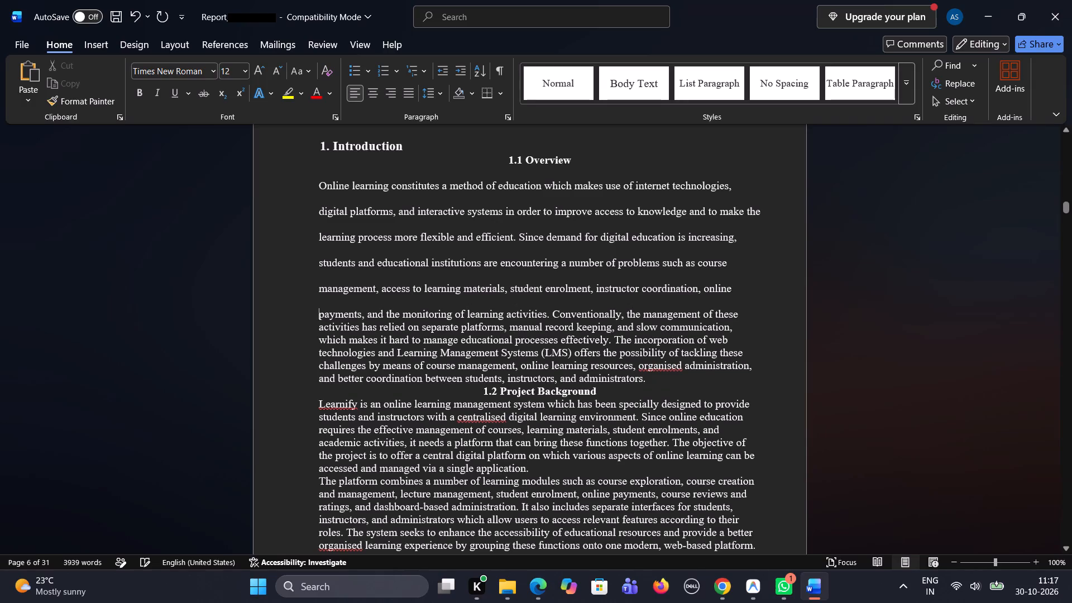
{"action": "left_click", "coordinate": [318, 326]}
{"action": "key", "text": "Return"}
{"action": "key", "text": "Return"}
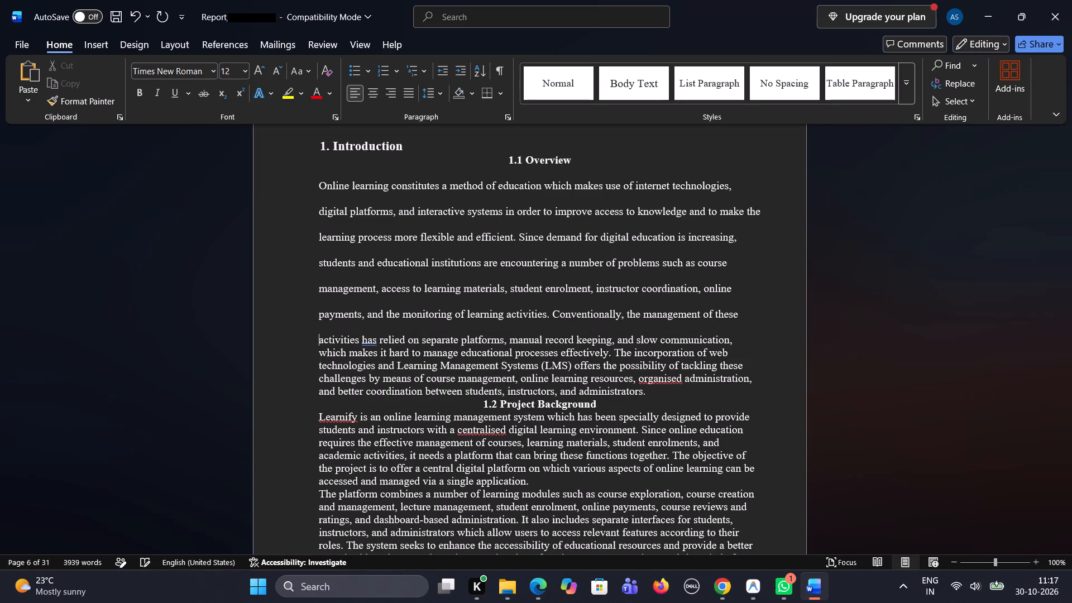
{"action": "left_click", "coordinate": [317, 354]}
{"action": "key", "text": "Return"}
{"action": "key", "text": "Return"}
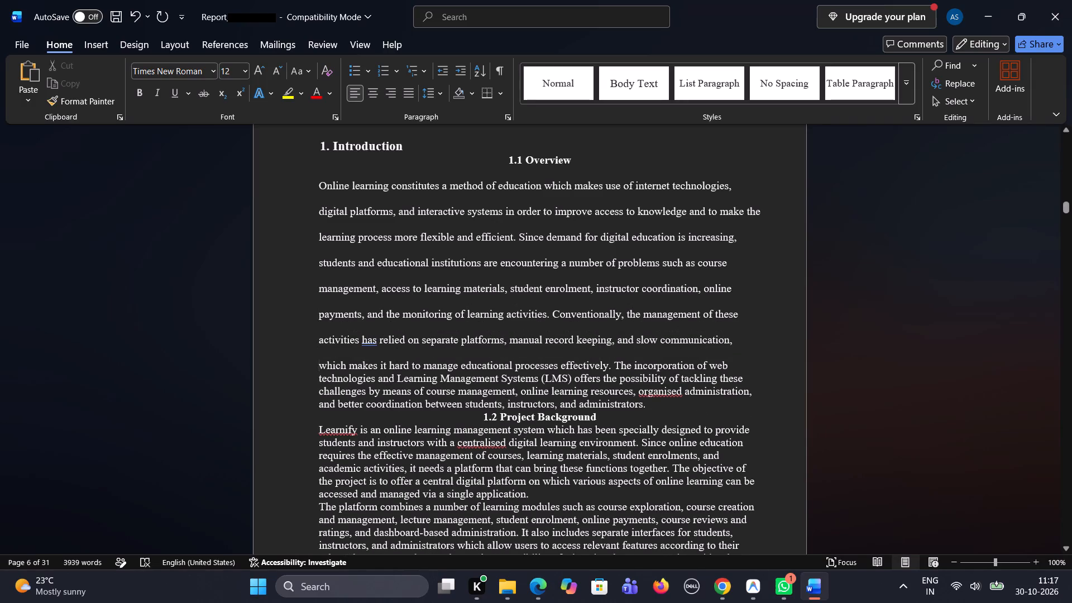
Separate the last three lines of 1.1 Overview with blank lines, replacing the "and" before "better coordination".
{"action": "left_click", "coordinate": [317, 380]}
{"action": "key", "text": "Return"}
{"action": "key", "text": "Return"}
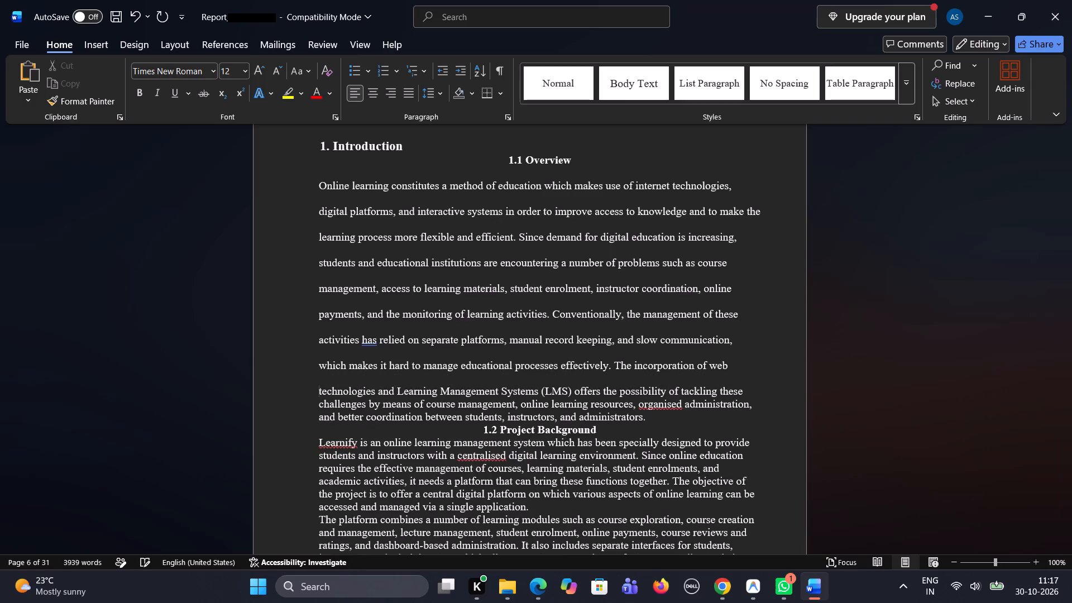
{"action": "left_click", "coordinate": [317, 404]}
{"action": "key", "text": "Return"}
{"action": "key", "text": "Return"}
{"action": "left_click", "coordinate": [317, 431]}
{"action": "left_click", "coordinate": [317, 431]}
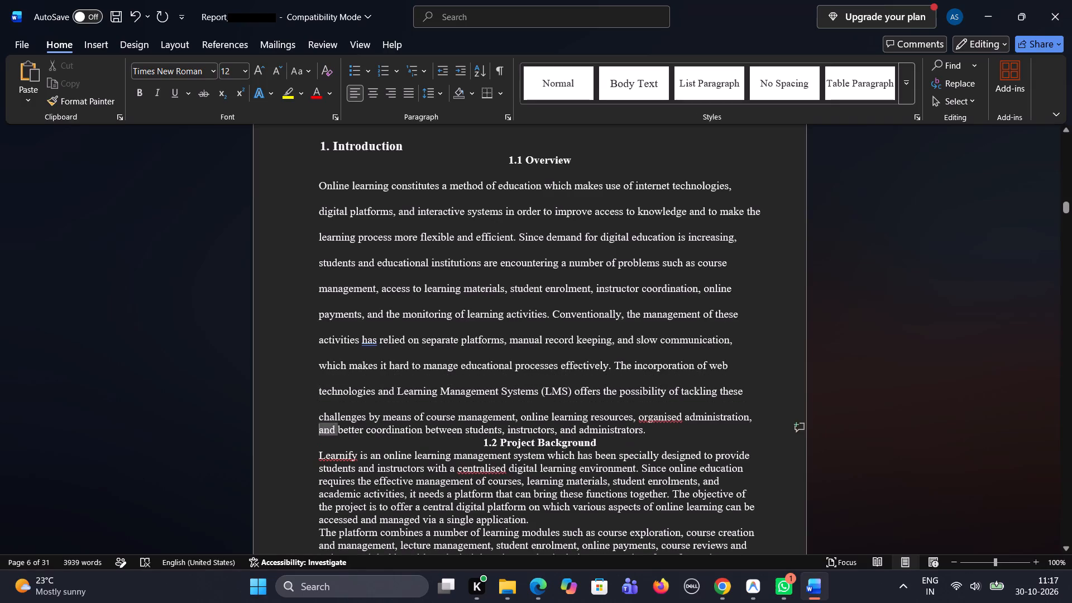
{"action": "key", "text": "Return"}
{"action": "key", "text": "Return"}
Insert one blank line above and one below the 1.2 Project Background heading.
{"action": "scroll", "coordinate": [317, 431], "scroll_direction": "right", "scroll_amount": 1}
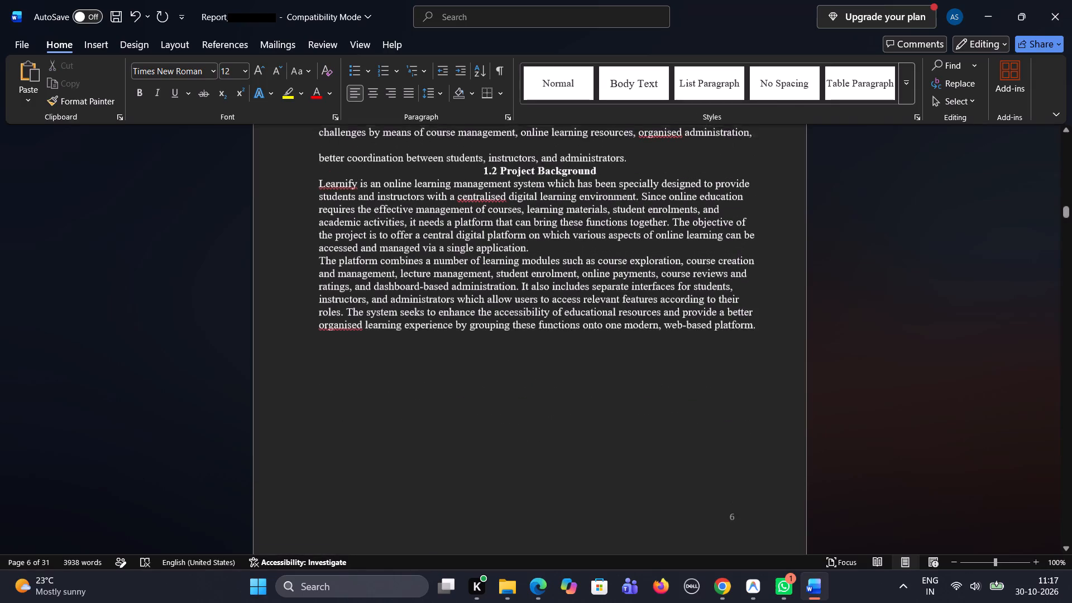
{"action": "left_click", "coordinate": [467, 174]}
{"action": "key", "text": "Return"}
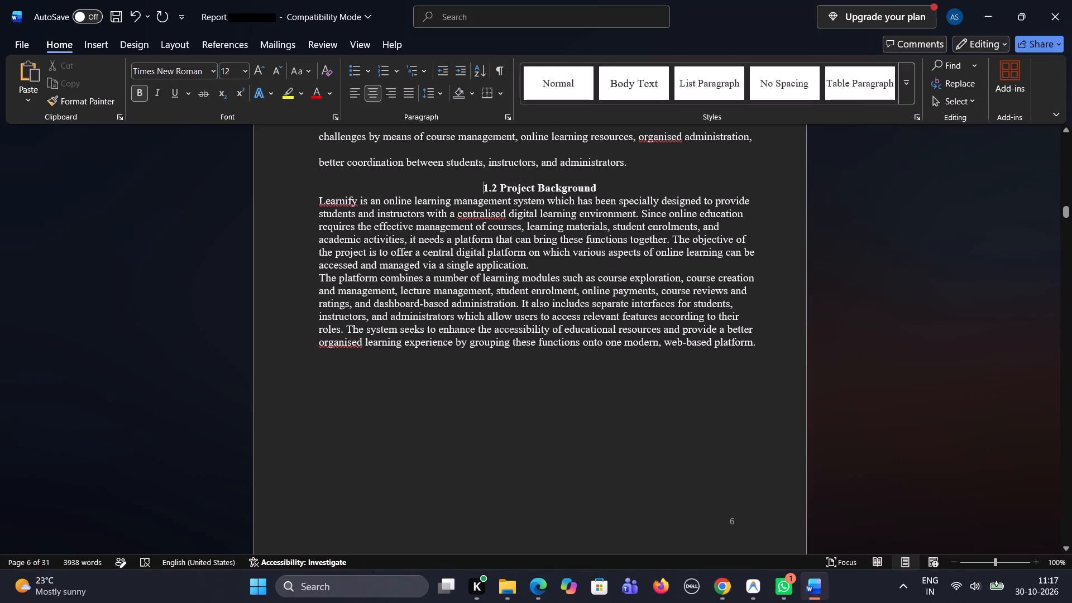
{"action": "left_click", "coordinate": [612, 186]}
{"action": "key", "text": "Return"}
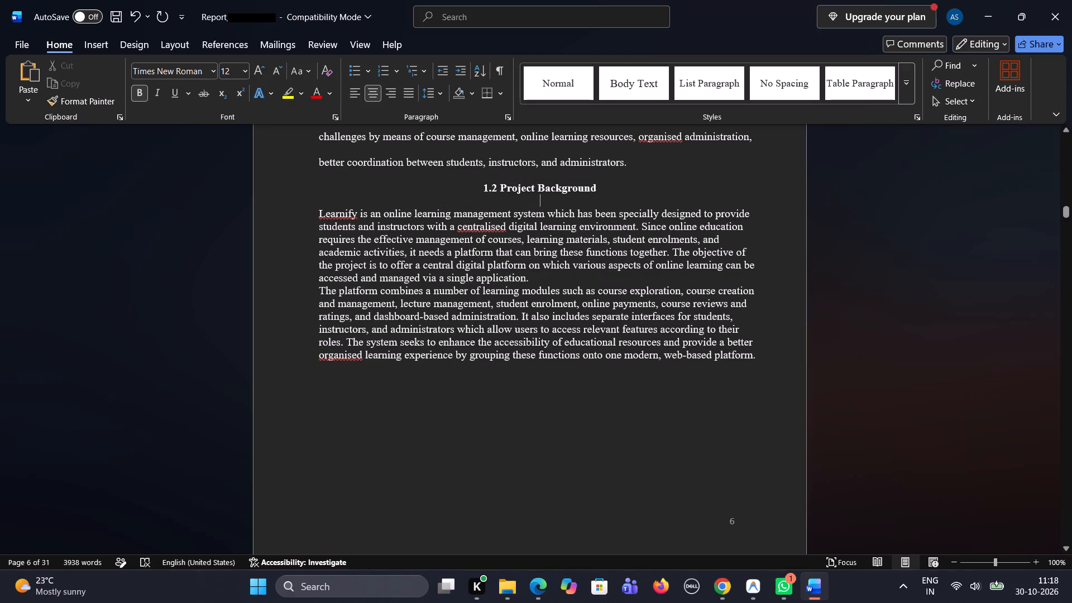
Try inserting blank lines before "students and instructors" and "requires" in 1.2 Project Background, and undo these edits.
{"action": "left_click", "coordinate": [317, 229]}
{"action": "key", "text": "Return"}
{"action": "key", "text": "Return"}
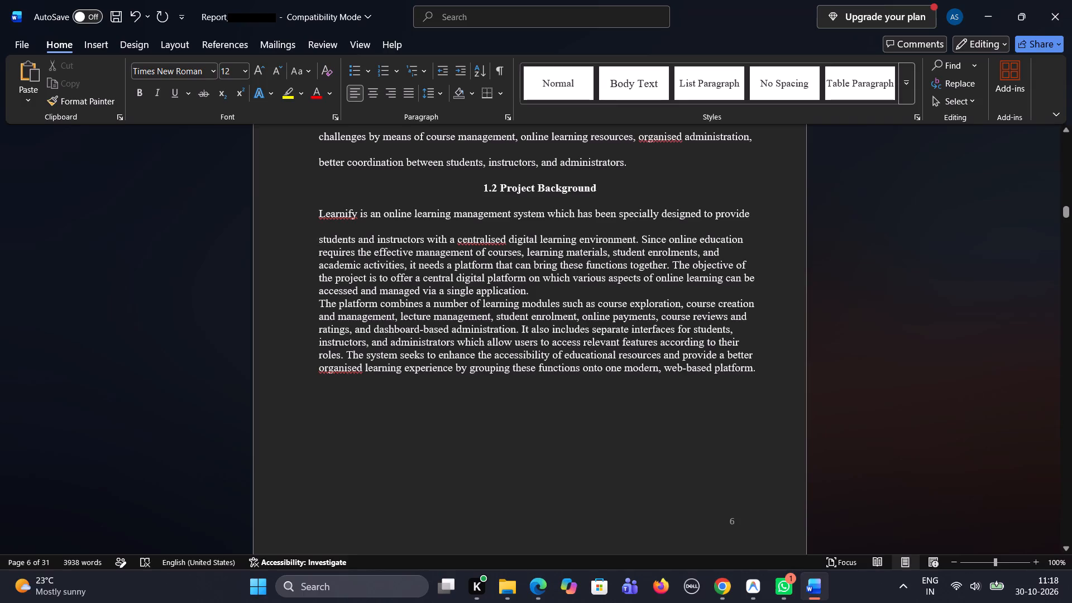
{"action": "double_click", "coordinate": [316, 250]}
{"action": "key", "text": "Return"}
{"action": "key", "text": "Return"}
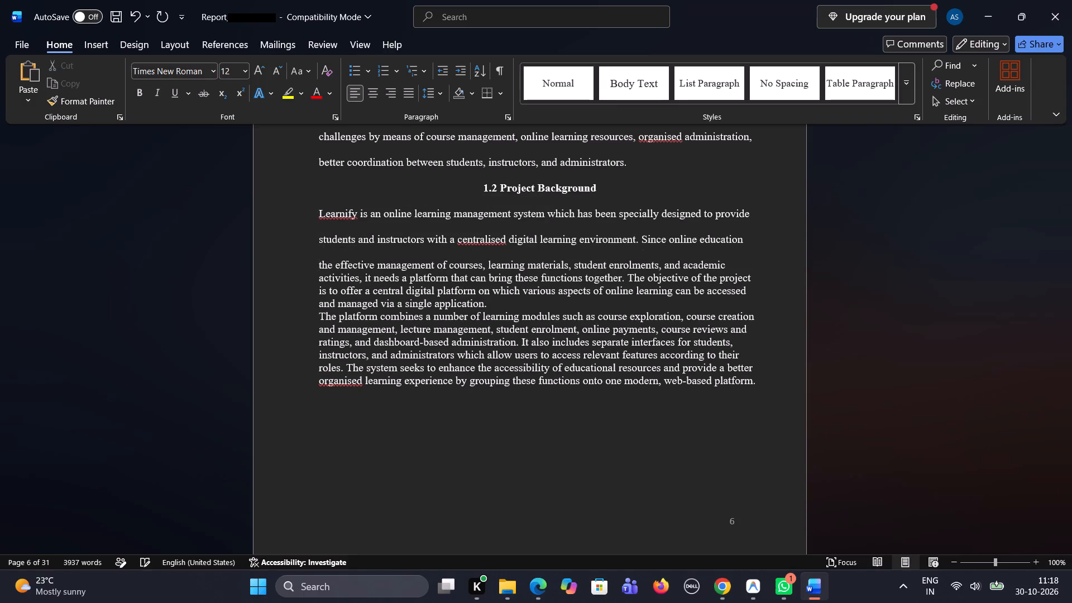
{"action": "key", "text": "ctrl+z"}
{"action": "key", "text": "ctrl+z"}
Separate all lines of the first 1.2 Project Background paragraph with blank lines, from "students and instructors" to "accessed and managed".
{"action": "key", "text": "Return"}
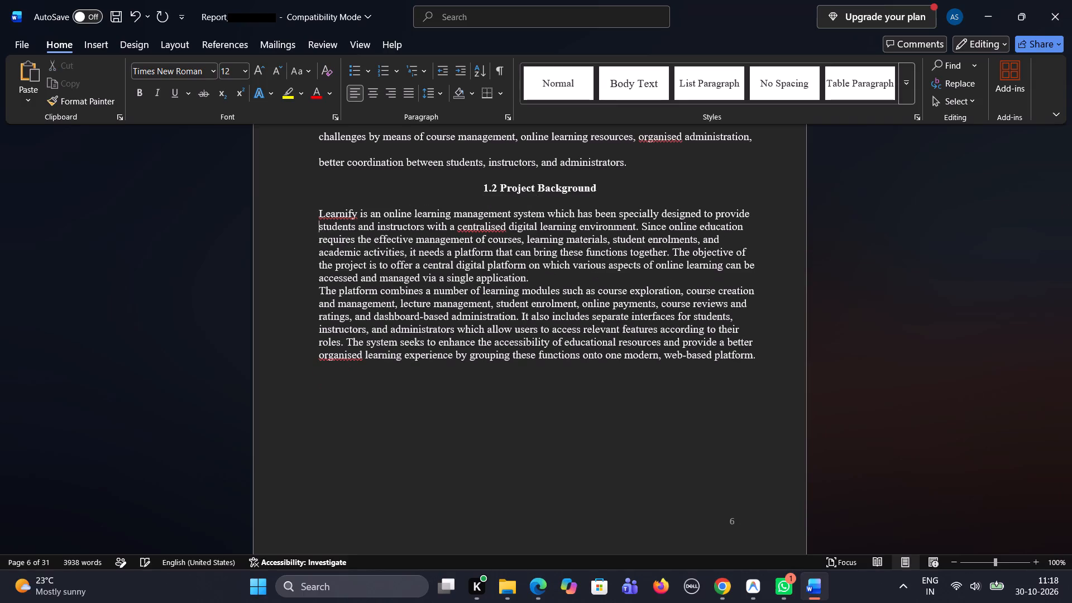
{"action": "key", "text": "Return"}
{"action": "left_click", "coordinate": [317, 250]}
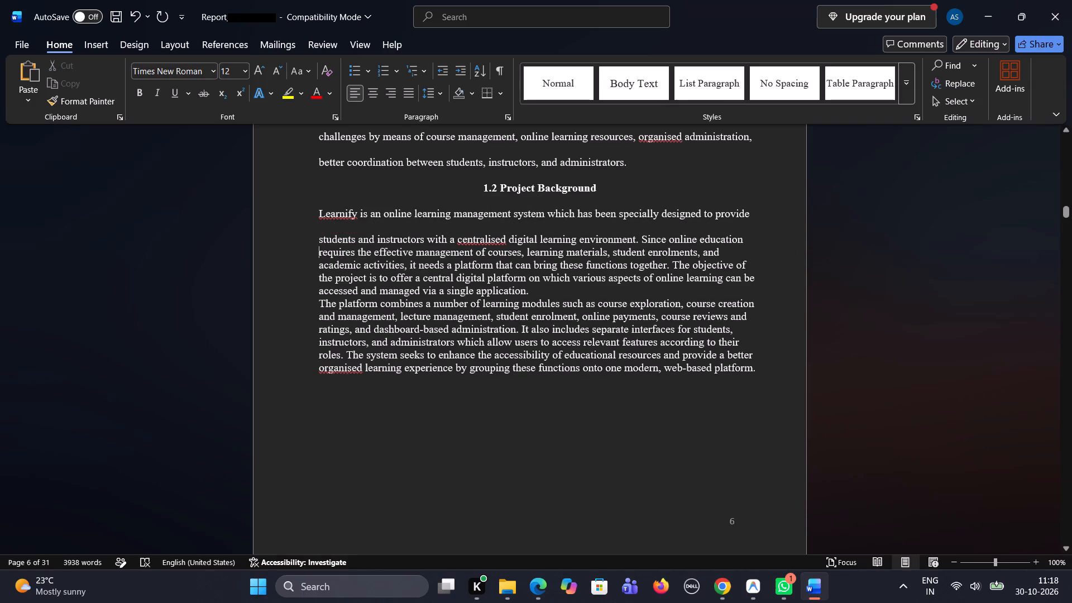
{"action": "key", "text": "Return"}
{"action": "key", "text": "Return"}
{"action": "left_click", "coordinate": [315, 283]}
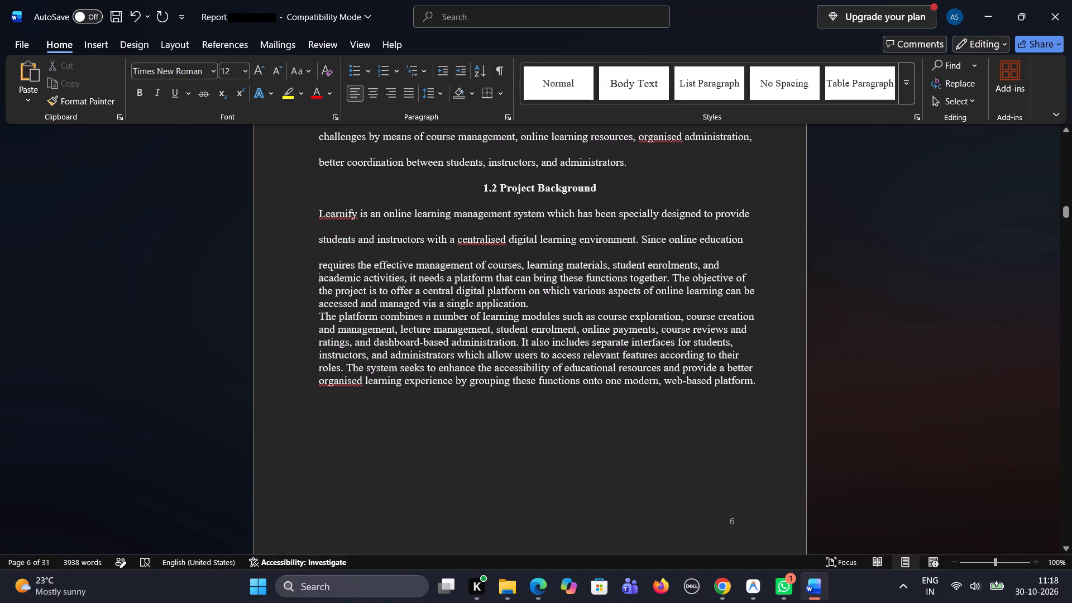
{"action": "key", "text": "Return"}
{"action": "key", "text": "Return"}
{"action": "left_click", "coordinate": [316, 300]}
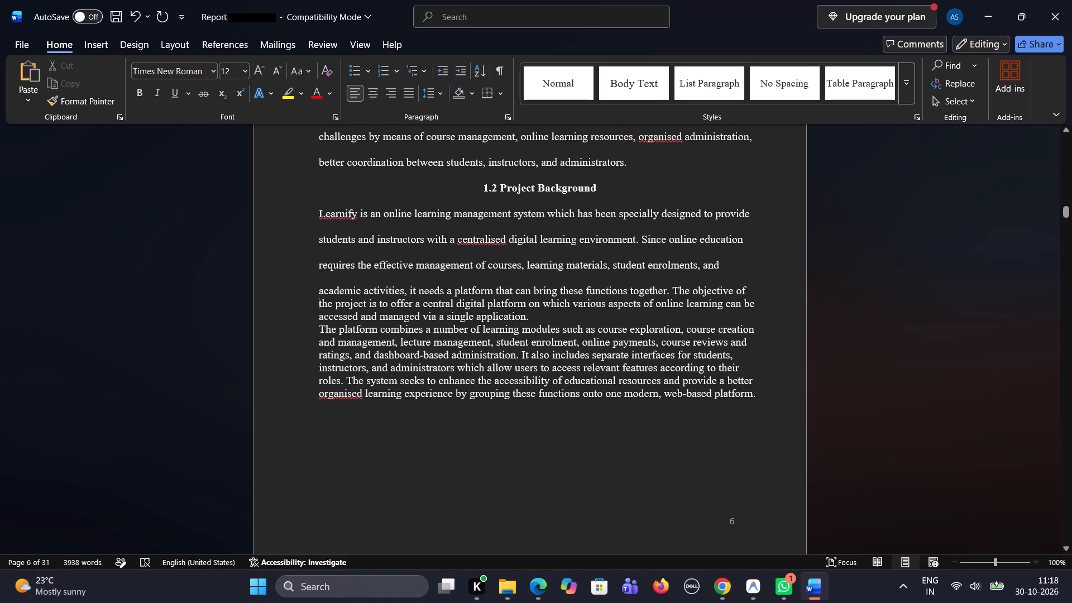
{"action": "key", "text": "Return"}
{"action": "key", "text": "Return"}
{"action": "left_click", "coordinate": [315, 328]}
{"action": "key", "text": "Return"}
{"action": "key", "text": "Return"}
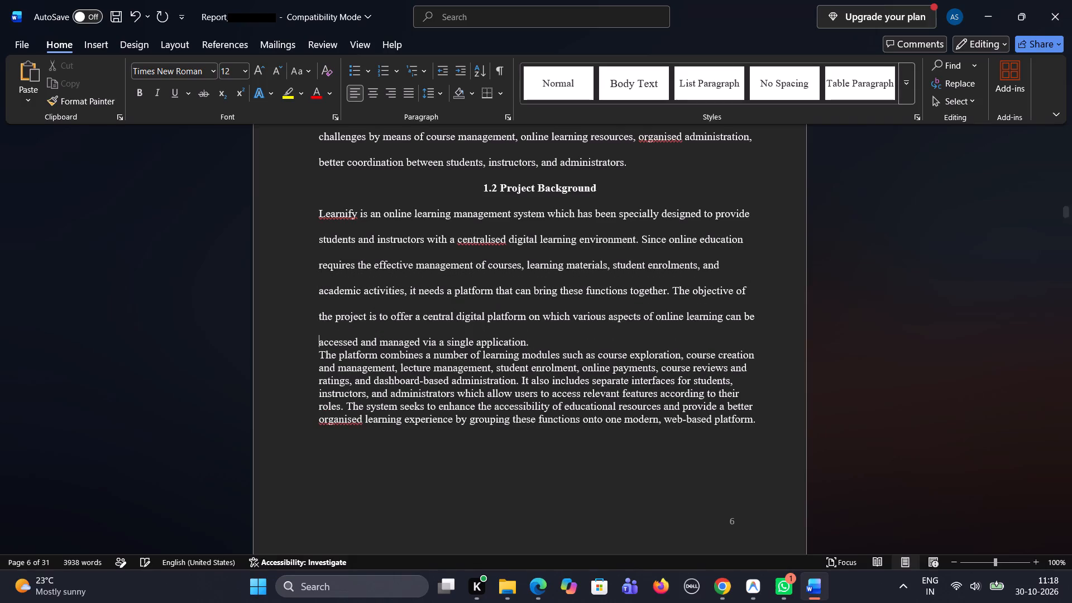
Replace "The" opening the second 1.2 Project Background paragraph with a single blank line, and insert a blank line before "management, lecture management".
{"action": "double_click", "coordinate": [316, 356]}
{"action": "key", "text": "Return"}
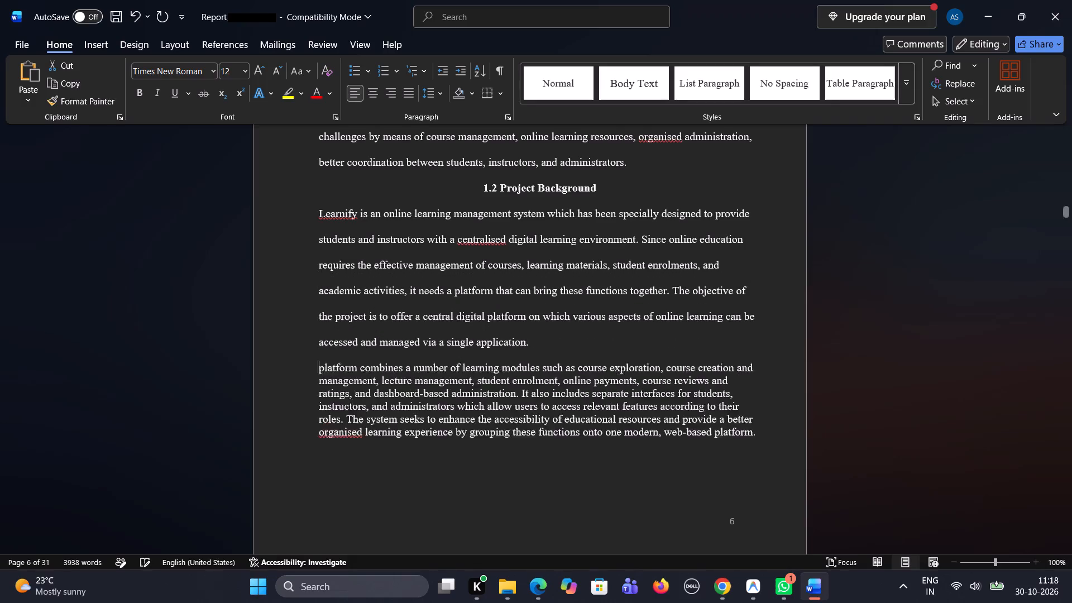
{"action": "key", "text": "Return"}
{"action": "key", "text": "BackSpace"}
{"action": "key", "text": "Return"}
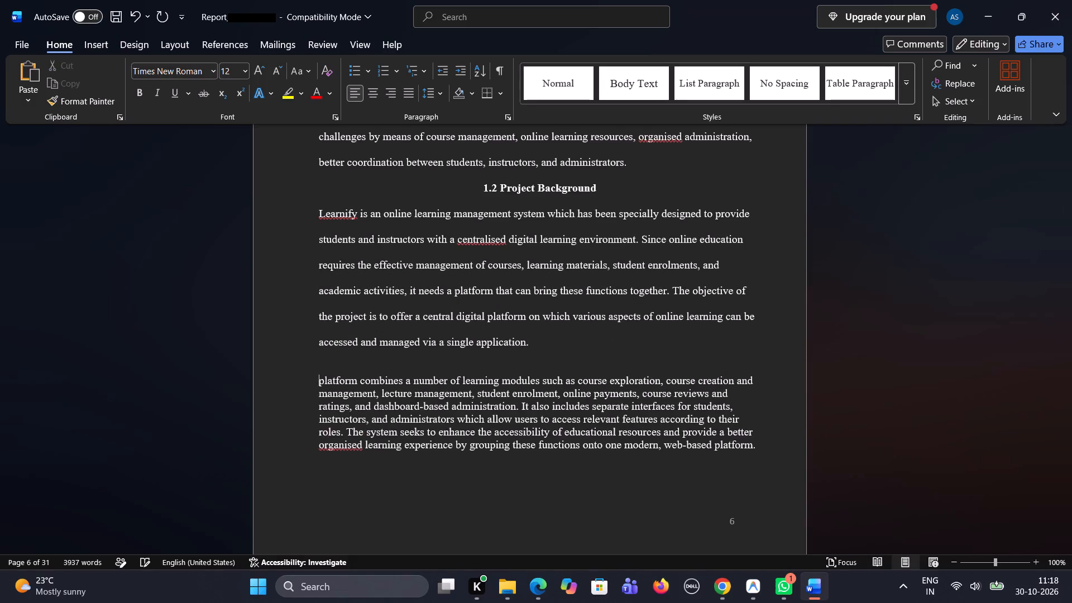
{"action": "left_click", "coordinate": [317, 391]}
{"action": "key", "text": "Return"}
{"action": "key", "text": "Return"}
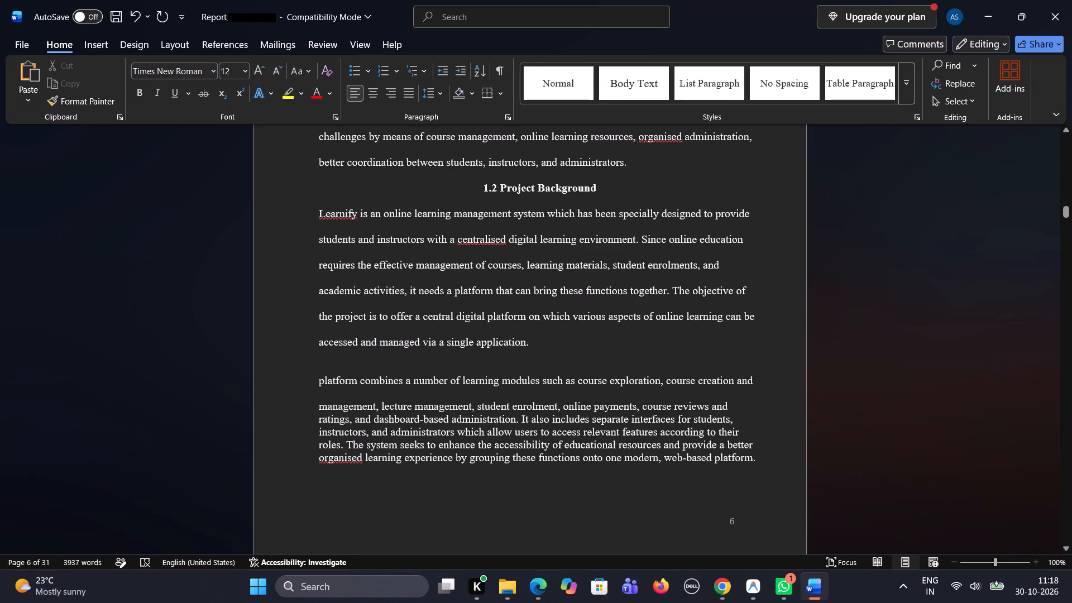
{"action": "left_click", "coordinate": [320, 377]}
{"action": "key", "text": "BackSpace"}
{"action": "key", "text": "BackSpace"}
{"action": "key", "text": "Return"}
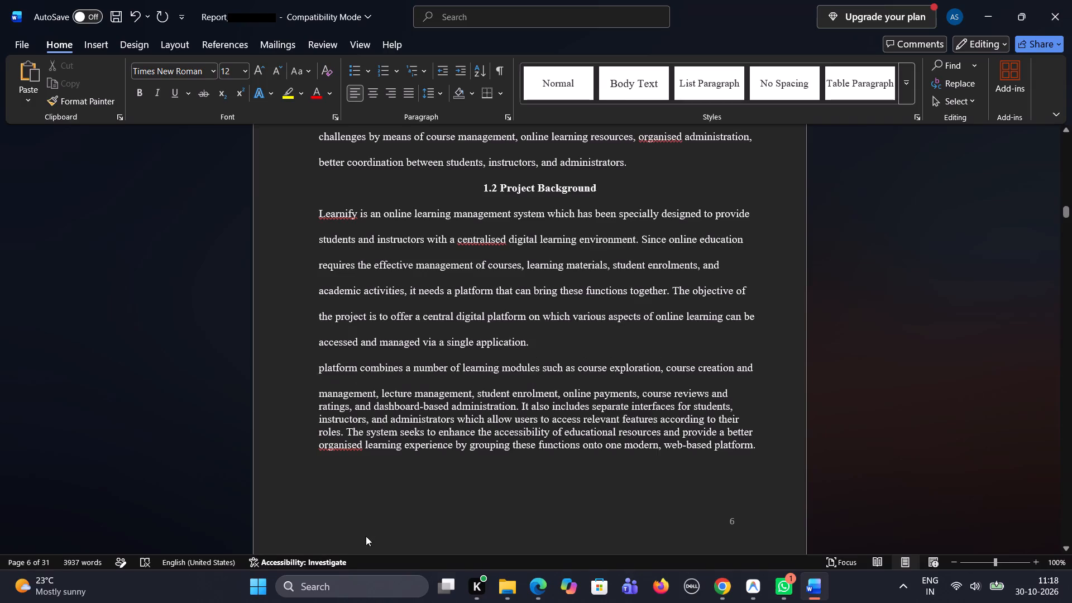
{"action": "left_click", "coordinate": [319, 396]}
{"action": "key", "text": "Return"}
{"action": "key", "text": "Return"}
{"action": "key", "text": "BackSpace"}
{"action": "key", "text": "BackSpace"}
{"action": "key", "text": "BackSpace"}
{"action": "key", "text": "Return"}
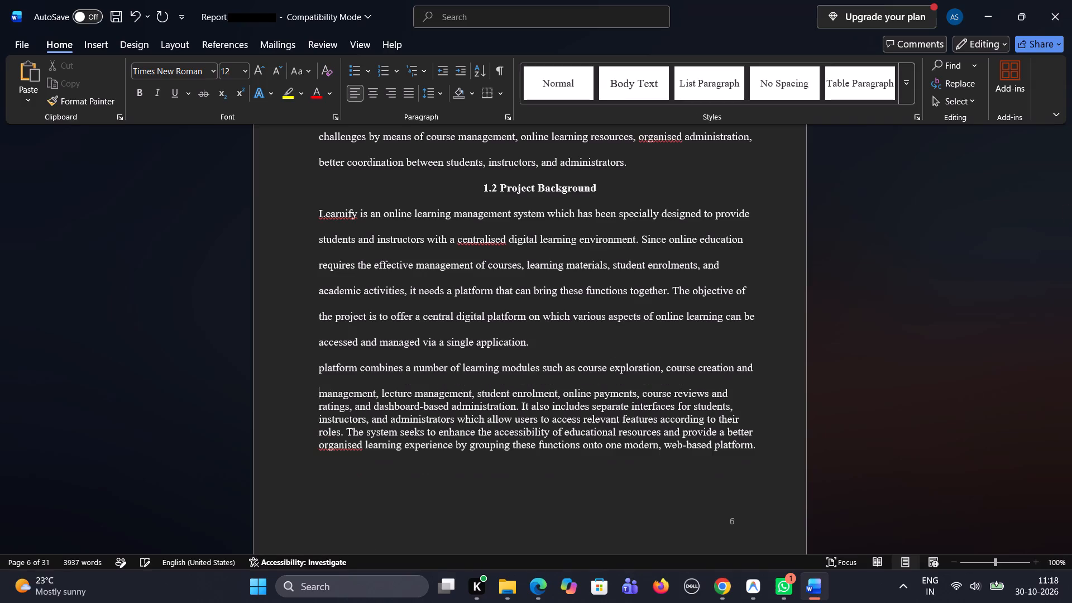
Insert blank lines before the lines starting "ratings, and dashboard-based", "instructors", "roles" and "organised" in the second 1.2 Project Background paragraph.
{"action": "left_click", "coordinate": [320, 411]}
{"action": "key", "text": "Return"}
{"action": "key", "text": "Return"}
{"action": "left_click", "coordinate": [315, 434]}
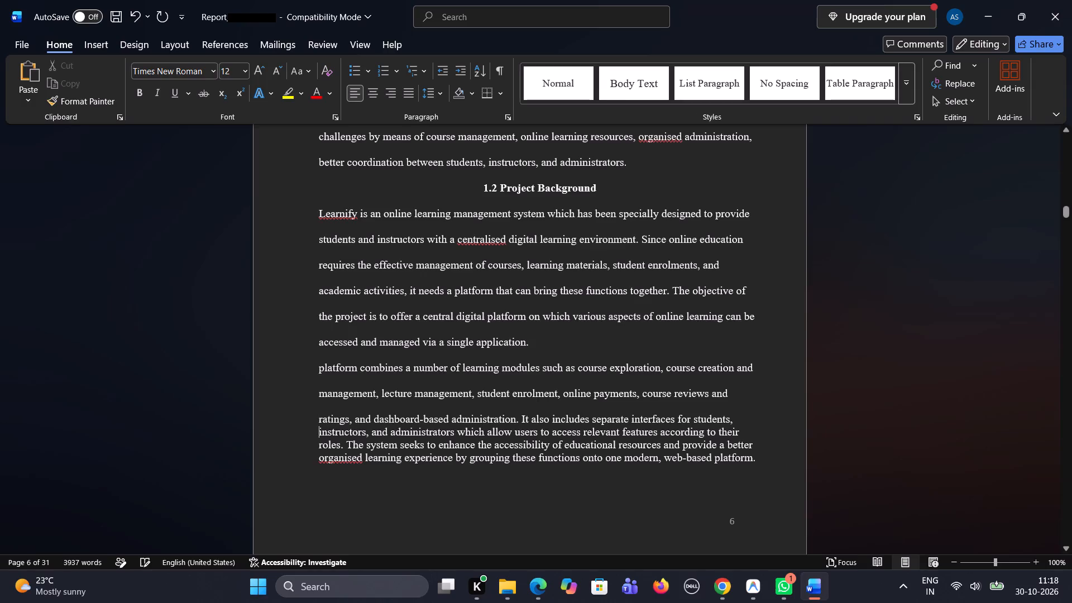
{"action": "key", "text": "Return"}
{"action": "key", "text": "Return"}
{"action": "left_click", "coordinate": [315, 456]}
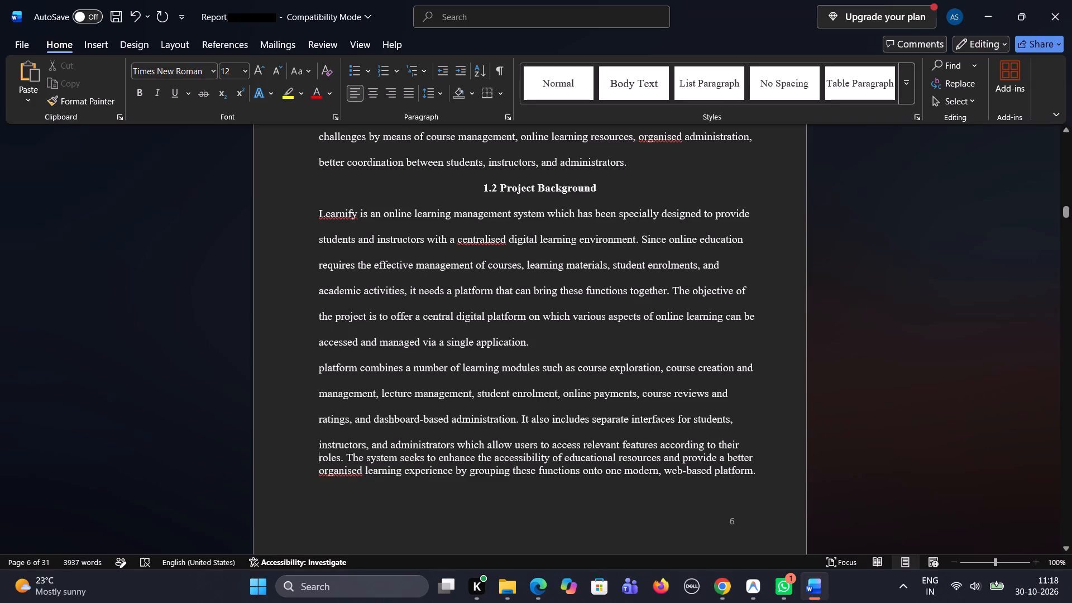
{"action": "key", "text": "Return"}
{"action": "key", "text": "Return"}
{"action": "left_click", "coordinate": [315, 478]}
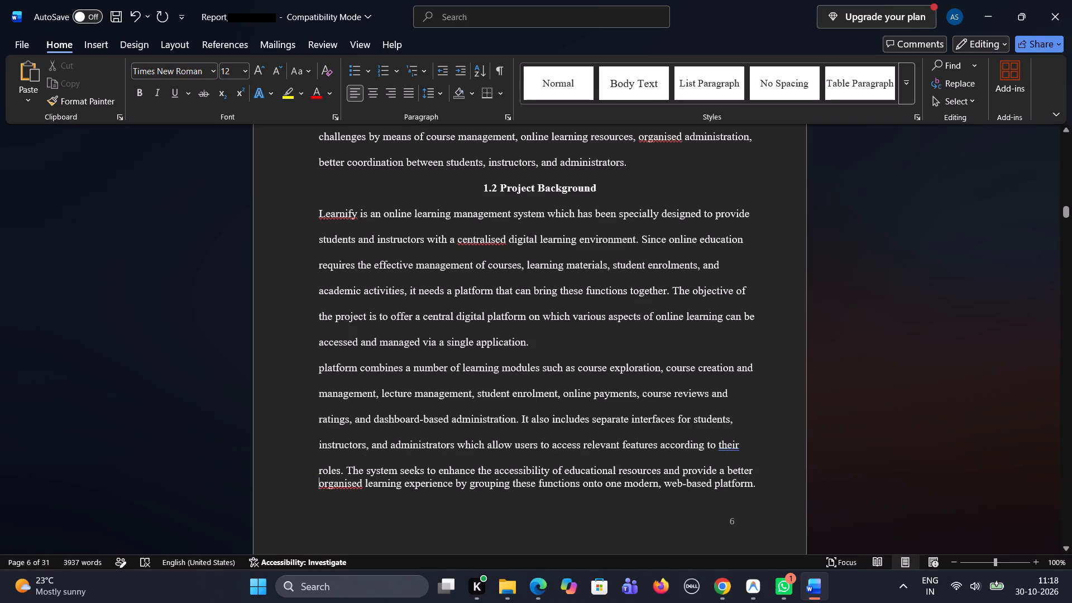
{"action": "key", "text": "Return"}
{"action": "key", "text": "Return"}
{"action": "scroll", "coordinate": [315, 478], "scroll_direction": "up", "scroll_amount": 1}
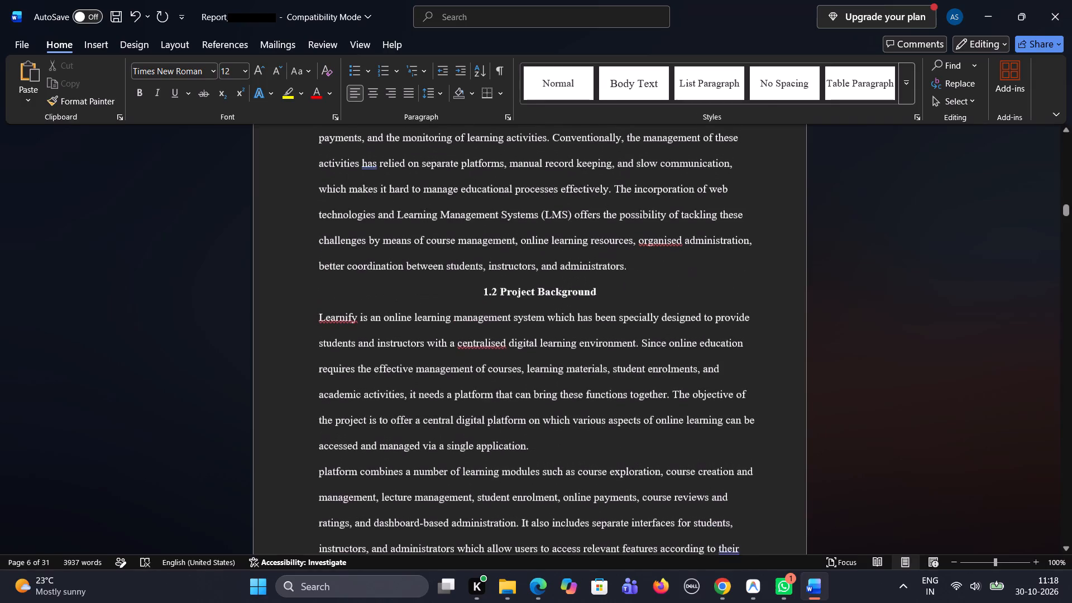
{"action": "scroll", "coordinate": [389, 293], "scroll_direction": "up", "scroll_amount": 1}
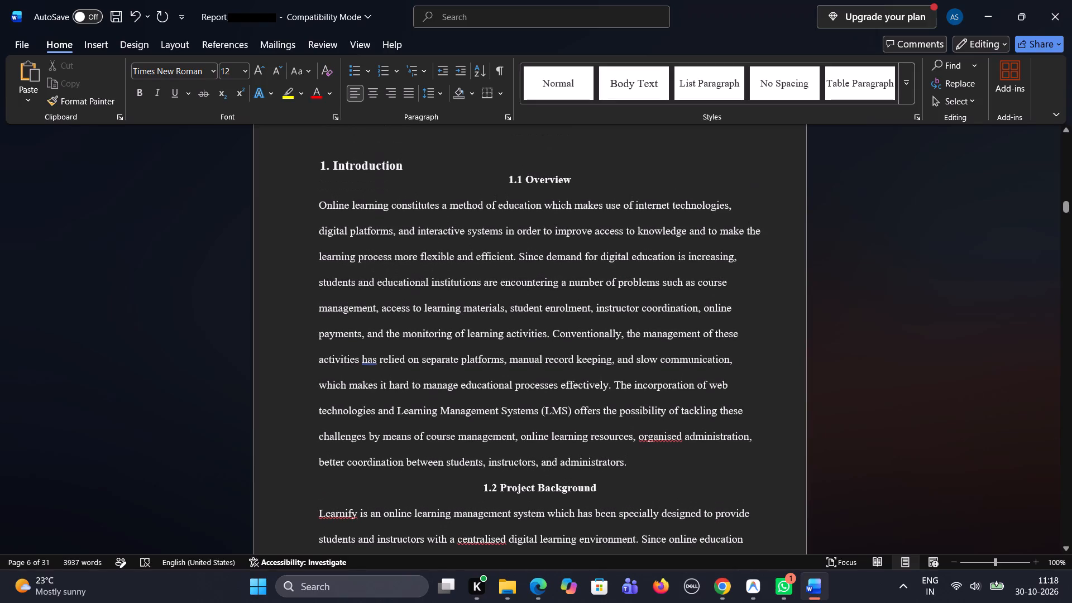
{"action": "scroll", "coordinate": [475, 251], "scroll_direction": "down", "scroll_amount": 4}
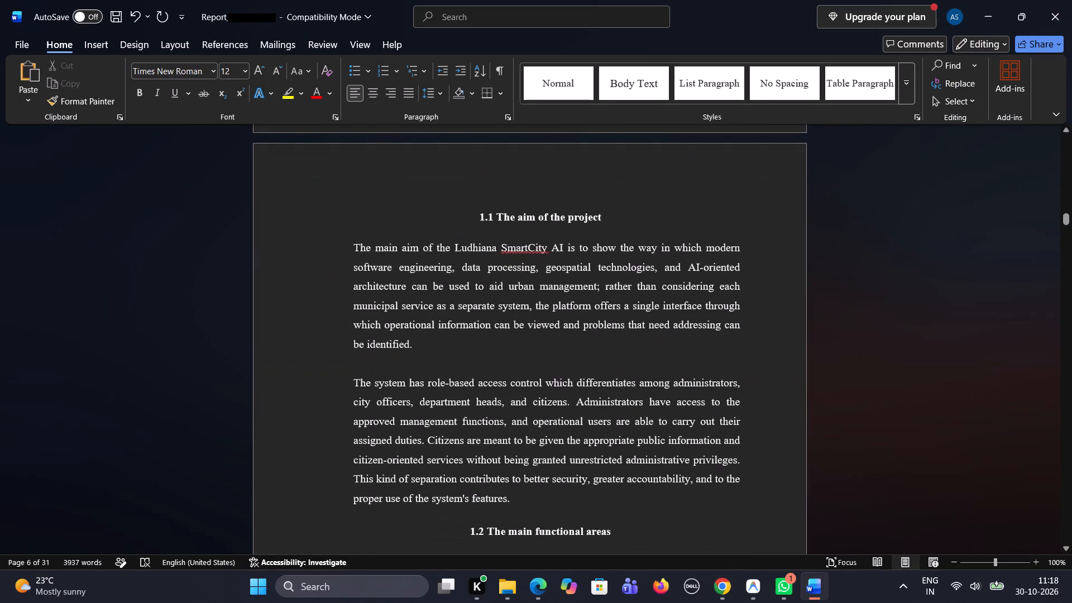
{"action": "scroll", "coordinate": [510, 205], "scroll_direction": "down", "scroll_amount": 1}
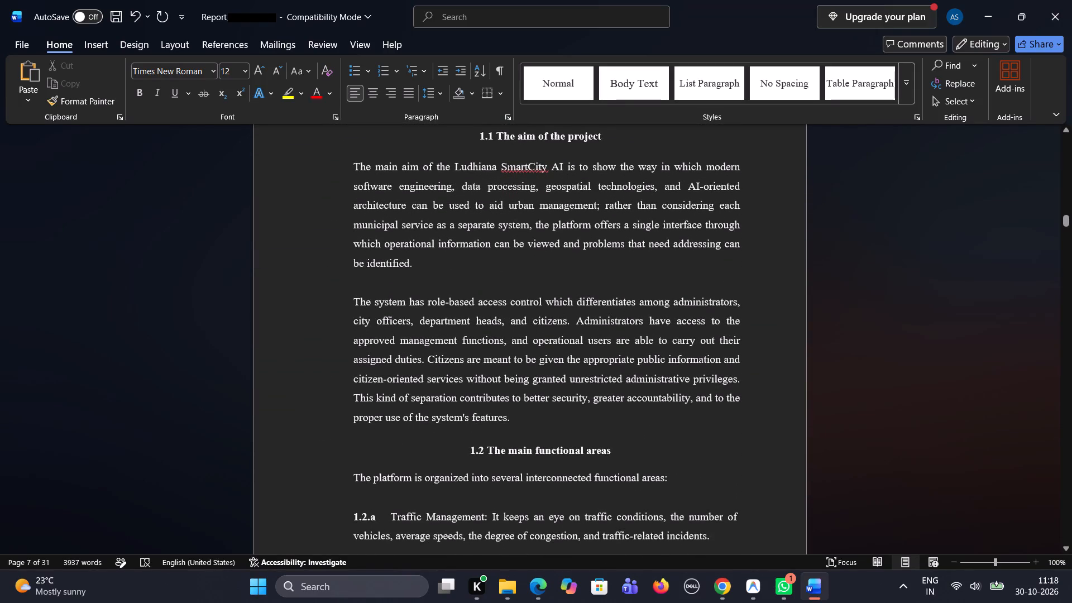
{"action": "left_click_drag", "start_coordinate": [466, 136], "coordinate": [587, 602]}
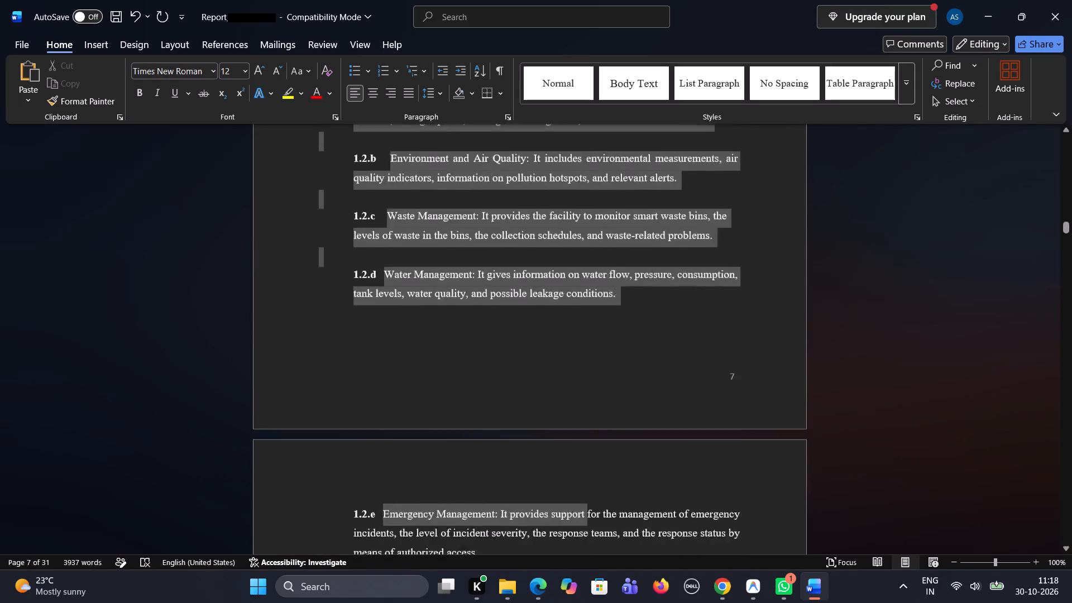
{"action": "left_click_drag", "start_coordinate": [587, 602], "coordinate": [658, 473]}
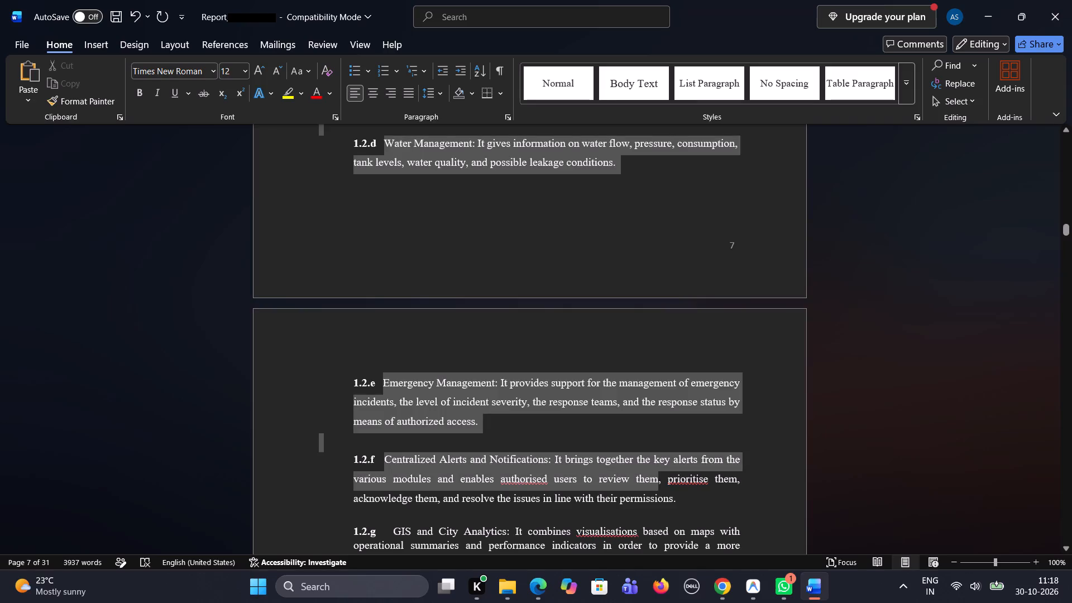
{"action": "left_click_drag", "start_coordinate": [658, 473], "coordinate": [663, 575]}
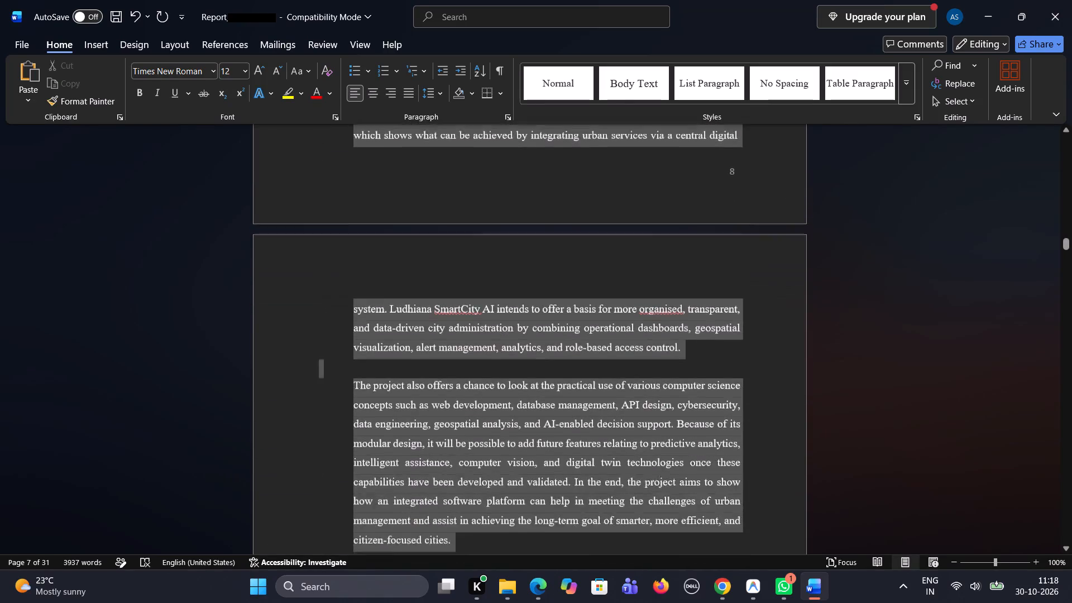
{"action": "left_click_drag", "start_coordinate": [663, 575], "coordinate": [661, 571]}
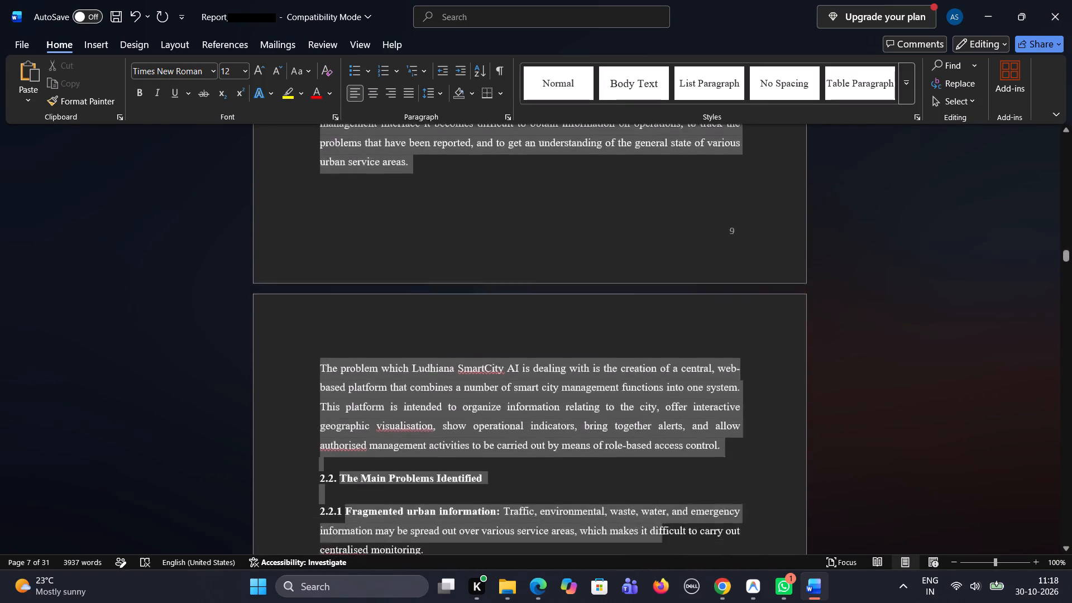
{"action": "left_click_drag", "start_coordinate": [661, 571], "coordinate": [661, 569]}
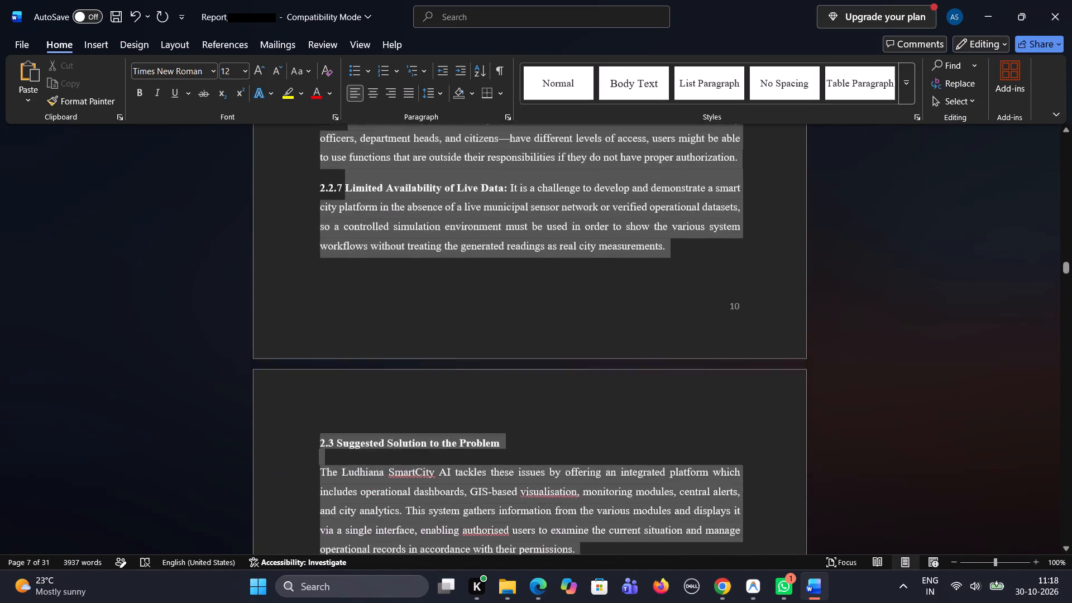
{"action": "left_click_drag", "start_coordinate": [661, 569], "coordinate": [657, 300]}
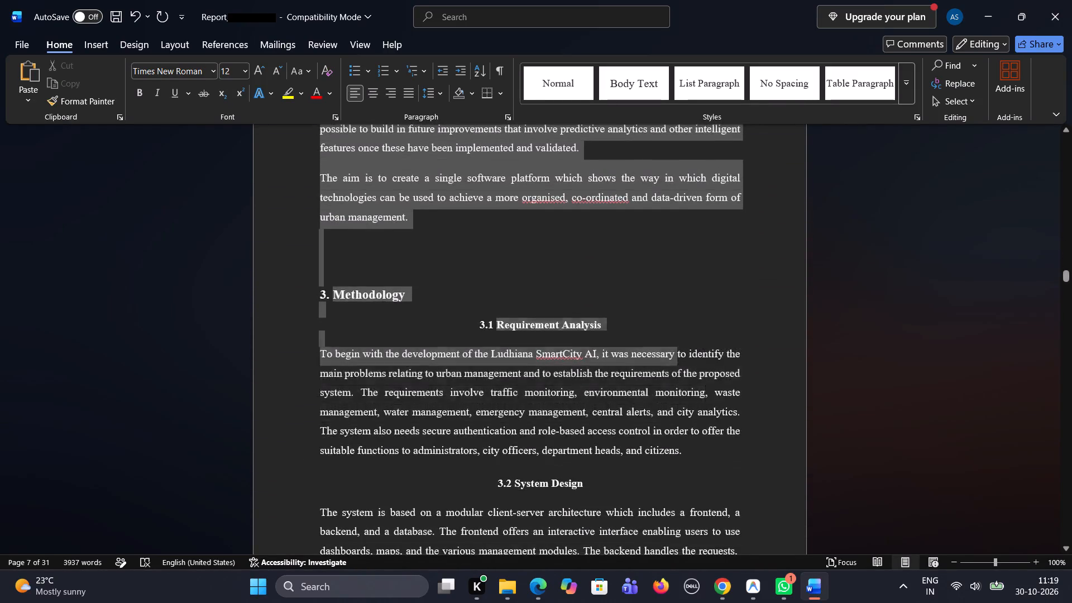
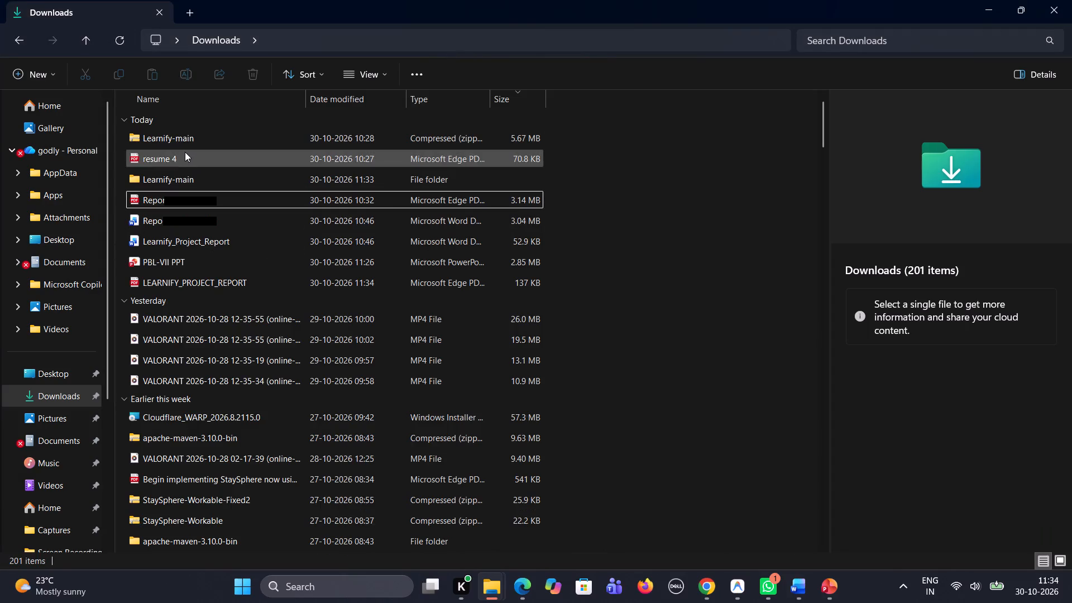
{"action": "double_click", "coordinate": [118, 42]}
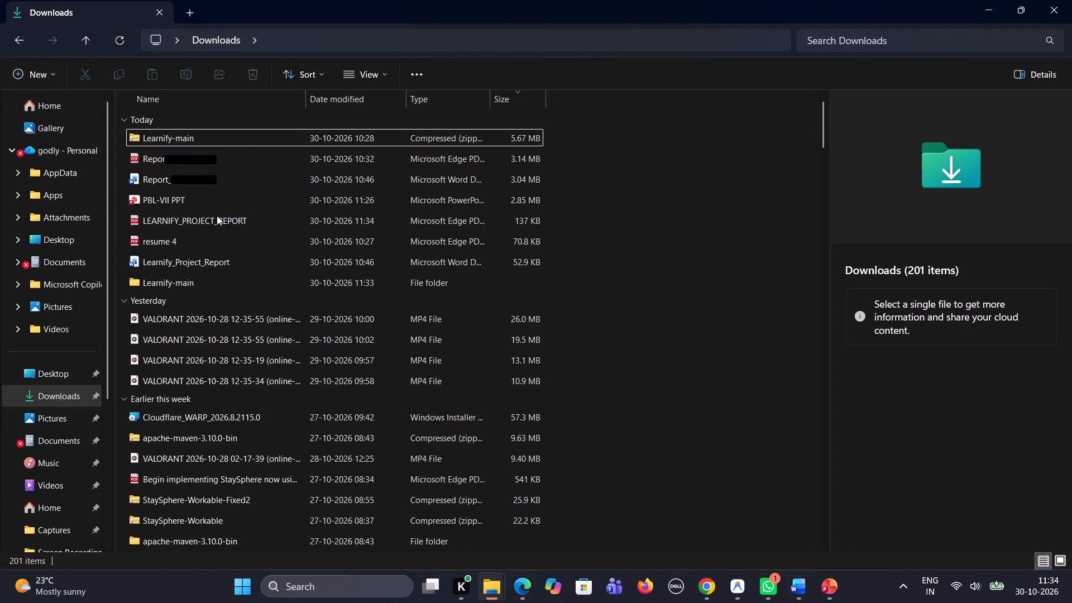
{"action": "double_click", "coordinate": [217, 216]}
Examine the Learnify report from the cover page through its chapters, code and screenshot figures to the references.
{"action": "left_click", "coordinate": [401, 326]}
{"action": "scroll", "coordinate": [401, 326], "scroll_direction": "down", "scroll_amount": 5}
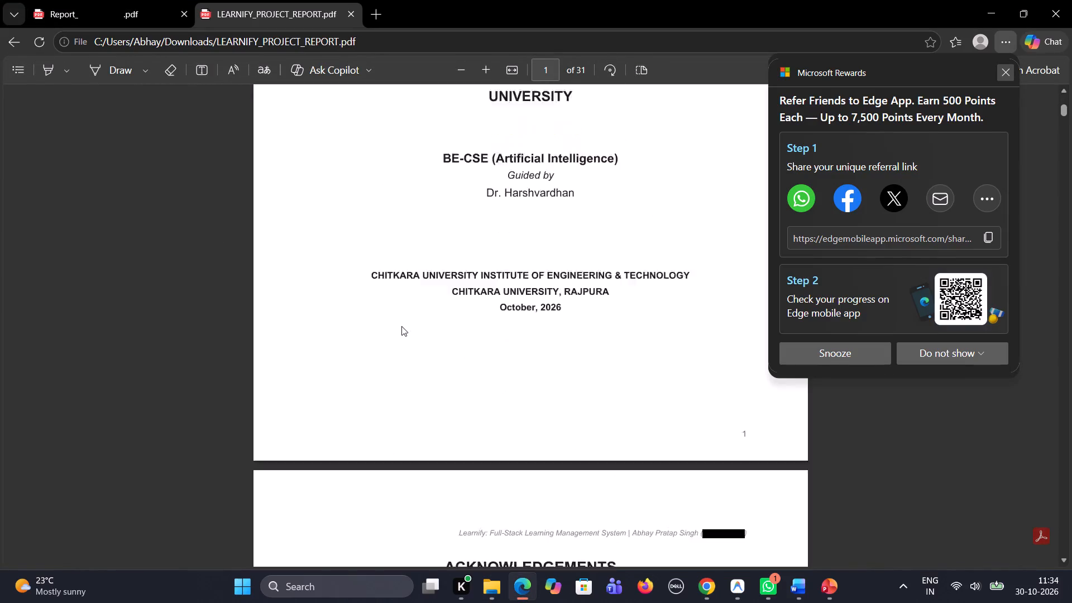
{"action": "scroll", "coordinate": [401, 326], "scroll_direction": "down", "scroll_amount": 4}
{"action": "scroll", "coordinate": [401, 326], "scroll_direction": "up", "scroll_amount": 1}
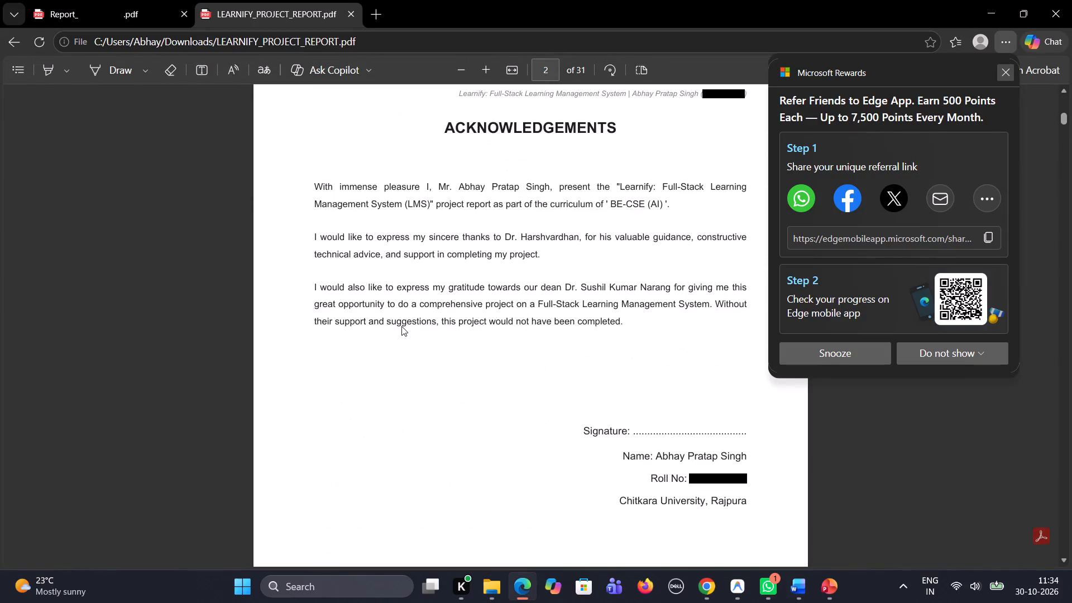
{"action": "scroll", "coordinate": [401, 326], "scroll_direction": "up", "scroll_amount": 1}
{"action": "scroll", "coordinate": [401, 326], "scroll_direction": "down", "scroll_amount": 7}
{"action": "scroll", "coordinate": [401, 326], "scroll_direction": "up", "scroll_amount": 1}
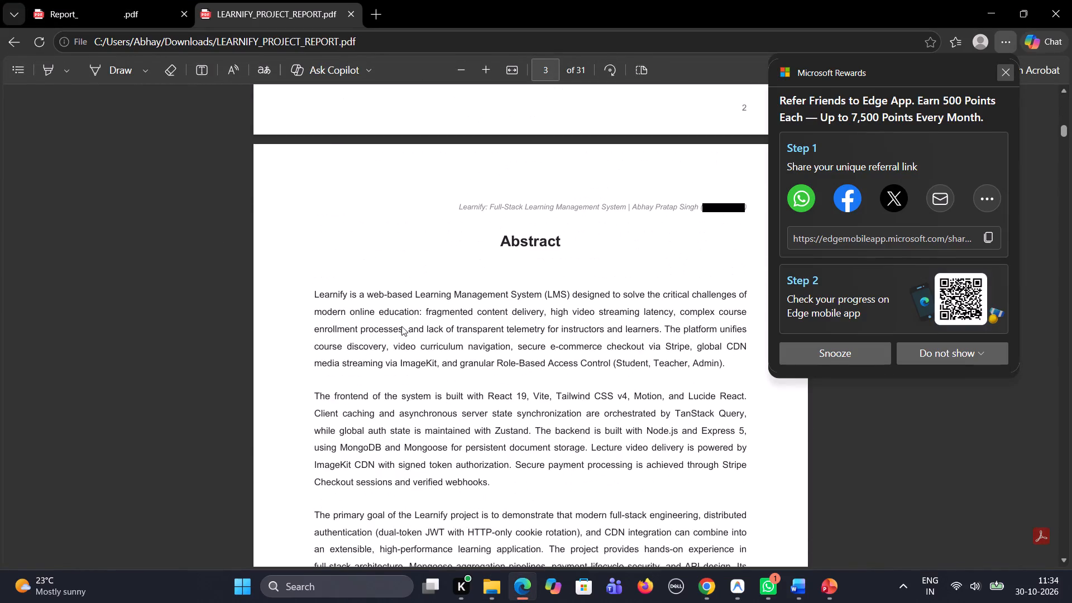
{"action": "scroll", "coordinate": [401, 326], "scroll_direction": "up", "scroll_amount": 1}
{"action": "scroll", "coordinate": [401, 326], "scroll_direction": "down", "scroll_amount": 9}
{"action": "scroll", "coordinate": [401, 326], "scroll_direction": "up", "scroll_amount": 1}
{"action": "scroll", "coordinate": [401, 326], "scroll_direction": "down", "scroll_amount": 6}
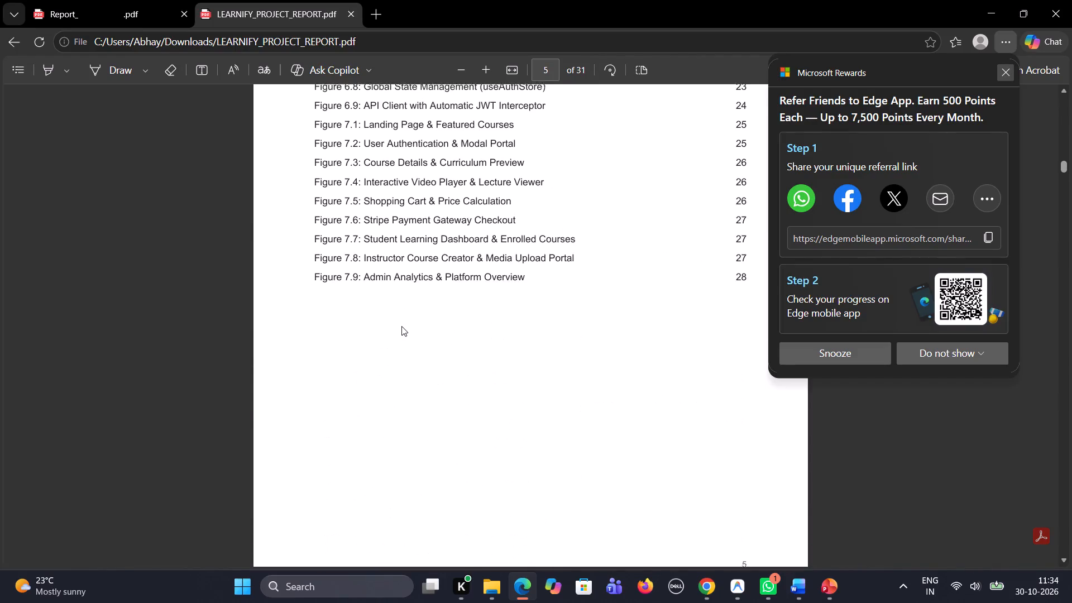
{"action": "scroll", "coordinate": [401, 326], "scroll_direction": "down", "scroll_amount": 1}
{"action": "scroll", "coordinate": [401, 326], "scroll_direction": "up", "scroll_amount": 2}
{"action": "scroll", "coordinate": [401, 326], "scroll_direction": "down", "scroll_amount": 9}
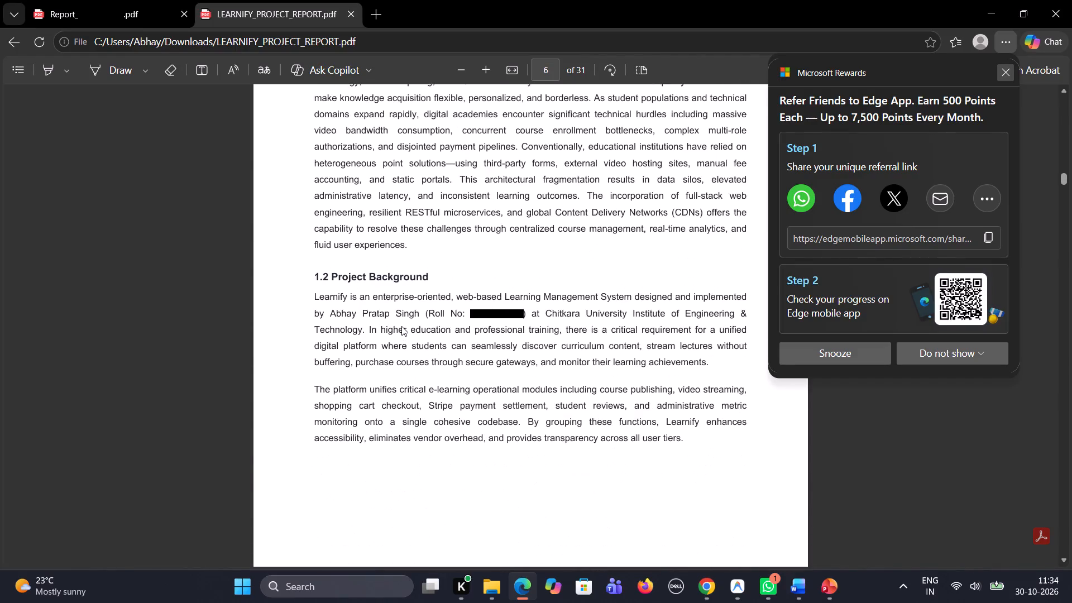
{"action": "scroll", "coordinate": [401, 326], "scroll_direction": "down", "scroll_amount": 10}
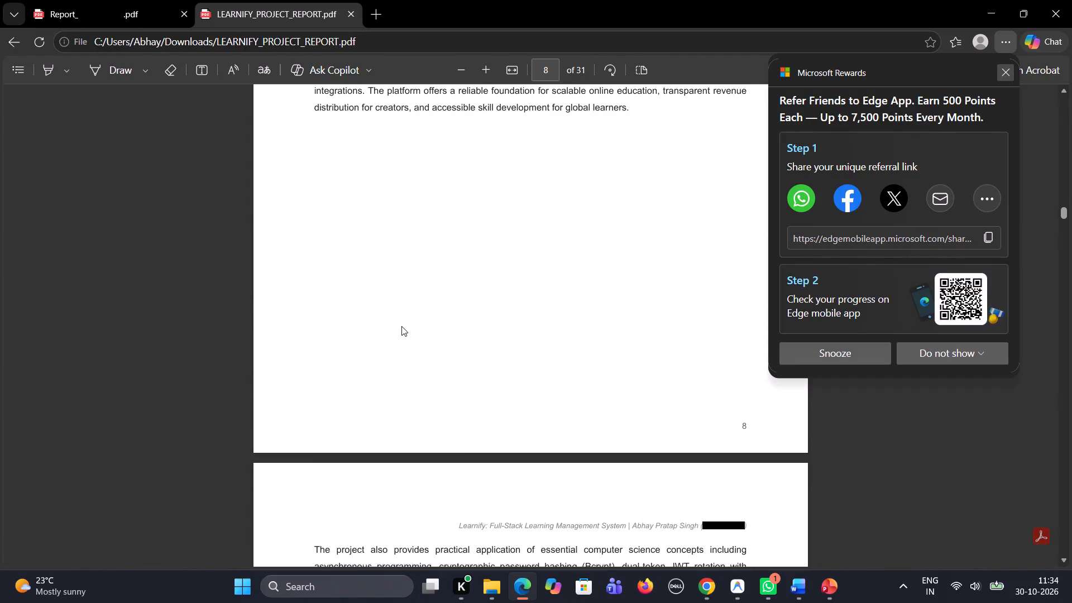
{"action": "scroll", "coordinate": [401, 326], "scroll_direction": "down", "scroll_amount": 7}
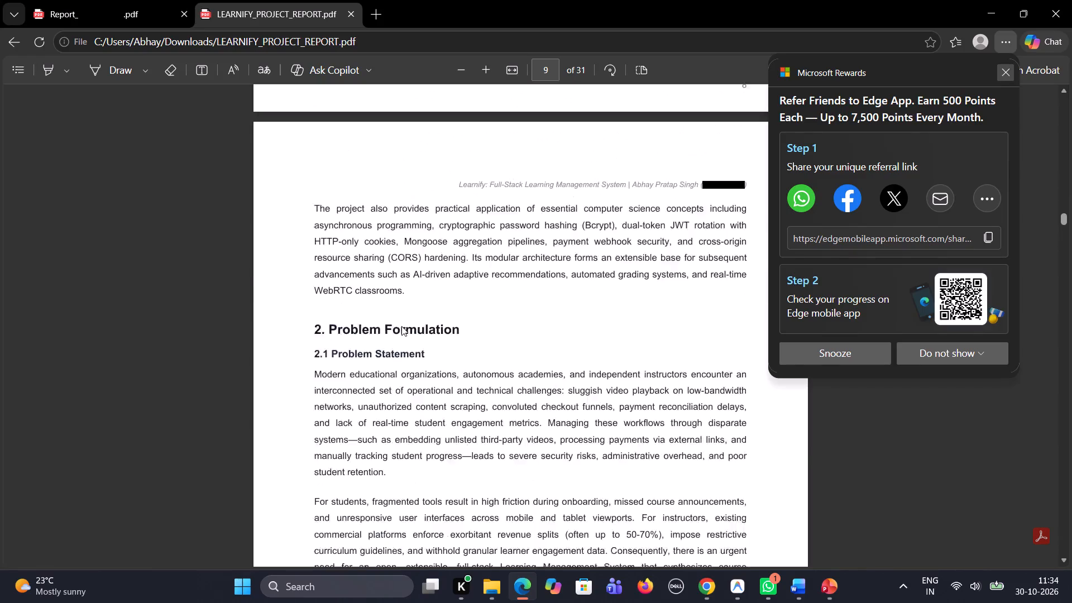
{"action": "scroll", "coordinate": [401, 326], "scroll_direction": "down", "scroll_amount": 13}
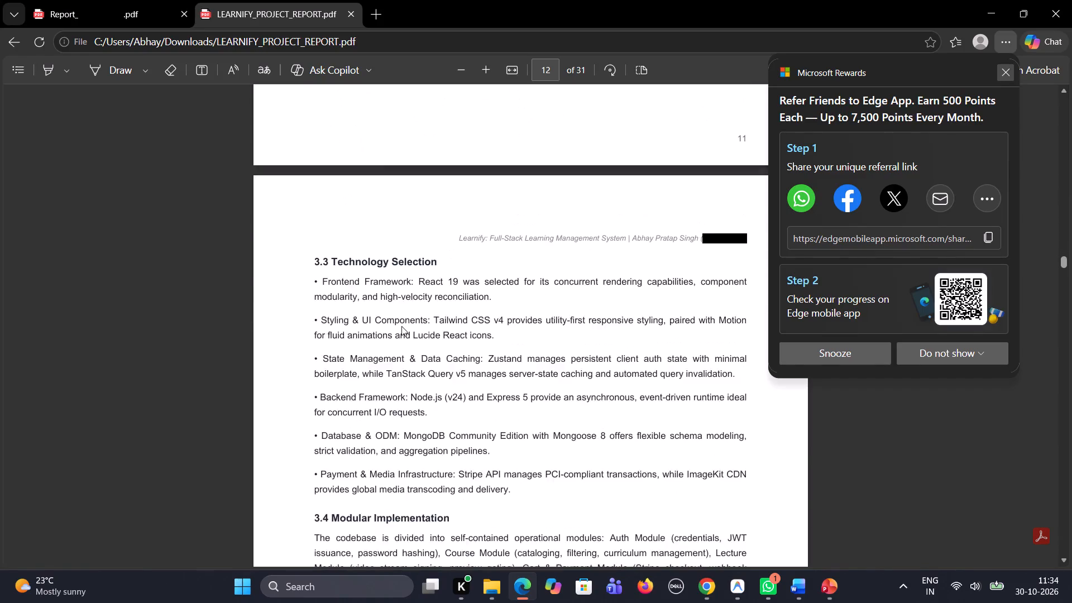
{"action": "scroll", "coordinate": [401, 326], "scroll_direction": "down", "scroll_amount": 11}
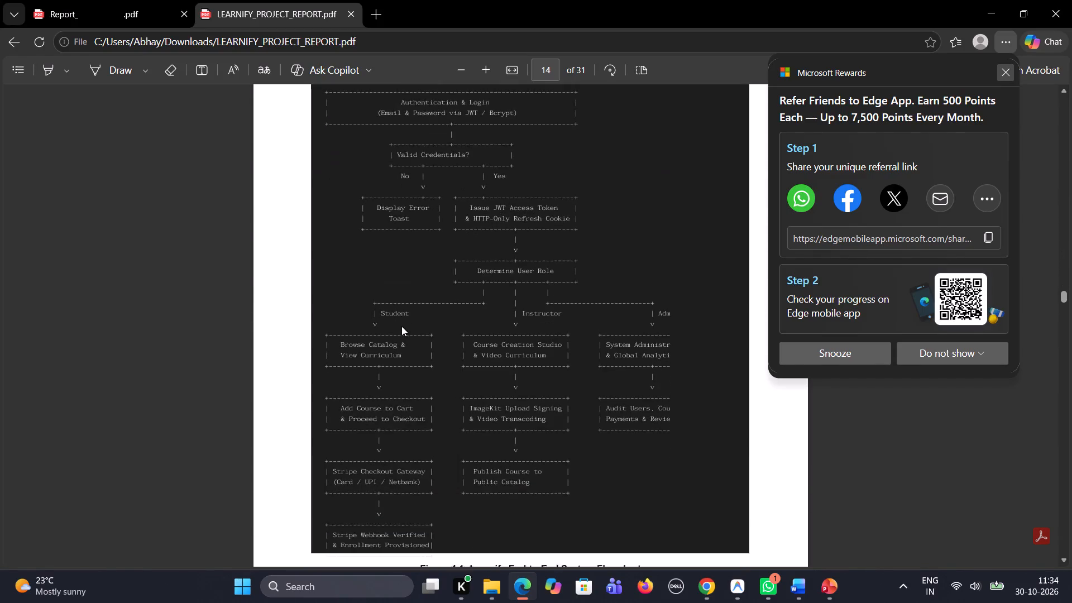
{"action": "scroll", "coordinate": [401, 326], "scroll_direction": "down", "scroll_amount": 12}
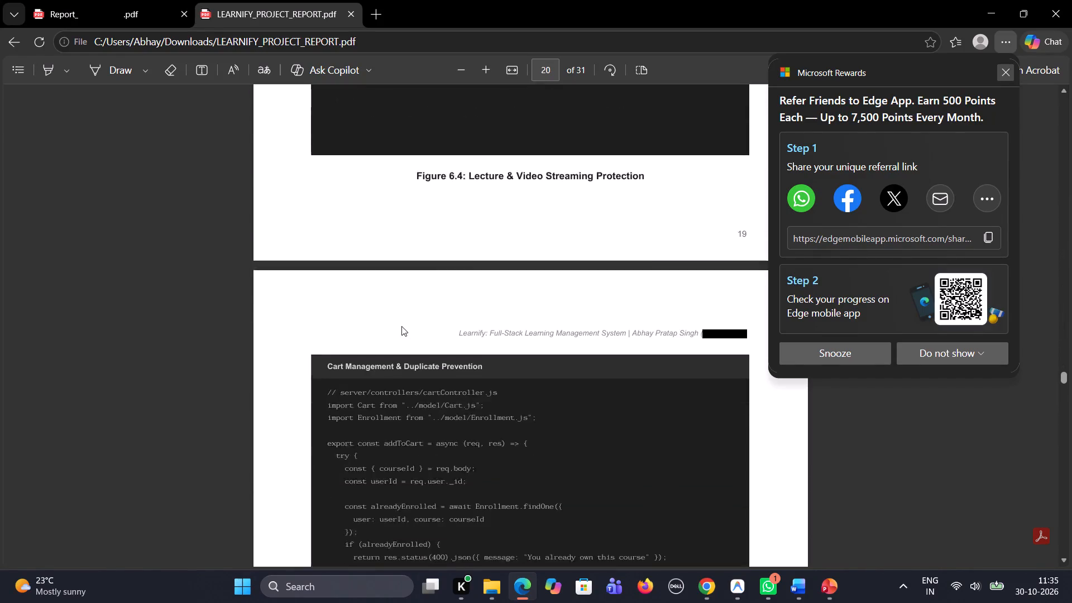
{"action": "scroll", "coordinate": [401, 326], "scroll_direction": "down", "scroll_amount": 9}
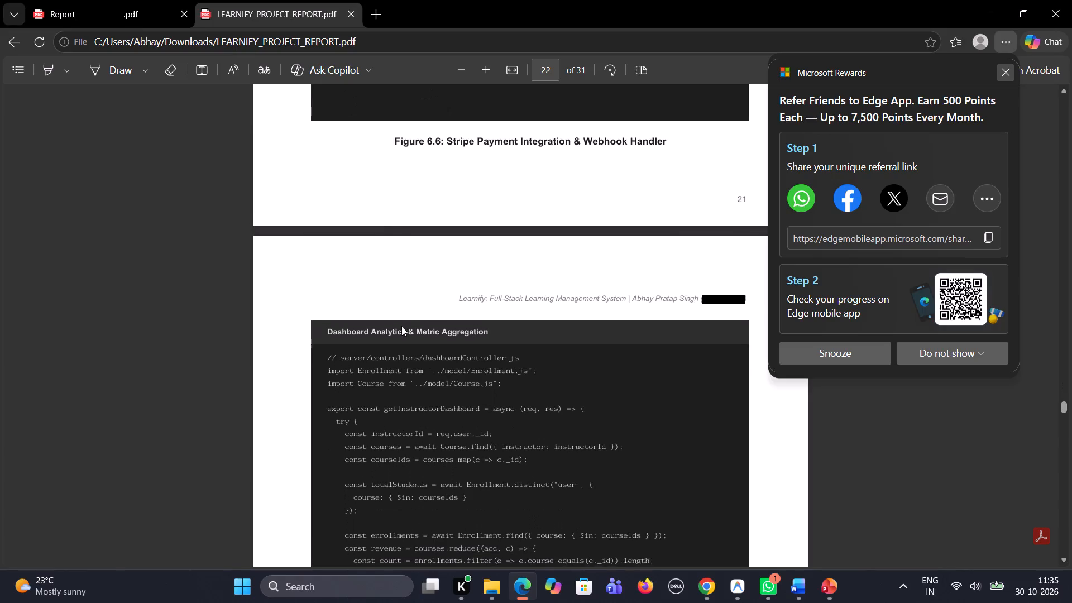
{"action": "scroll", "coordinate": [401, 326], "scroll_direction": "down", "scroll_amount": 12}
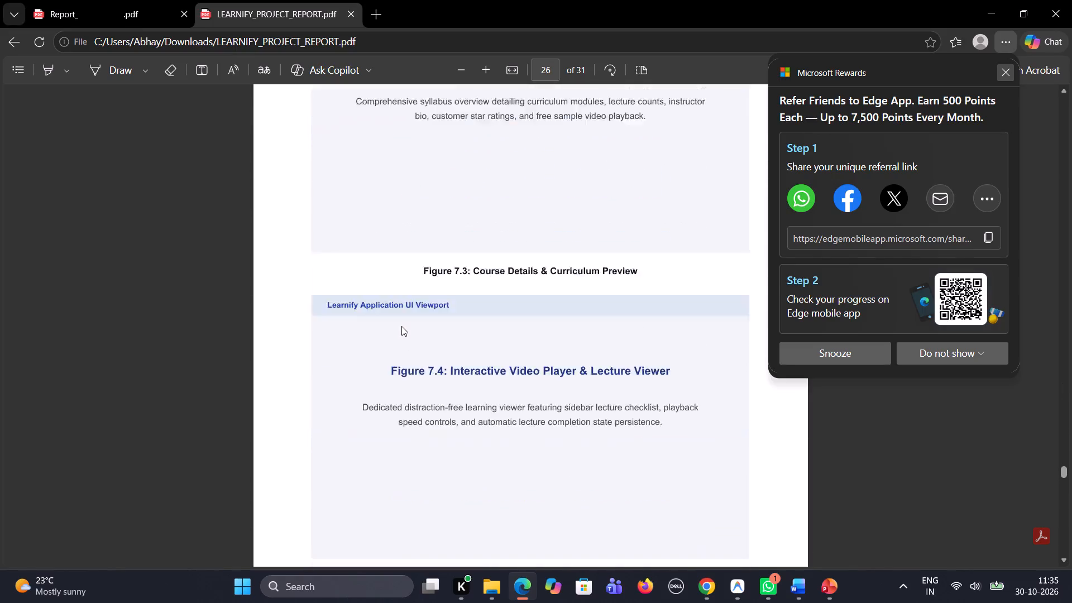
{"action": "scroll", "coordinate": [401, 326], "scroll_direction": "down", "scroll_amount": 1}
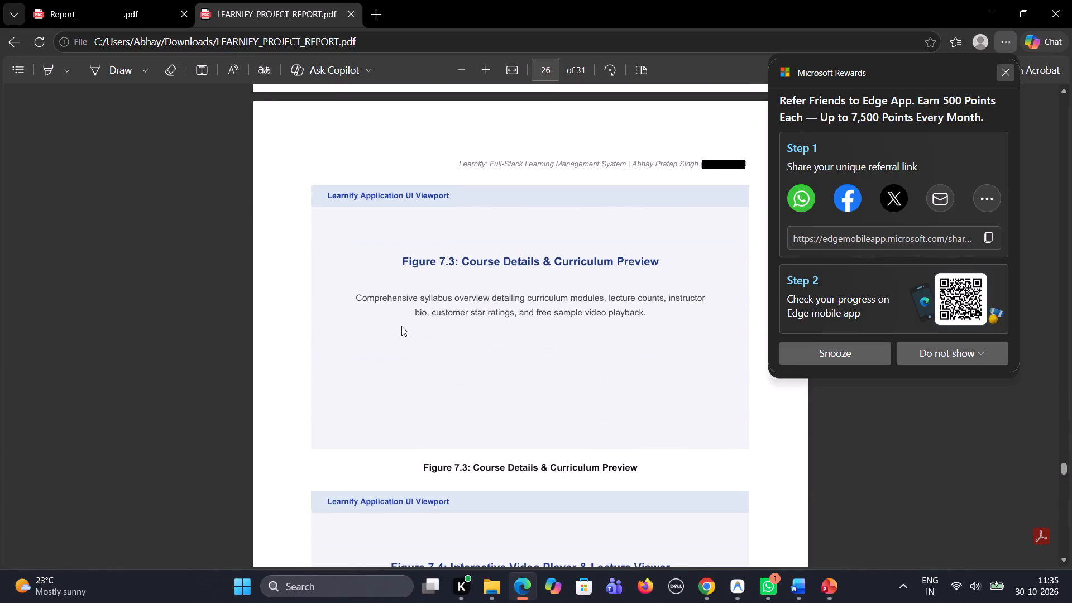
{"action": "scroll", "coordinate": [401, 326], "scroll_direction": "down", "scroll_amount": 3}
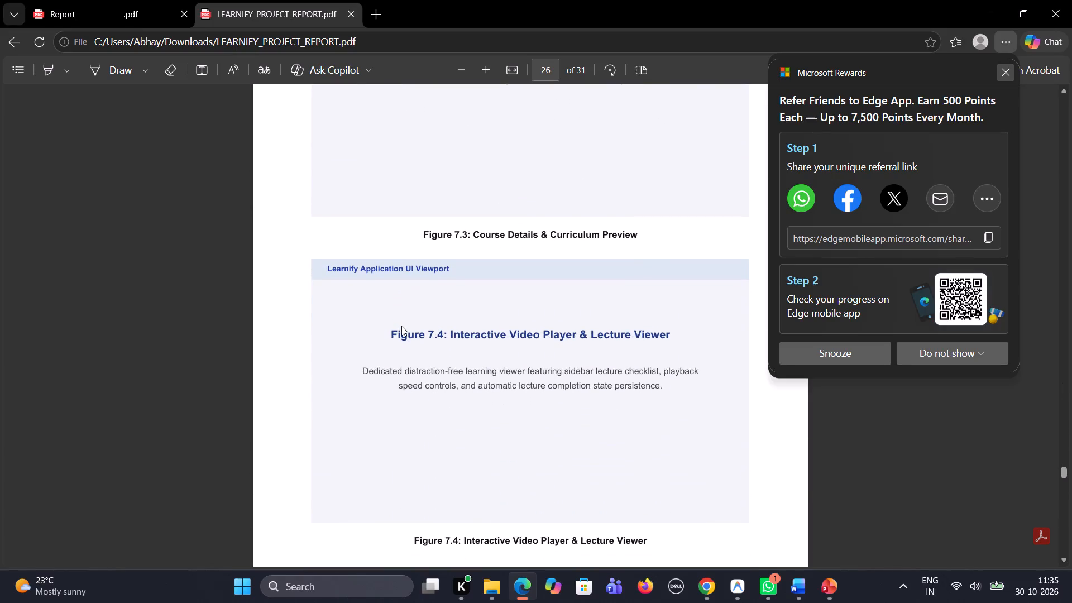
{"action": "scroll", "coordinate": [401, 326], "scroll_direction": "down", "scroll_amount": 15}
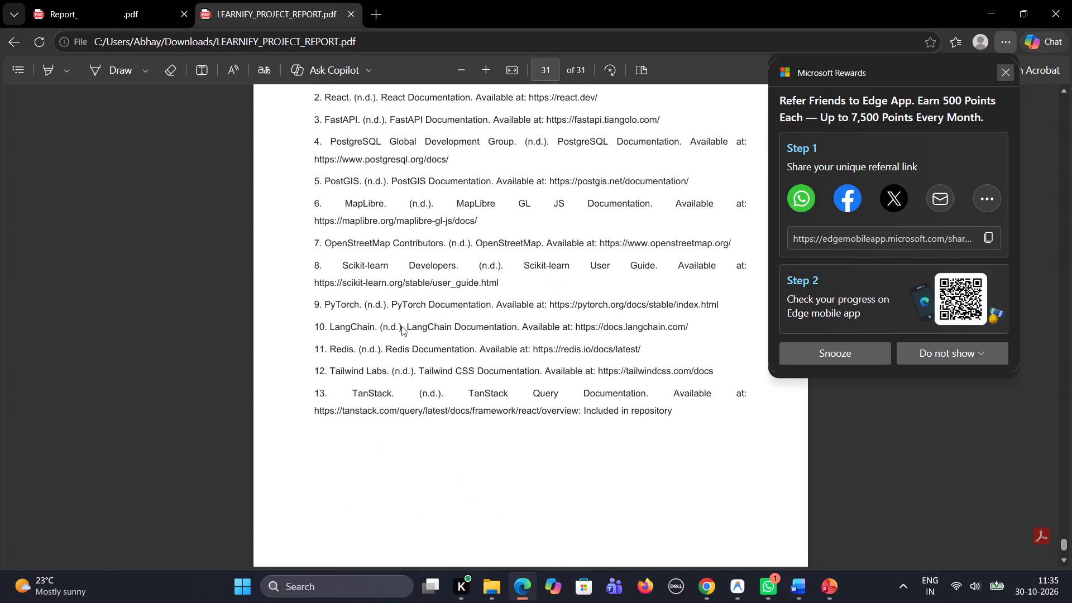
{"action": "scroll", "coordinate": [401, 326], "scroll_direction": "down", "scroll_amount": 4}
Review the report backwards from the references through the screenshot figures, code, requirements and flowchart to the table of contents.
{"action": "scroll", "coordinate": [401, 326], "scroll_direction": "up", "scroll_amount": 13}
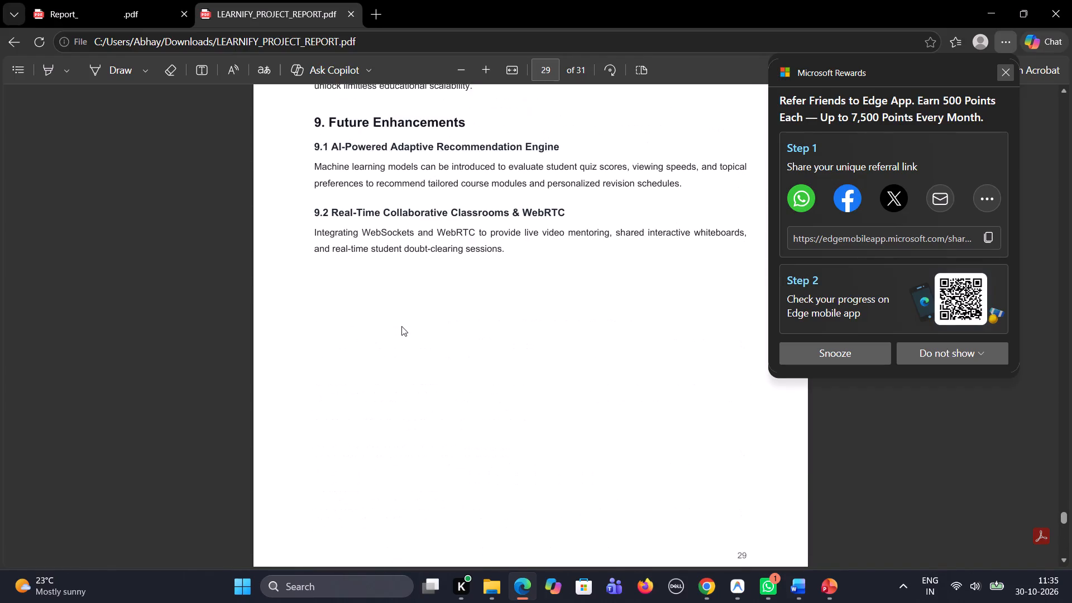
{"action": "scroll", "coordinate": [401, 326], "scroll_direction": "up", "scroll_amount": 14}
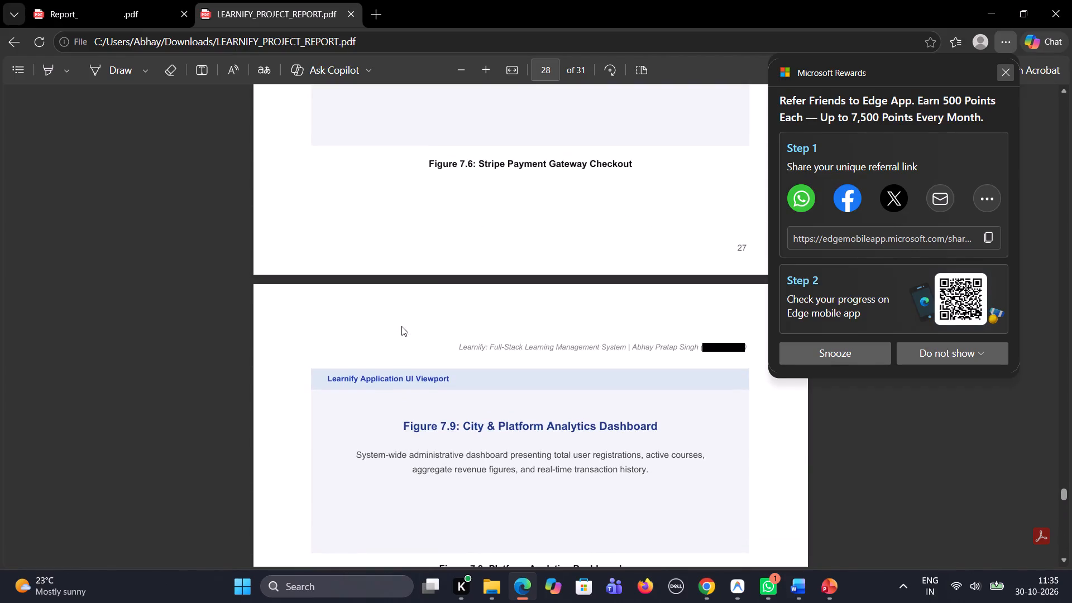
{"action": "scroll", "coordinate": [401, 326], "scroll_direction": "down", "scroll_amount": 1}
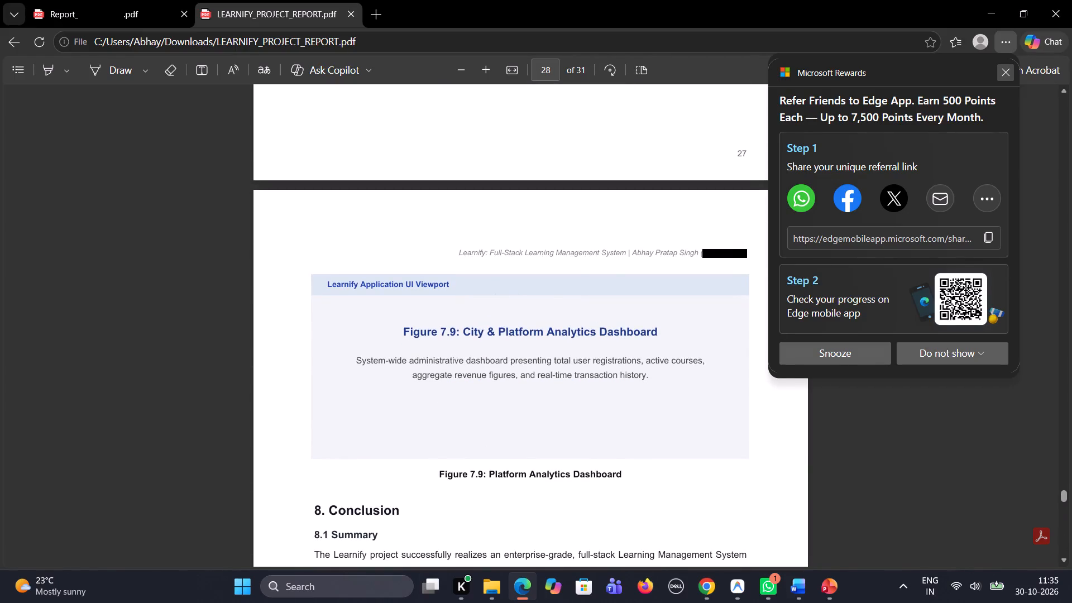
{"action": "scroll", "coordinate": [341, 268], "scroll_direction": "up", "scroll_amount": 8}
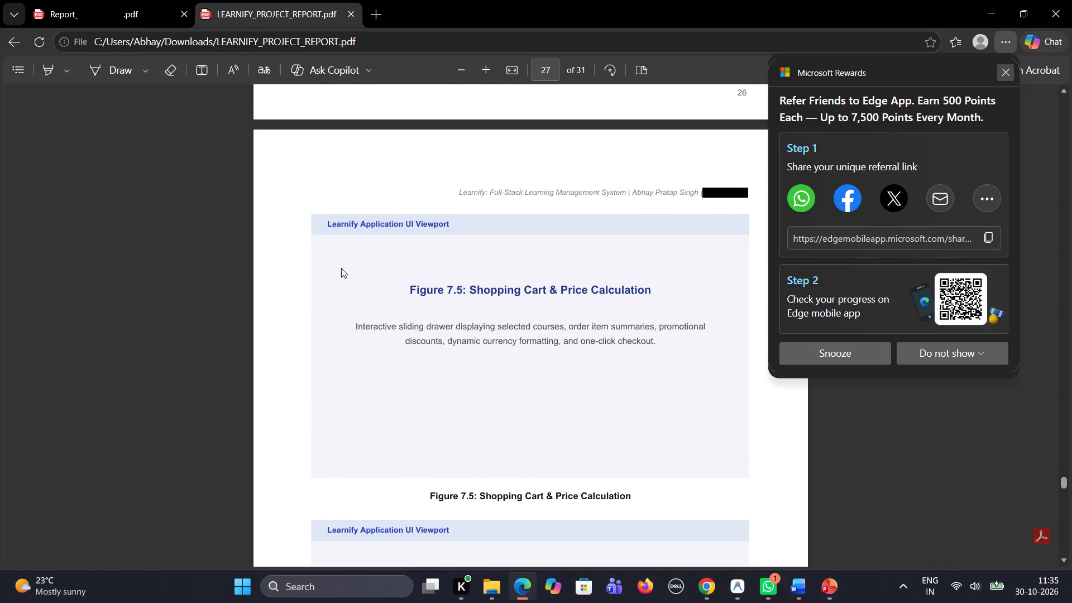
{"action": "scroll", "coordinate": [341, 268], "scroll_direction": "up", "scroll_amount": 11}
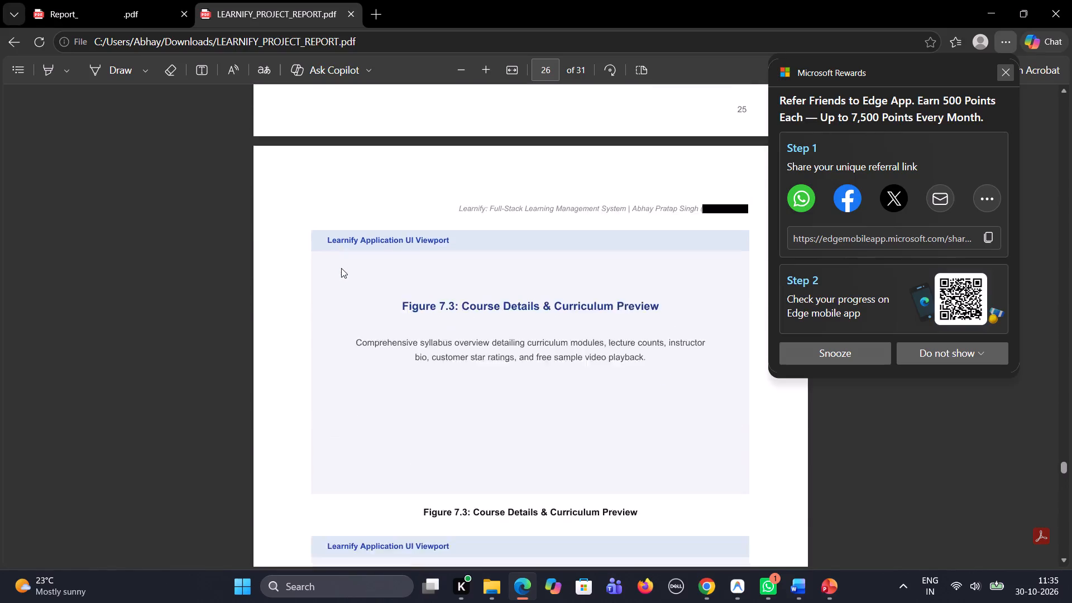
{"action": "scroll", "coordinate": [341, 268], "scroll_direction": "up", "scroll_amount": 9}
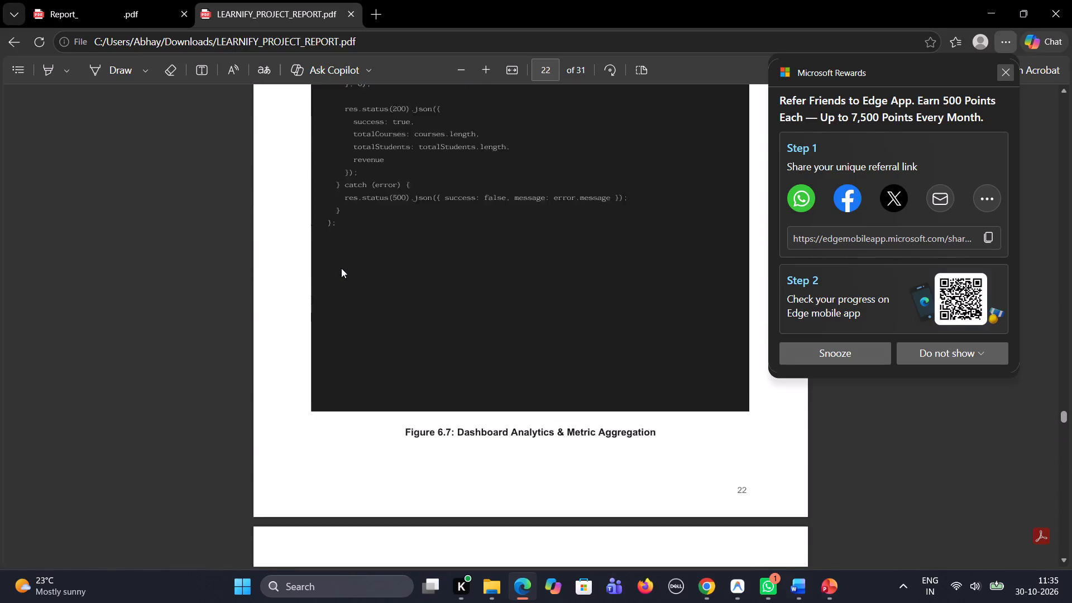
{"action": "scroll", "coordinate": [341, 268], "scroll_direction": "up", "scroll_amount": 6}
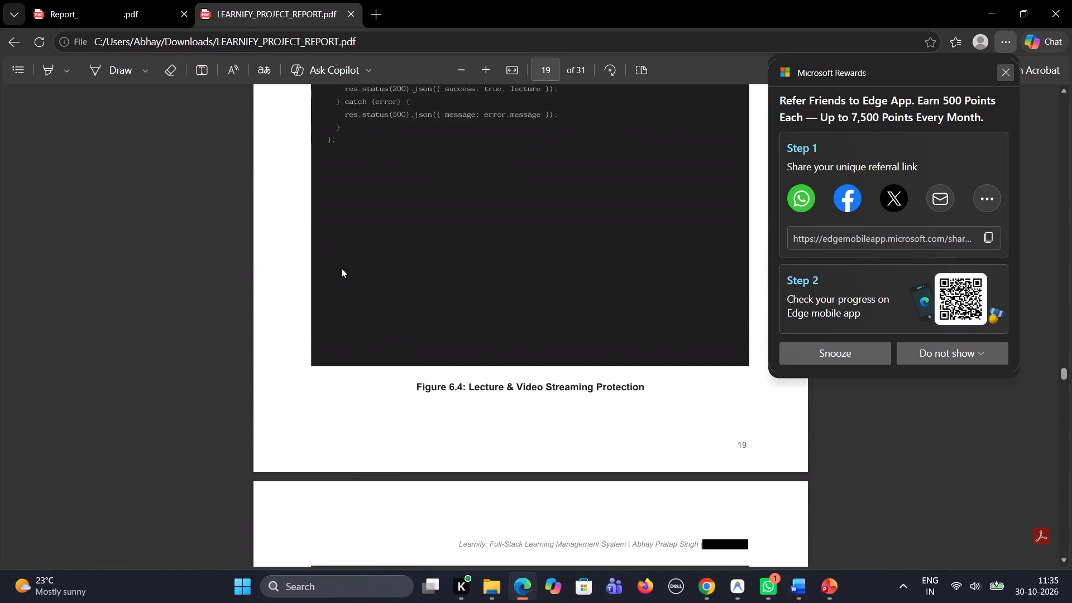
{"action": "scroll", "coordinate": [341, 268], "scroll_direction": "up", "scroll_amount": 7}
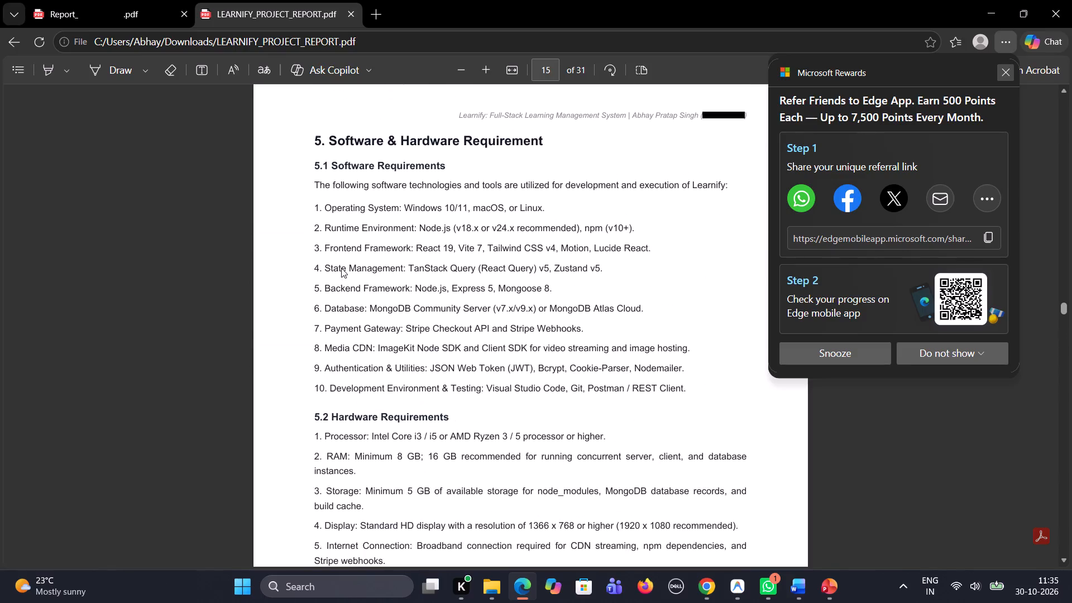
{"action": "scroll", "coordinate": [341, 268], "scroll_direction": "up", "scroll_amount": 2}
{"action": "scroll", "coordinate": [398, 248], "scroll_direction": "up", "scroll_amount": 1}
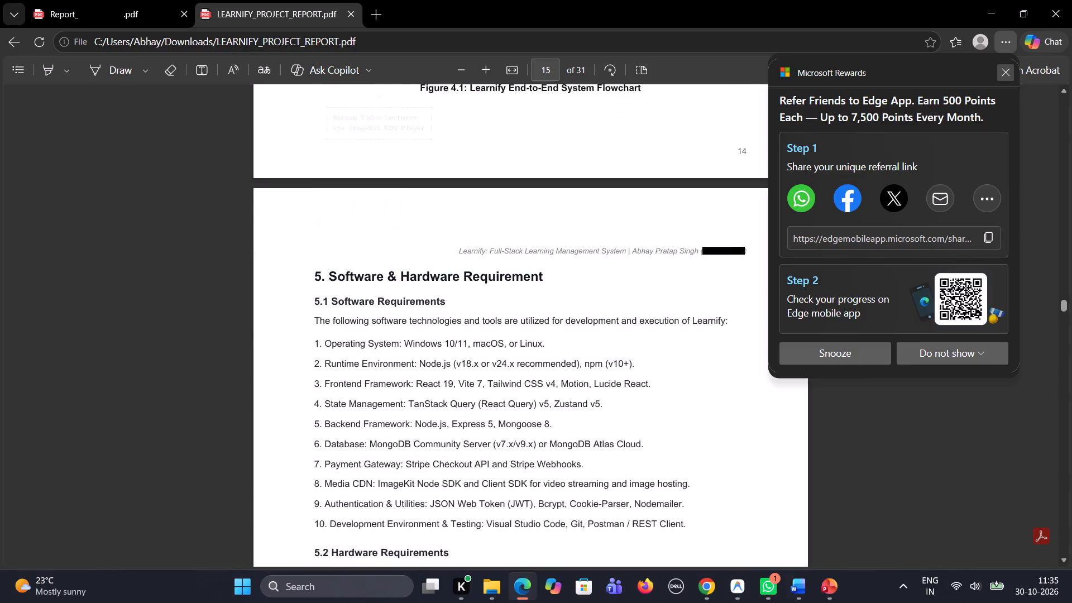
{"action": "scroll", "coordinate": [398, 248], "scroll_direction": "up", "scroll_amount": 3}
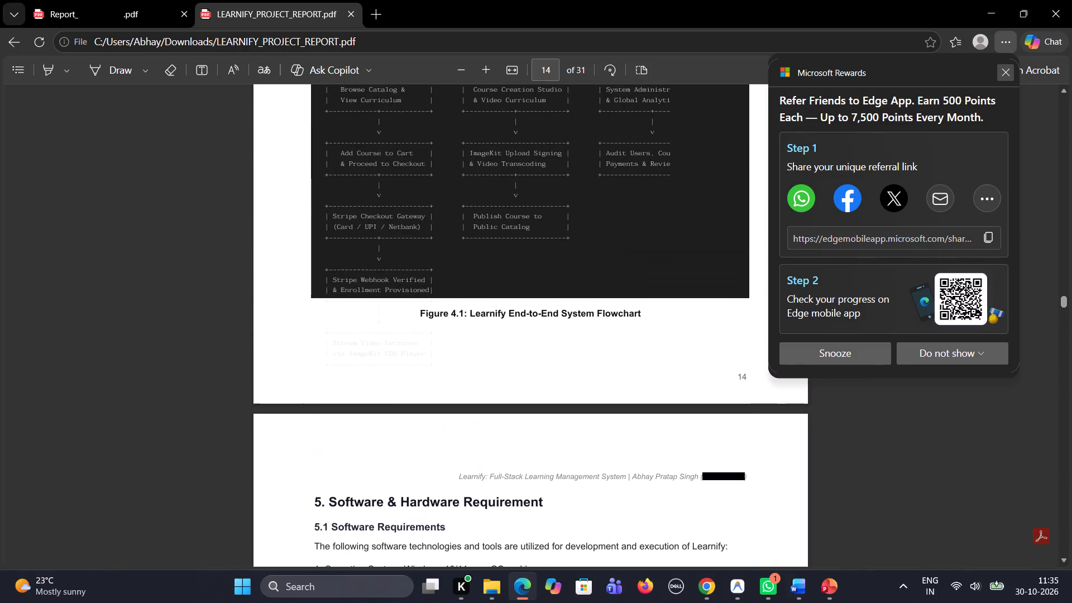
{"action": "scroll", "coordinate": [398, 248], "scroll_direction": "up", "scroll_amount": 8}
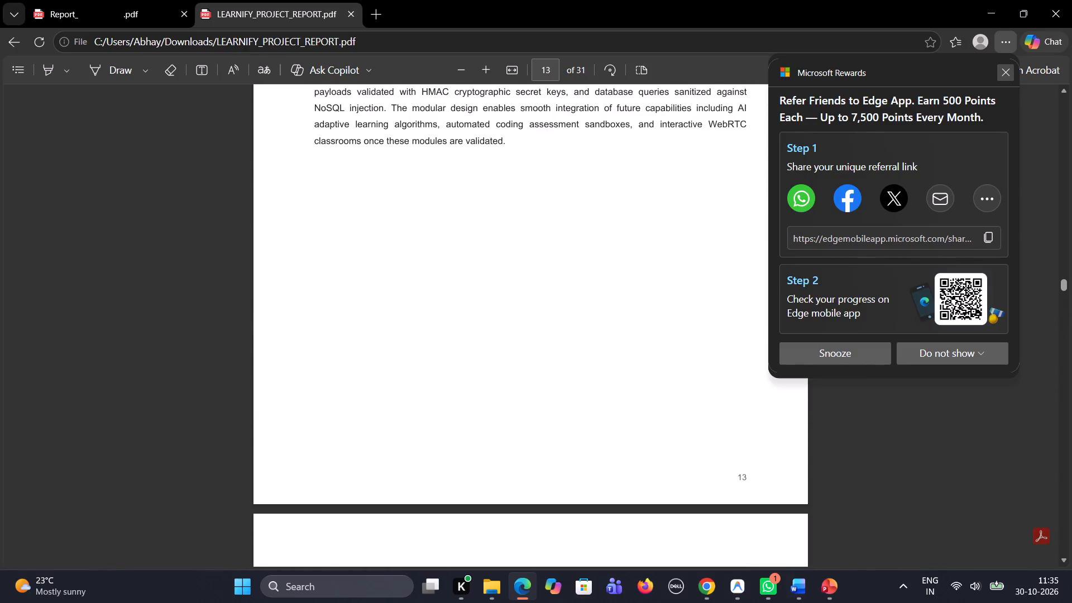
{"action": "scroll", "coordinate": [398, 248], "scroll_direction": "up", "scroll_amount": 15}
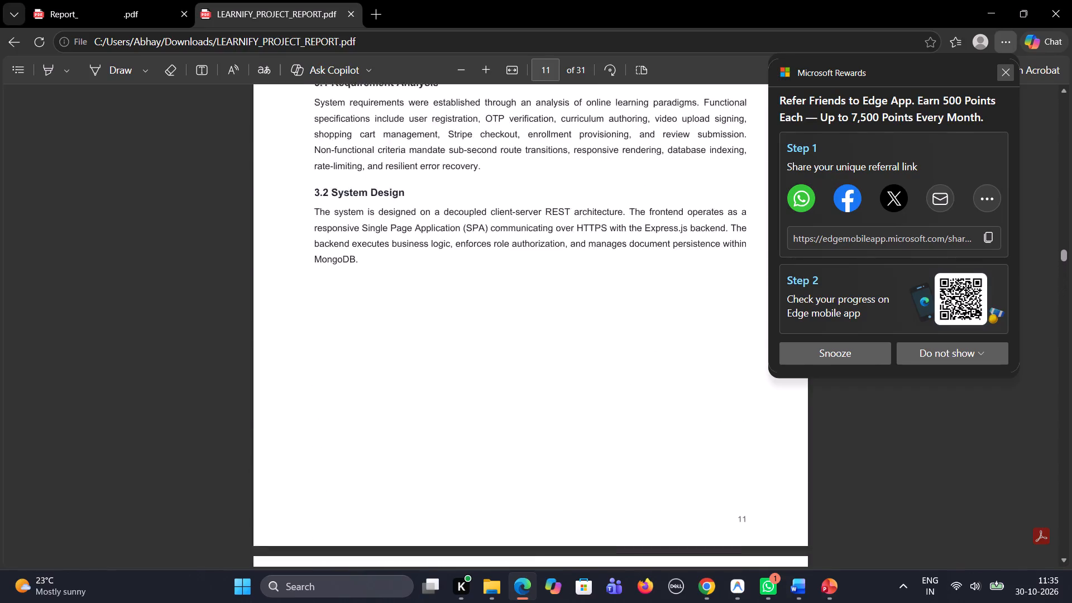
{"action": "scroll", "coordinate": [398, 248], "scroll_direction": "up", "scroll_amount": 16}
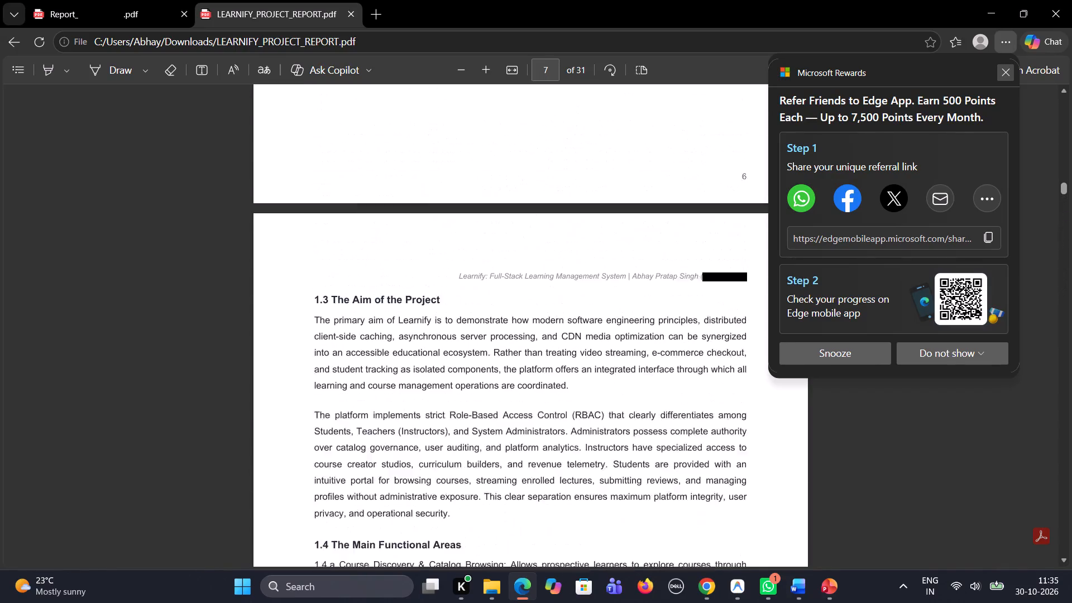
{"action": "scroll", "coordinate": [398, 248], "scroll_direction": "up", "scroll_amount": 11}
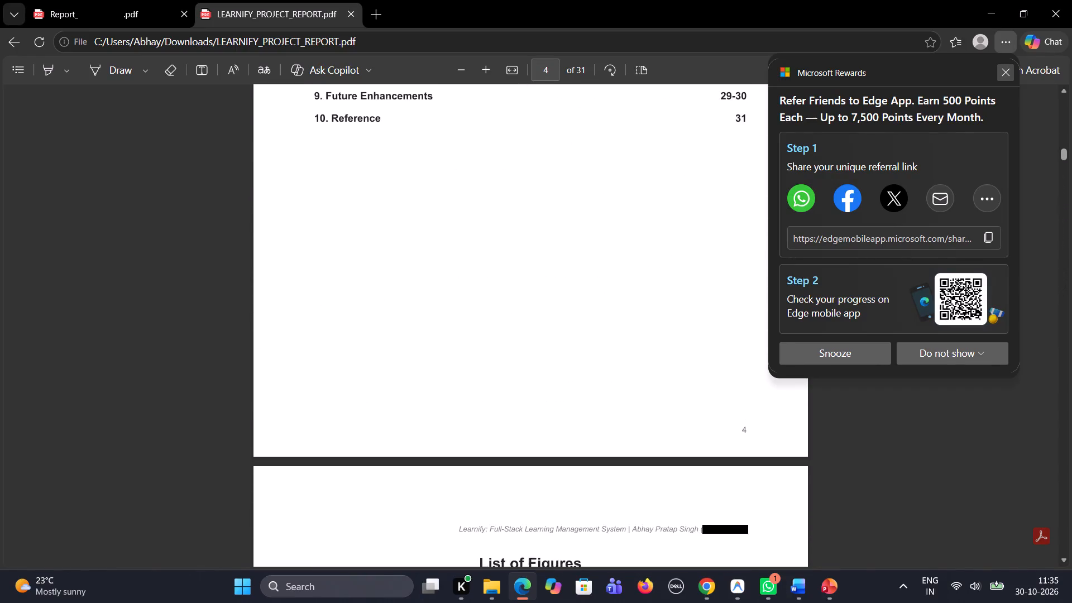
{"action": "scroll", "coordinate": [398, 248], "scroll_direction": "up", "scroll_amount": 8}
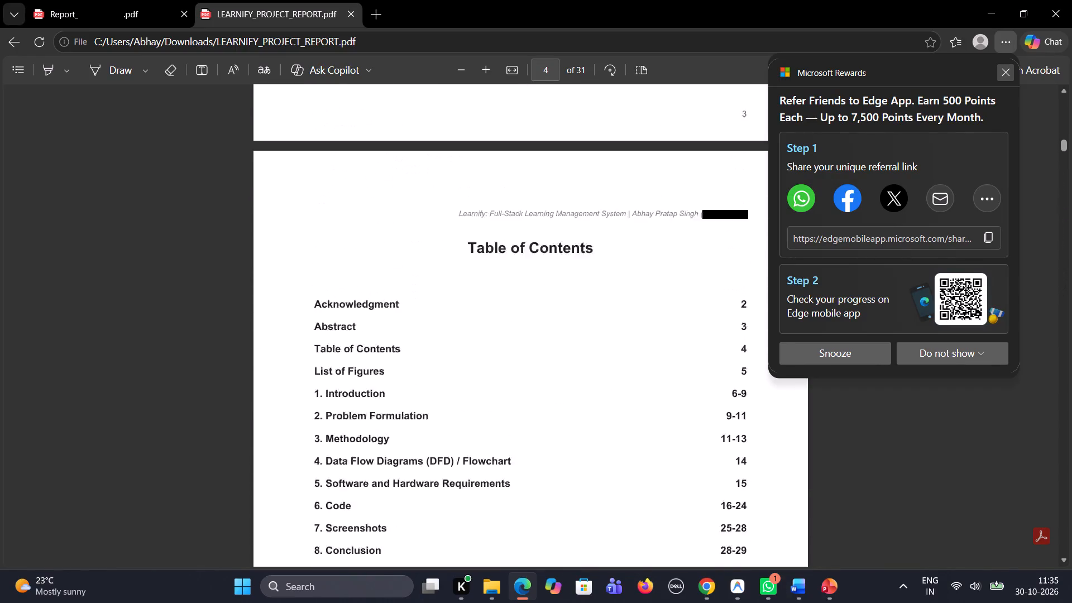
Review the report's opening pages backwards from the abstract through the acknowledgements and page header to the cover page, dismissing the rewards pop-up.
{"action": "scroll", "coordinate": [398, 248], "scroll_direction": "up", "scroll_amount": 5}
{"action": "scroll", "coordinate": [398, 248], "scroll_direction": "down", "scroll_amount": 1}
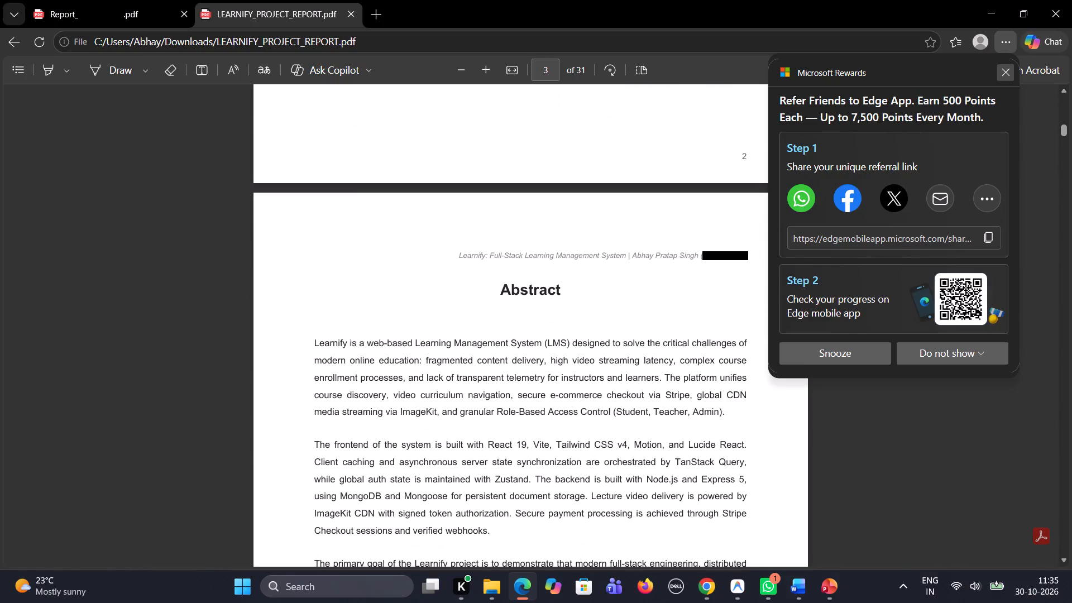
{"action": "scroll", "coordinate": [398, 248], "scroll_direction": "down", "scroll_amount": 1}
{"action": "scroll", "coordinate": [398, 248], "scroll_direction": "up", "scroll_amount": 7}
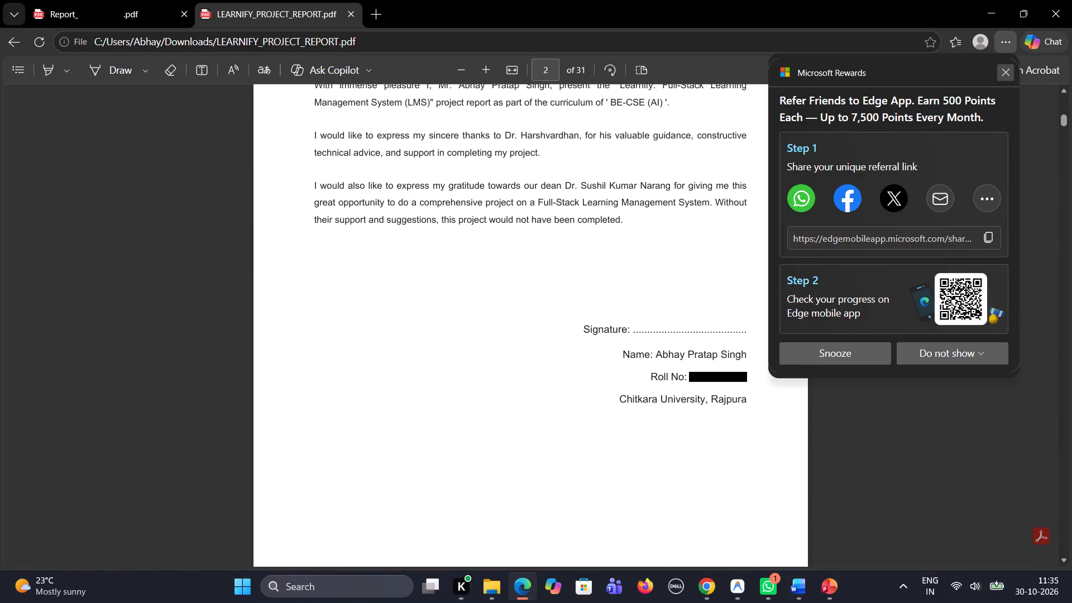
{"action": "scroll", "coordinate": [398, 248], "scroll_direction": "up", "scroll_amount": 1}
{"action": "left_click", "coordinate": [1008, 76]}
{"action": "scroll", "coordinate": [664, 228], "scroll_direction": "up", "scroll_amount": 1}
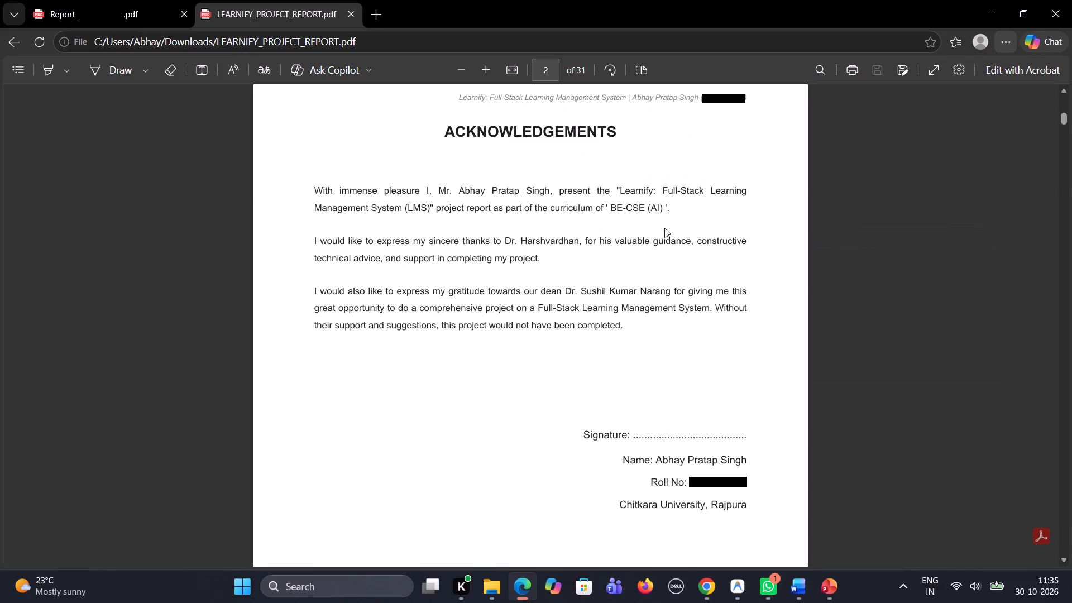
{"action": "scroll", "coordinate": [664, 228], "scroll_direction": "up", "scroll_amount": 1}
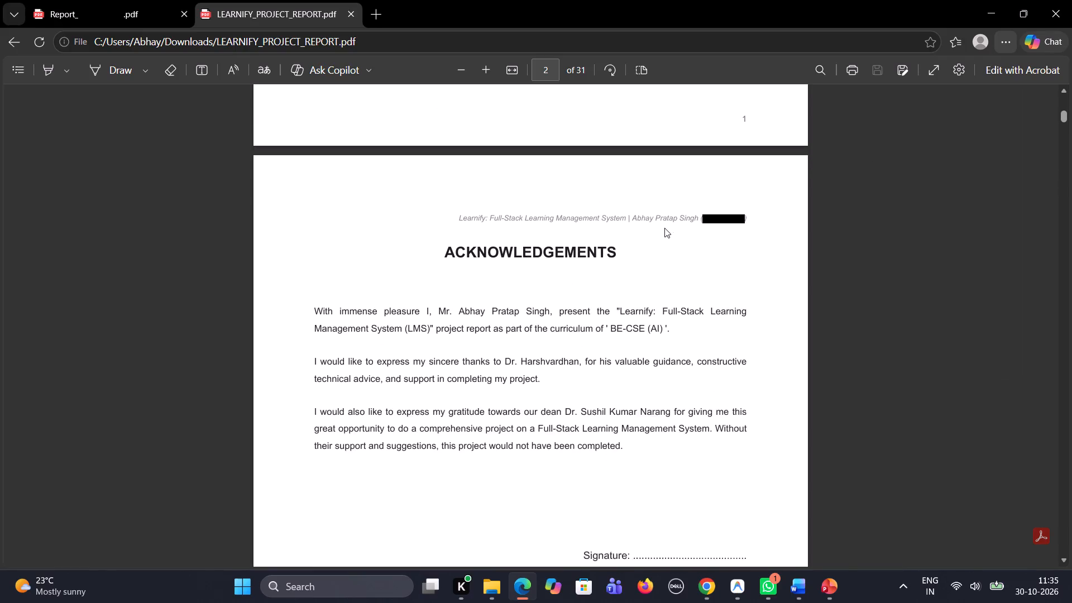
{"action": "scroll", "coordinate": [664, 228], "scroll_direction": "up", "scroll_amount": 1}
{"action": "left_click_drag", "start_coordinate": [460, 227], "coordinate": [782, 233]}
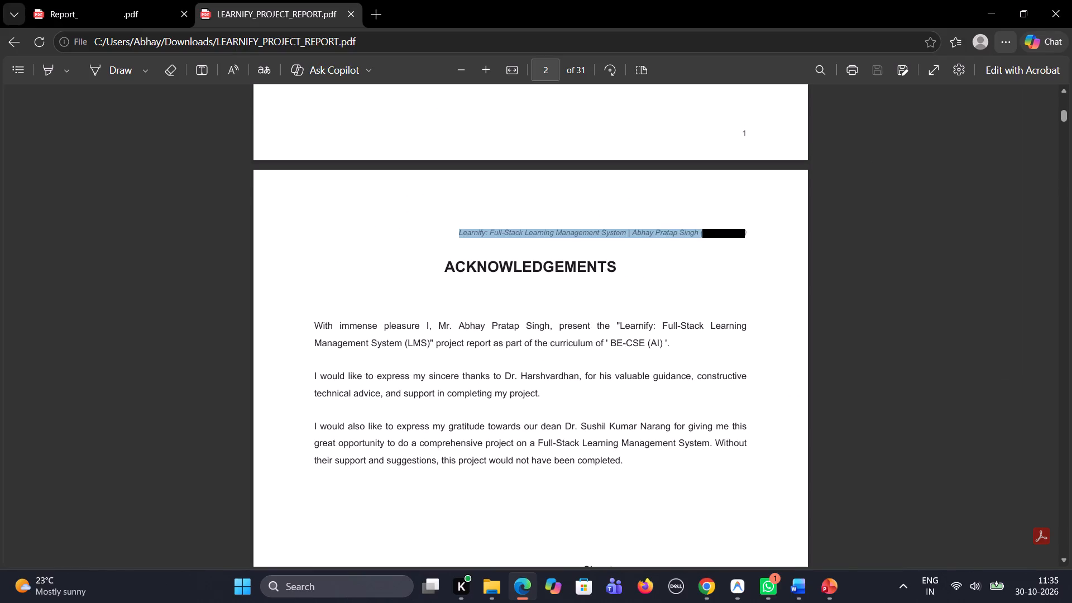
{"action": "left_click_drag", "start_coordinate": [782, 233], "coordinate": [785, 232]}
{"action": "scroll", "coordinate": [785, 232], "scroll_direction": "up", "scroll_amount": 4}
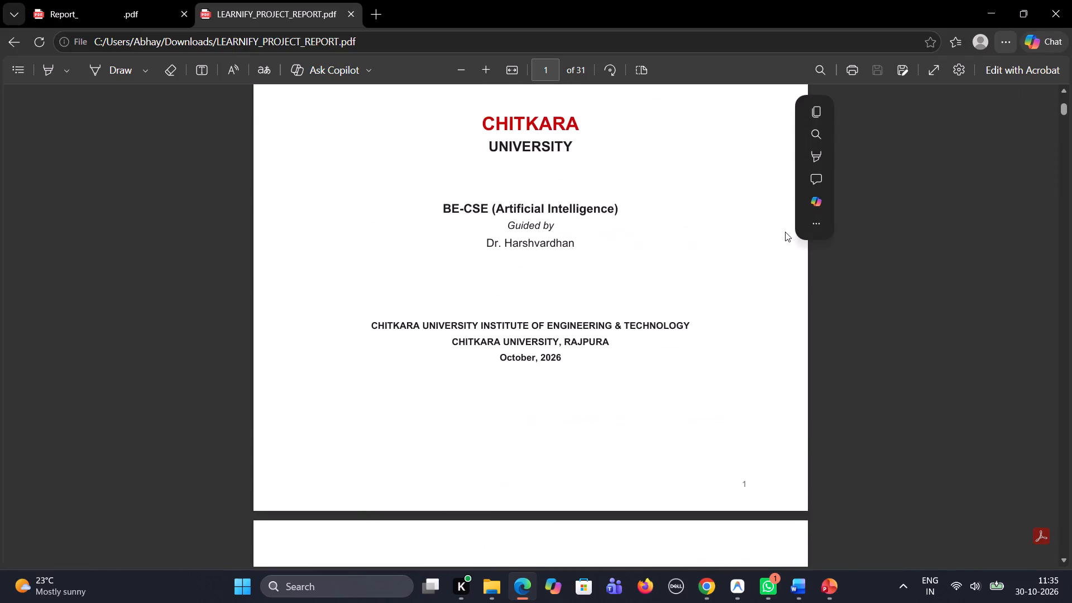
{"action": "scroll", "coordinate": [785, 232], "scroll_direction": "up", "scroll_amount": 4}
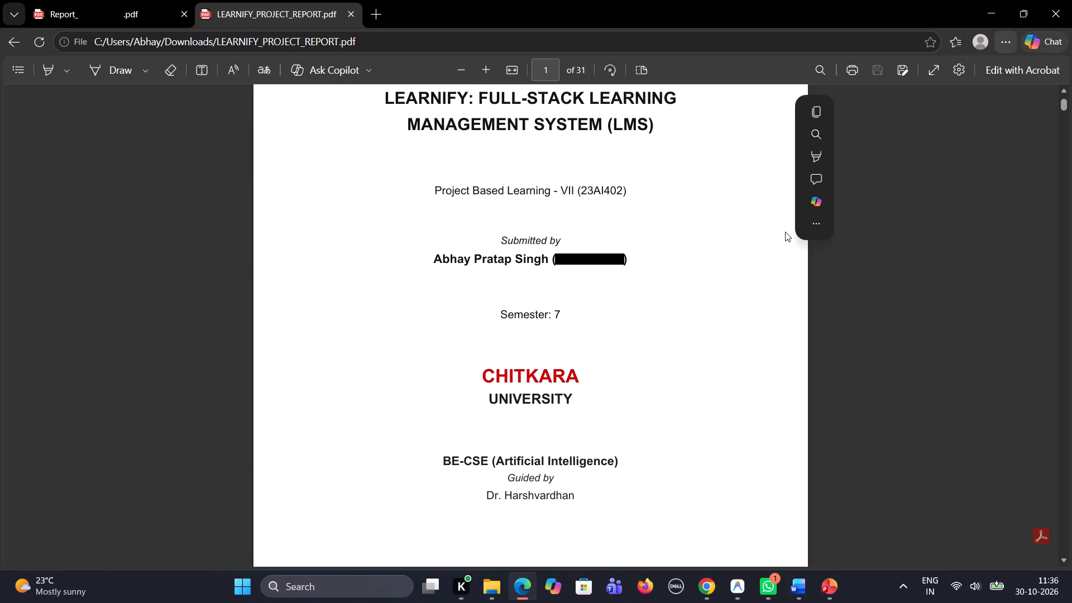
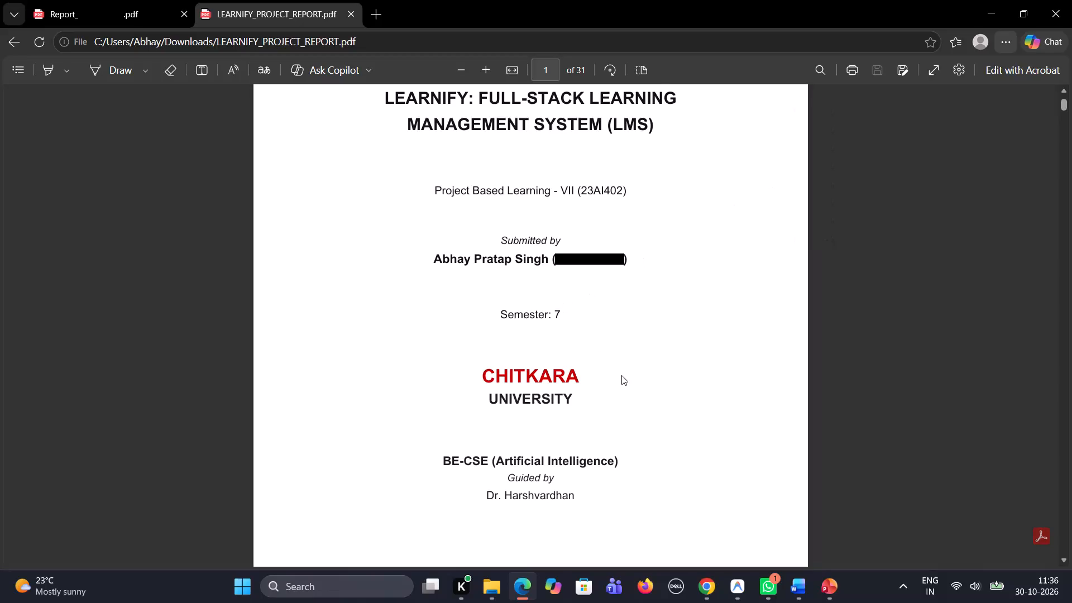
Examine the report's front pages from the cover through the acknowledgements, abstract, table of contents and list of figures to the introduction.
{"action": "scroll", "coordinate": [621, 375], "scroll_direction": "down", "scroll_amount": 3}
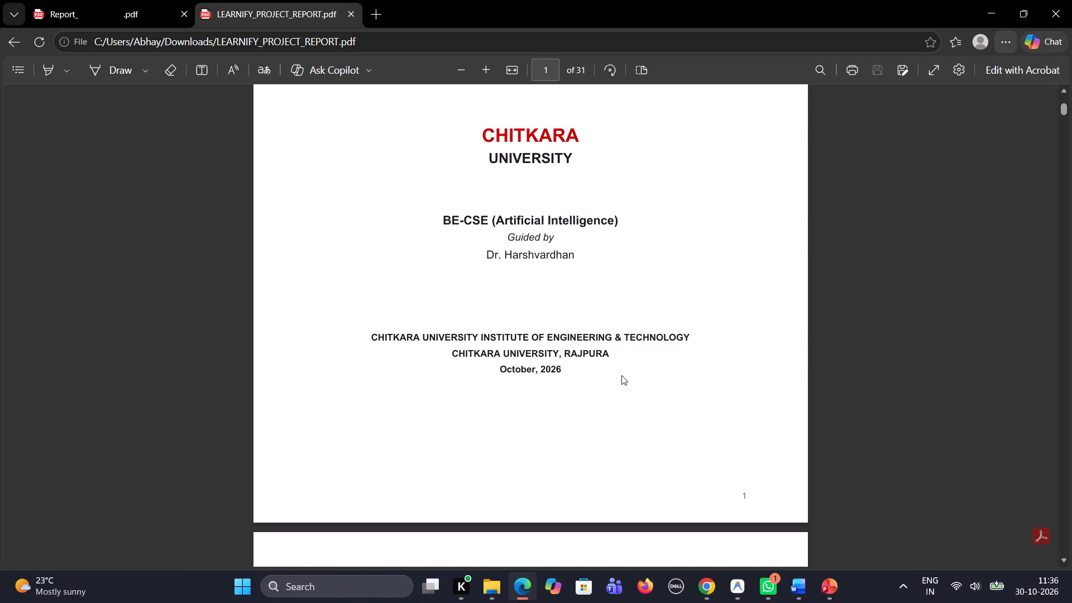
{"action": "scroll", "coordinate": [621, 375], "scroll_direction": "down", "scroll_amount": 2}
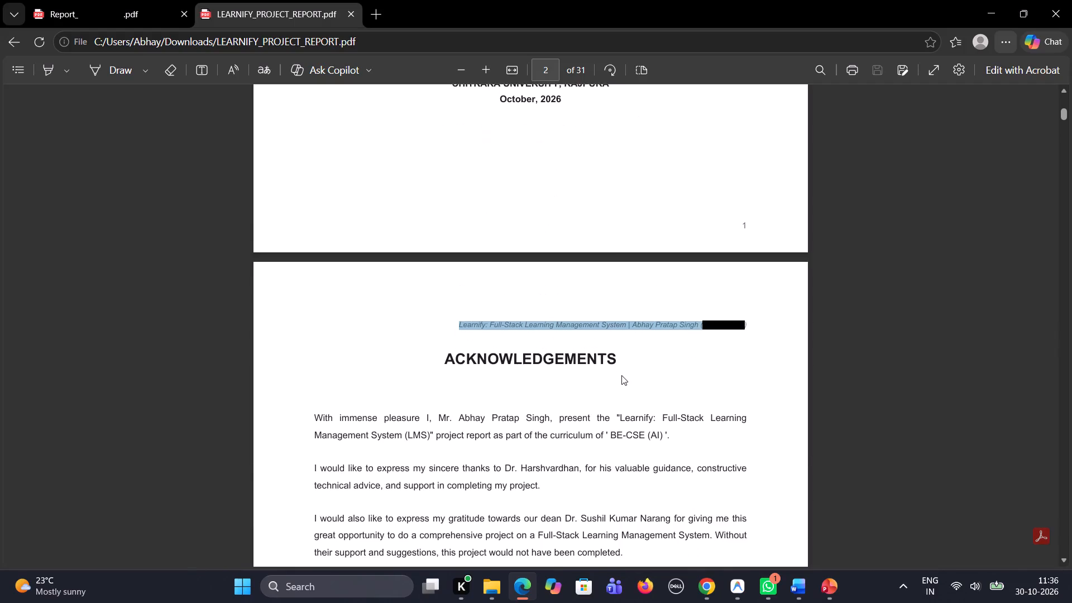
{"action": "scroll", "coordinate": [621, 375], "scroll_direction": "down", "scroll_amount": 2}
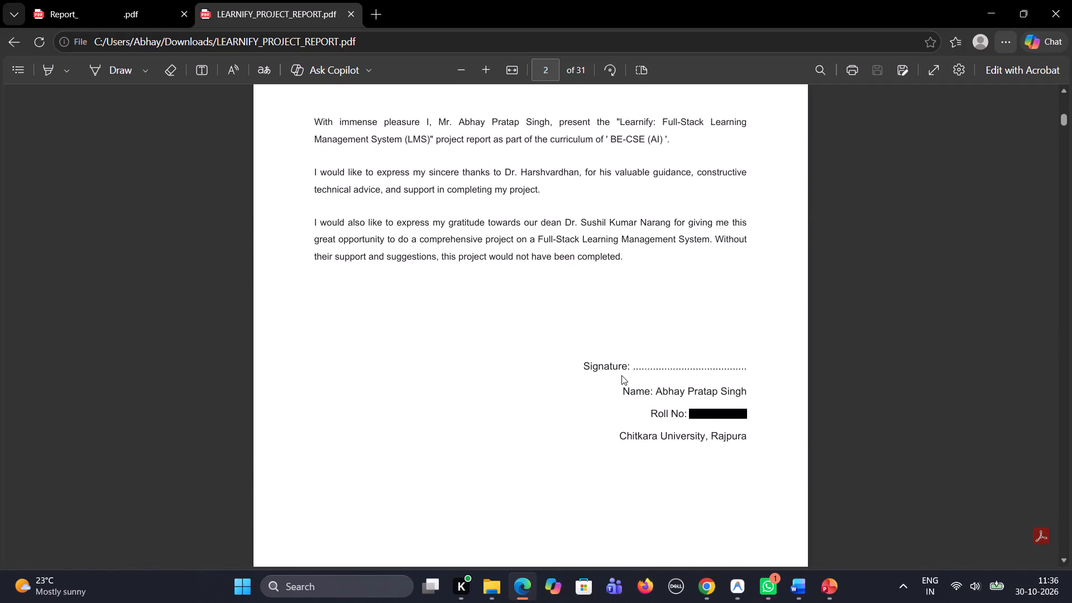
{"action": "scroll", "coordinate": [621, 375], "scroll_direction": "down", "scroll_amount": 1}
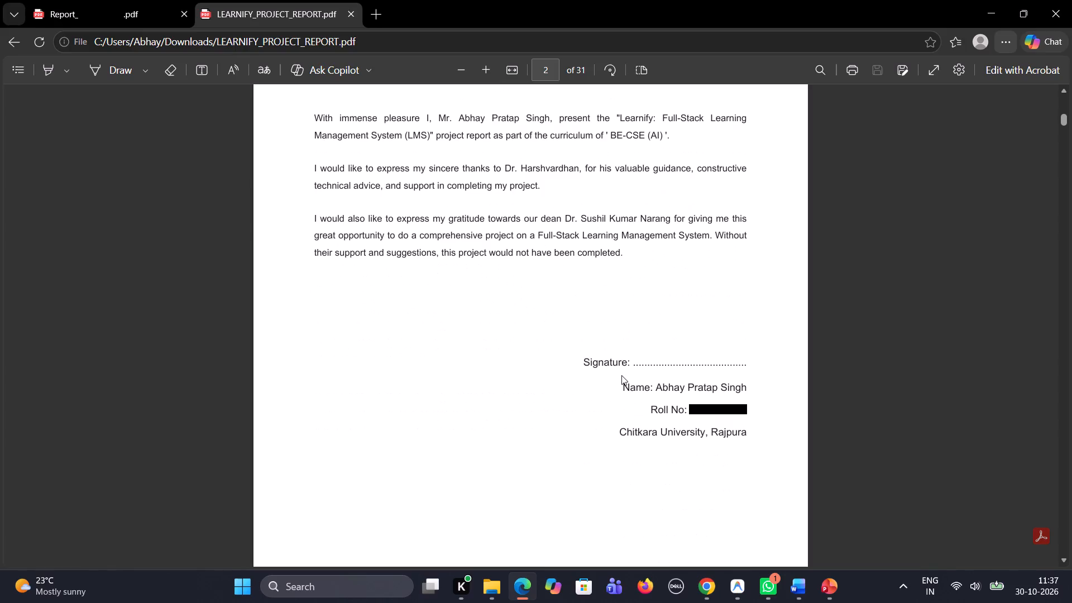
{"action": "scroll", "coordinate": [621, 375], "scroll_direction": "down", "scroll_amount": 6}
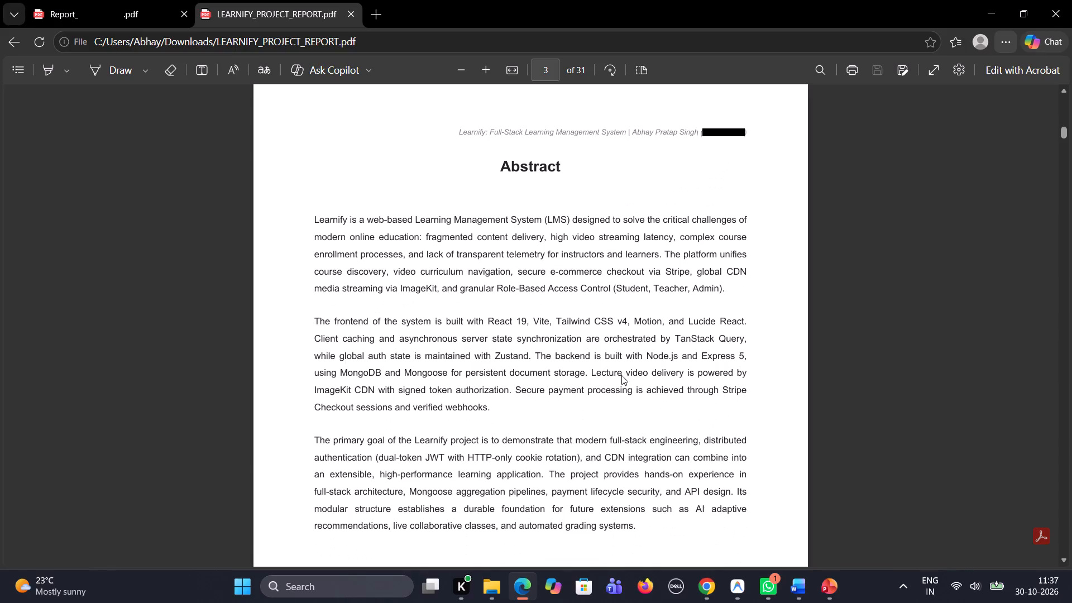
{"action": "scroll", "coordinate": [621, 375], "scroll_direction": "down", "scroll_amount": 1}
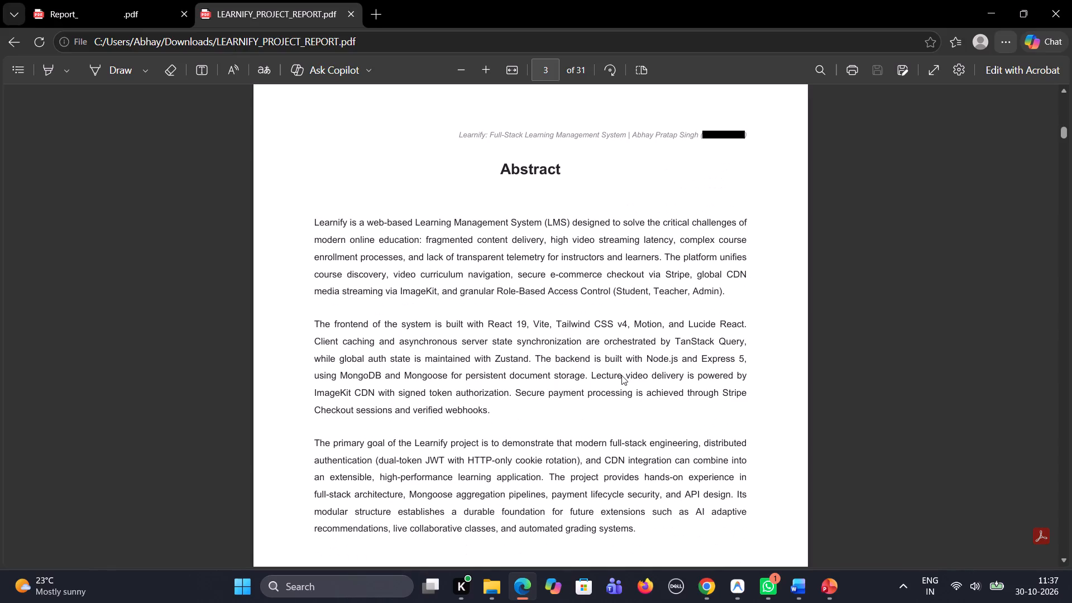
{"action": "scroll", "coordinate": [621, 375], "scroll_direction": "down", "scroll_amount": 4}
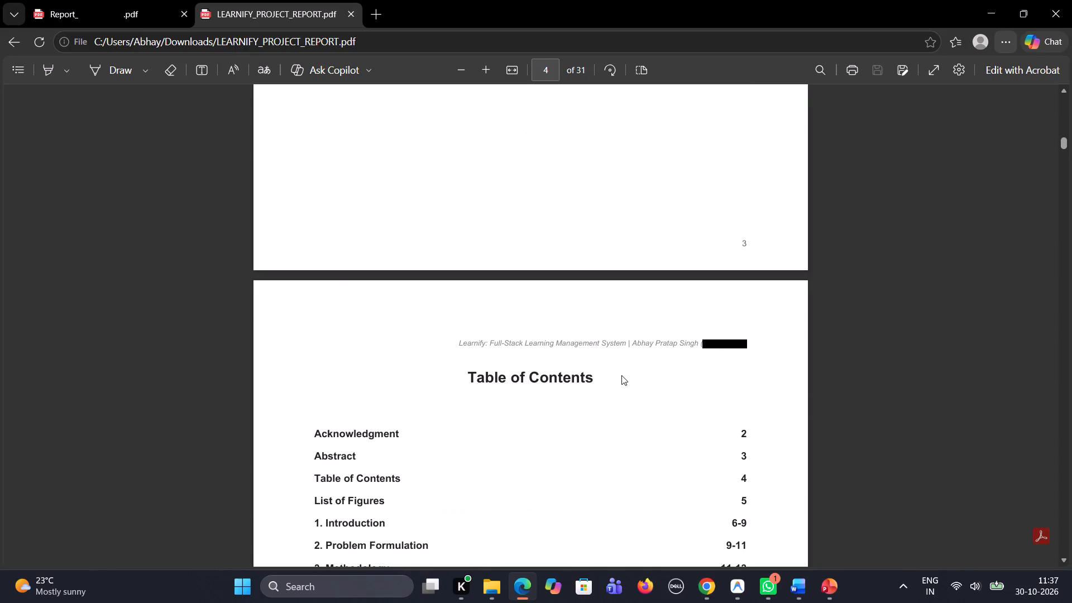
{"action": "scroll", "coordinate": [621, 375], "scroll_direction": "down", "scroll_amount": 7}
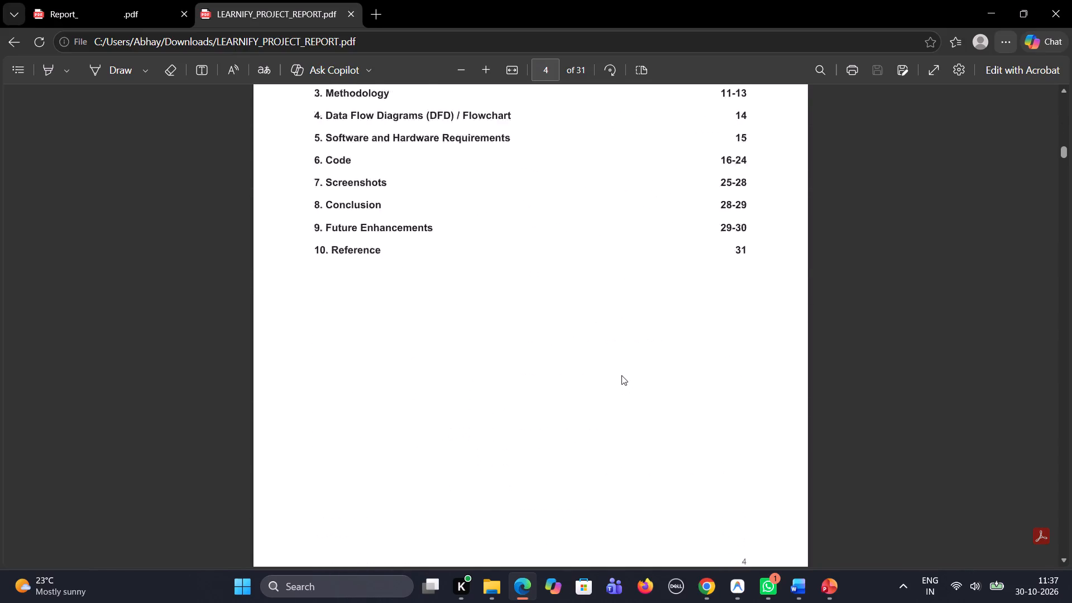
{"action": "scroll", "coordinate": [621, 375], "scroll_direction": "down", "scroll_amount": 2}
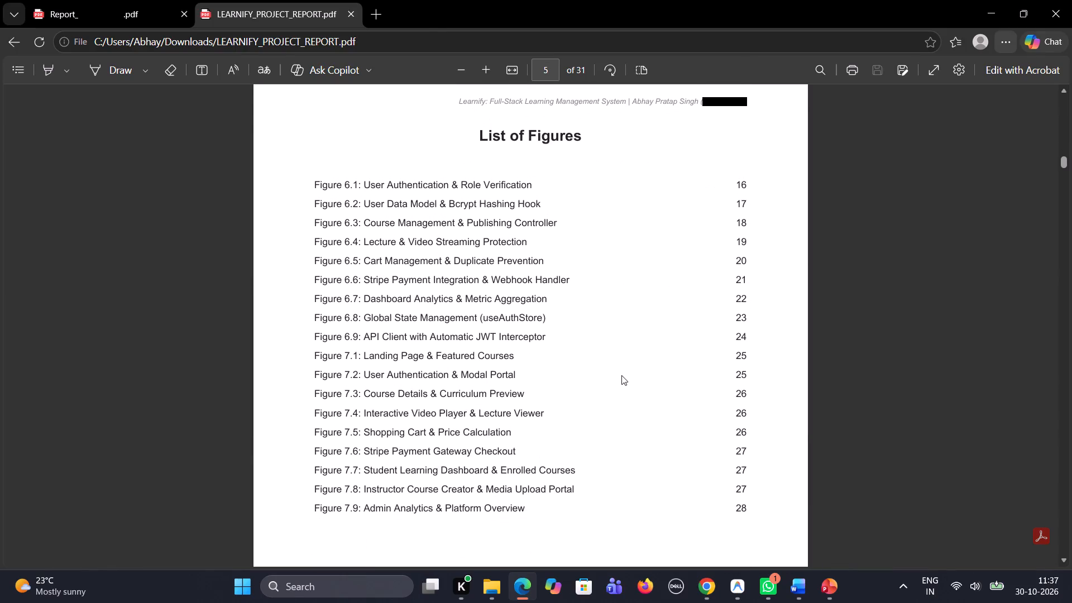
{"action": "scroll", "coordinate": [621, 375], "scroll_direction": "down", "scroll_amount": 5}
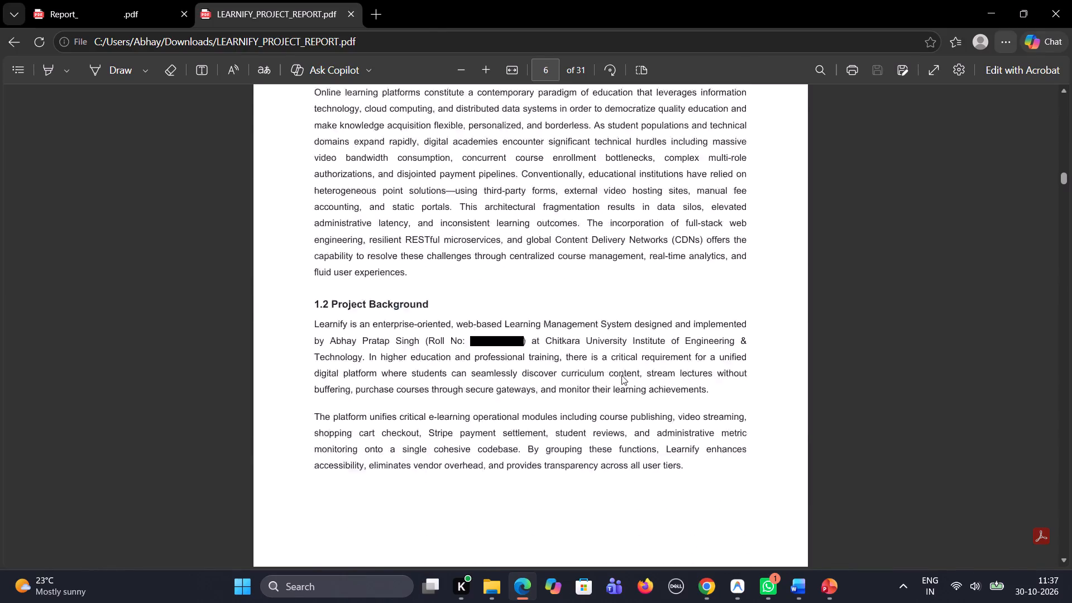
Examine the report's remaining chapters, from the flowchart and code figures through the UI screenshots and conclusion to the references.
{"action": "scroll", "coordinate": [621, 375], "scroll_direction": "down", "scroll_amount": 14}
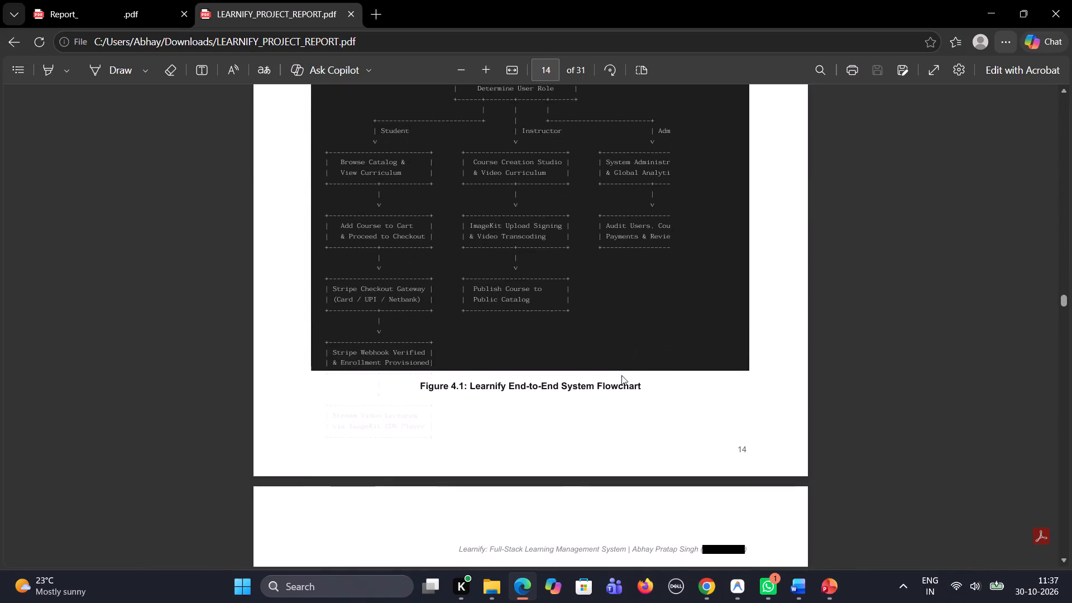
{"action": "scroll", "coordinate": [621, 375], "scroll_direction": "down", "scroll_amount": 10}
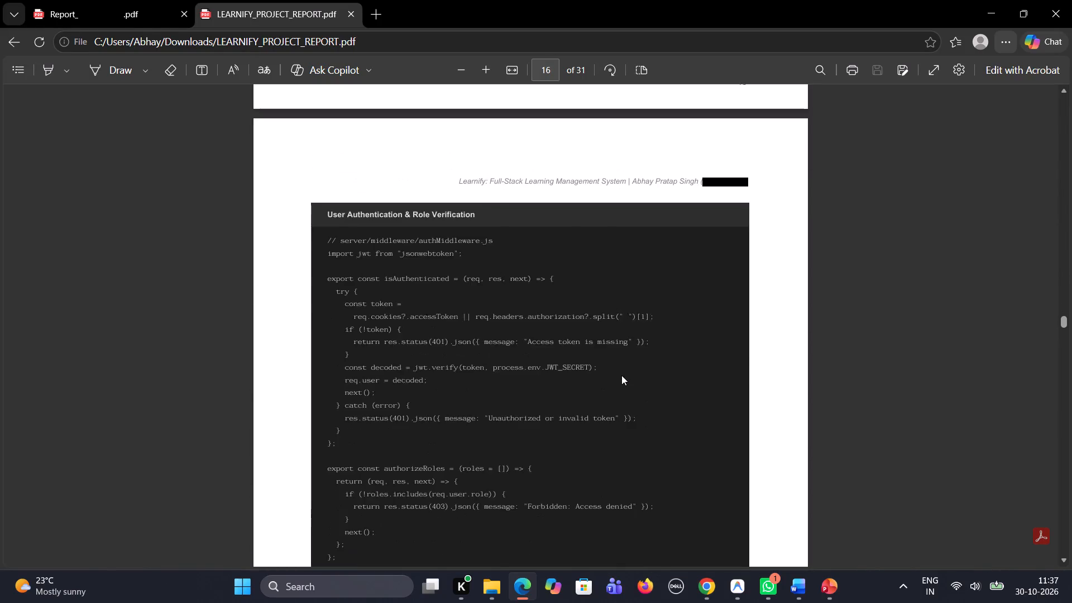
{"action": "scroll", "coordinate": [621, 375], "scroll_direction": "down", "scroll_amount": 11}
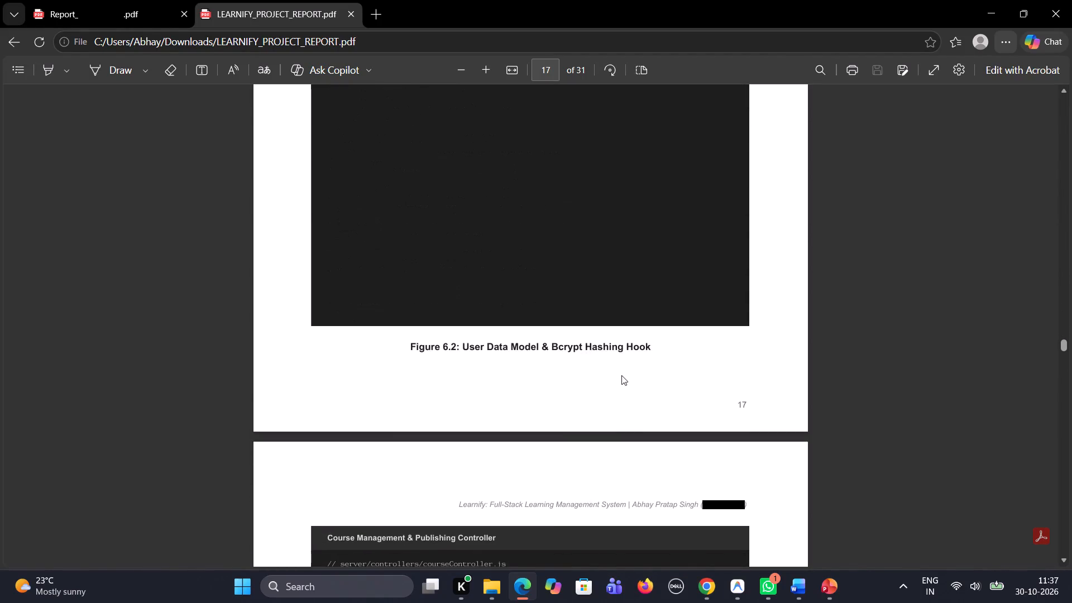
{"action": "scroll", "coordinate": [621, 375], "scroll_direction": "down", "scroll_amount": 14}
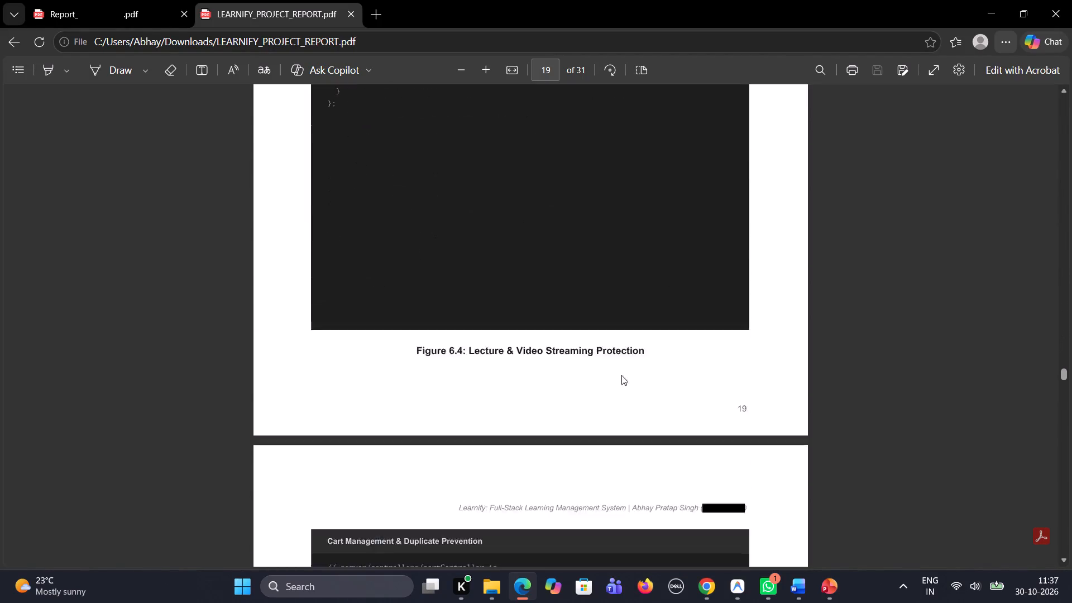
{"action": "scroll", "coordinate": [621, 375], "scroll_direction": "down", "scroll_amount": 11}
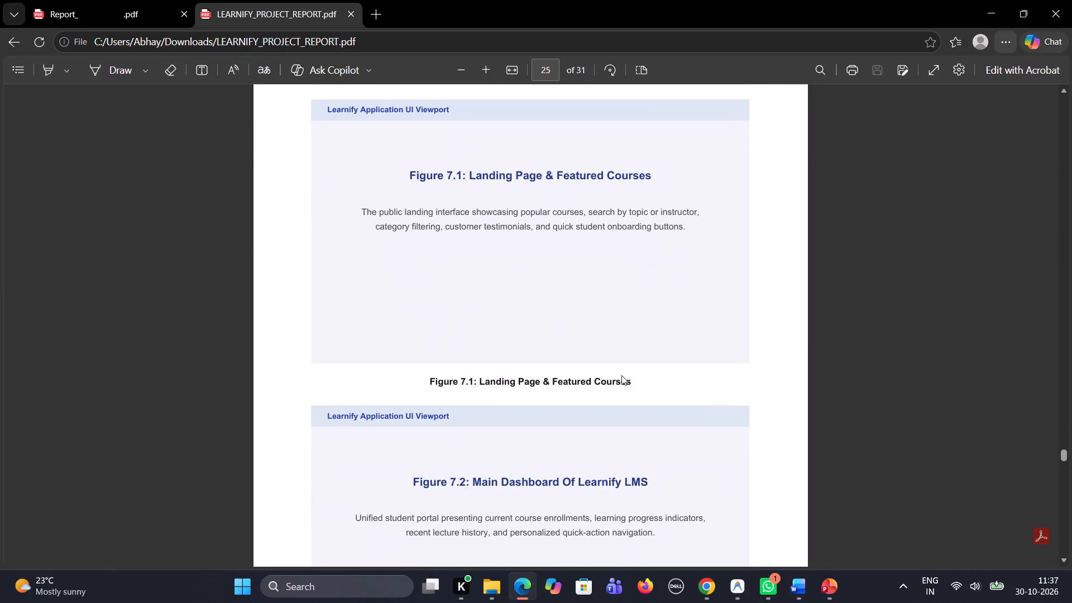
{"action": "scroll", "coordinate": [621, 375], "scroll_direction": "down", "scroll_amount": 8}
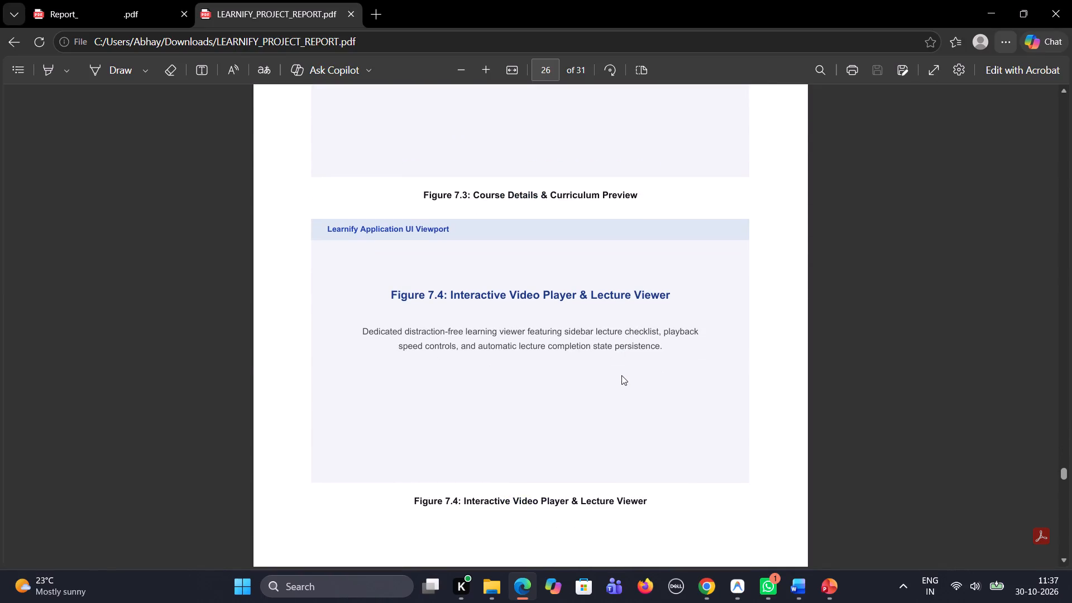
{"action": "scroll", "coordinate": [621, 375], "scroll_direction": "down", "scroll_amount": 14}
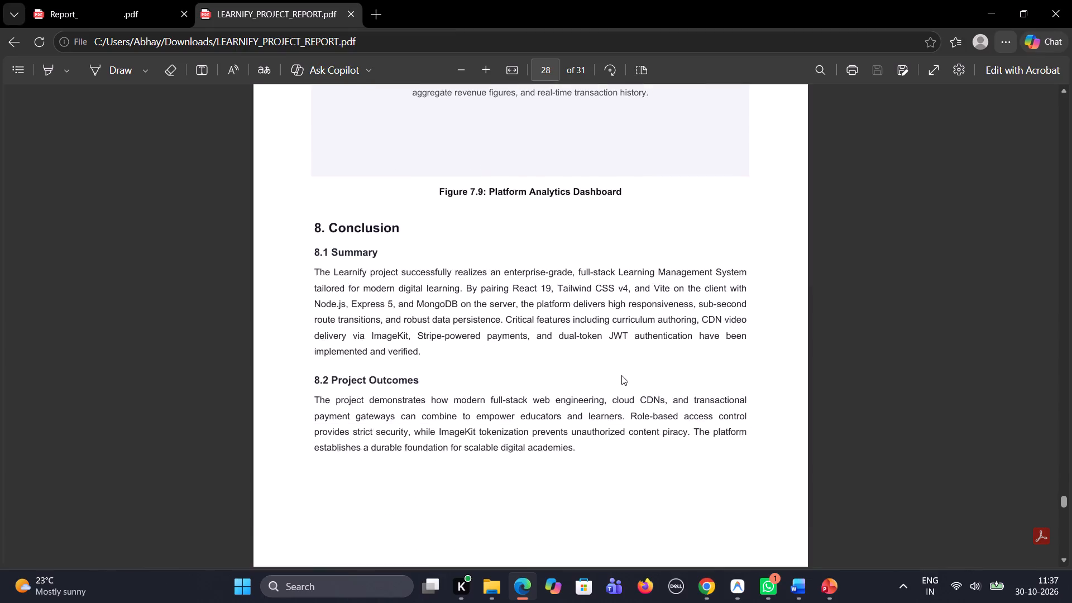
{"action": "scroll", "coordinate": [621, 375], "scroll_direction": "down", "scroll_amount": 7}
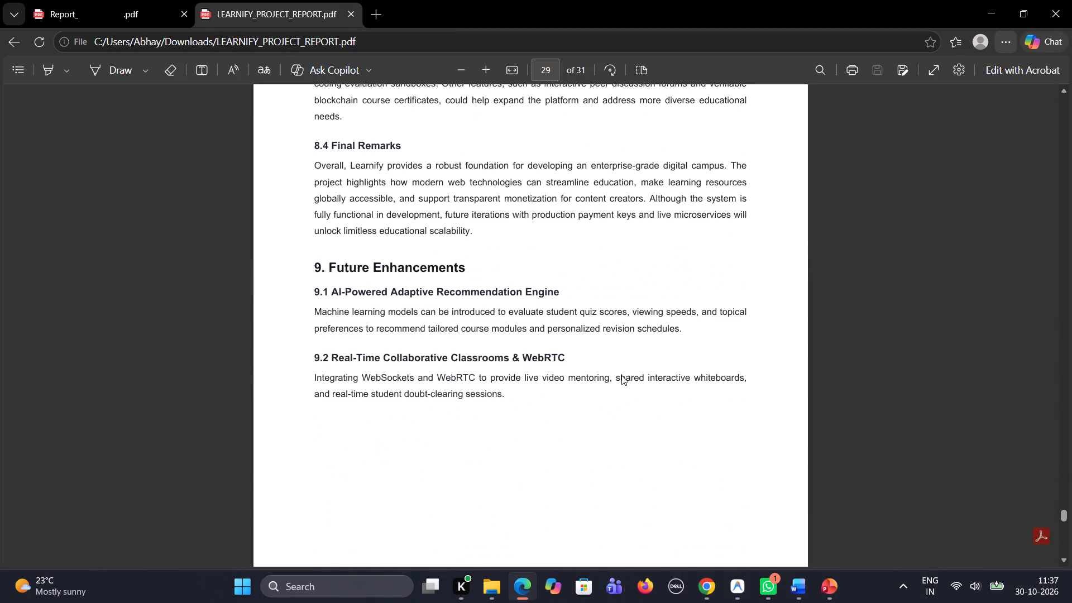
{"action": "scroll", "coordinate": [621, 375], "scroll_direction": "down", "scroll_amount": 15}
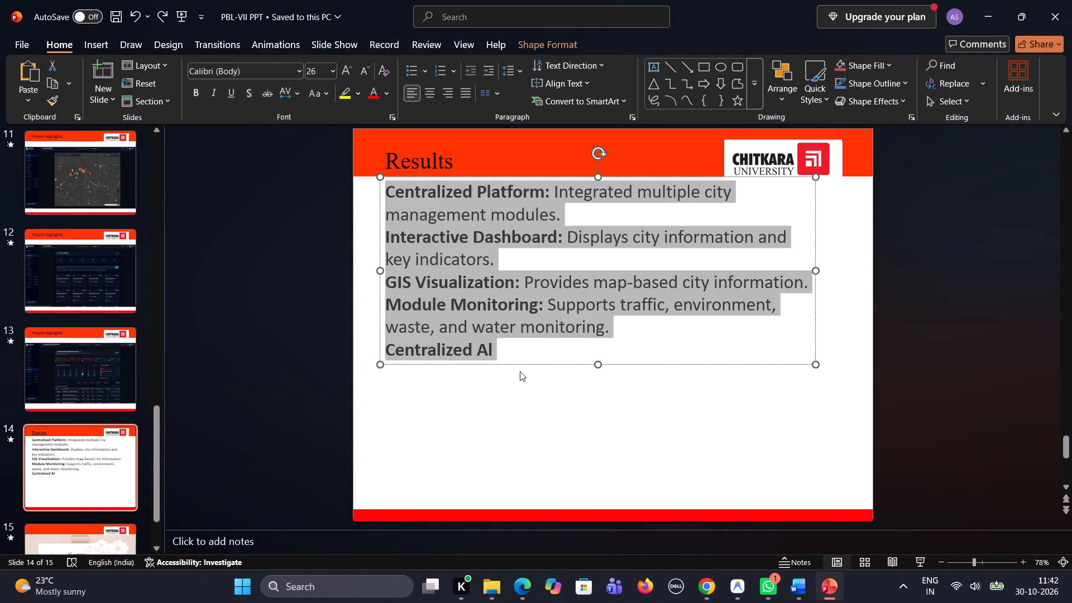
Replace the Results slide's body text with ChatGPT's compact results list and move the text box down to just below the header.
{"action": "scroll", "coordinate": [89, 183], "scroll_direction": "up", "scroll_amount": 1}
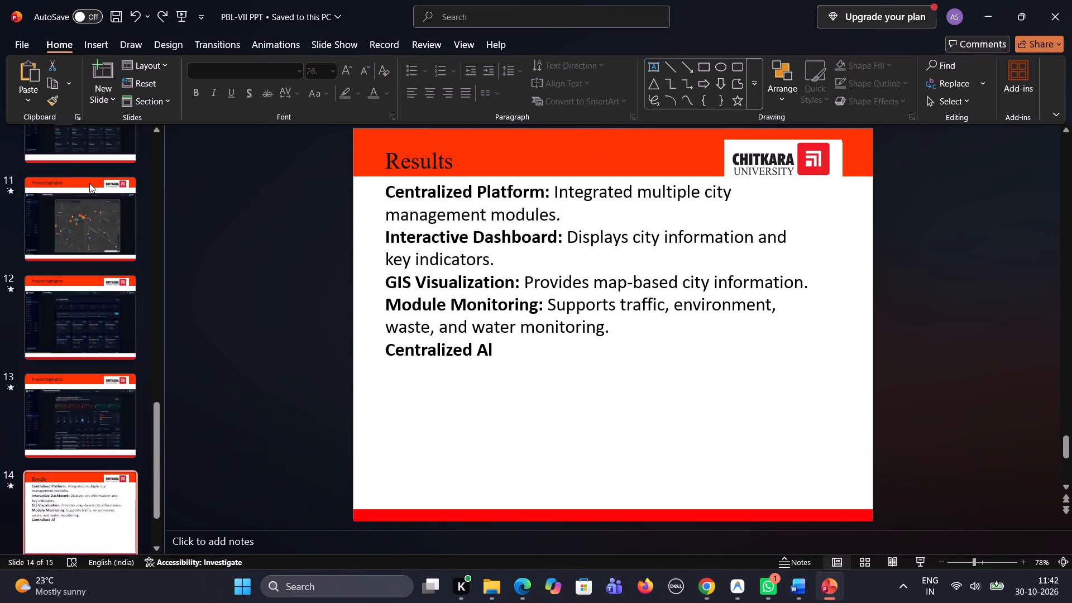
{"action": "scroll", "coordinate": [89, 183], "scroll_direction": "up", "scroll_amount": 1}
{"action": "scroll", "coordinate": [87, 348], "scroll_direction": "down", "scroll_amount": 1}
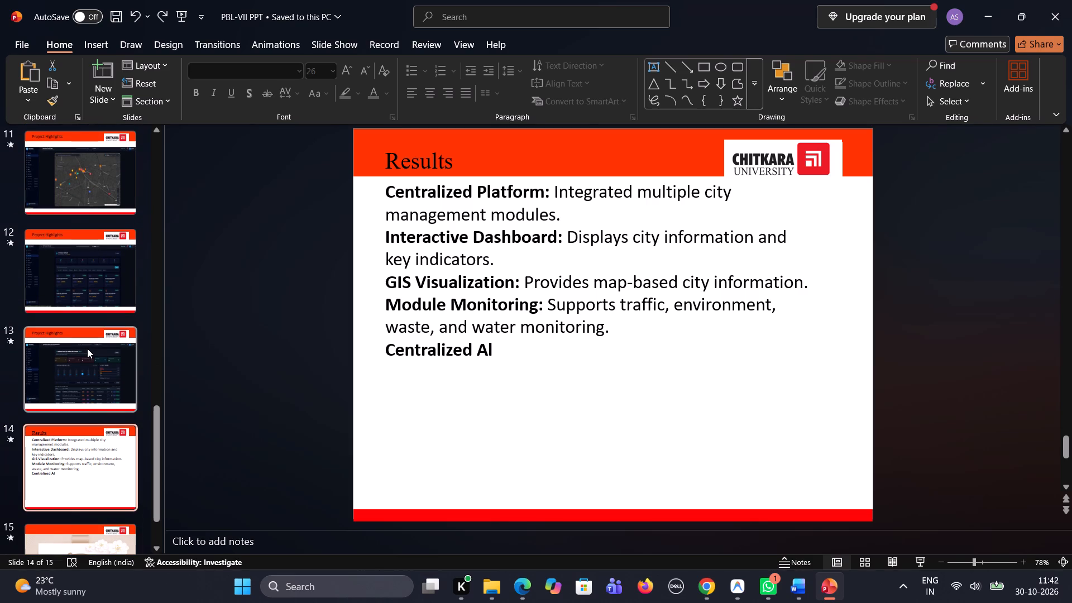
{"action": "left_click", "coordinate": [461, 342]}
{"action": "key", "text": "ctrl+a"}
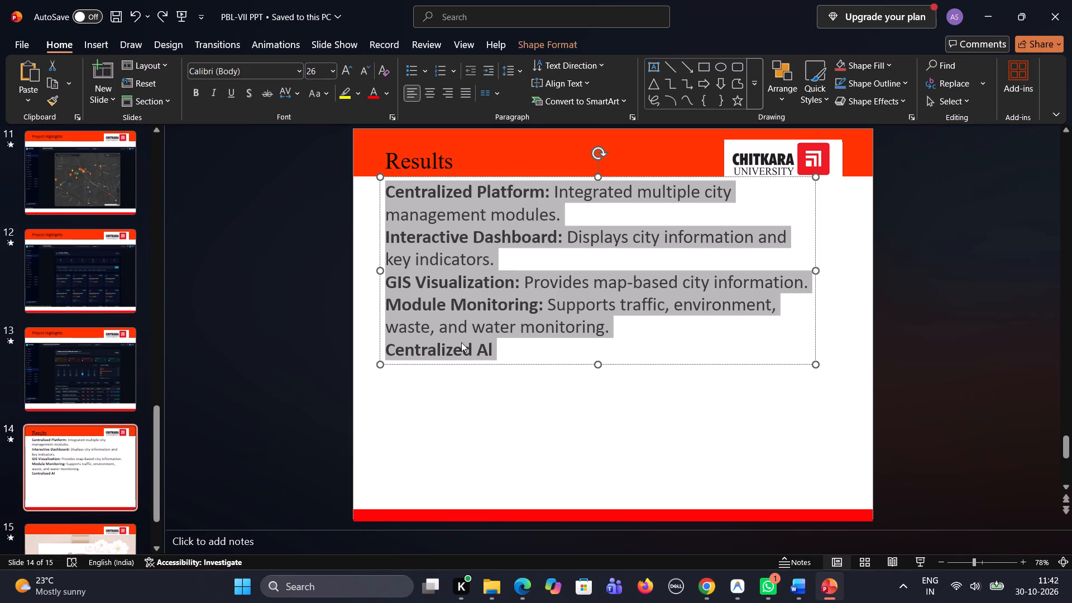
{"action": "key", "text": "BackSpace"}
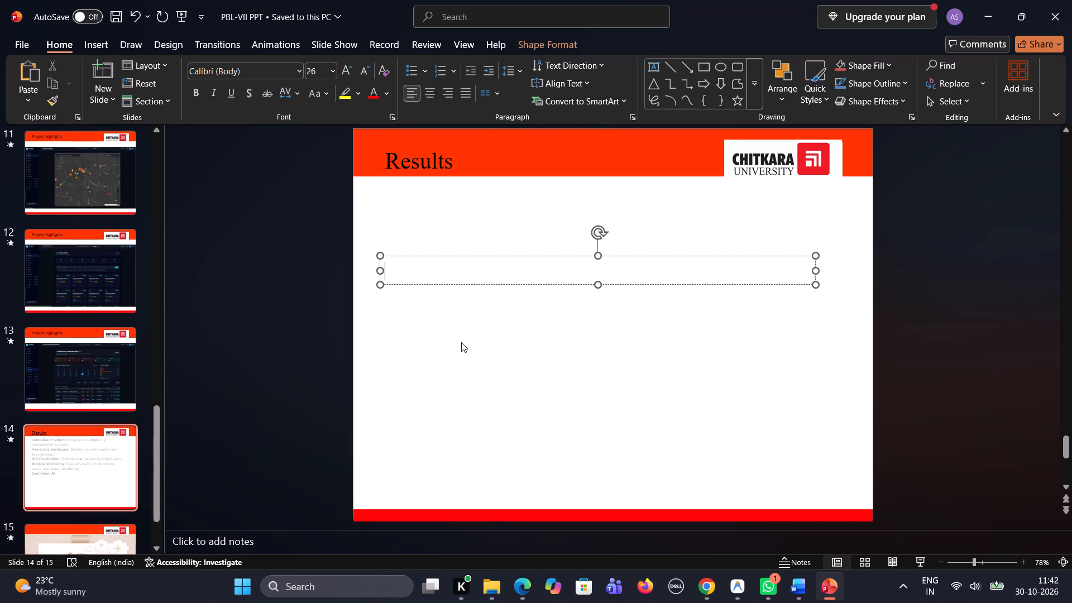
{"action": "key", "text": "ctrl+v"}
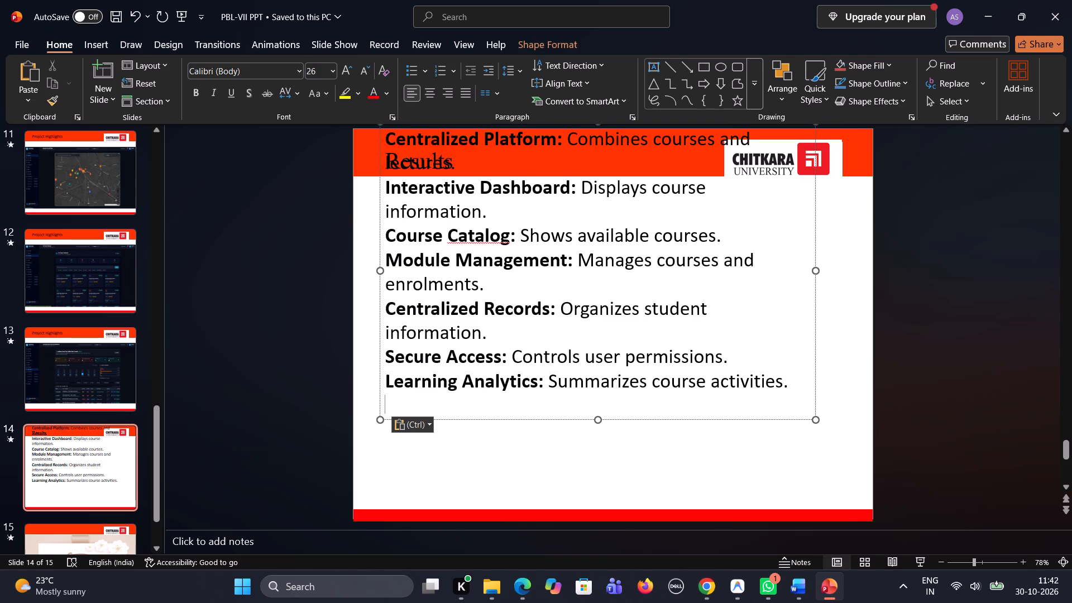
{"action": "left_click_drag", "start_coordinate": [383, 140], "coordinate": [378, 202]}
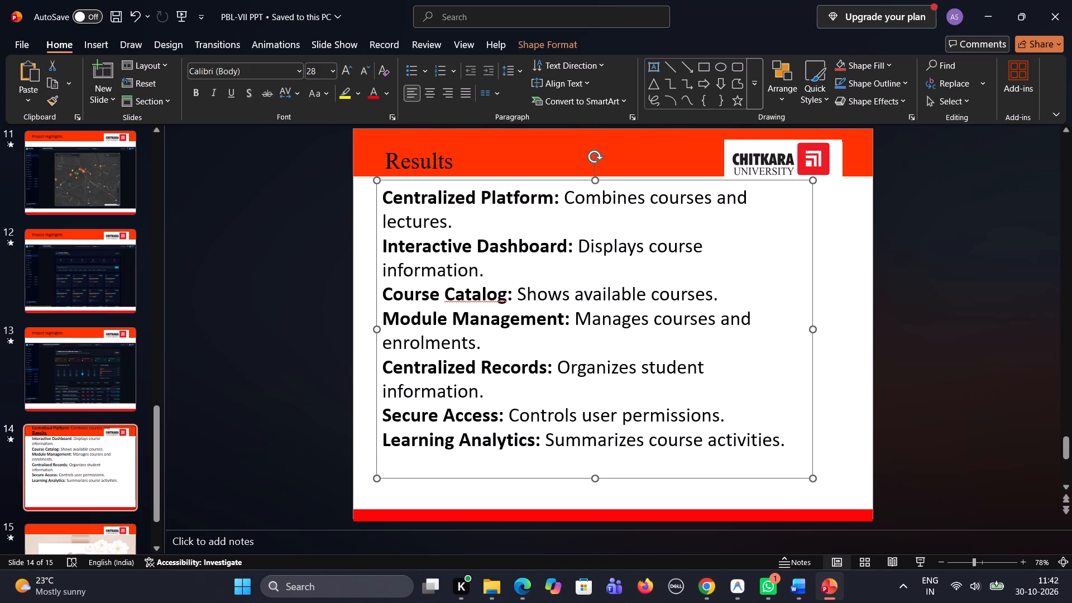
Move the Problem Statement slide's body text box up to just below the red header.
{"action": "scroll", "coordinate": [90, 331], "scroll_direction": "up", "scroll_amount": 19}
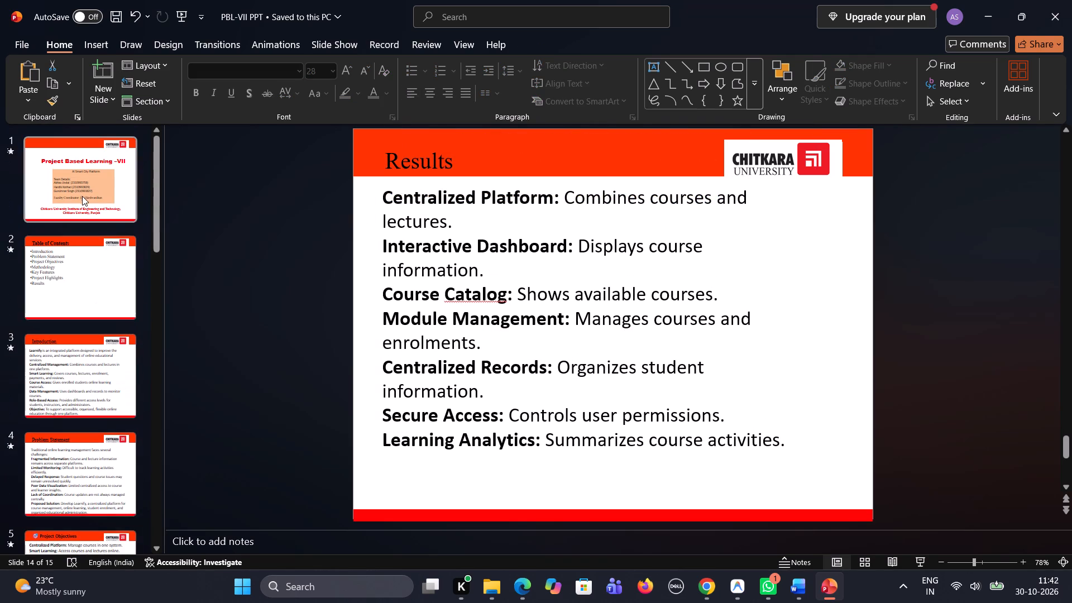
{"action": "left_click", "coordinate": [67, 256]}
{"action": "key", "text": "Down"}
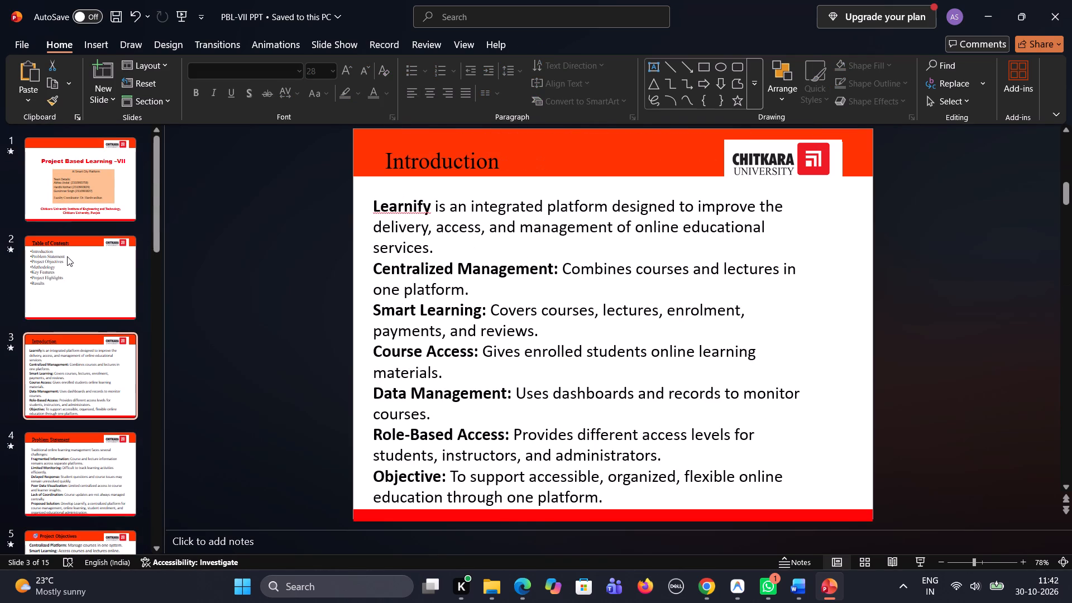
{"action": "key", "text": "Down"}
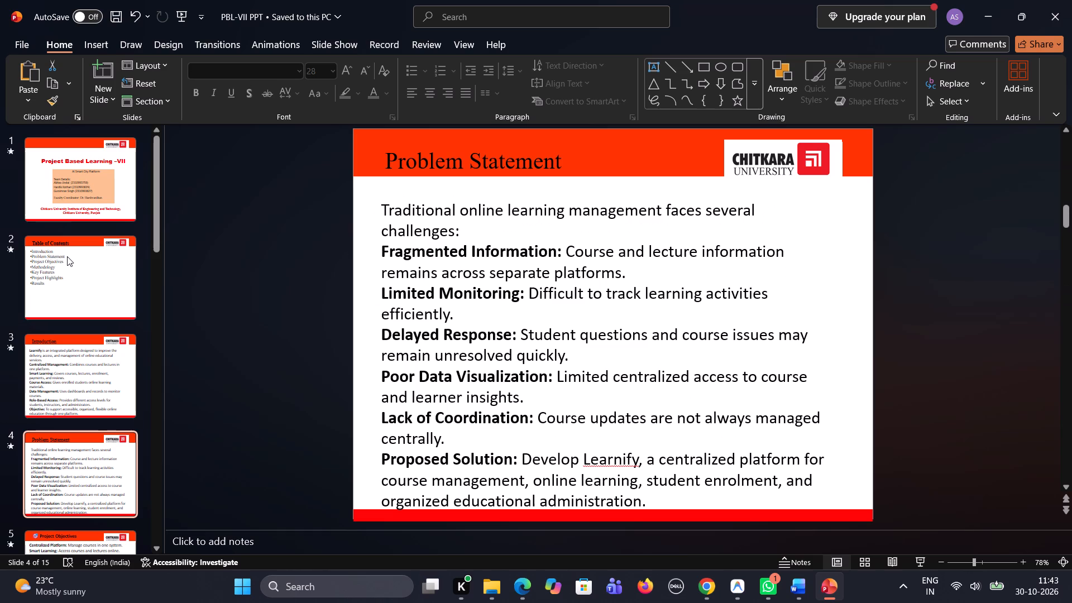
{"action": "left_click", "coordinate": [404, 219]}
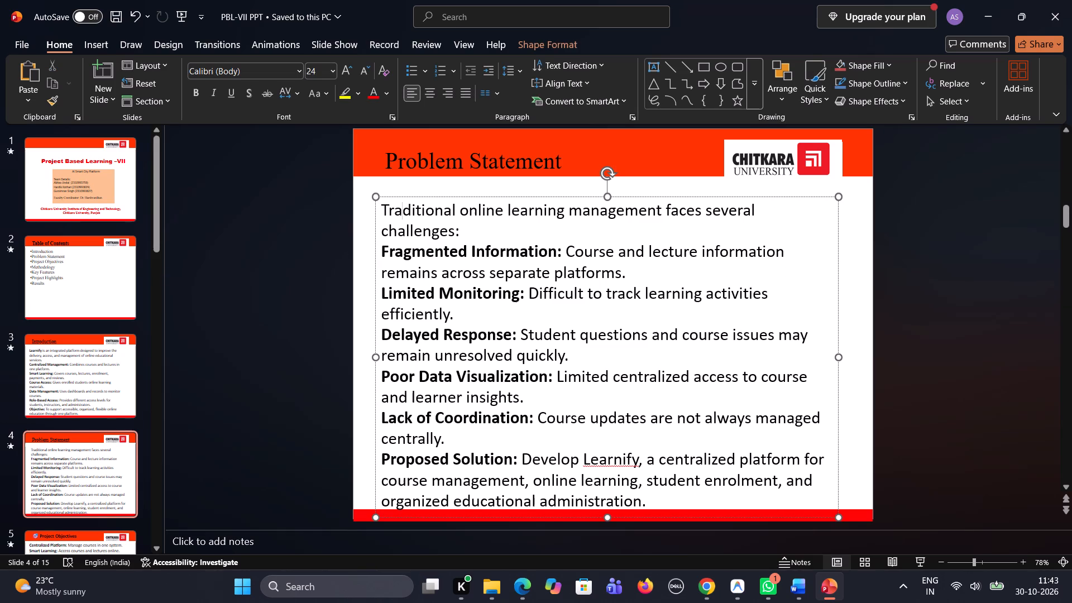
{"action": "left_click_drag", "start_coordinate": [382, 196], "coordinate": [384, 180]}
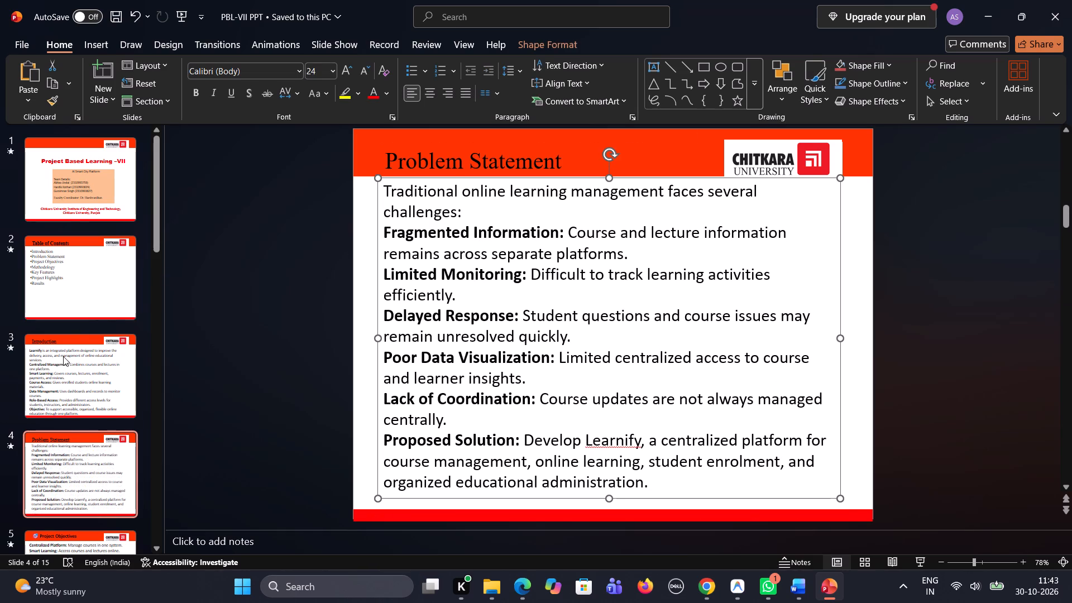
{"action": "key", "text": "Down"}
{"action": "key", "text": "Down"}
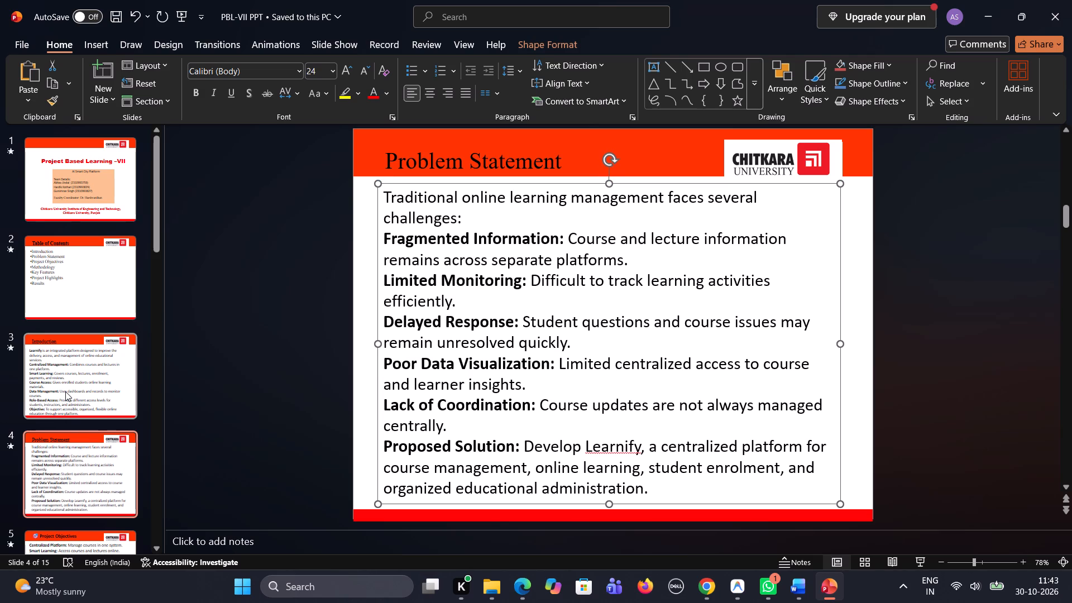
{"action": "key", "text": "Up"}
Review the slides from Project Objectives through Thank You, checking the text fit and the Project Highlights screenshots.
{"action": "left_click", "coordinate": [69, 463]}
{"action": "key", "text": "Down"}
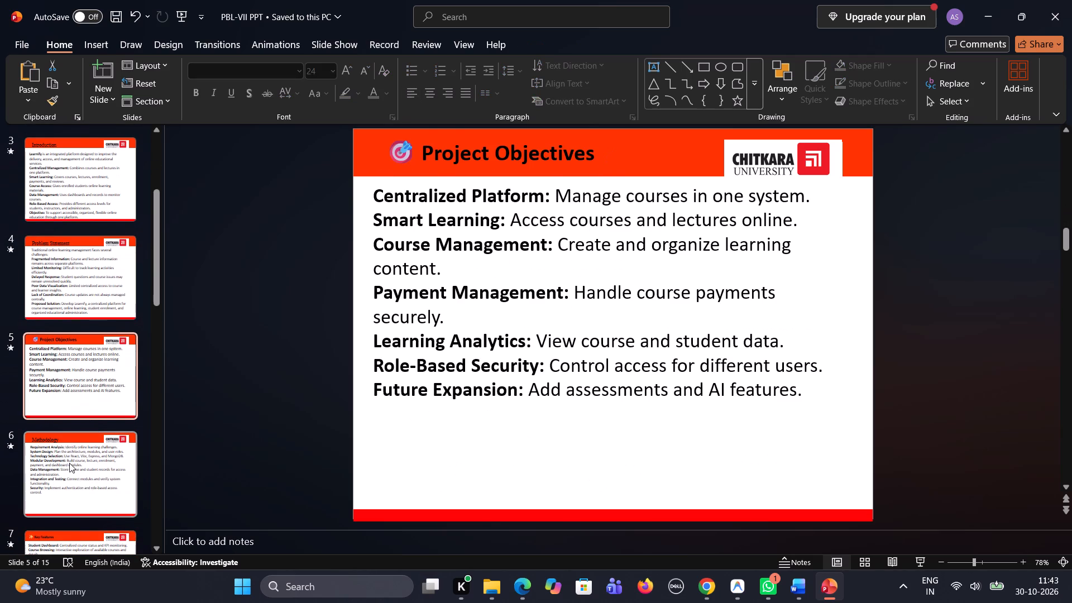
{"action": "key", "text": "Down"}
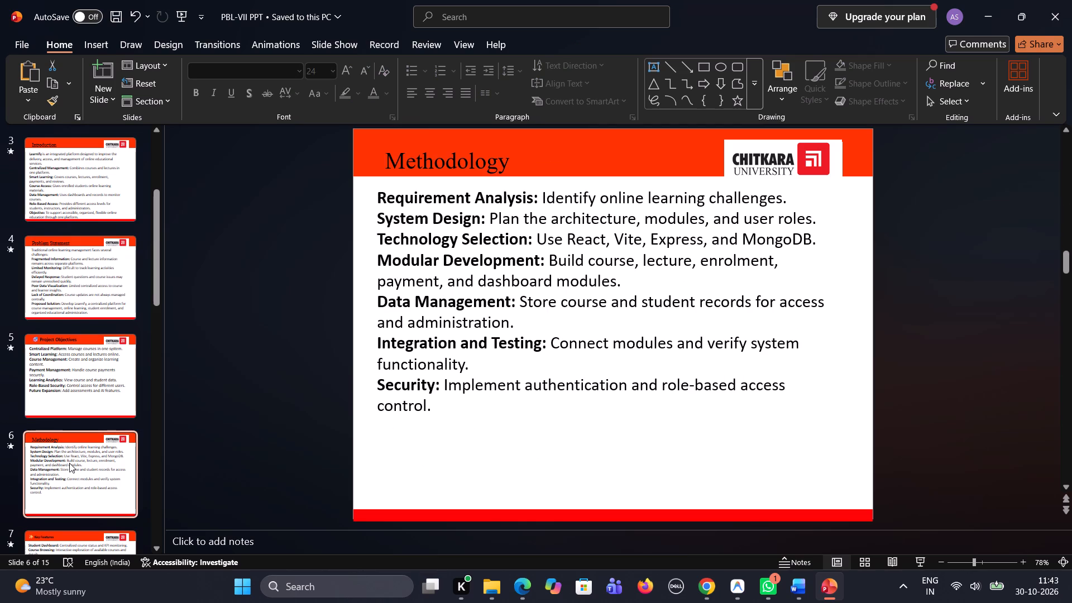
{"action": "key", "text": "Down"}
{"action": "key", "text": "Down"}
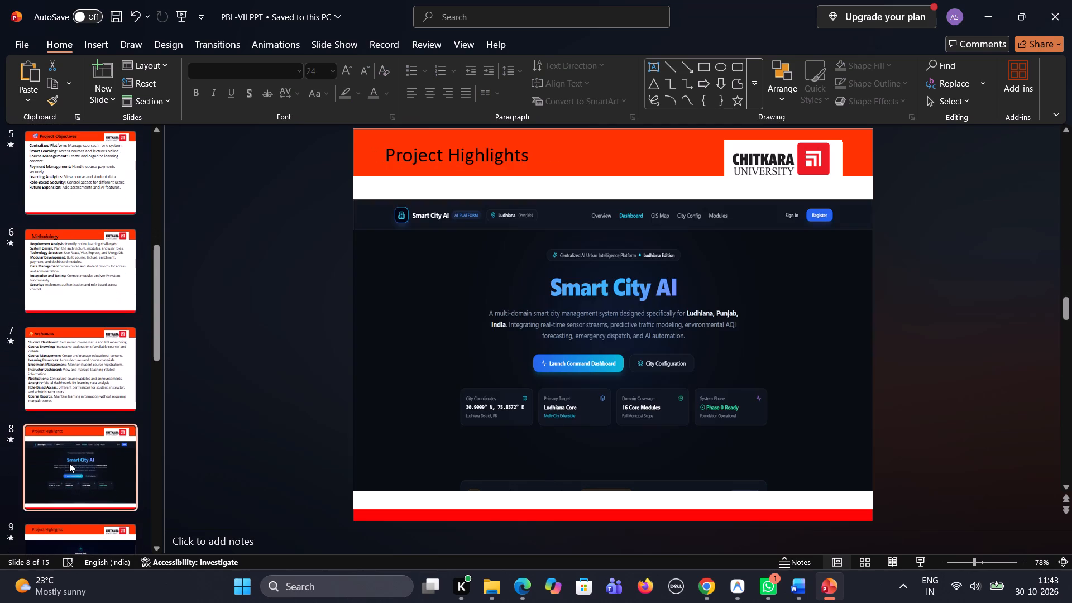
{"action": "key", "text": "Up"}
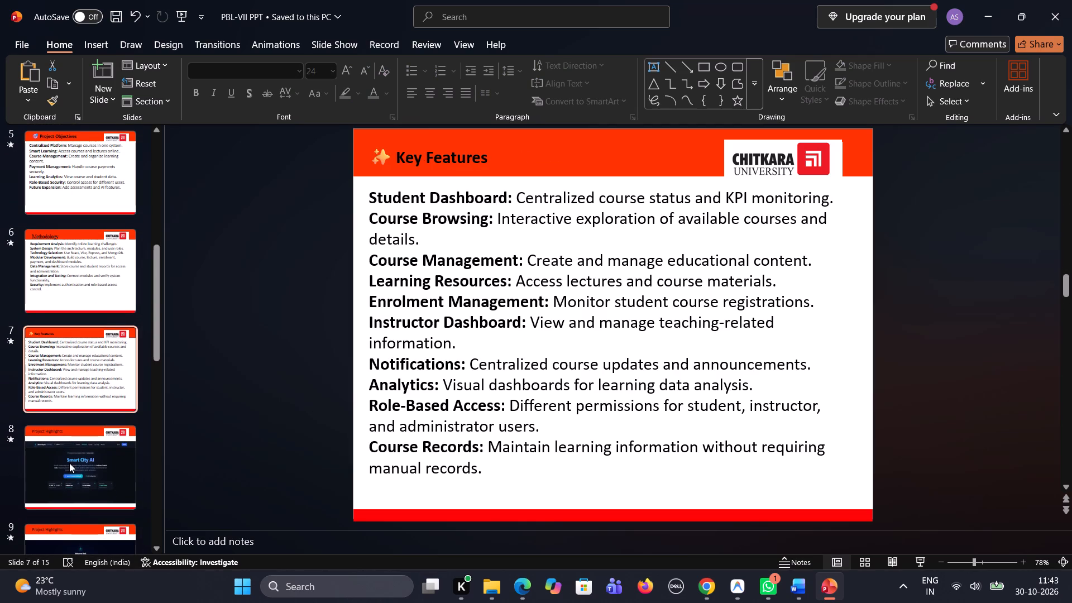
{"action": "key", "text": "Down"}
{"action": "key", "text": "Down"}
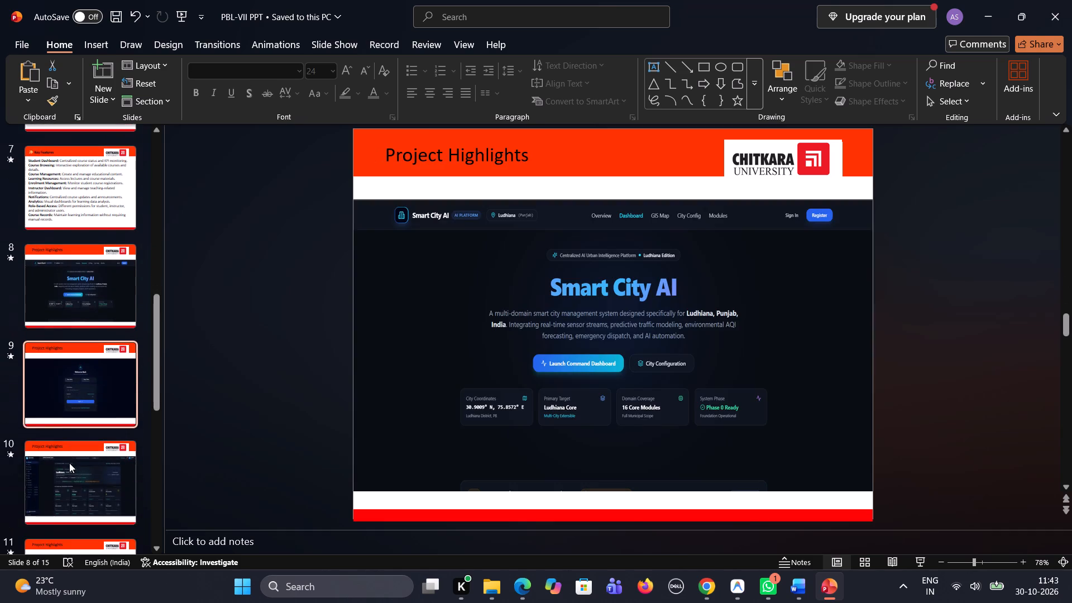
{"action": "key", "text": "Down"}
{"action": "key", "text": "Down"}
{"action": "key", "text": "Down"}
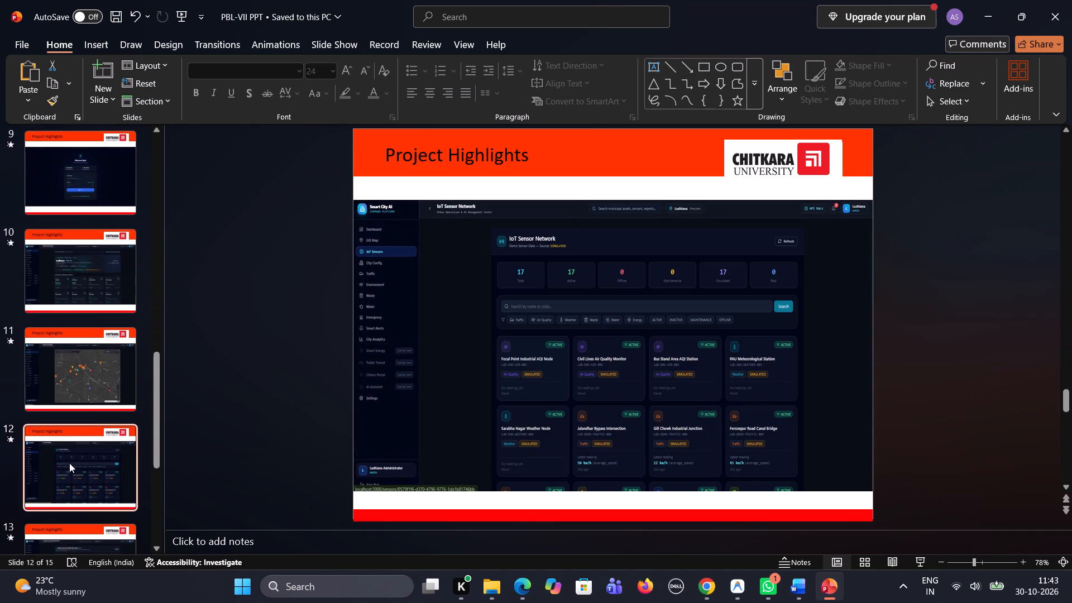
{"action": "key", "text": "Down"}
{"action": "key", "text": "Down"}
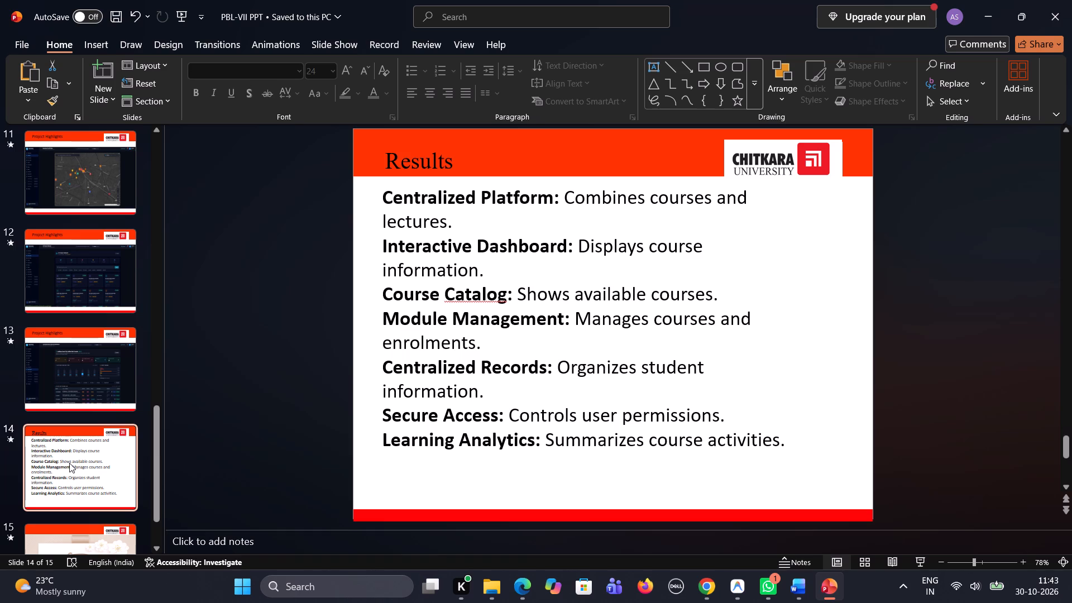
{"action": "key", "text": "Down"}
{"action": "key", "text": "Down"}
{"action": "key", "text": "Up"}
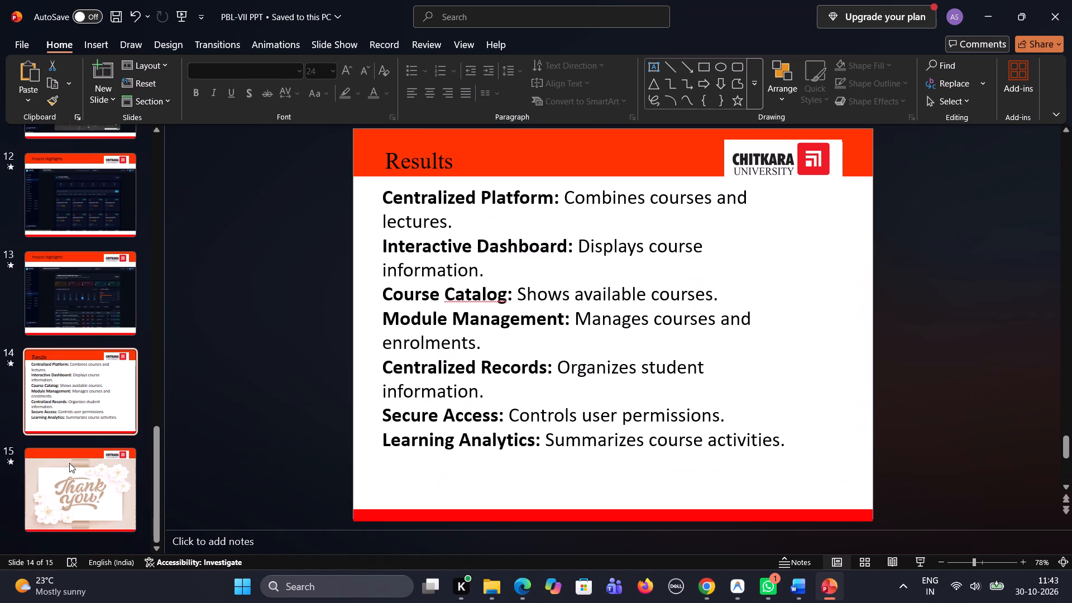
{"action": "key", "text": "Down"}
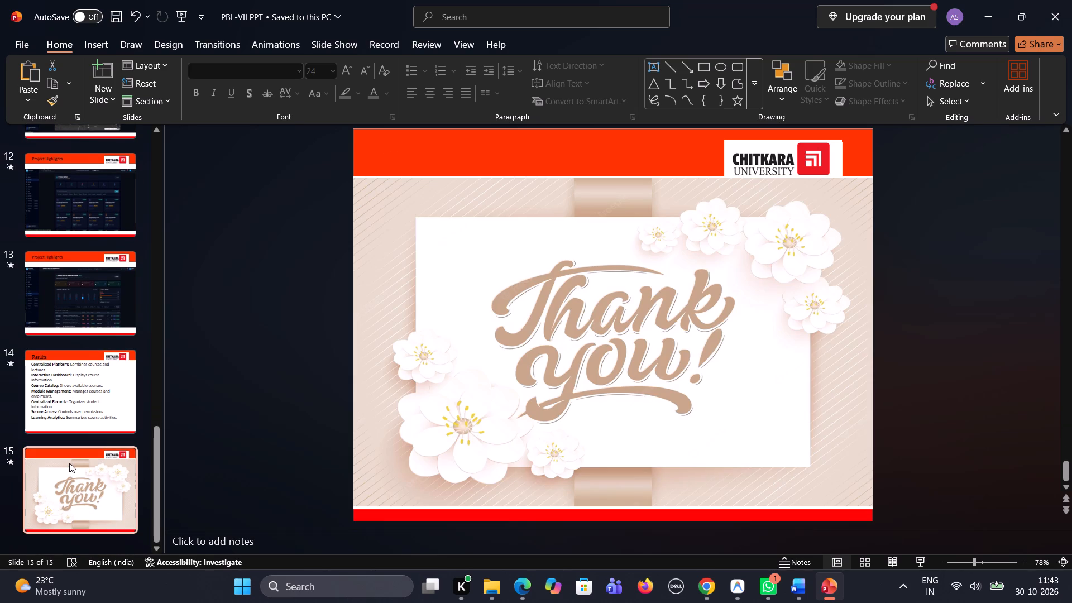
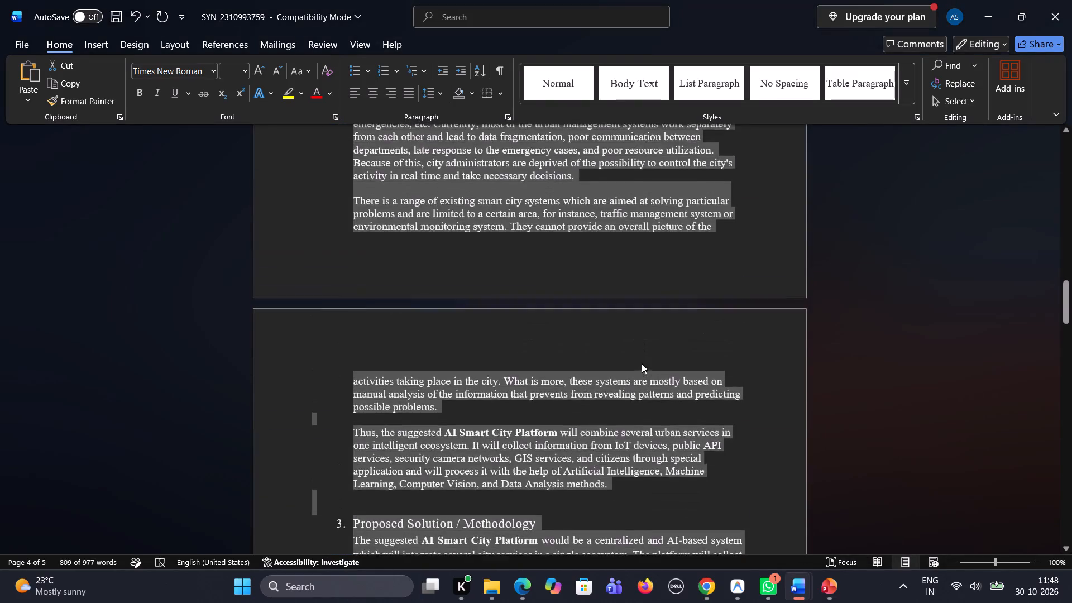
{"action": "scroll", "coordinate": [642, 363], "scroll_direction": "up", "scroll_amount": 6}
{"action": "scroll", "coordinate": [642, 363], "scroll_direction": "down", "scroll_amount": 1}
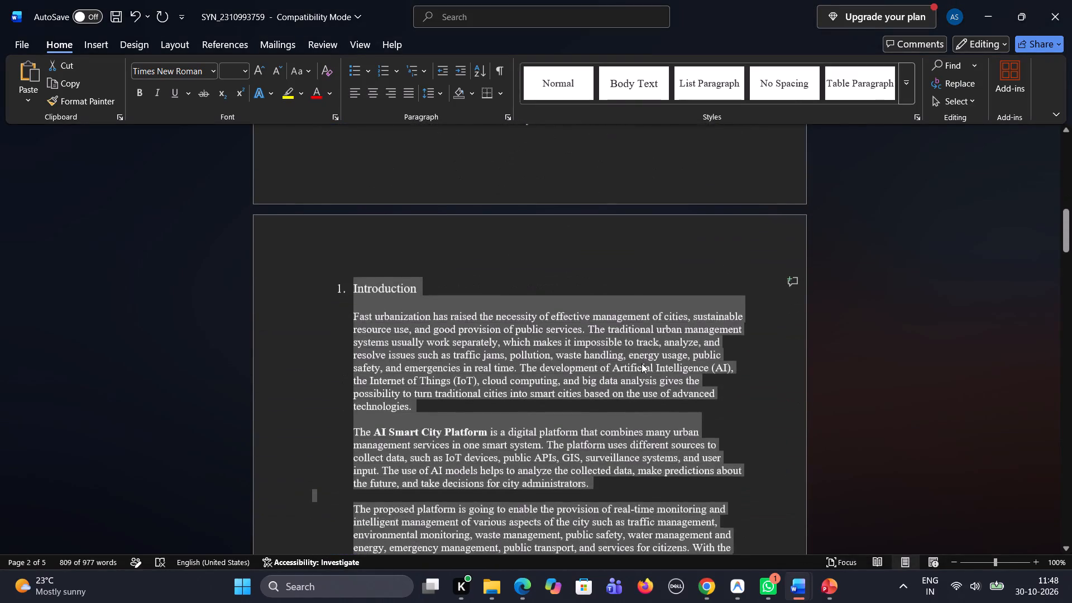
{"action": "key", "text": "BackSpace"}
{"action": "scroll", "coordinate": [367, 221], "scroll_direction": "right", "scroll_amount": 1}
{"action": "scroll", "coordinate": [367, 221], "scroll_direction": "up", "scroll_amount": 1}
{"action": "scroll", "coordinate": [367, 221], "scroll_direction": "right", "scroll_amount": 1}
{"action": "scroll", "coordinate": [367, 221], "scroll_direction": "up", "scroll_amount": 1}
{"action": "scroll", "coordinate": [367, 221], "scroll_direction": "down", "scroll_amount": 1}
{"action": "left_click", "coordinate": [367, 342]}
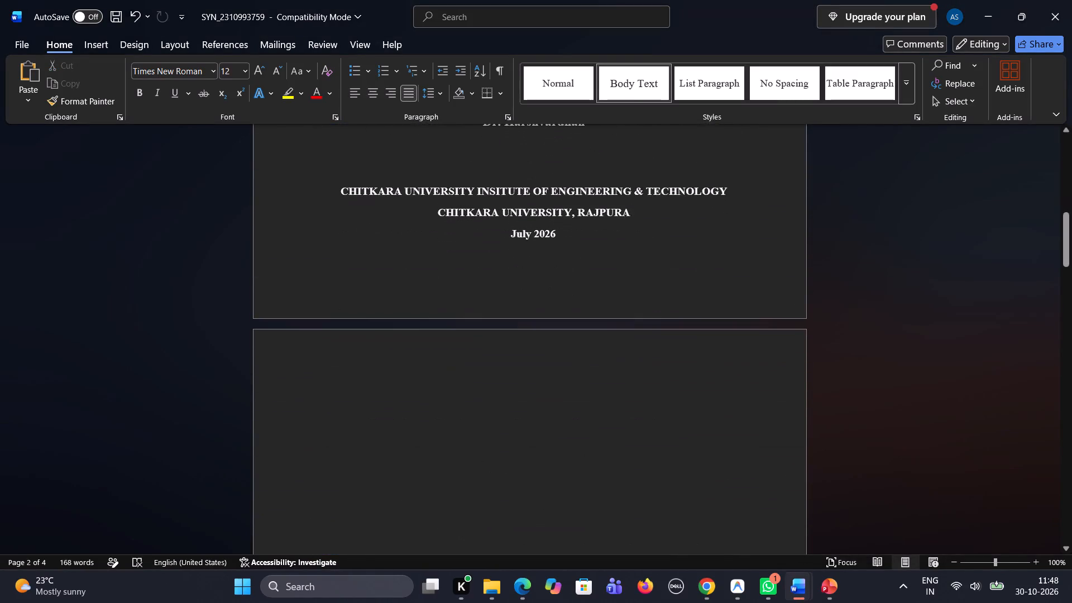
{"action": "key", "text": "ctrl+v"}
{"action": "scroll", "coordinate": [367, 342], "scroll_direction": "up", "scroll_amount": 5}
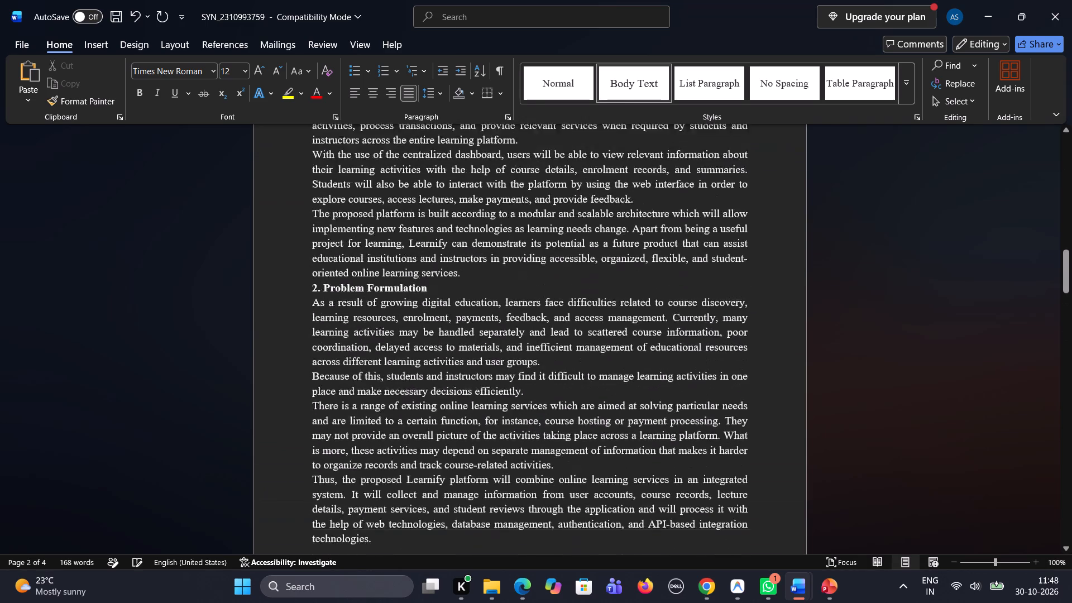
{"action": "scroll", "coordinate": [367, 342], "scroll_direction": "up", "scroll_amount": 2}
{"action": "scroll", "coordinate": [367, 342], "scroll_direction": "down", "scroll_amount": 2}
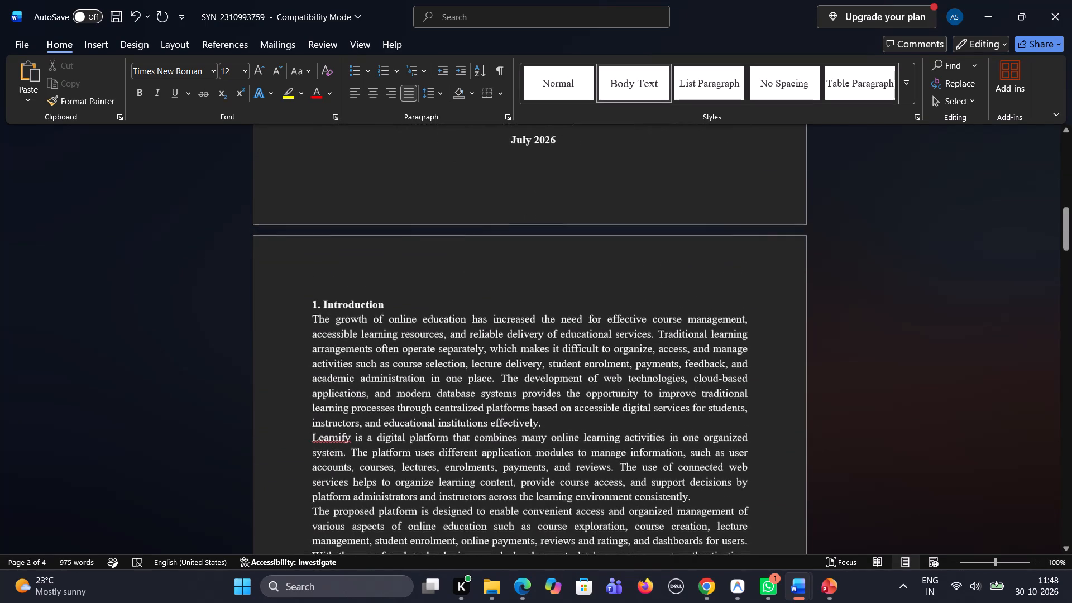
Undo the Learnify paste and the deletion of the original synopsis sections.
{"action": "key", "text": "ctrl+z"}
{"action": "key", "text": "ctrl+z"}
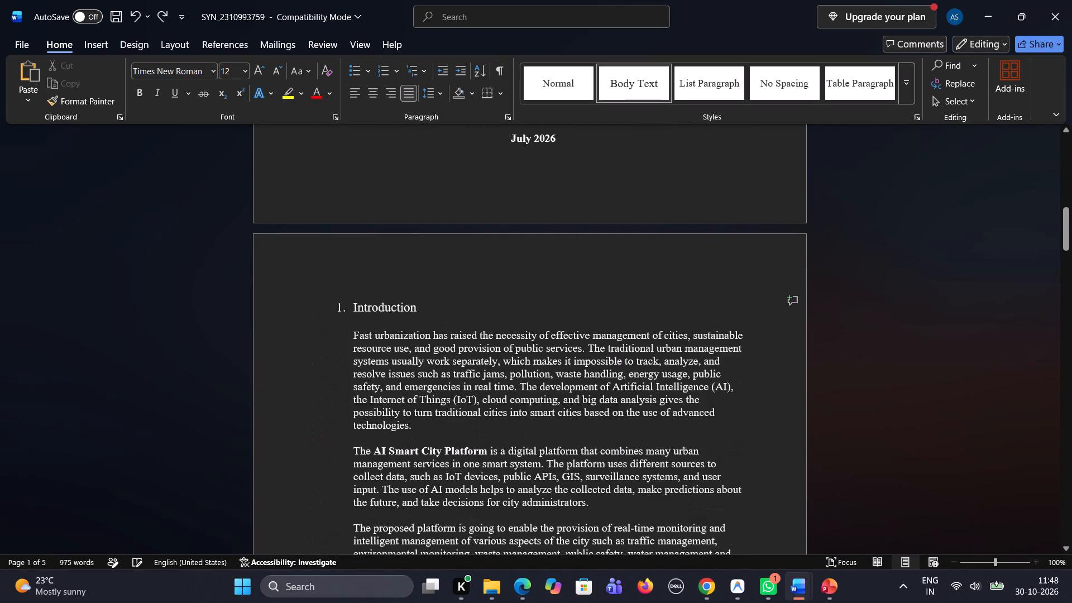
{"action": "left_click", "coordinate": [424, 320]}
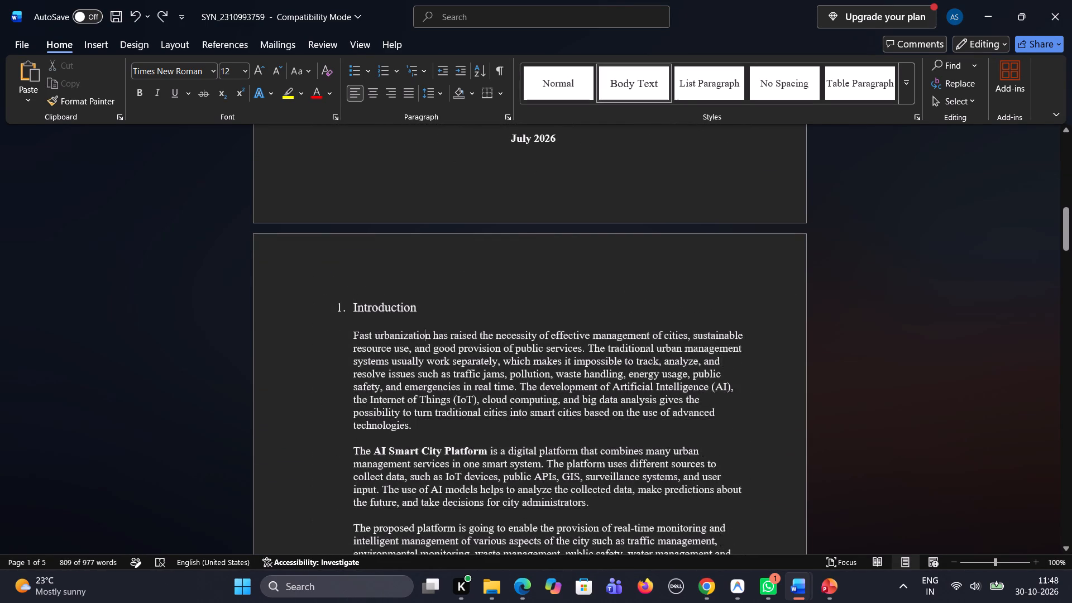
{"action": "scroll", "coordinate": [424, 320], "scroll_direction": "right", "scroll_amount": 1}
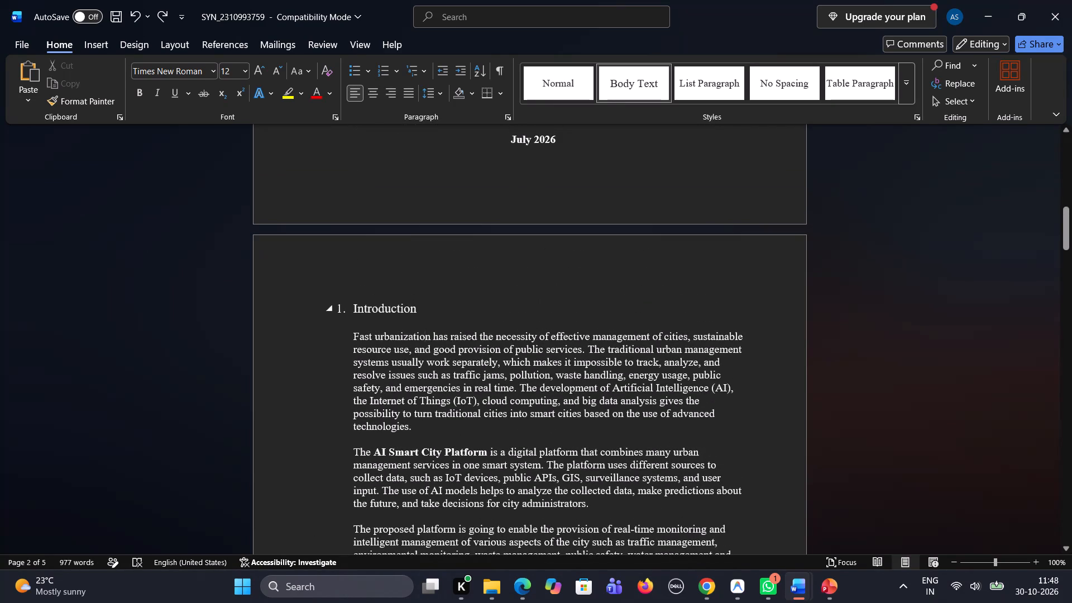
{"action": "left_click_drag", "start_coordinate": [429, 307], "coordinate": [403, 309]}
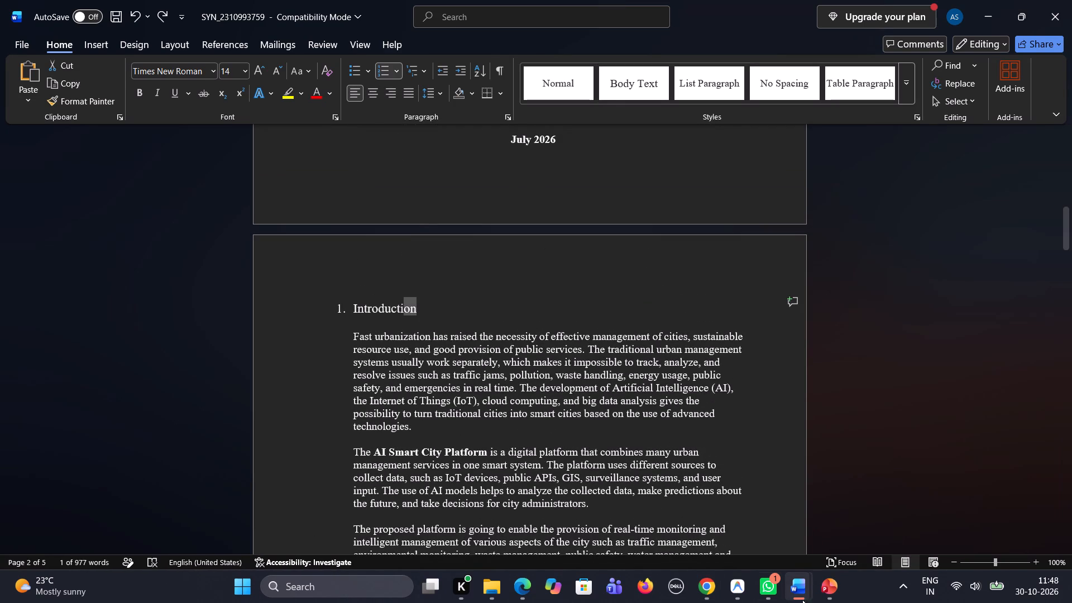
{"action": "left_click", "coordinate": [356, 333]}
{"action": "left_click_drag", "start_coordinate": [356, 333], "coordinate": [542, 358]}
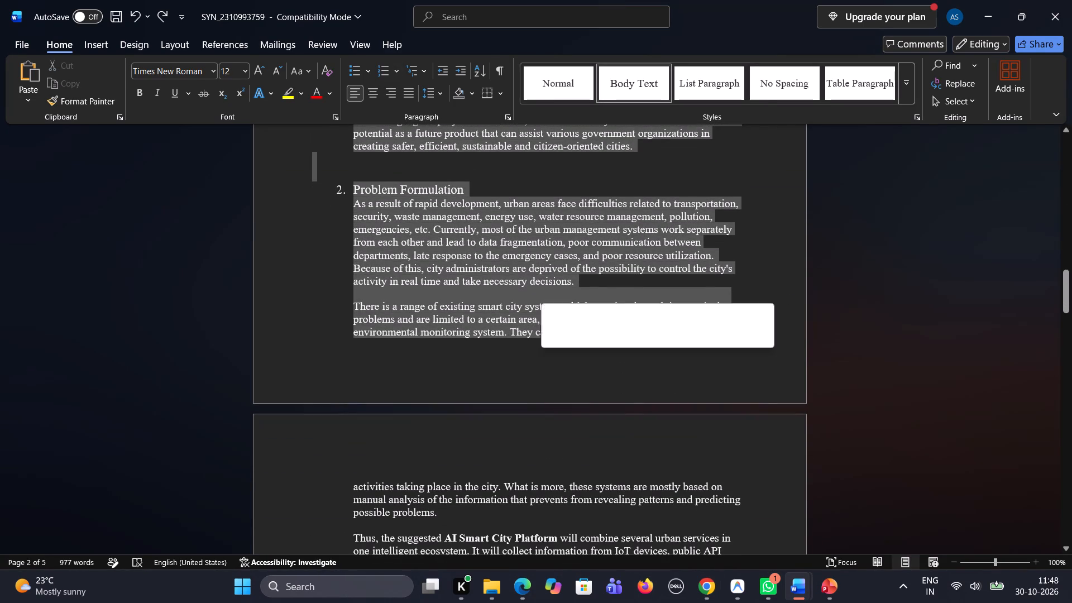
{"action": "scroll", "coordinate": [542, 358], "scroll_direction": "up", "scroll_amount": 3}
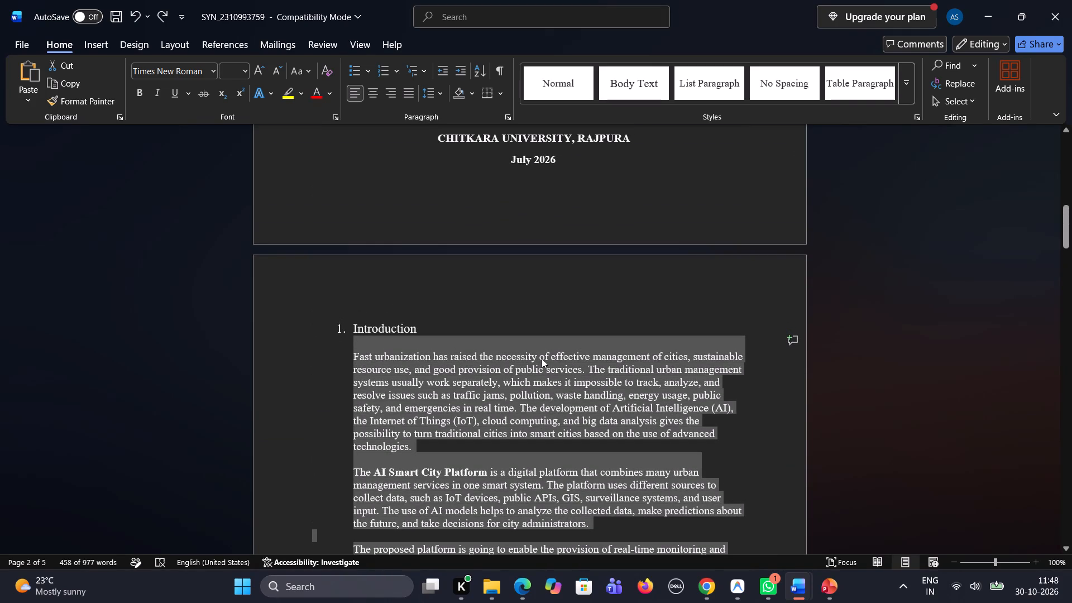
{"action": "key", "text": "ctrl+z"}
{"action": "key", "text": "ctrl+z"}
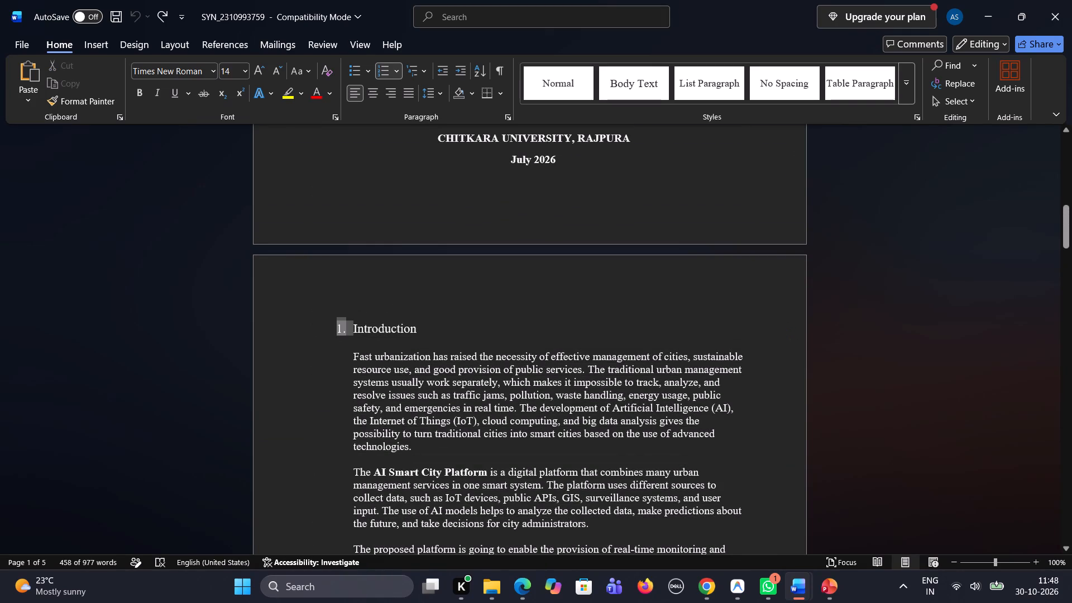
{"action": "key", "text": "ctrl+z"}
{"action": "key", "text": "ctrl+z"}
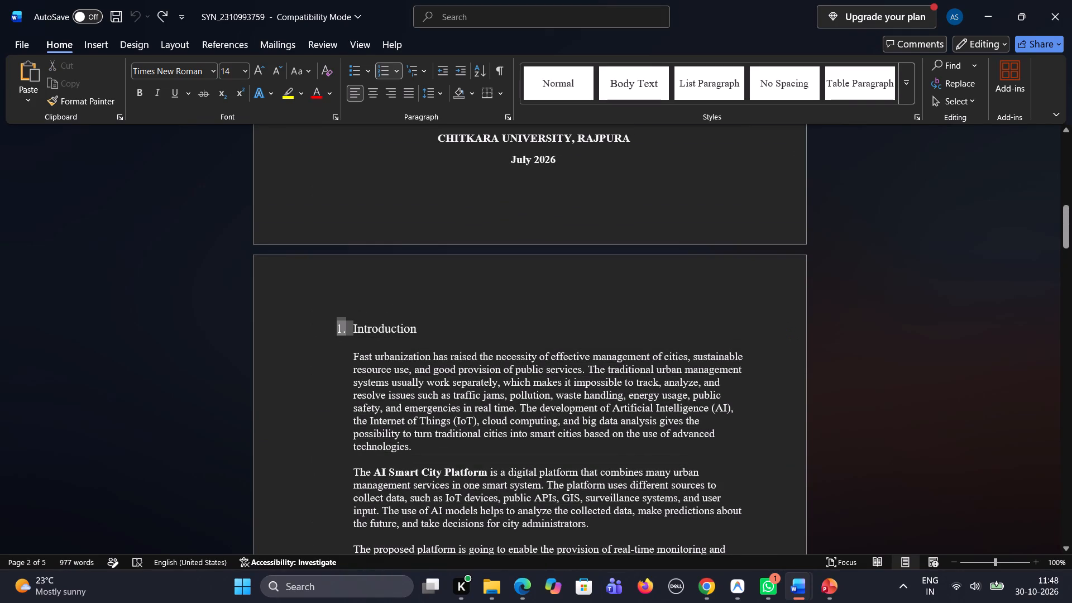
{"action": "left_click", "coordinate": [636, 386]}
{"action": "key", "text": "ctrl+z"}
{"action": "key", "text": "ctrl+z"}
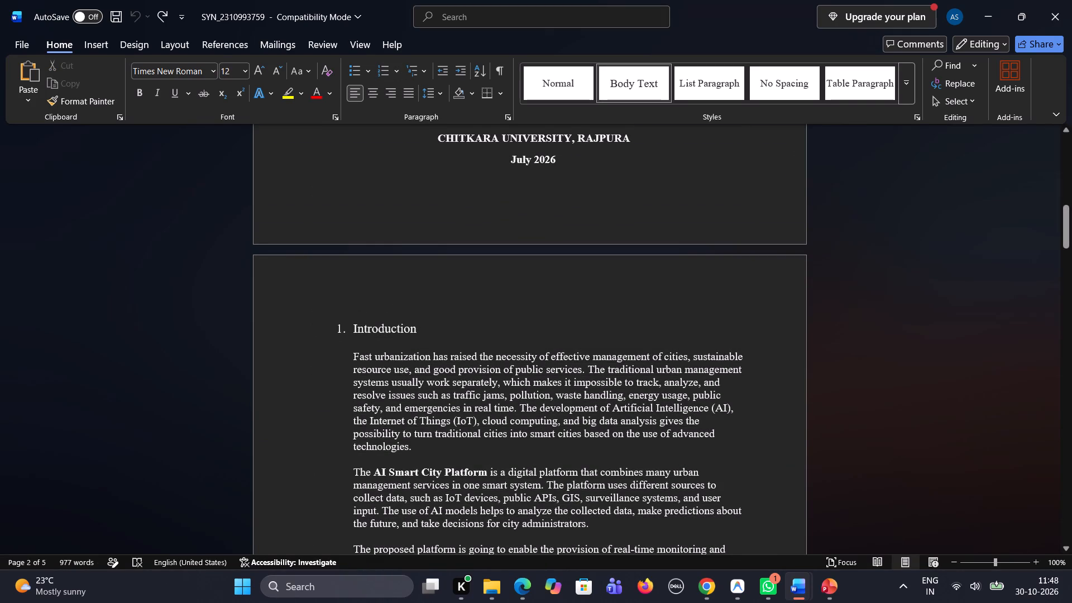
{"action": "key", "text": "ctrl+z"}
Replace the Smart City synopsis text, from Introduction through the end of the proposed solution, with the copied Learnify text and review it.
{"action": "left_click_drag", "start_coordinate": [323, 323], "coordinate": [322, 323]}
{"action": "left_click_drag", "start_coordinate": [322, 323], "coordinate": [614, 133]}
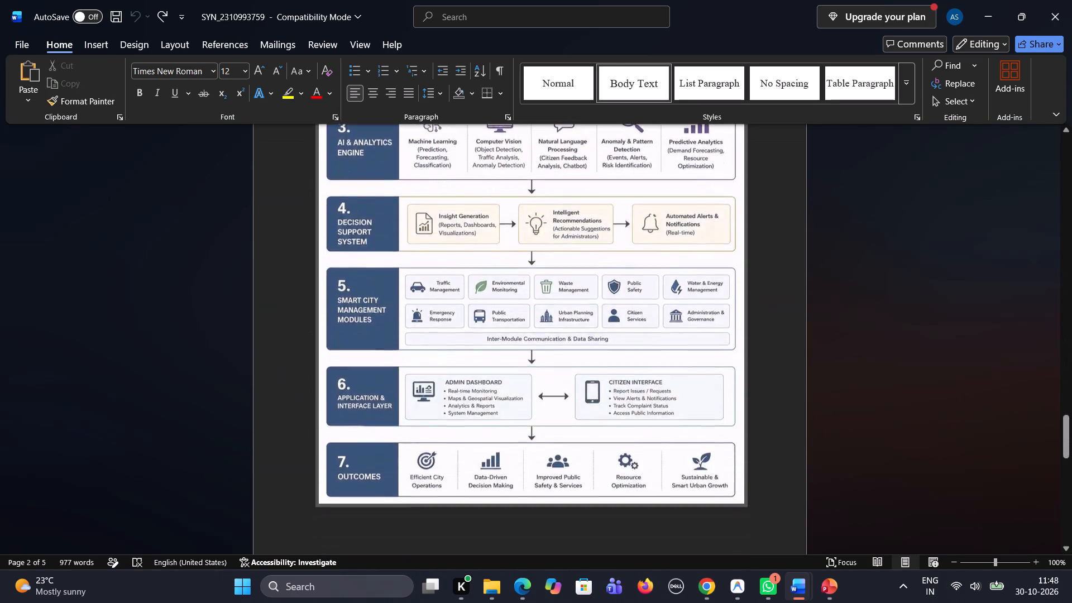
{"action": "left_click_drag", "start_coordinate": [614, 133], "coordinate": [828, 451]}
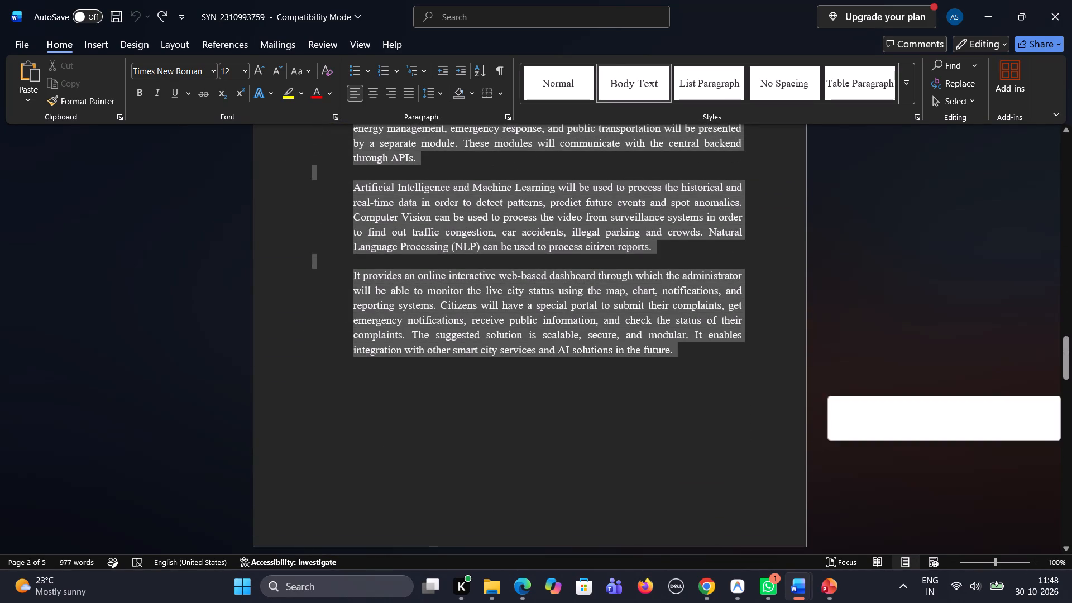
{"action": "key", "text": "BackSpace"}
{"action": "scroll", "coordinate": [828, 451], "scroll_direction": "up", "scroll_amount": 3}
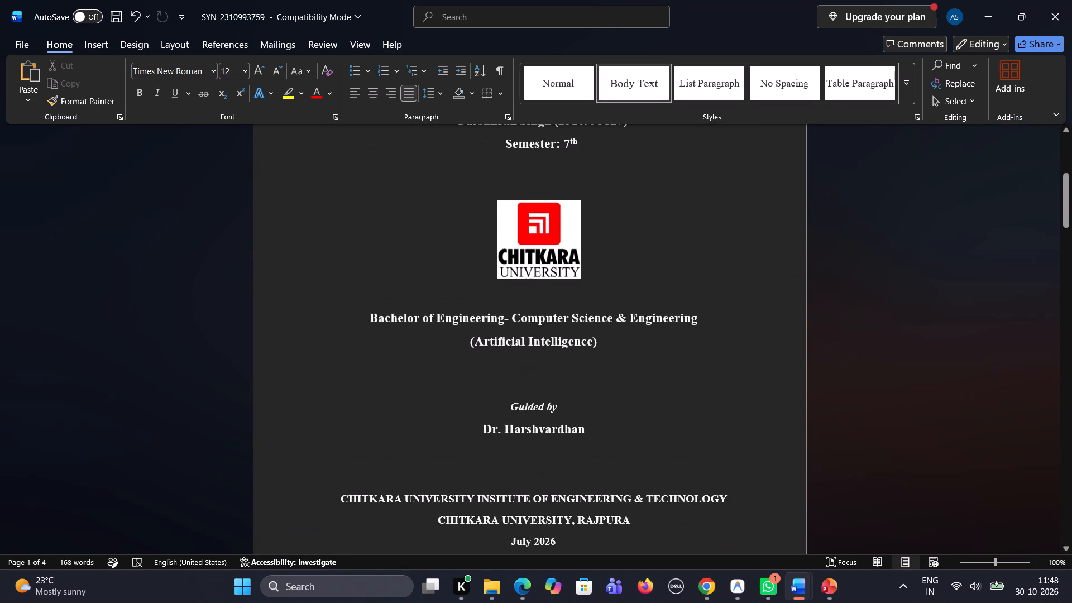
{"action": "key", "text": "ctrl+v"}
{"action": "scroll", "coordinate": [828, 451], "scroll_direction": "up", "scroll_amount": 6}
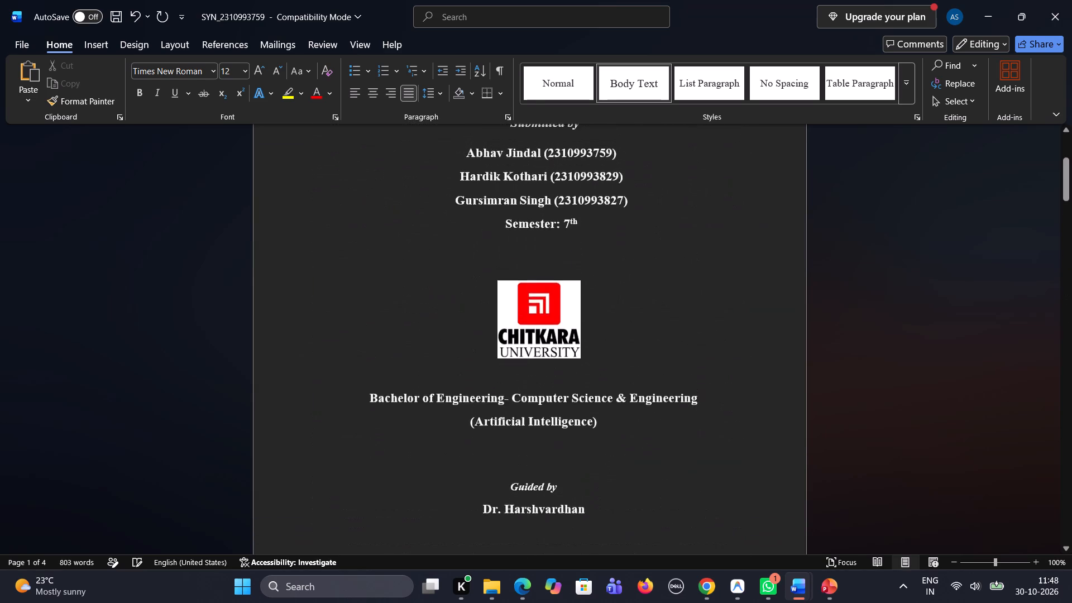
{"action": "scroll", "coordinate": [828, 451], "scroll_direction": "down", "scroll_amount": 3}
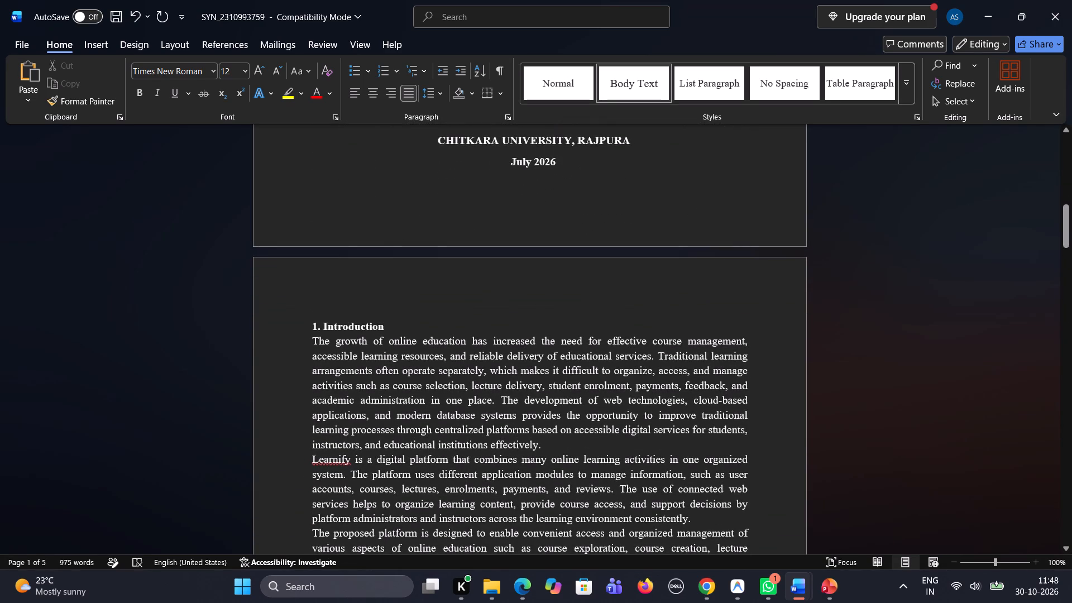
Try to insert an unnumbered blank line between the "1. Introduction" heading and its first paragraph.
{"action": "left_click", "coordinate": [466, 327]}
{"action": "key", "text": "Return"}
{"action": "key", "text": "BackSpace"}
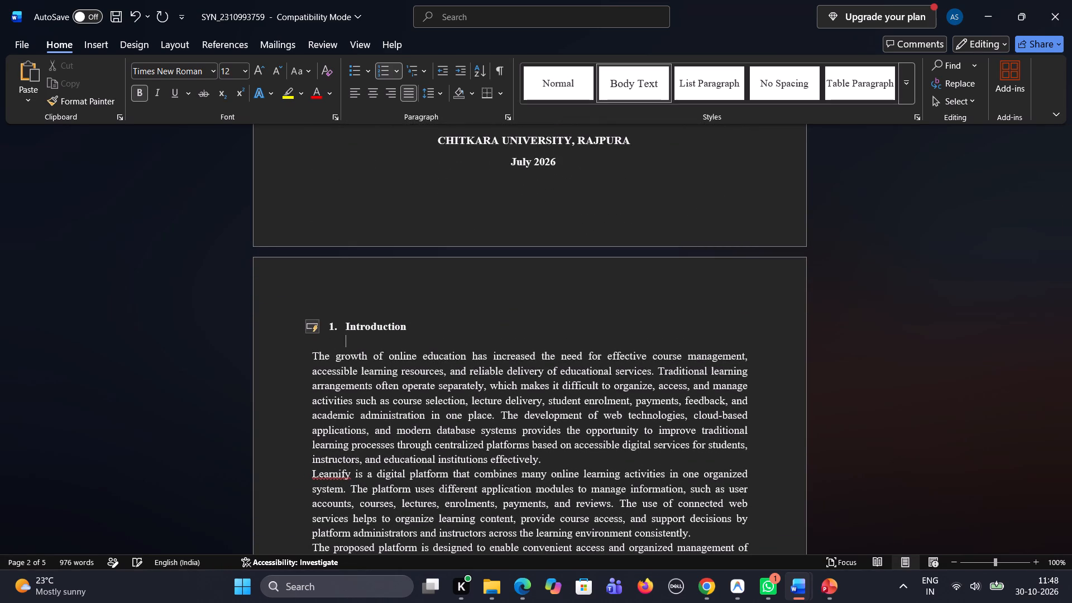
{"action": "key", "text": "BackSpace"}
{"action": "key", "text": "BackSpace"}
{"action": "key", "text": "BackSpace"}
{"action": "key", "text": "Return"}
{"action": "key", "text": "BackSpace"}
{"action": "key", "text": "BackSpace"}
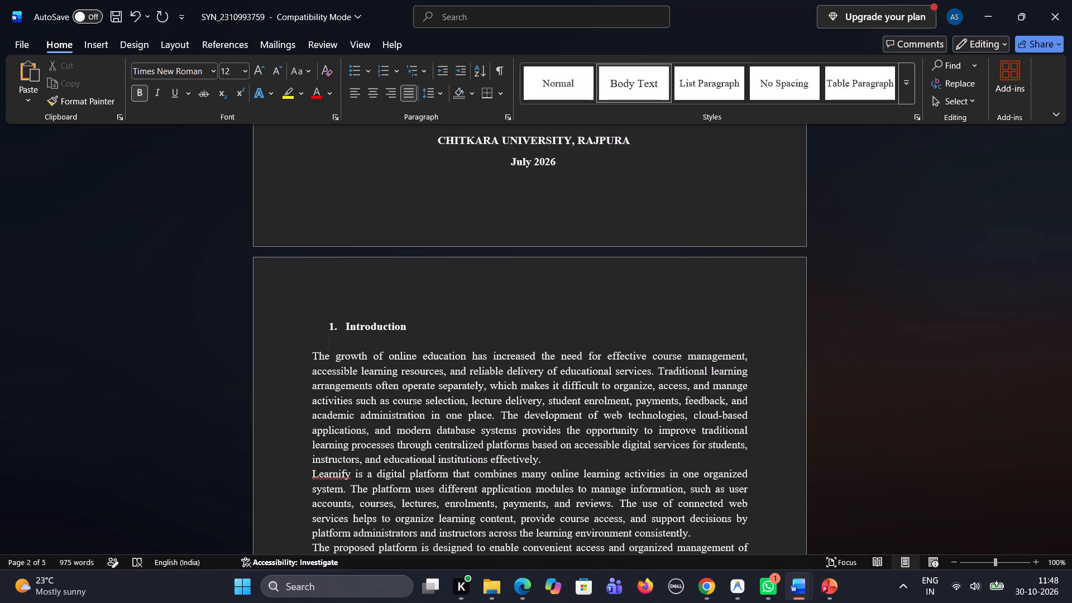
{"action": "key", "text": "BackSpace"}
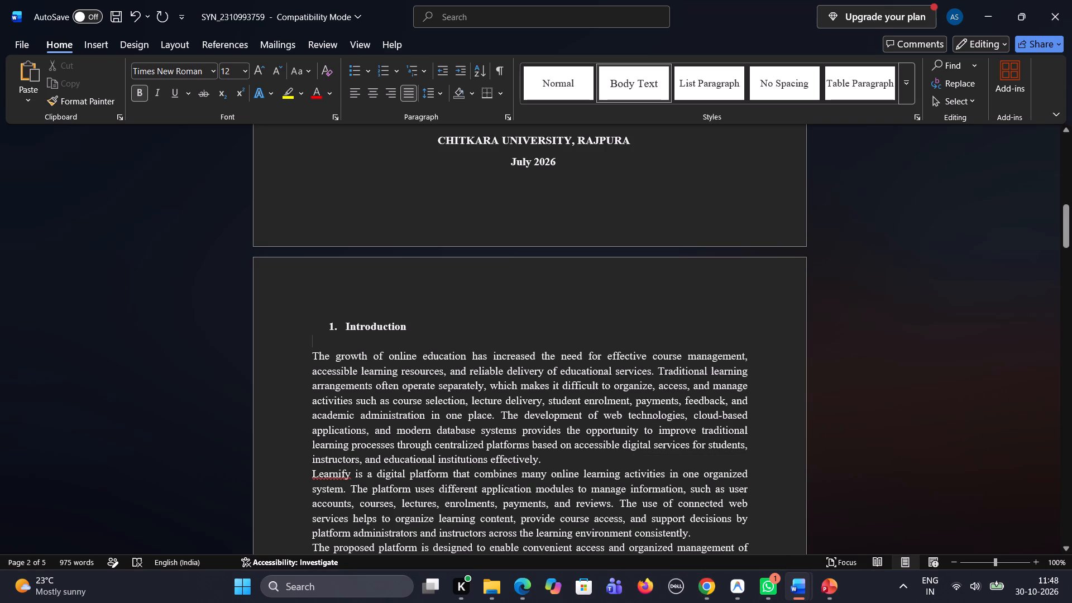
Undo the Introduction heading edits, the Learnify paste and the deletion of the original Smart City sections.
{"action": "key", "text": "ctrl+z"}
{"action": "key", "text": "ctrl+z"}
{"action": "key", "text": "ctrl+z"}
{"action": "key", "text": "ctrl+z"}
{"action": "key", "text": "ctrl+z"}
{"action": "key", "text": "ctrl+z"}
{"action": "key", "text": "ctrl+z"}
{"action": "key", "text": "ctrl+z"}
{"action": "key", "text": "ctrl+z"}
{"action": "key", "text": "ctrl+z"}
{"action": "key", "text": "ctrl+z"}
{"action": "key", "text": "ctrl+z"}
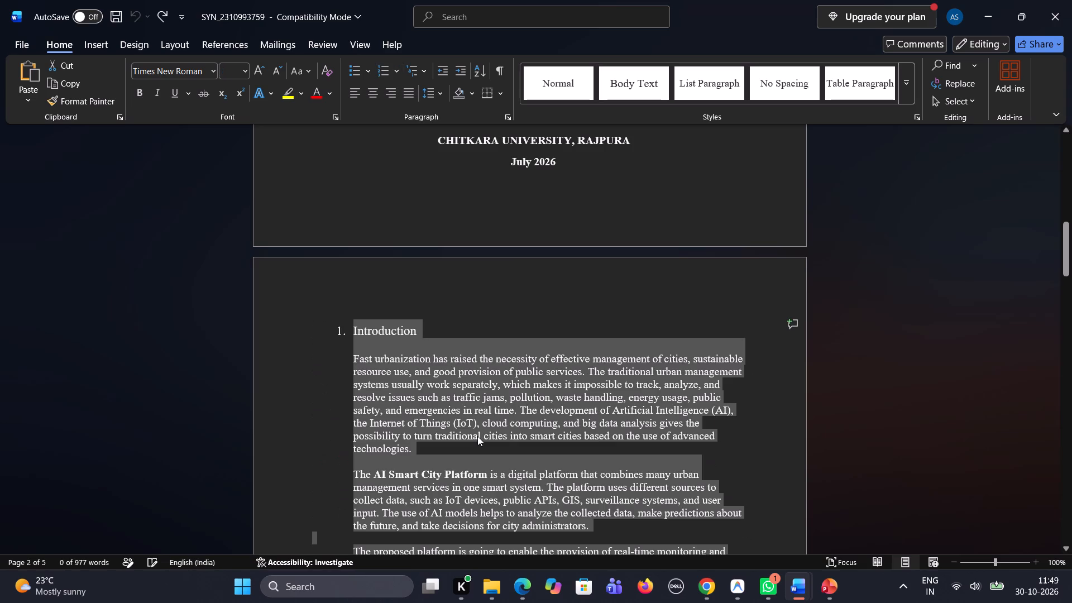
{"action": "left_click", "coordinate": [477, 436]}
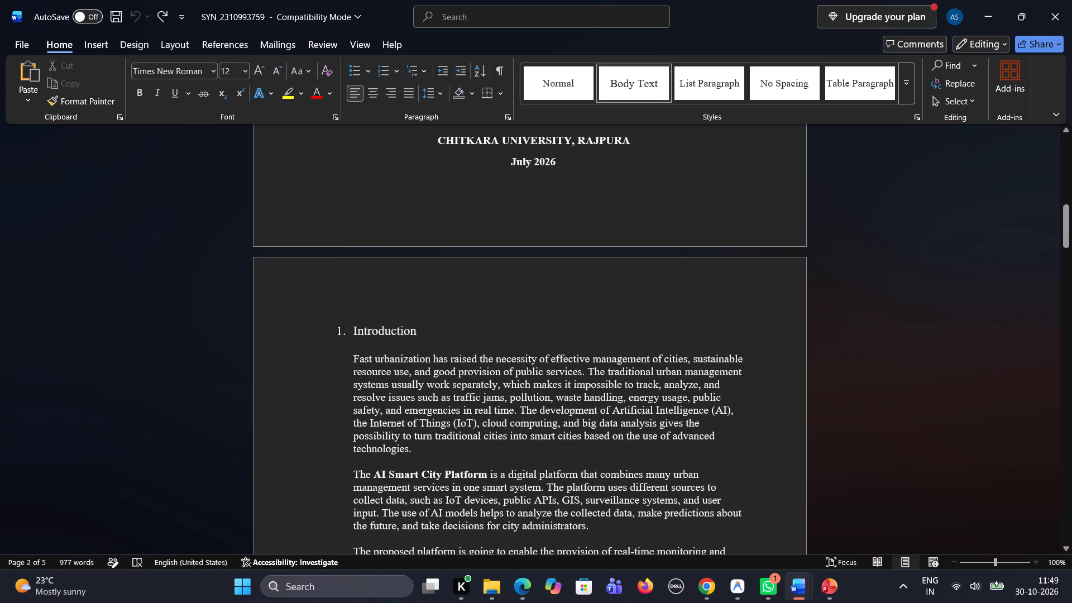
Copy all the body paragraphs of the Introduction section, excluding its heading, from the Smart City synopsis.
{"action": "left_click", "coordinate": [346, 357]}
{"action": "scroll", "coordinate": [346, 357], "scroll_direction": "down", "scroll_amount": 7}
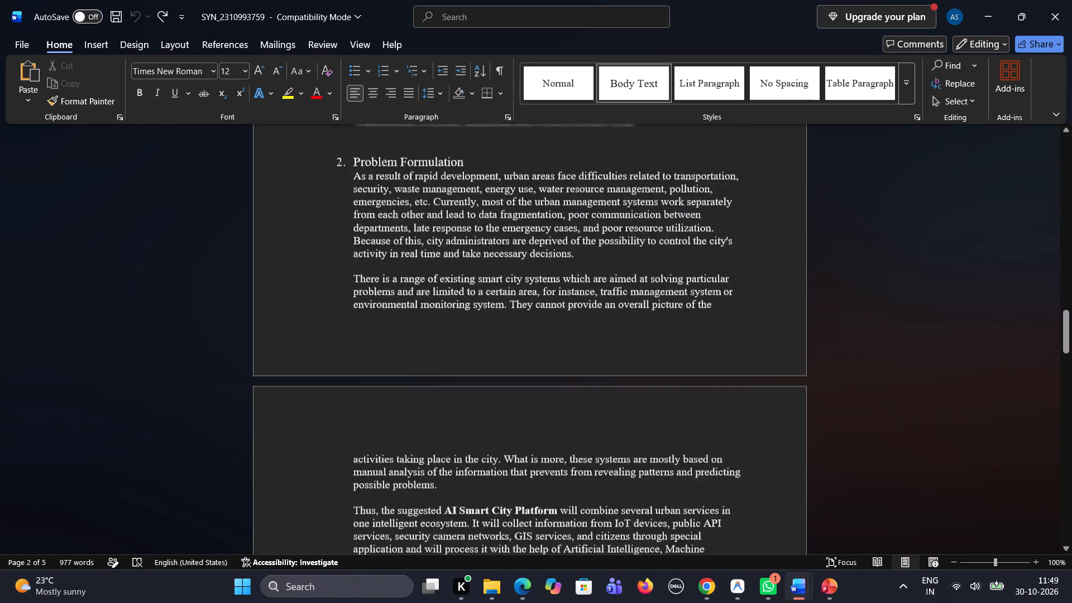
{"action": "scroll", "coordinate": [346, 357], "scroll_direction": "down", "scroll_amount": 3}
{"action": "scroll", "coordinate": [346, 357], "scroll_direction": "right", "scroll_amount": 1}
{"action": "scroll", "coordinate": [346, 357], "scroll_direction": "up", "scroll_amount": 1}
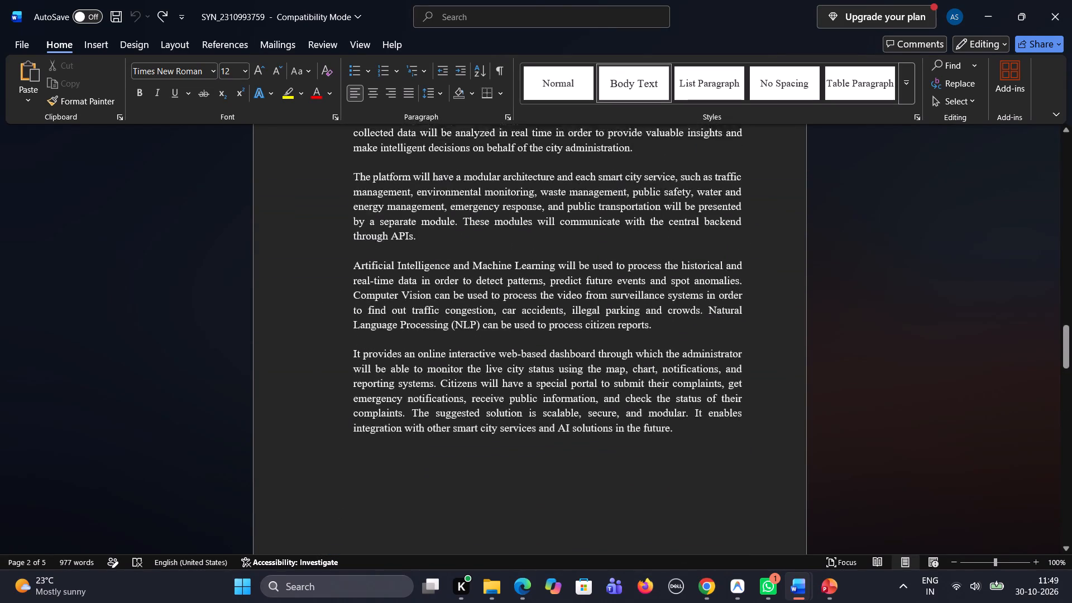
{"action": "scroll", "coordinate": [346, 357], "scroll_direction": "up", "scroll_amount": 6}
{"action": "left_click_drag", "start_coordinate": [348, 275], "coordinate": [408, 366]}
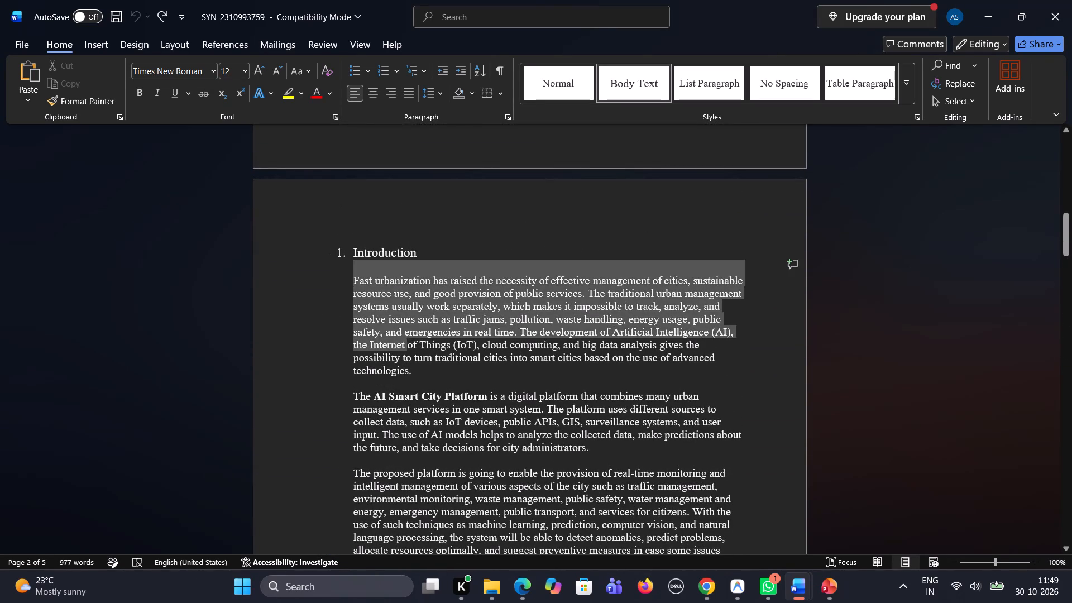
{"action": "left_click_drag", "start_coordinate": [408, 366], "coordinate": [489, 575]}
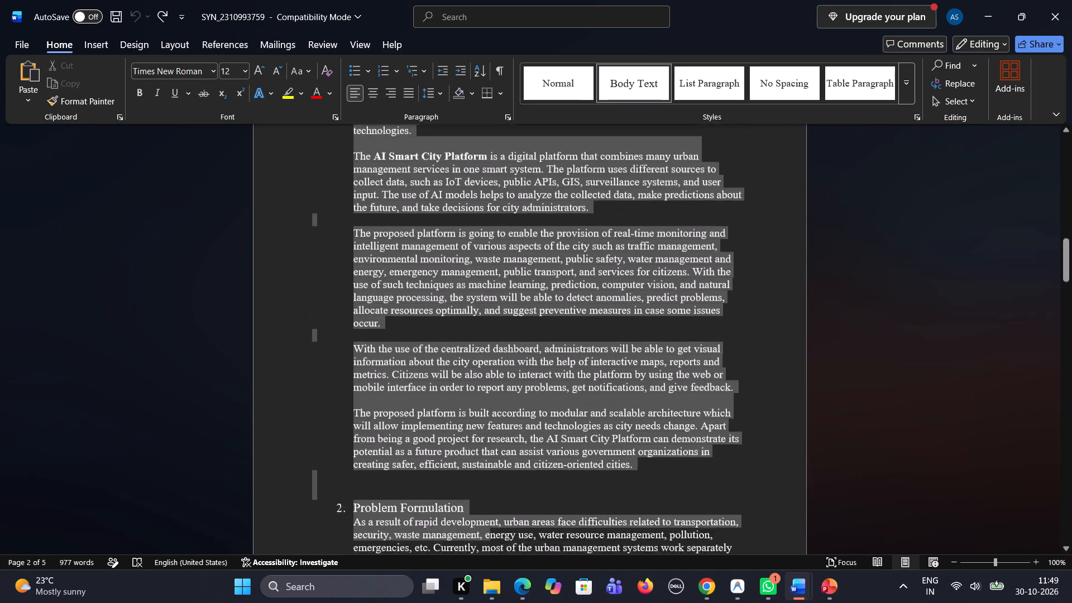
{"action": "left_click_drag", "start_coordinate": [489, 575], "coordinate": [645, 404]}
{"action": "key", "text": "ctrl+c"}
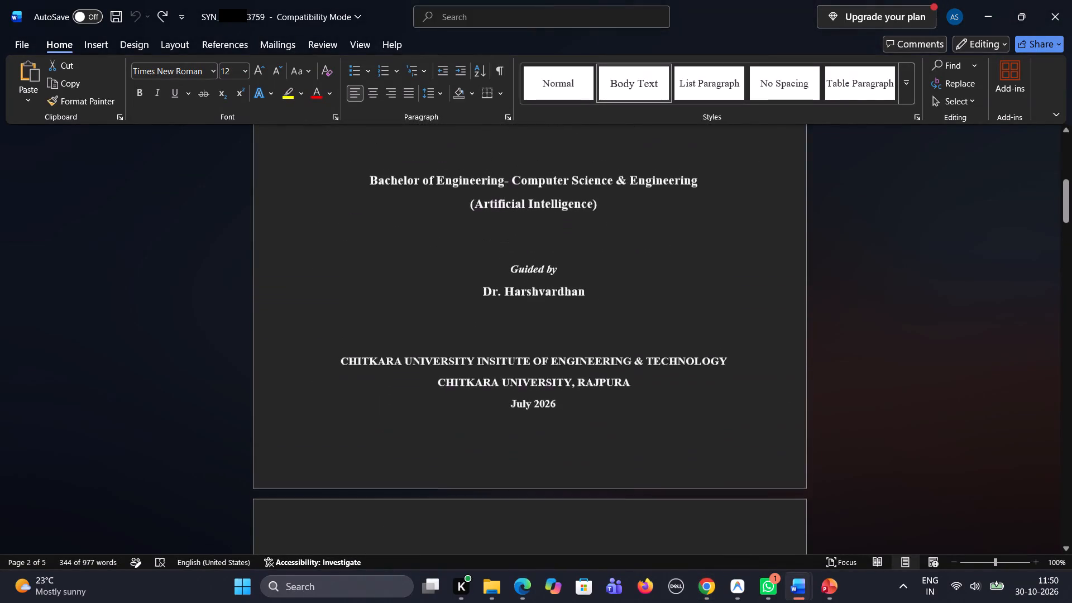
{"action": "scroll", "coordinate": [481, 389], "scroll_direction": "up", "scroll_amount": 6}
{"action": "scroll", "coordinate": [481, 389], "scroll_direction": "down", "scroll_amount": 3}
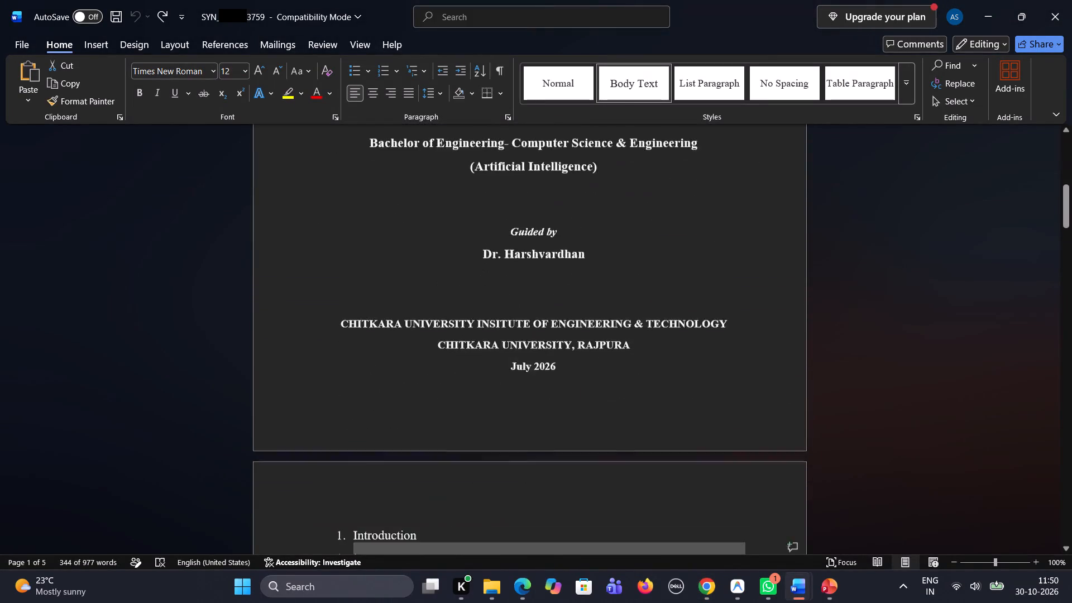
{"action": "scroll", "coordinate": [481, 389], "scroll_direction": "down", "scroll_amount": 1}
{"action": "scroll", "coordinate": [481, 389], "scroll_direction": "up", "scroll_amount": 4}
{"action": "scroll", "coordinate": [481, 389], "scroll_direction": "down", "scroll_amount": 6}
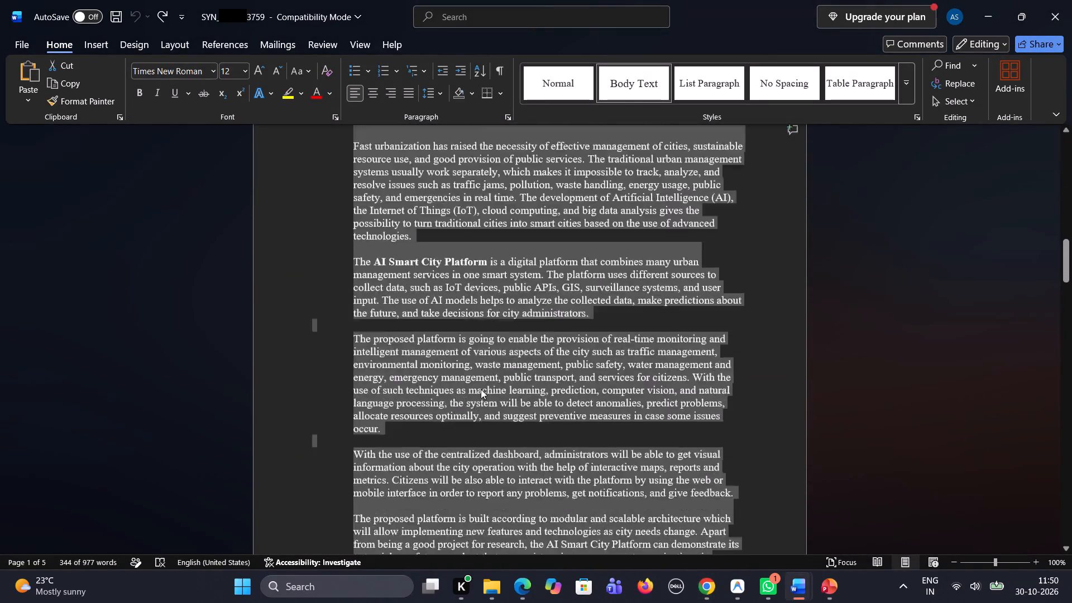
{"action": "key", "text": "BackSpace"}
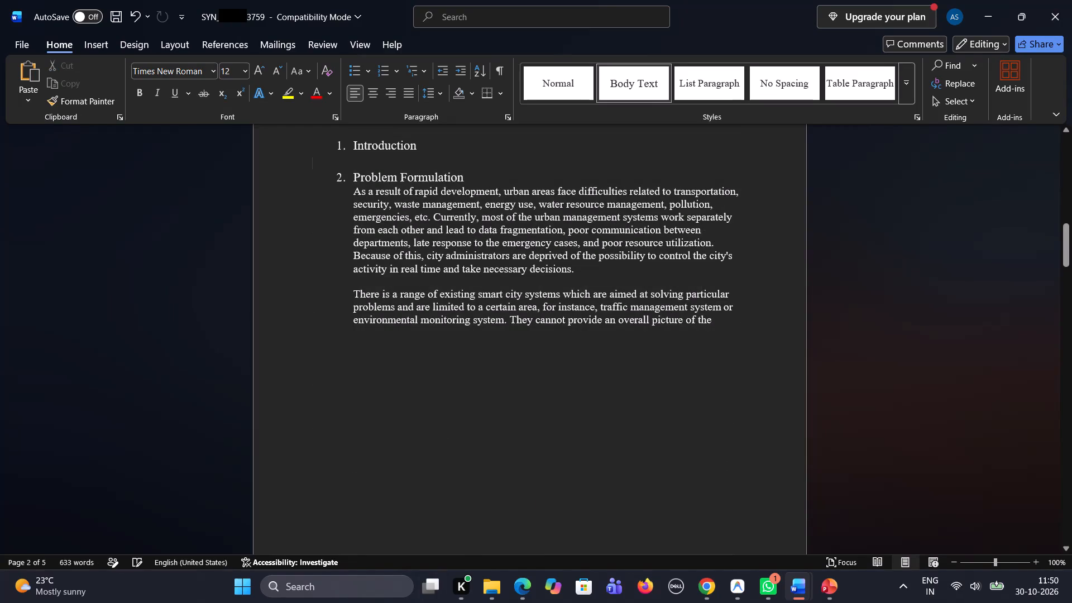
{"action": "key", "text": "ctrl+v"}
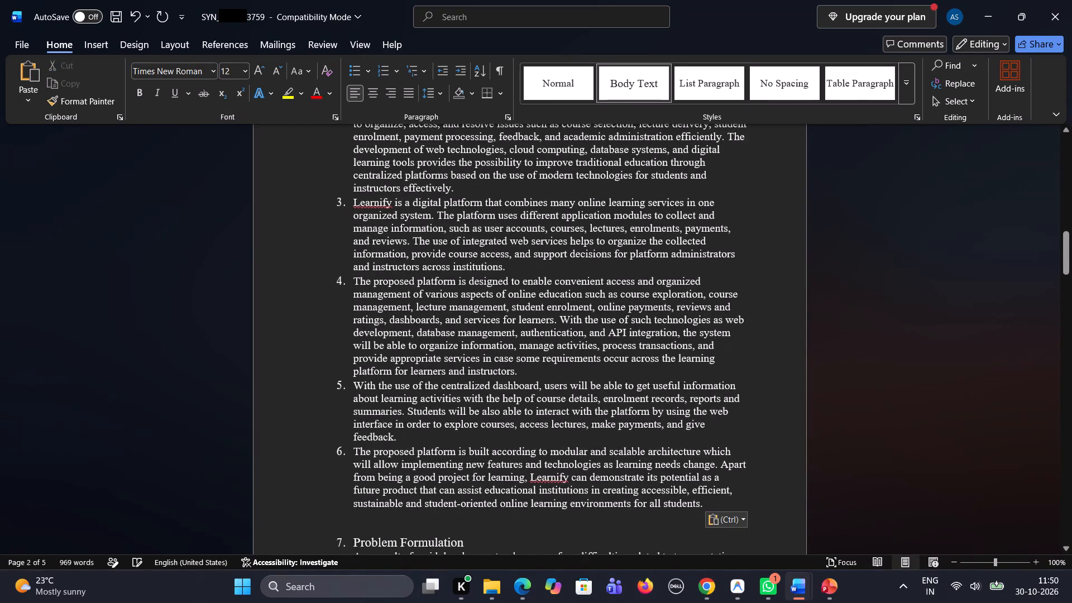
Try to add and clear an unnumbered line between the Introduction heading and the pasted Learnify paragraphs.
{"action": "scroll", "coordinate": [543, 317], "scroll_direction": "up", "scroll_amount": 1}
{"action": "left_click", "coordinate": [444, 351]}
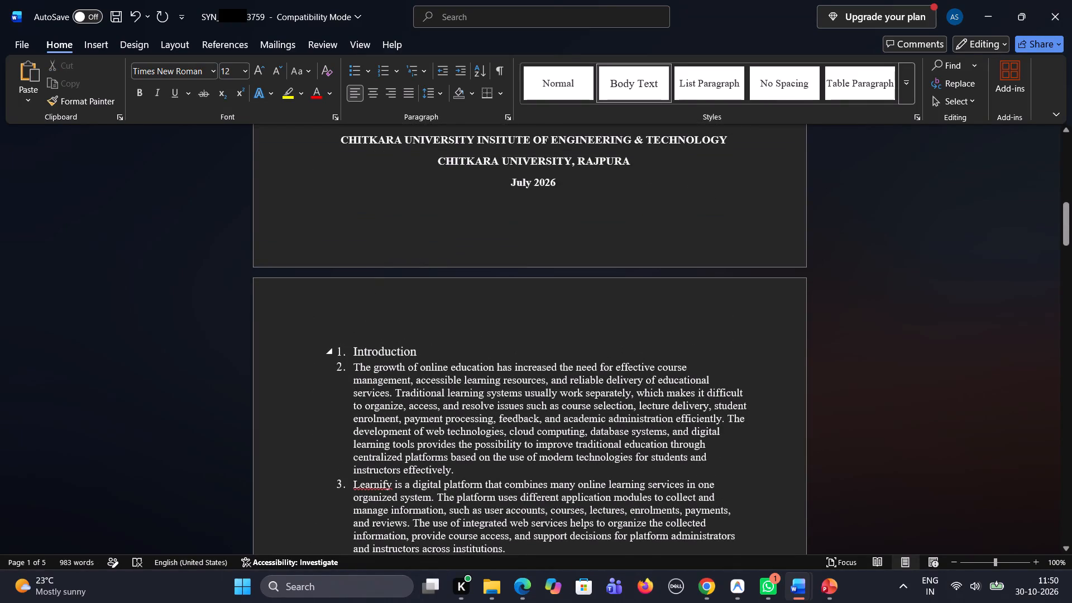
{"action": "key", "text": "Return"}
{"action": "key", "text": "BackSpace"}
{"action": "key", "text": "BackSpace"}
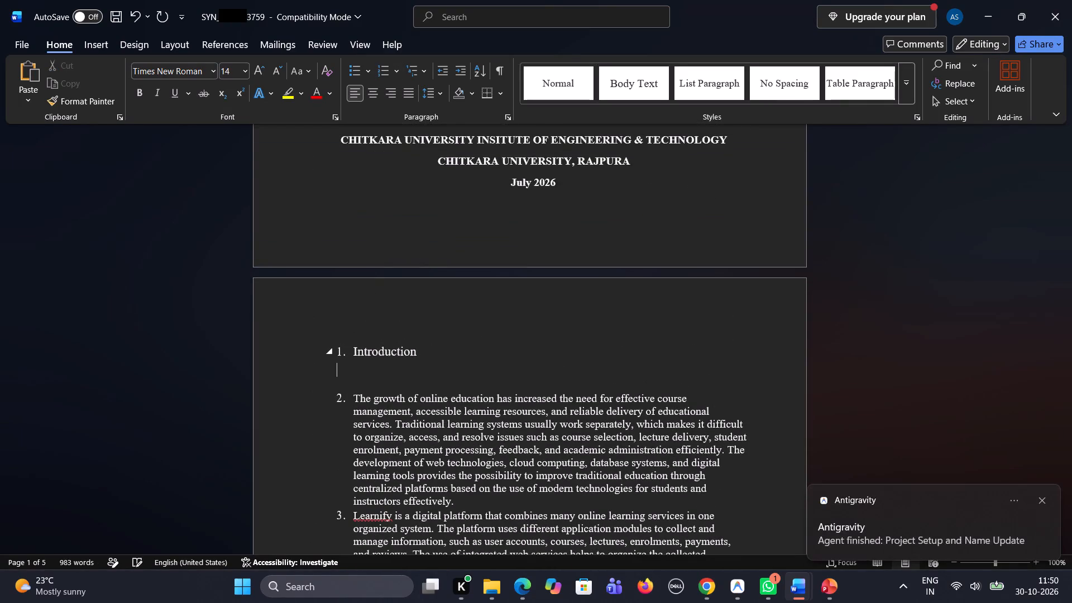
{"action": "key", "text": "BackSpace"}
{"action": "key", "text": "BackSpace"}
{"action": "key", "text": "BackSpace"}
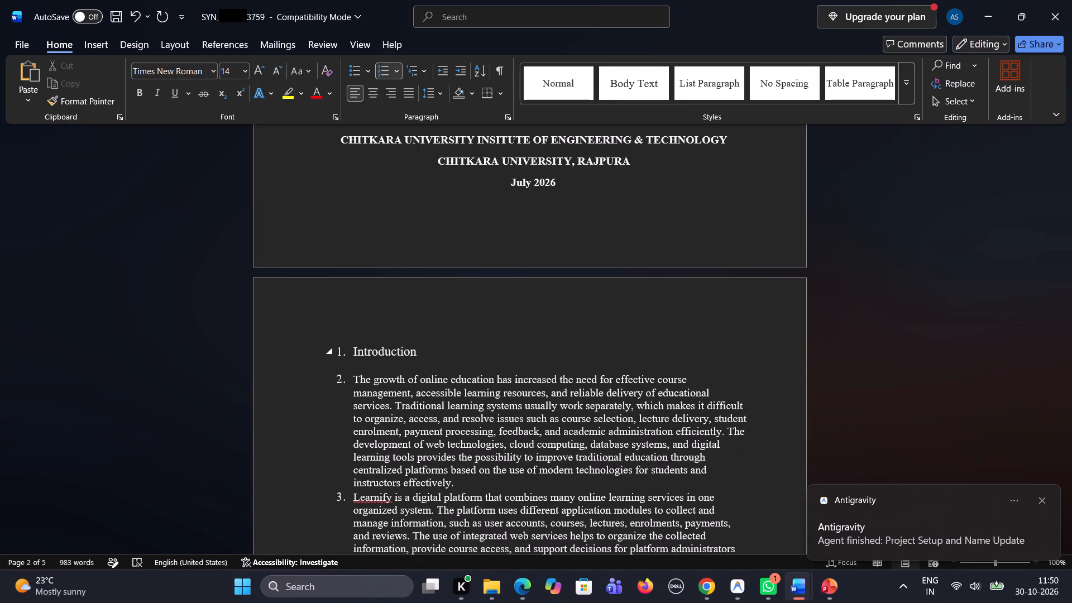
Examine the numbering and layout of the pasted Introduction paragraphs and the Problem Formulation and Proposed Solution sections that follow.
{"action": "scroll", "coordinate": [444, 351], "scroll_direction": "down", "scroll_amount": 4}
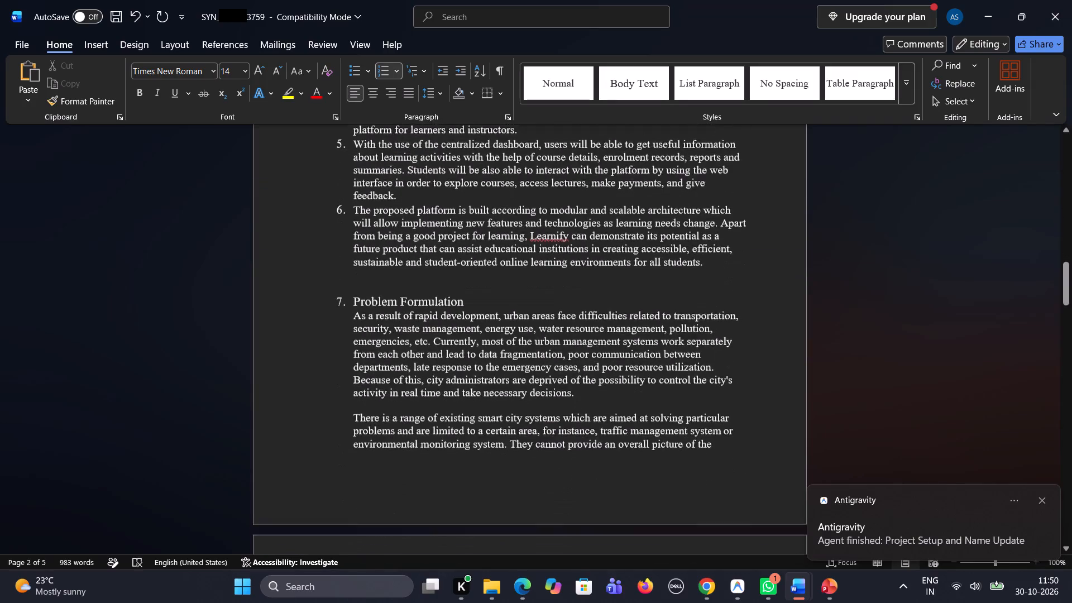
{"action": "scroll", "coordinate": [444, 351], "scroll_direction": "down", "scroll_amount": 1}
{"action": "scroll", "coordinate": [417, 404], "scroll_direction": "down", "scroll_amount": 2}
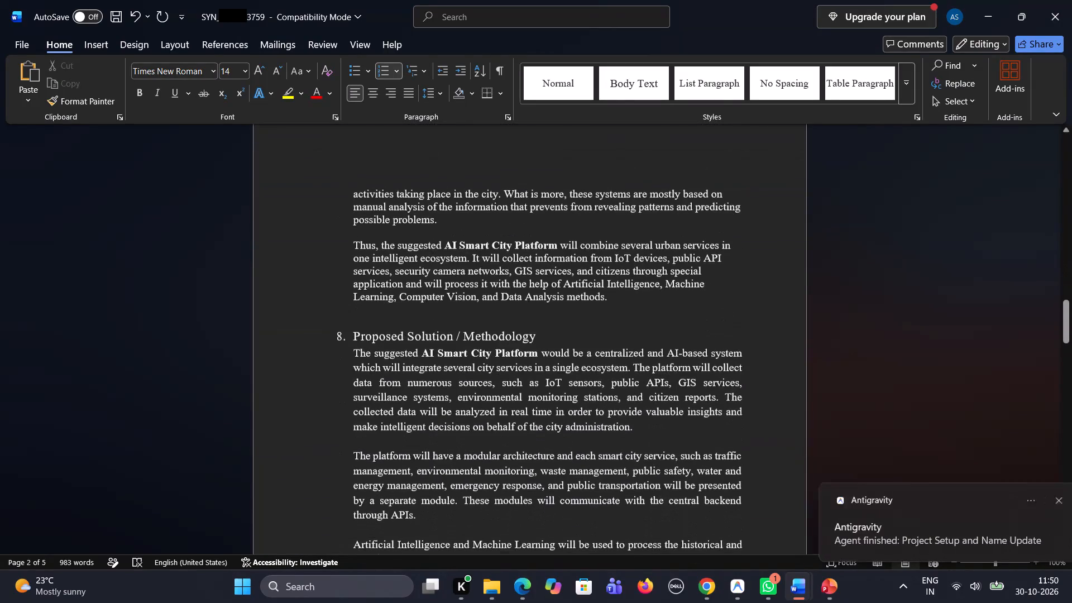
{"action": "scroll", "coordinate": [417, 404], "scroll_direction": "up", "scroll_amount": 3}
{"action": "scroll", "coordinate": [417, 404], "scroll_direction": "down", "scroll_amount": 1}
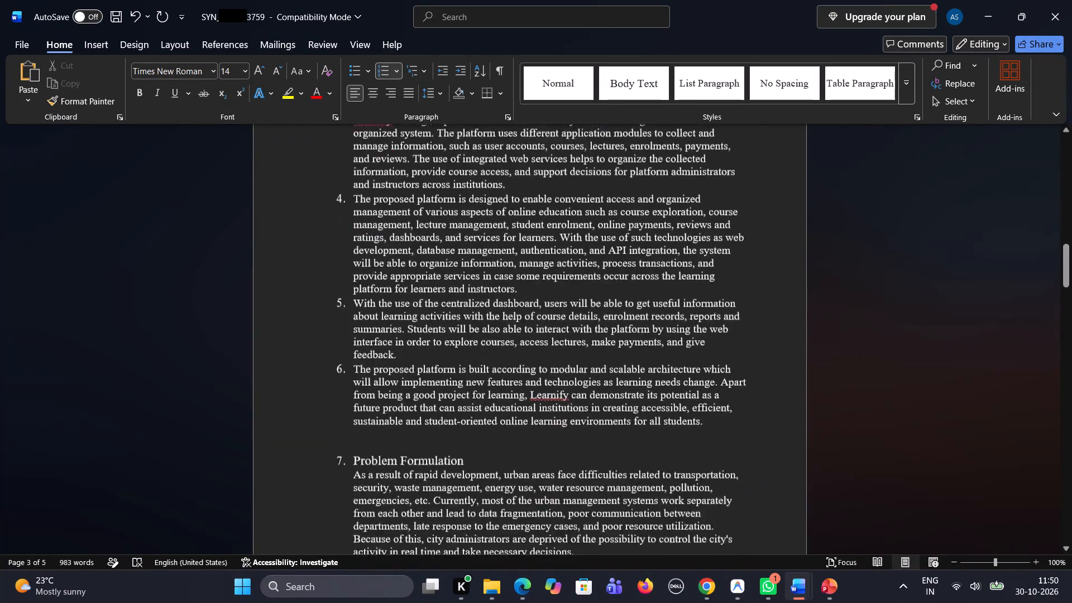
{"action": "scroll", "coordinate": [417, 404], "scroll_direction": "down", "scroll_amount": 1}
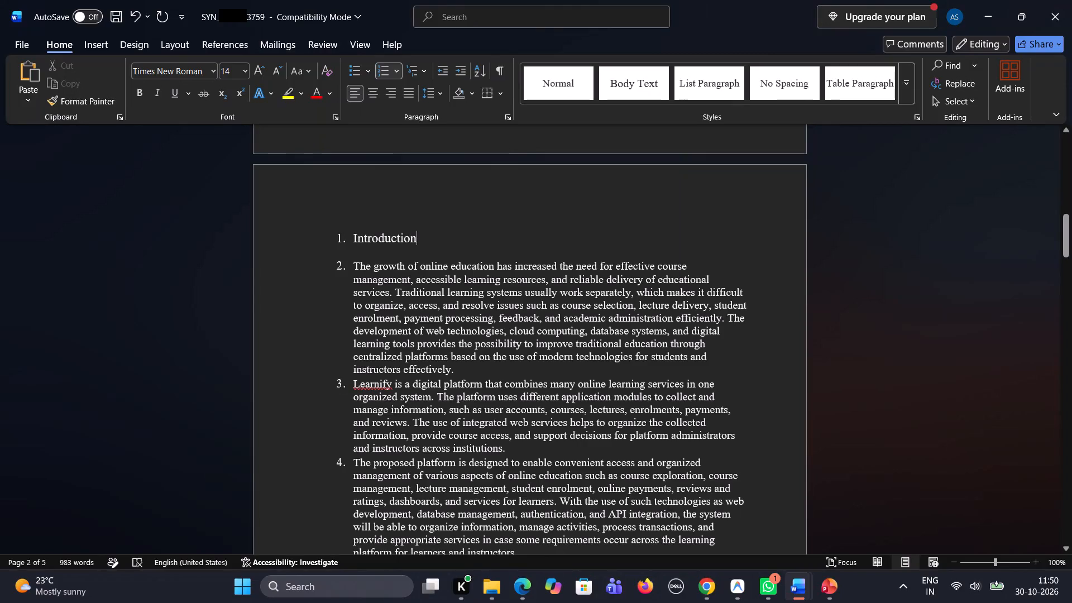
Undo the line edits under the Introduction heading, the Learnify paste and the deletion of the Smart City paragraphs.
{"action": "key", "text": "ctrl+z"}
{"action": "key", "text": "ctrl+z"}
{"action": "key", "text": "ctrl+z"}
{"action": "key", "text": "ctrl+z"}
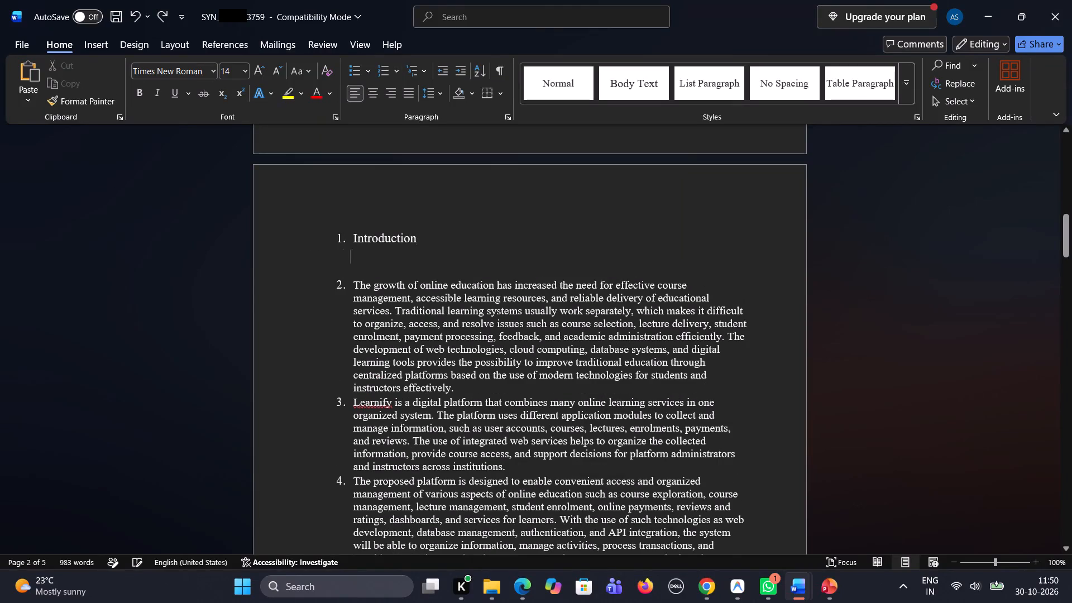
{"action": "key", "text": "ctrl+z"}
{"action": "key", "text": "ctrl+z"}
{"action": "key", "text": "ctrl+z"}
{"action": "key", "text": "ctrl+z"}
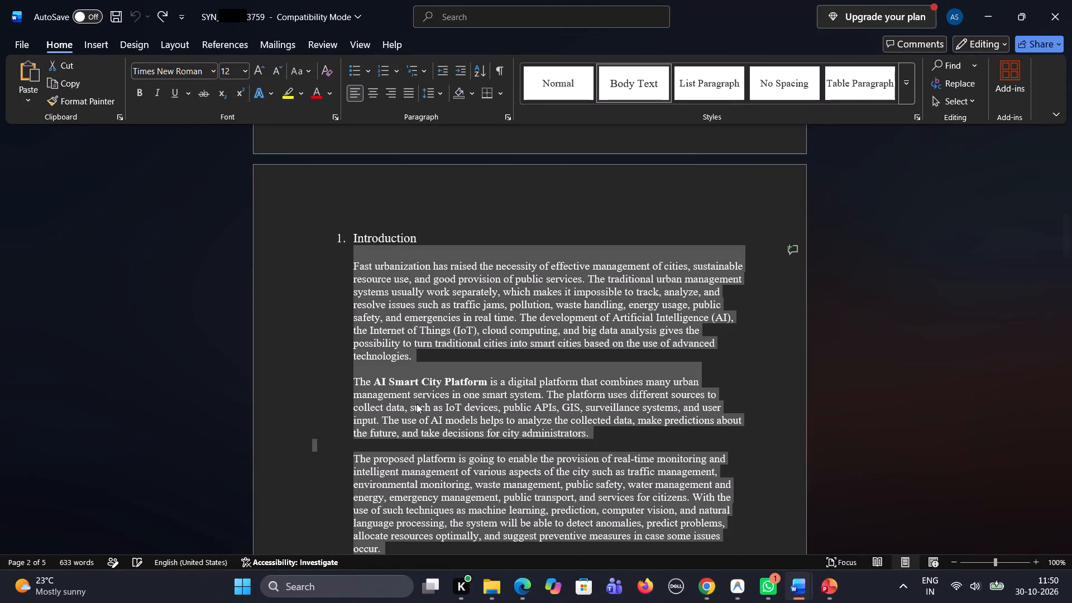
Delete all the Smart City body paragraphs between the Introduction and Problem Formulation headings, keeping both headings.
{"action": "scroll", "coordinate": [417, 404], "scroll_direction": "down", "scroll_amount": 1}
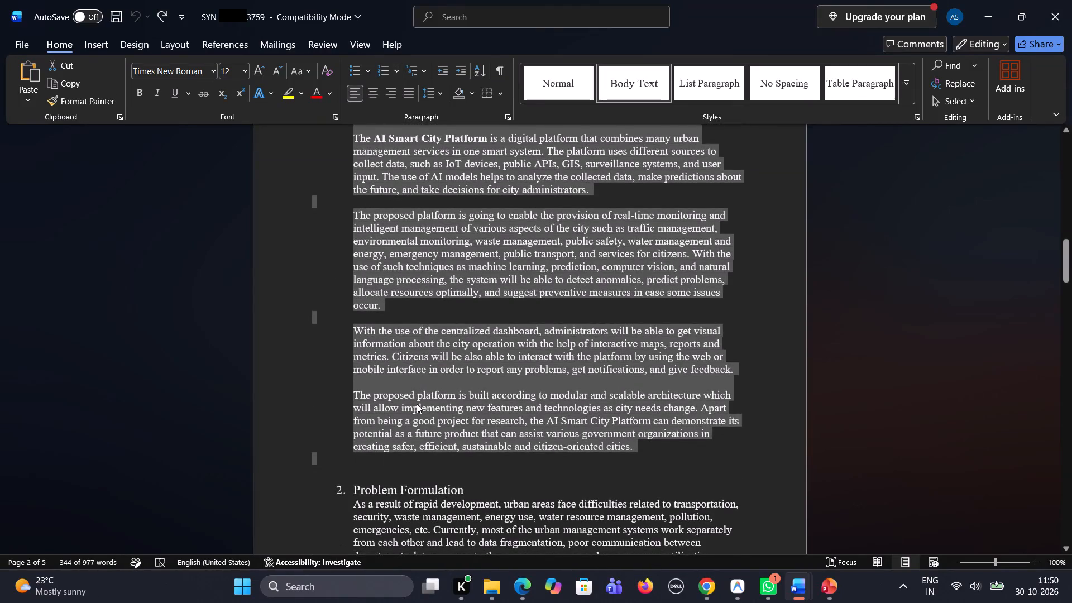
{"action": "scroll", "coordinate": [417, 404], "scroll_direction": "up", "scroll_amount": 1}
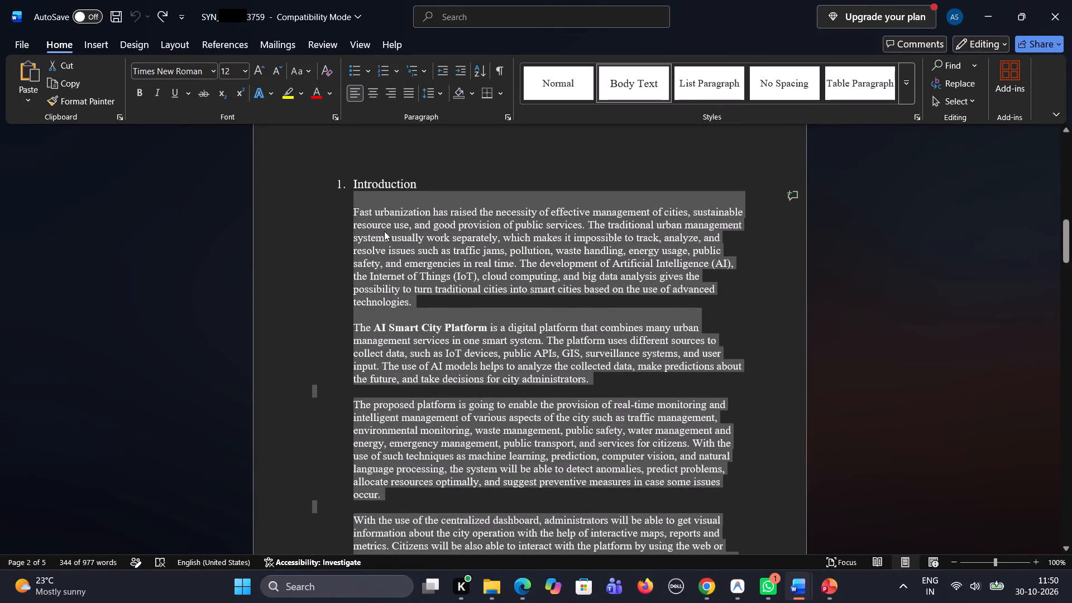
{"action": "left_click", "coordinate": [355, 209]}
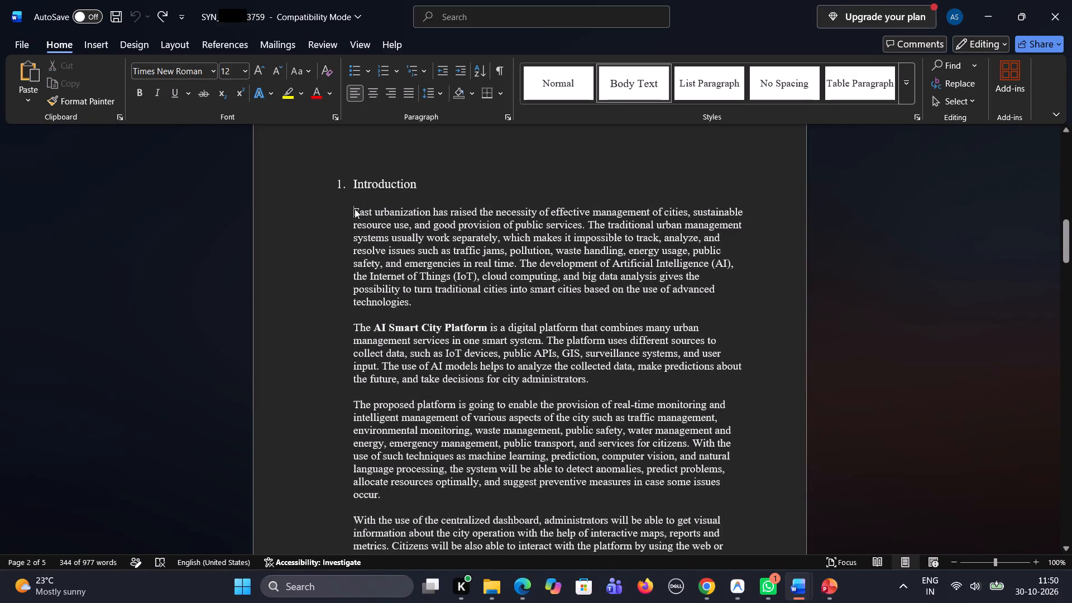
{"action": "left_click_drag", "start_coordinate": [350, 208], "coordinate": [496, 594]}
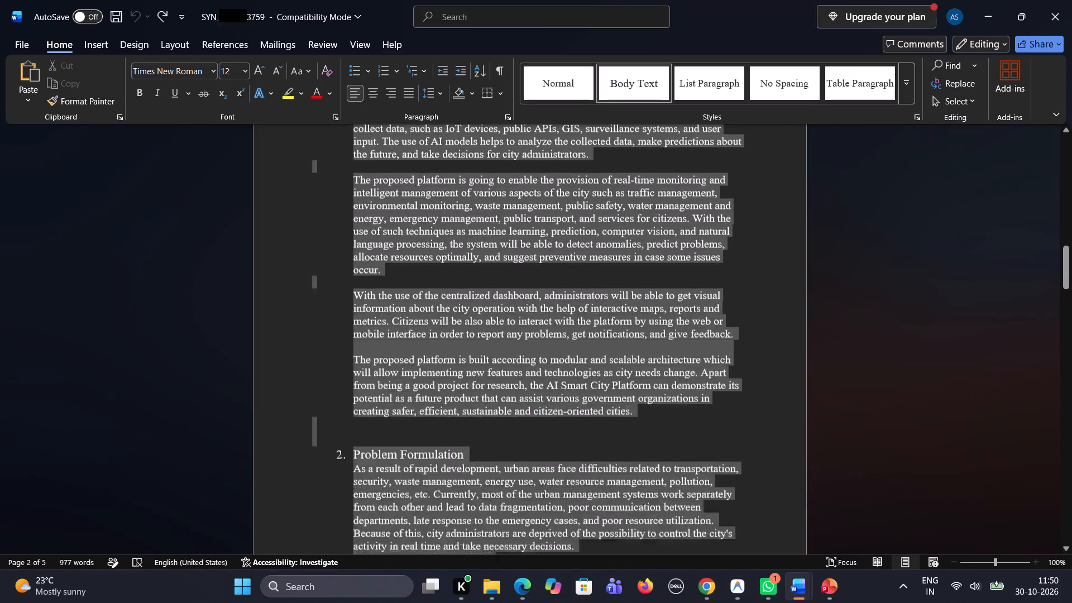
{"action": "left_click_drag", "start_coordinate": [496, 594], "coordinate": [681, 299]}
{"action": "key", "text": "BackSpace"}
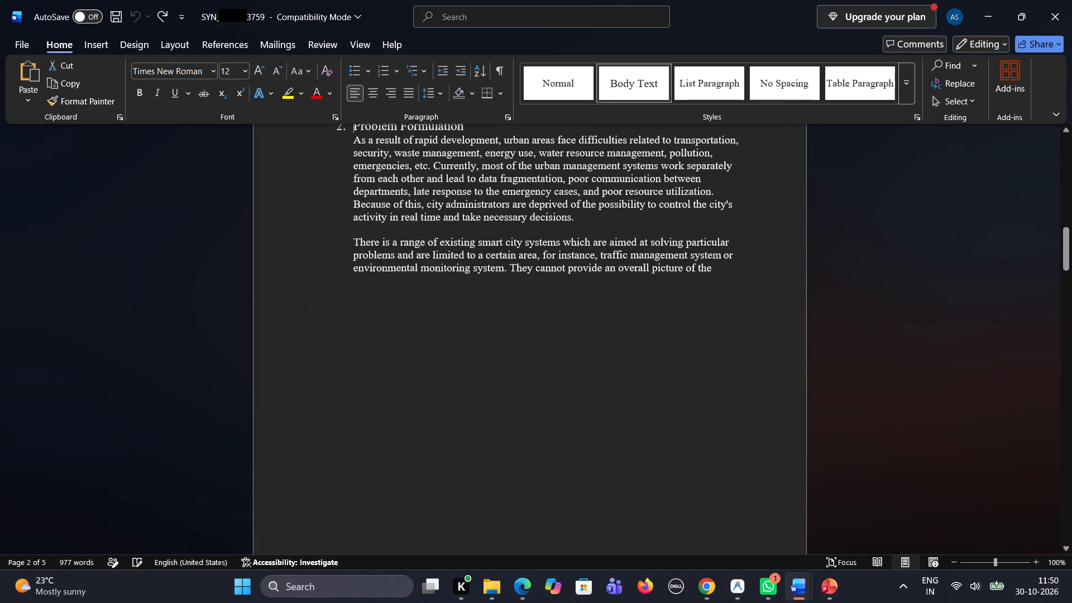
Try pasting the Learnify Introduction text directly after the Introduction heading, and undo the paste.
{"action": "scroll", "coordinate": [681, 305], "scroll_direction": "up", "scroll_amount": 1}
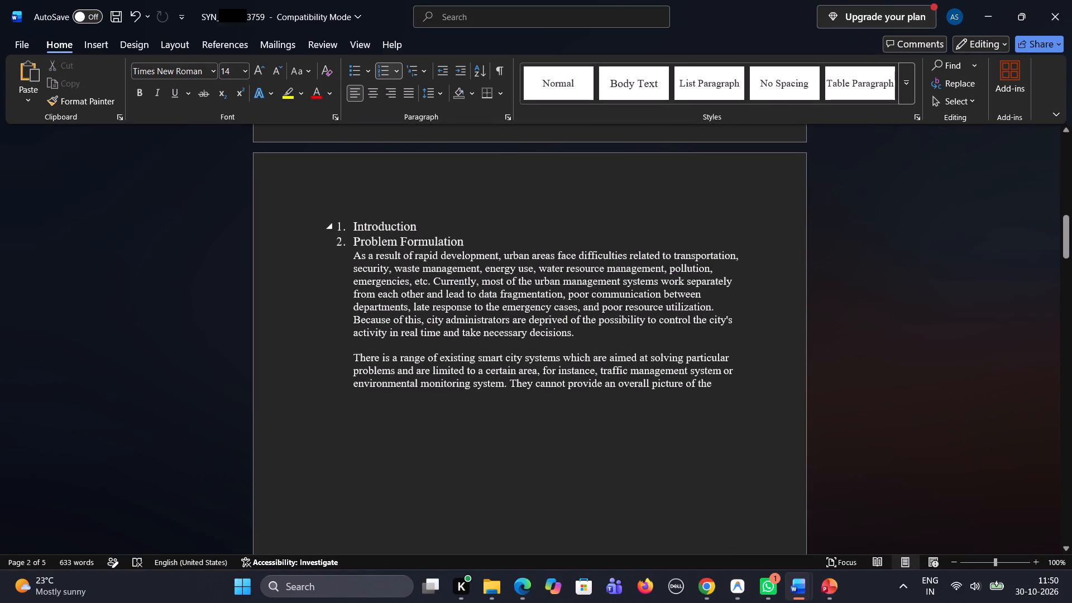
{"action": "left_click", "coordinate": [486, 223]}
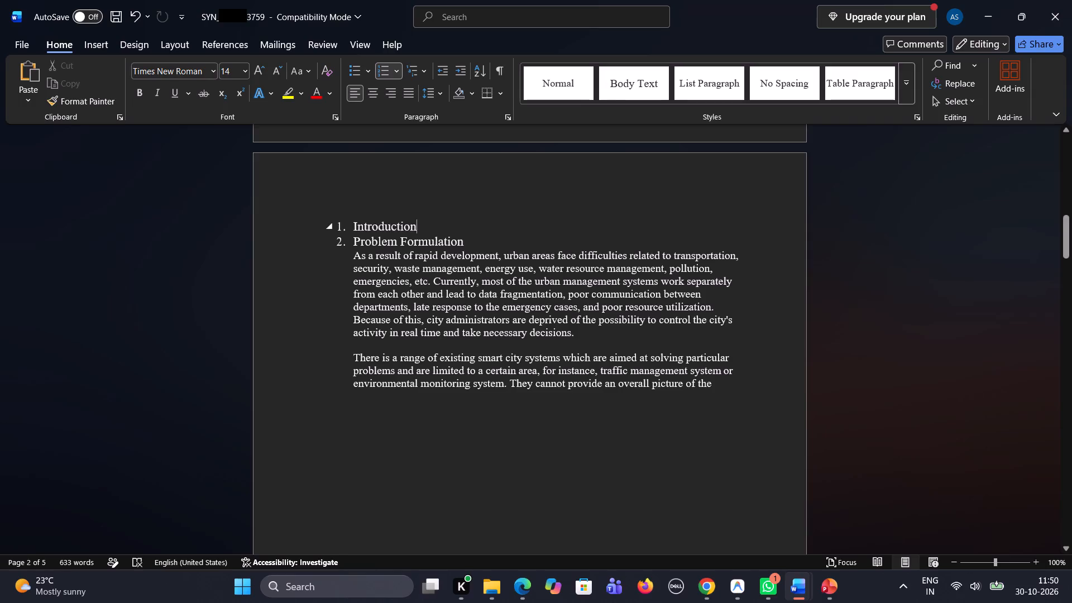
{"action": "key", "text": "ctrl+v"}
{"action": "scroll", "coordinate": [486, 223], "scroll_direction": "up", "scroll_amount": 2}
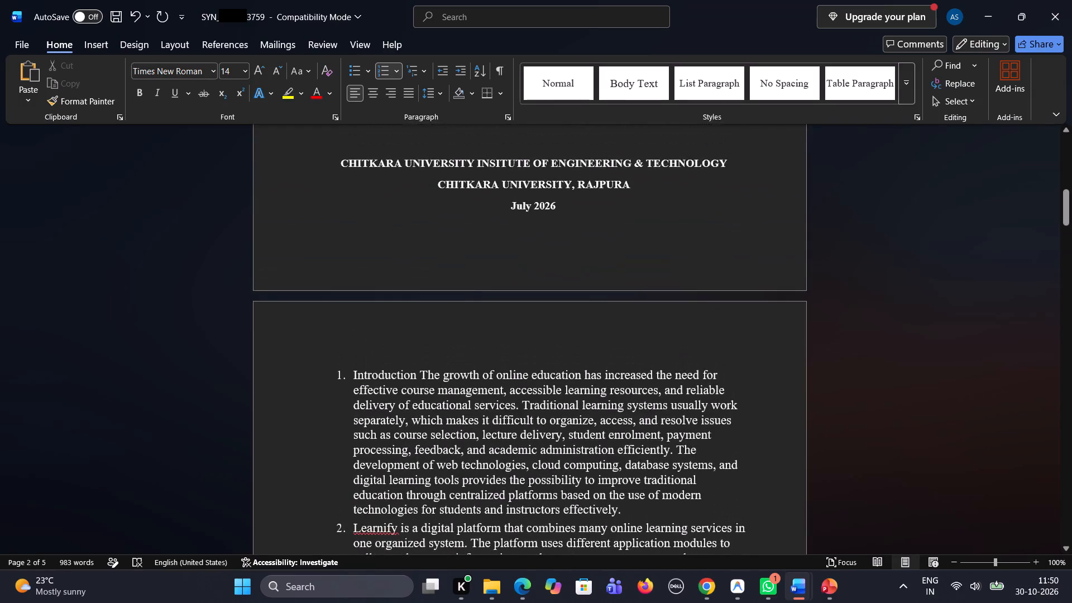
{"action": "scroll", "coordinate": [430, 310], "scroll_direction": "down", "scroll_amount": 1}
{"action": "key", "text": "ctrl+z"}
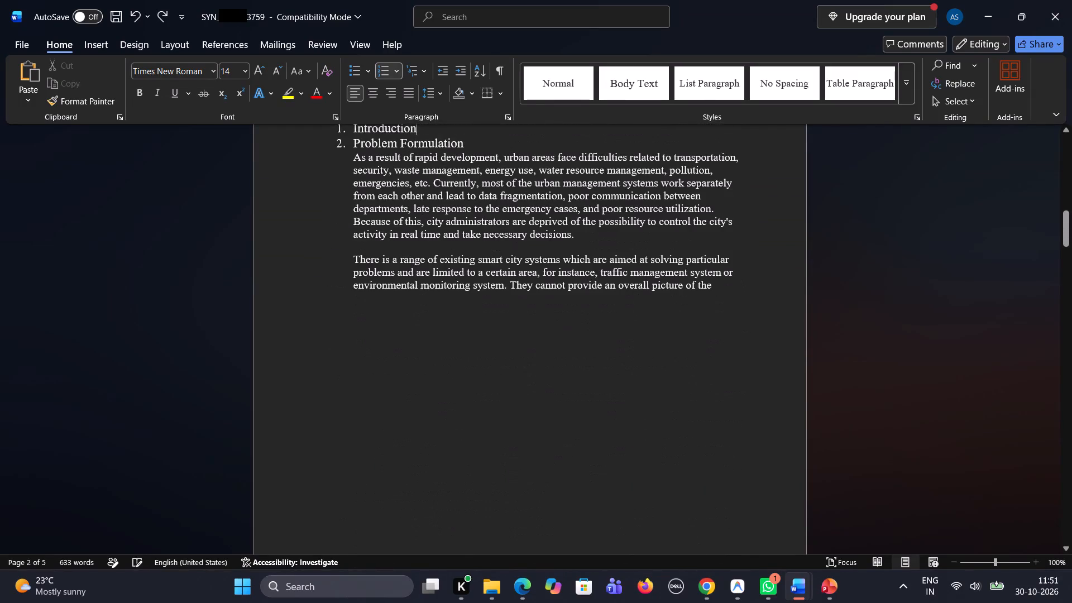
Insert an unnumbered blank line between the Introduction and Problem Formulation headings.
{"action": "scroll", "coordinate": [430, 310], "scroll_direction": "up", "scroll_amount": 1}
{"action": "key", "text": "space"}
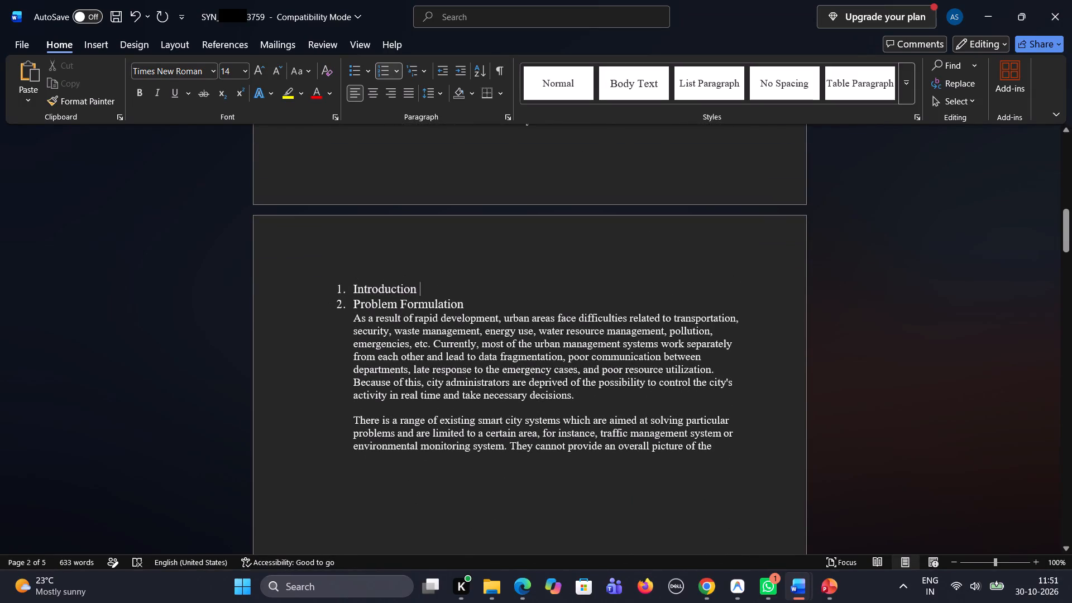
{"action": "left_click", "coordinate": [539, 282]}
{"action": "key", "text": "Return"}
{"action": "key", "text": "Return"}
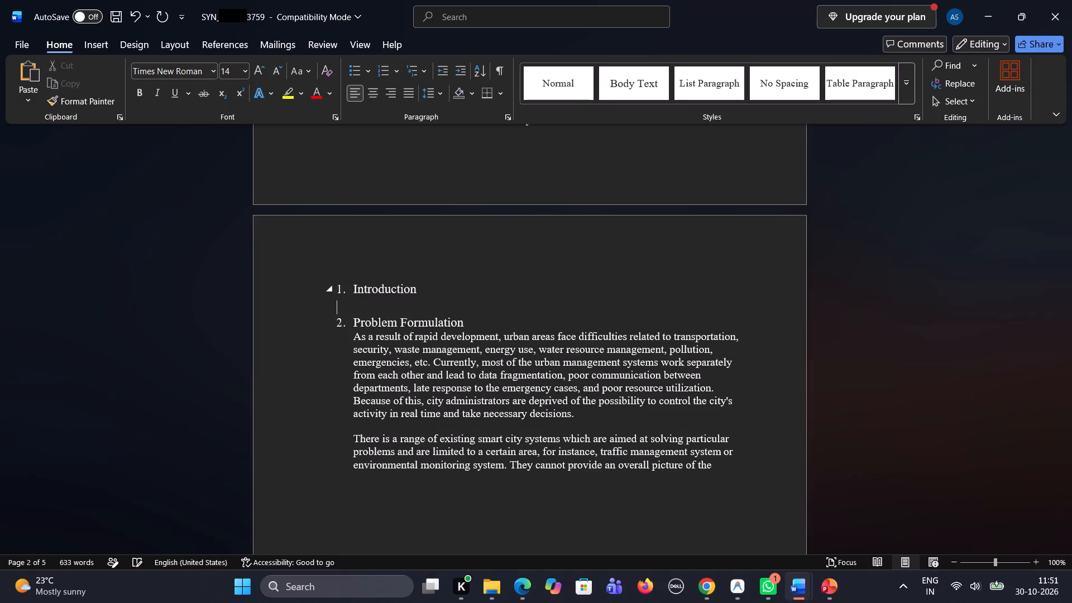
Add three more blank lines between the Introduction and Problem Formulation headings.
{"action": "key", "text": "Return"}
{"action": "key", "text": "Return"}
{"action": "key", "text": "Return"}
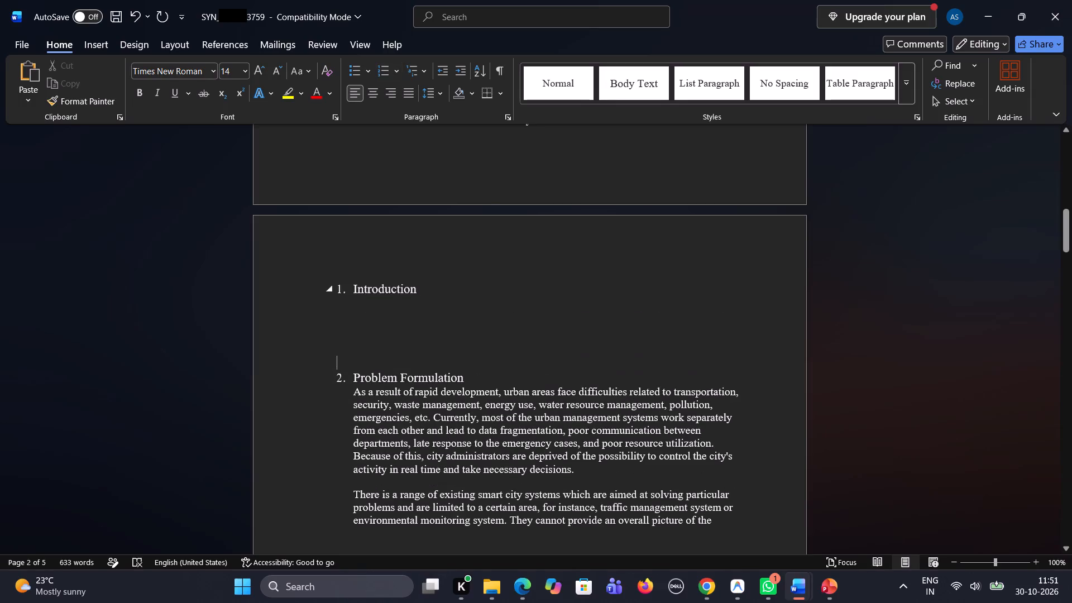
Paste the Learnify Introduction text at the end of the Introduction heading line.
{"action": "left_click", "coordinate": [424, 291]}
{"action": "key", "text": "space"}
{"action": "type", "text": "kk"}
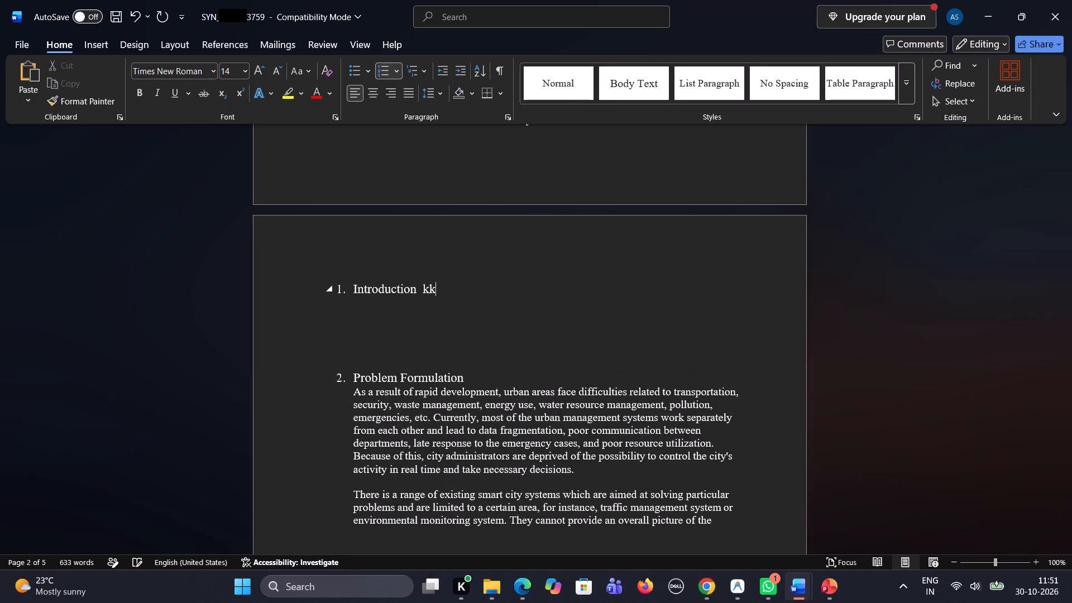
{"action": "key", "text": "BackSpace"}
{"action": "key", "text": "BackSpace"}
{"action": "key", "text": "ctrl+v"}
Separate the pasted text from the Introduction heading so its first paragraph starts on its own unnumbered line, aligned with the heading number.
{"action": "scroll", "coordinate": [424, 291], "scroll_direction": "up", "scroll_amount": 3}
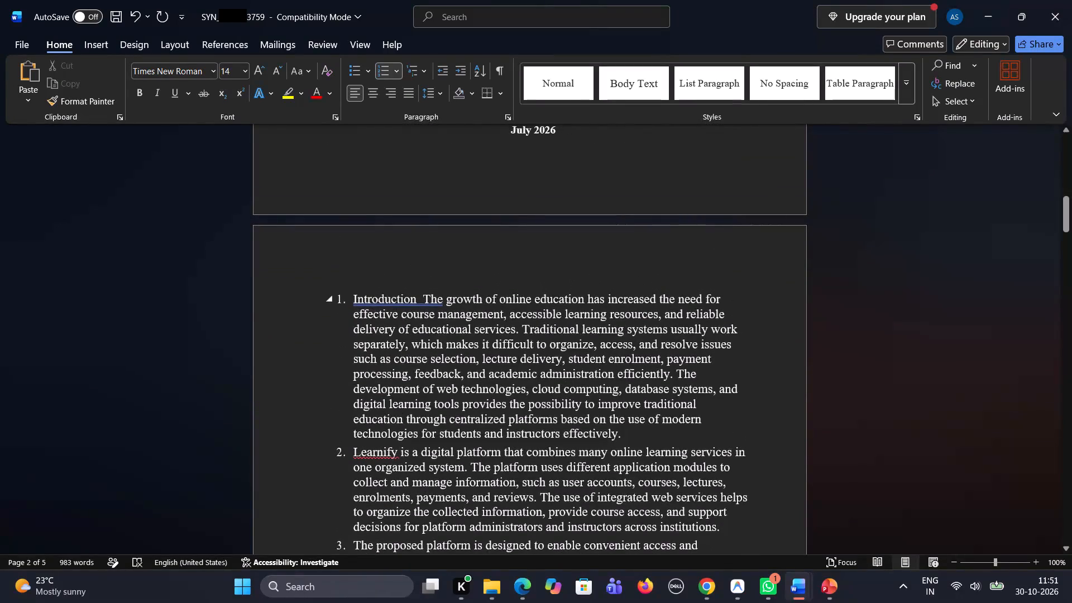
{"action": "left_click", "coordinate": [424, 294]}
{"action": "key", "text": "Return"}
{"action": "key", "text": "BackSpace"}
{"action": "key", "text": "BackSpace"}
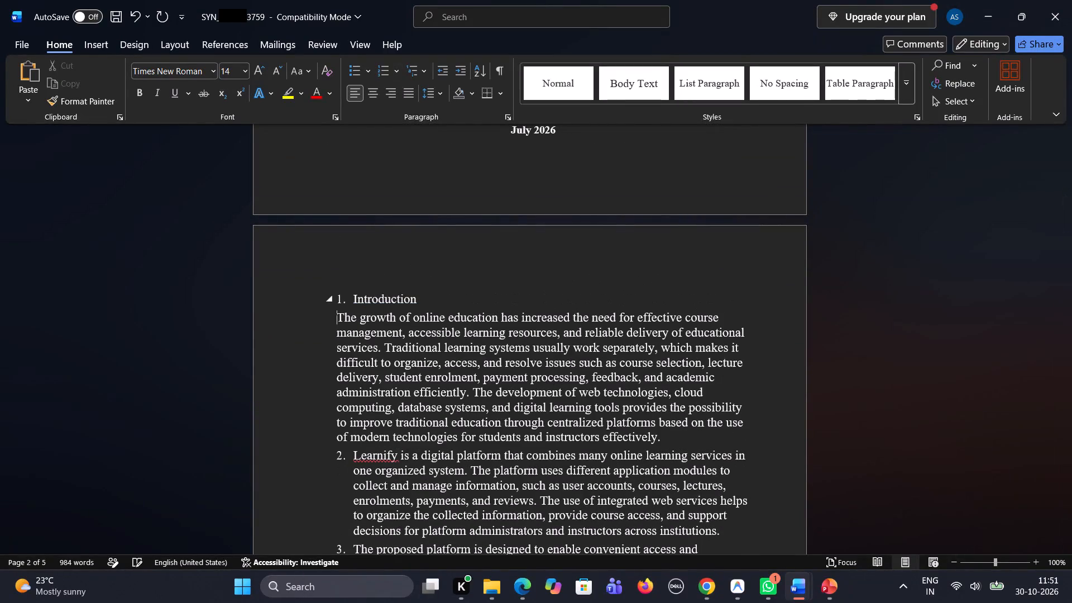
{"action": "key", "text": "space"}
{"action": "key", "text": "ctrl+z"}
Remove the list number from the paragraph beginning "Learnify is a digital platform" and align it with the paragraph above.
{"action": "left_click", "coordinate": [344, 454]}
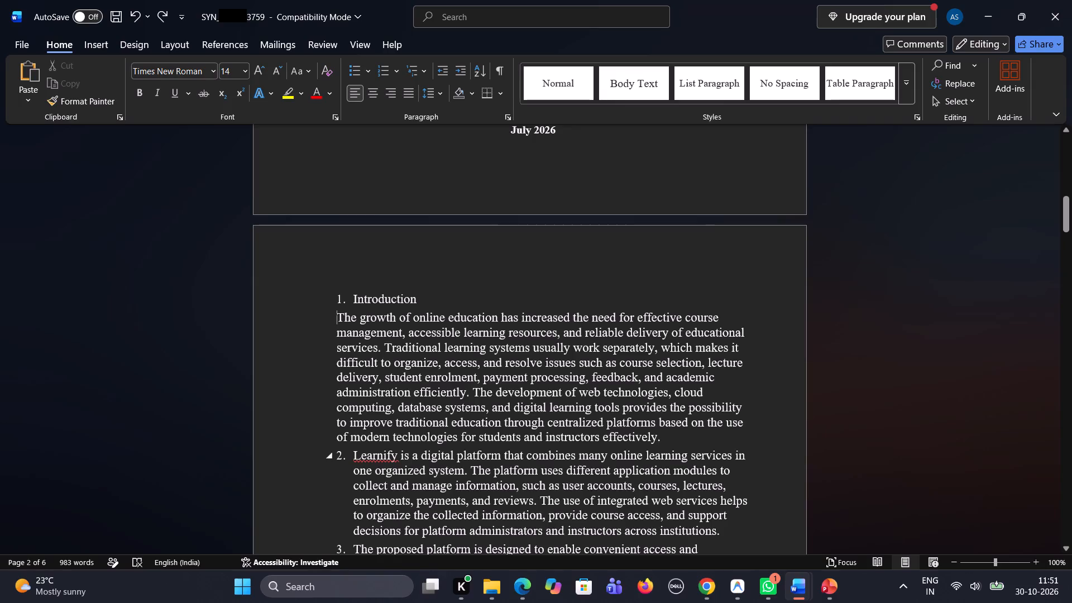
{"action": "key", "text": "BackSpace"}
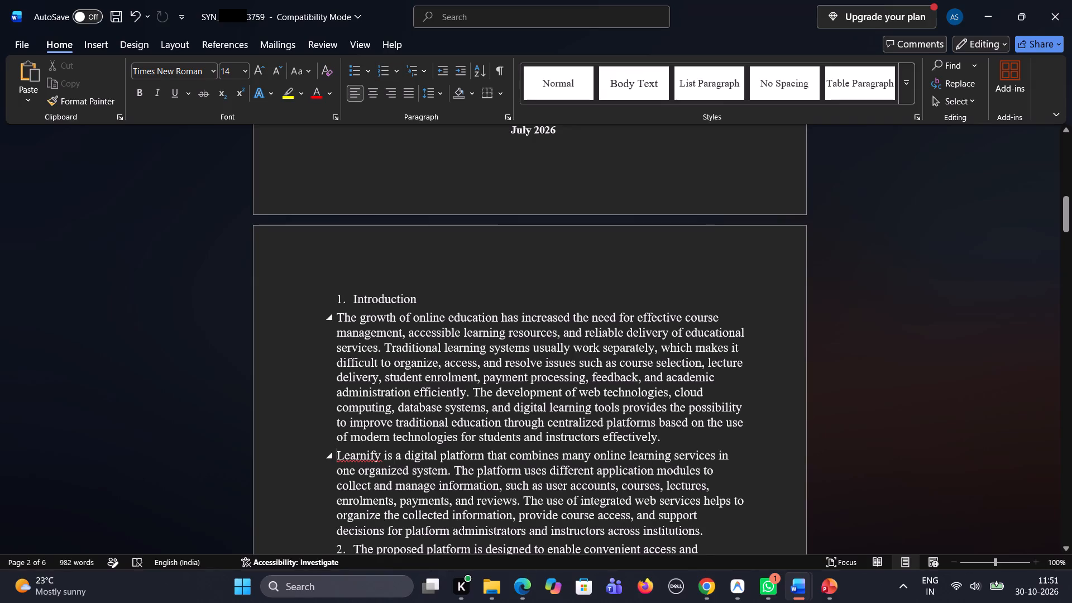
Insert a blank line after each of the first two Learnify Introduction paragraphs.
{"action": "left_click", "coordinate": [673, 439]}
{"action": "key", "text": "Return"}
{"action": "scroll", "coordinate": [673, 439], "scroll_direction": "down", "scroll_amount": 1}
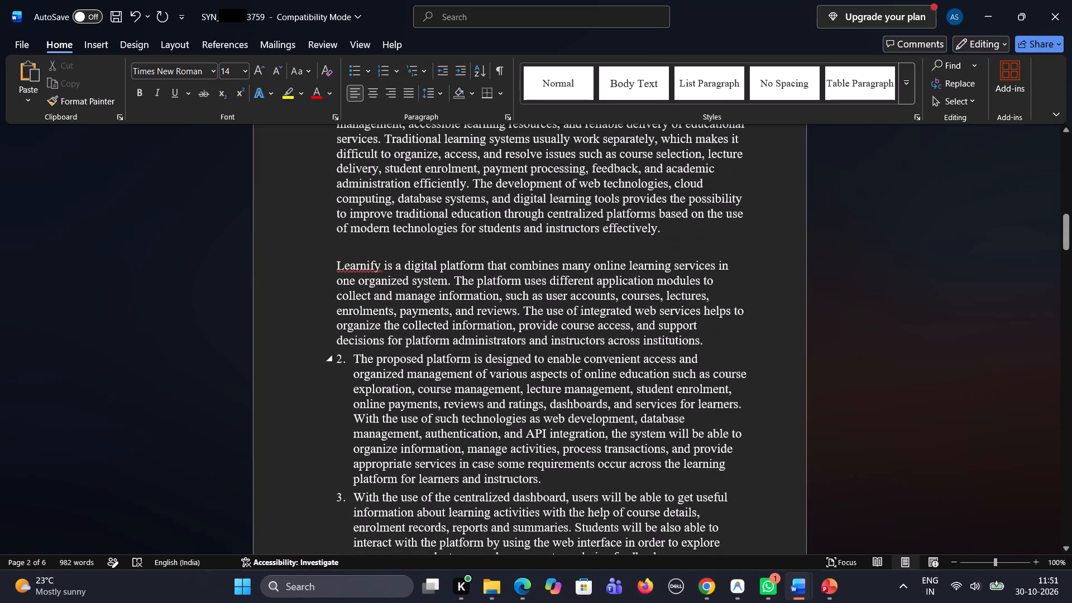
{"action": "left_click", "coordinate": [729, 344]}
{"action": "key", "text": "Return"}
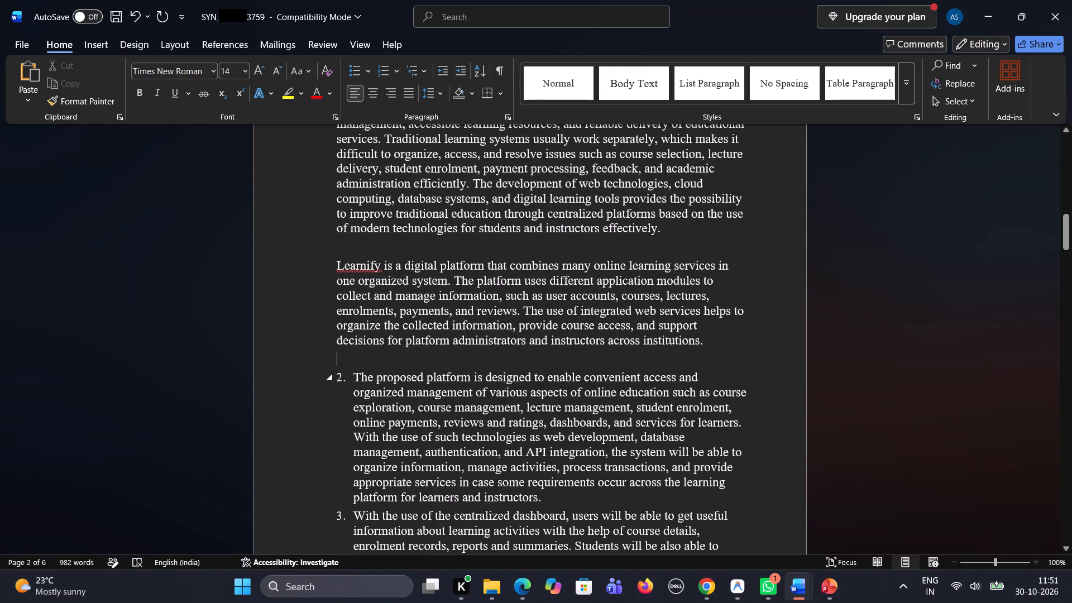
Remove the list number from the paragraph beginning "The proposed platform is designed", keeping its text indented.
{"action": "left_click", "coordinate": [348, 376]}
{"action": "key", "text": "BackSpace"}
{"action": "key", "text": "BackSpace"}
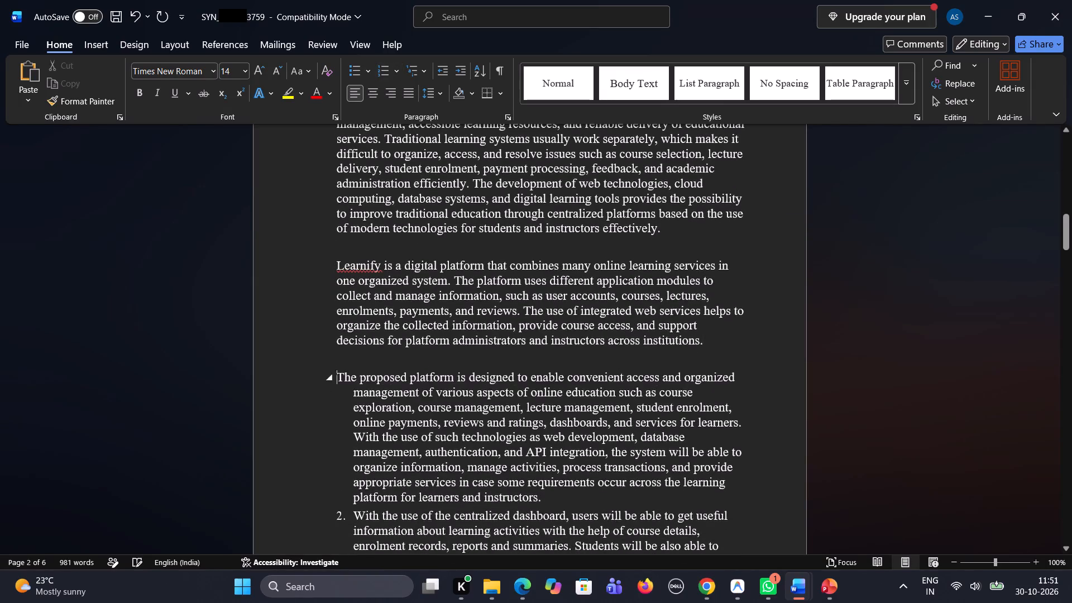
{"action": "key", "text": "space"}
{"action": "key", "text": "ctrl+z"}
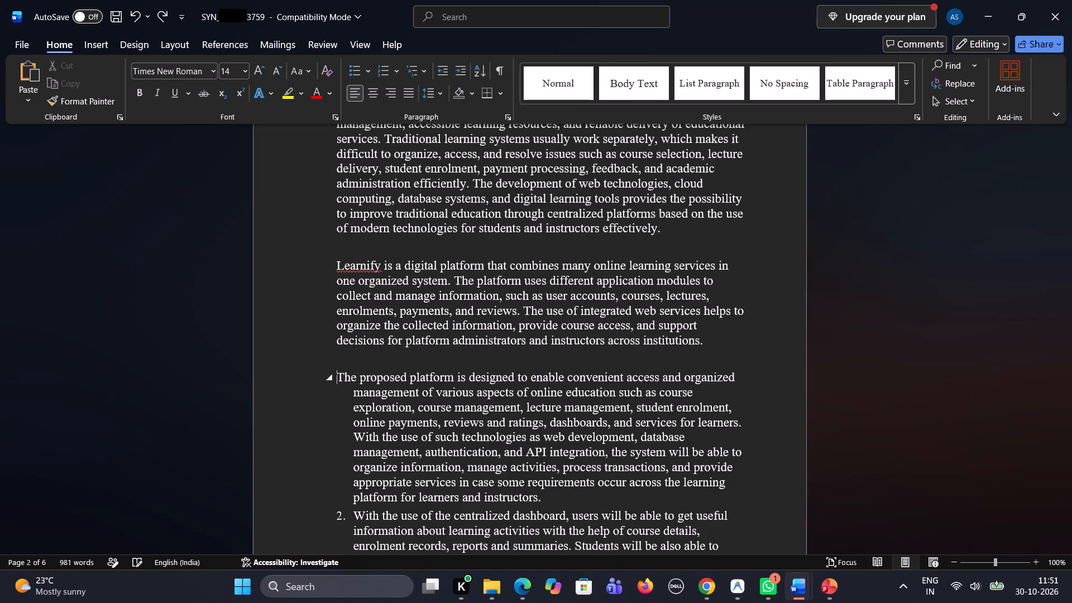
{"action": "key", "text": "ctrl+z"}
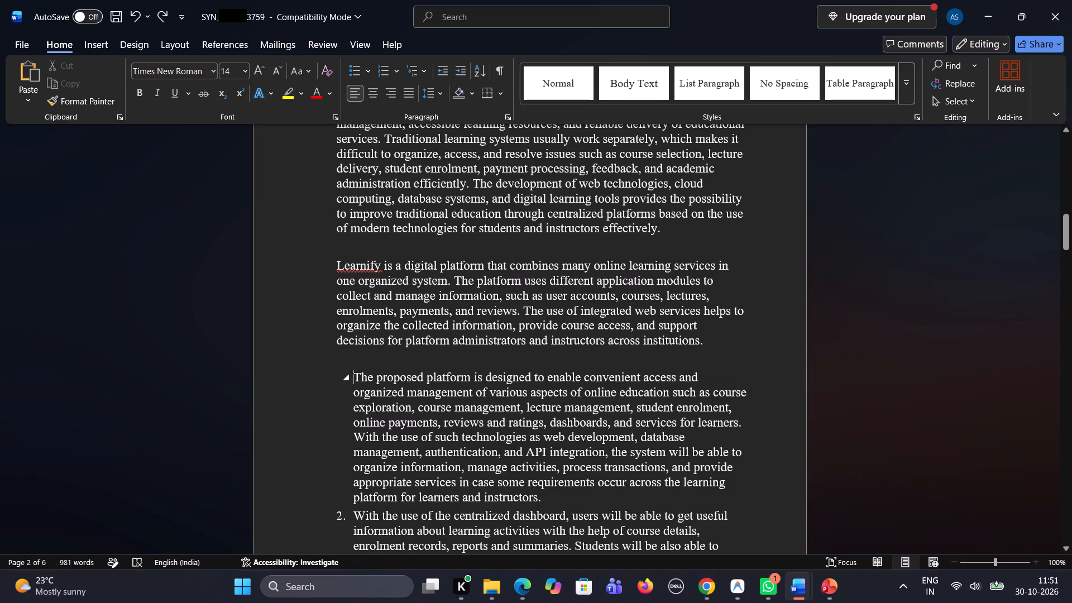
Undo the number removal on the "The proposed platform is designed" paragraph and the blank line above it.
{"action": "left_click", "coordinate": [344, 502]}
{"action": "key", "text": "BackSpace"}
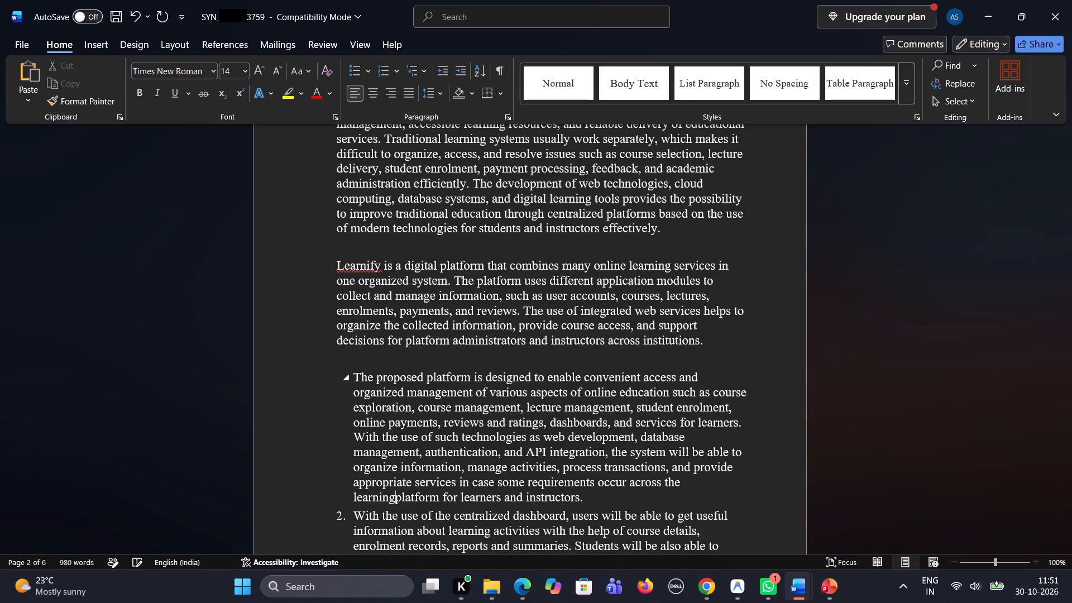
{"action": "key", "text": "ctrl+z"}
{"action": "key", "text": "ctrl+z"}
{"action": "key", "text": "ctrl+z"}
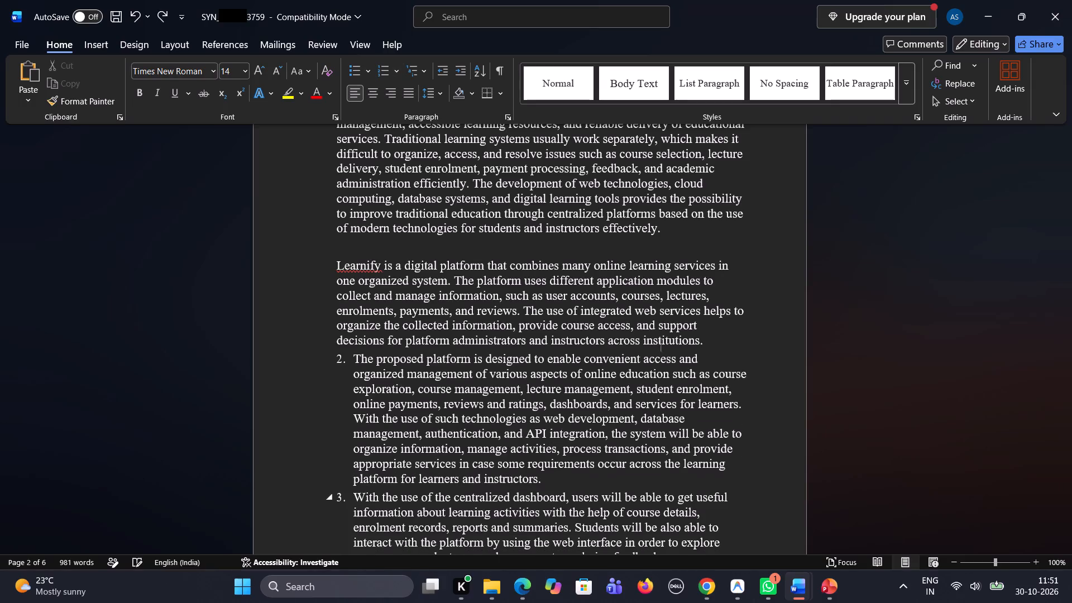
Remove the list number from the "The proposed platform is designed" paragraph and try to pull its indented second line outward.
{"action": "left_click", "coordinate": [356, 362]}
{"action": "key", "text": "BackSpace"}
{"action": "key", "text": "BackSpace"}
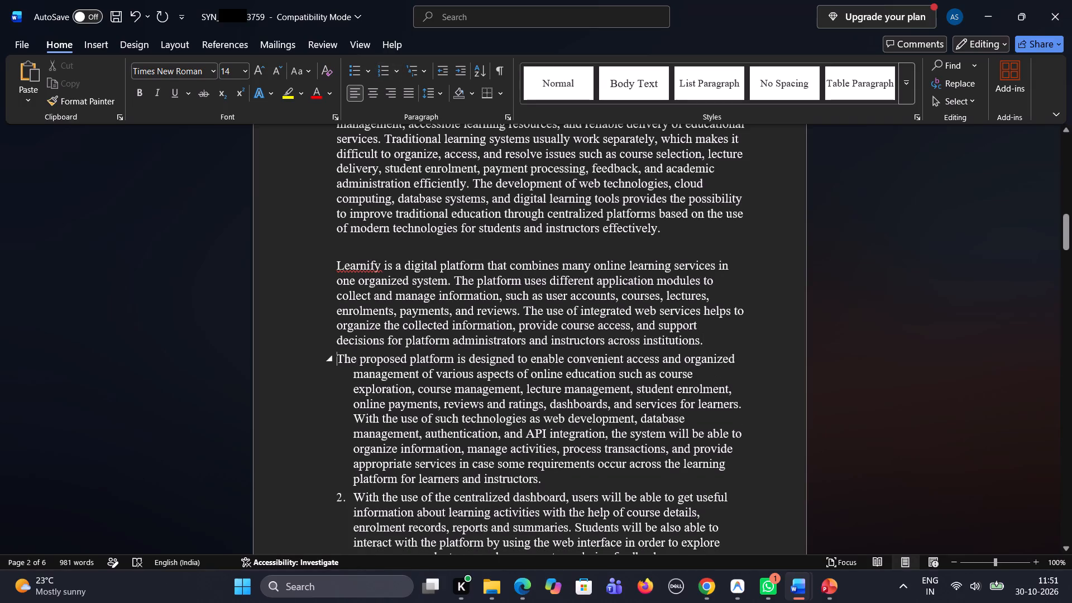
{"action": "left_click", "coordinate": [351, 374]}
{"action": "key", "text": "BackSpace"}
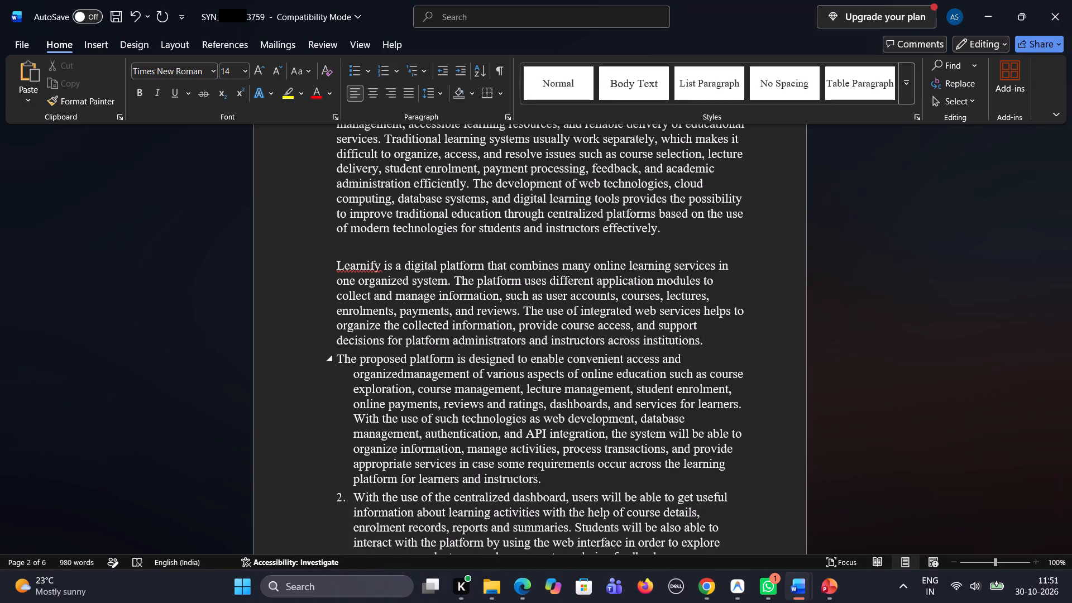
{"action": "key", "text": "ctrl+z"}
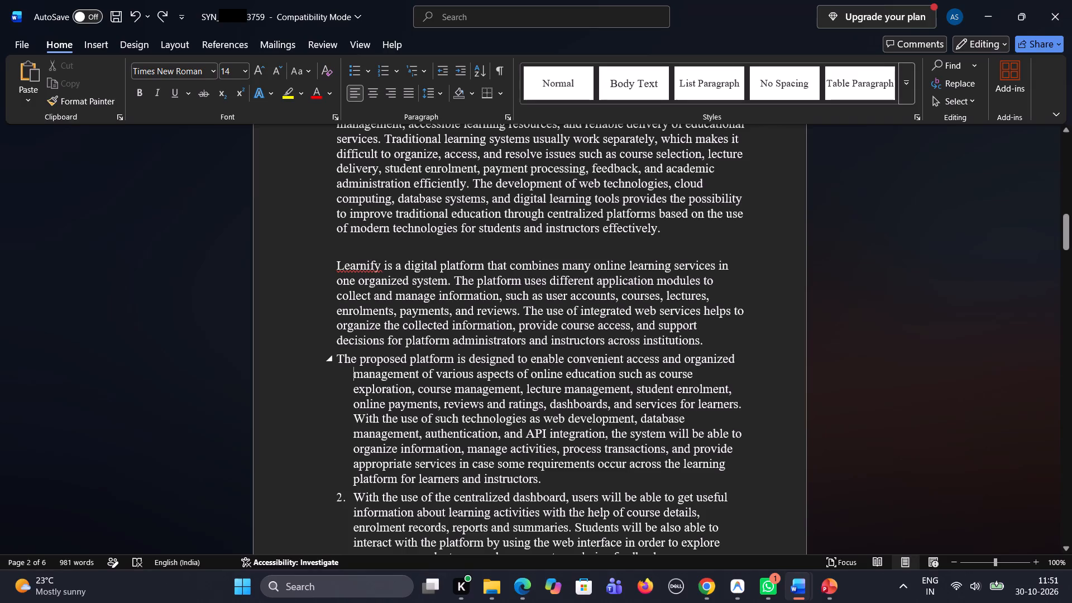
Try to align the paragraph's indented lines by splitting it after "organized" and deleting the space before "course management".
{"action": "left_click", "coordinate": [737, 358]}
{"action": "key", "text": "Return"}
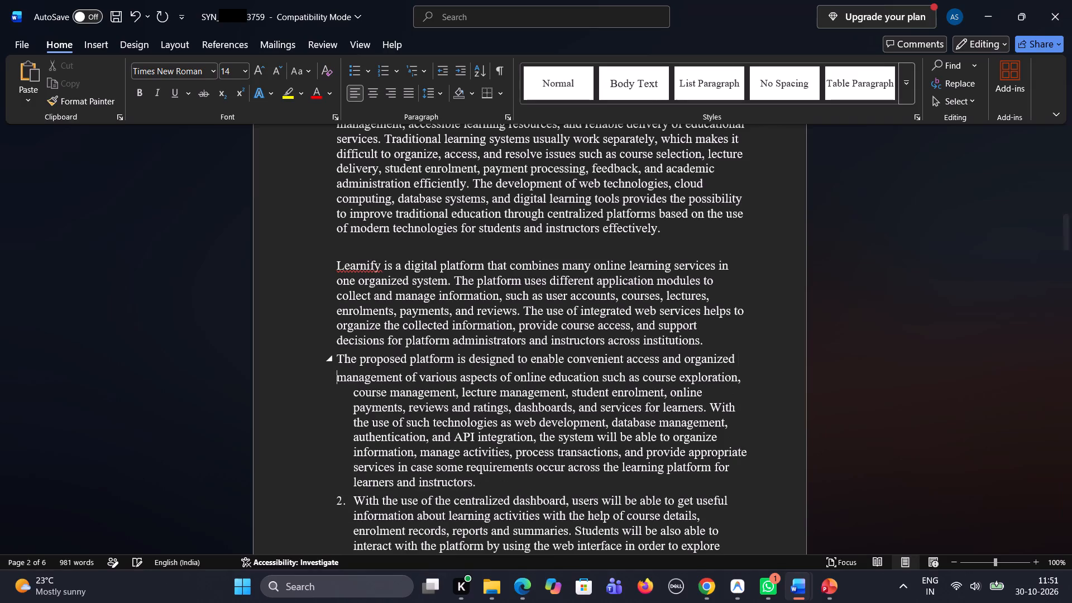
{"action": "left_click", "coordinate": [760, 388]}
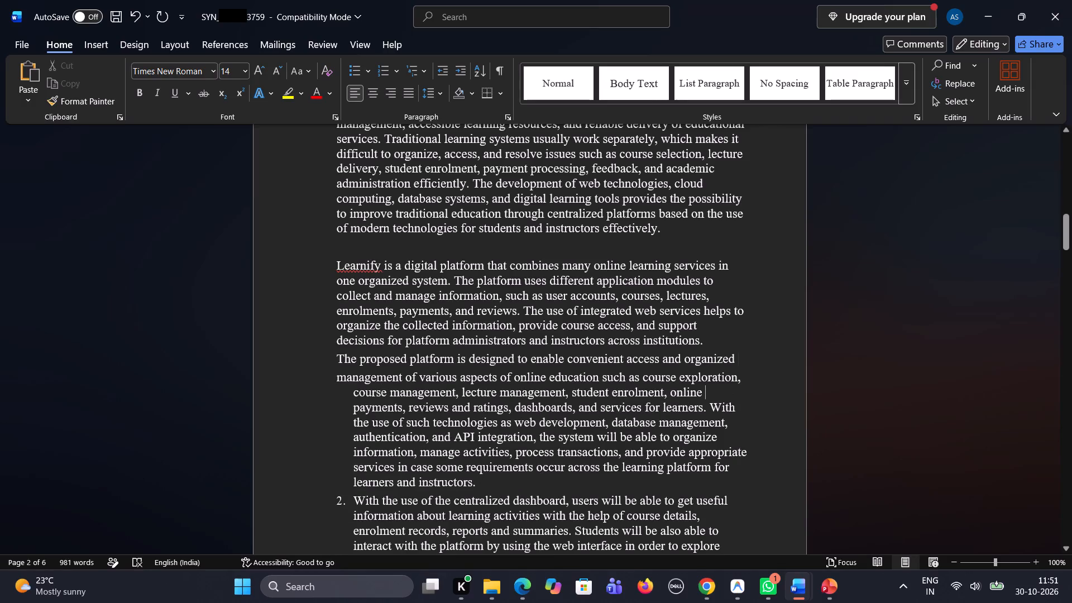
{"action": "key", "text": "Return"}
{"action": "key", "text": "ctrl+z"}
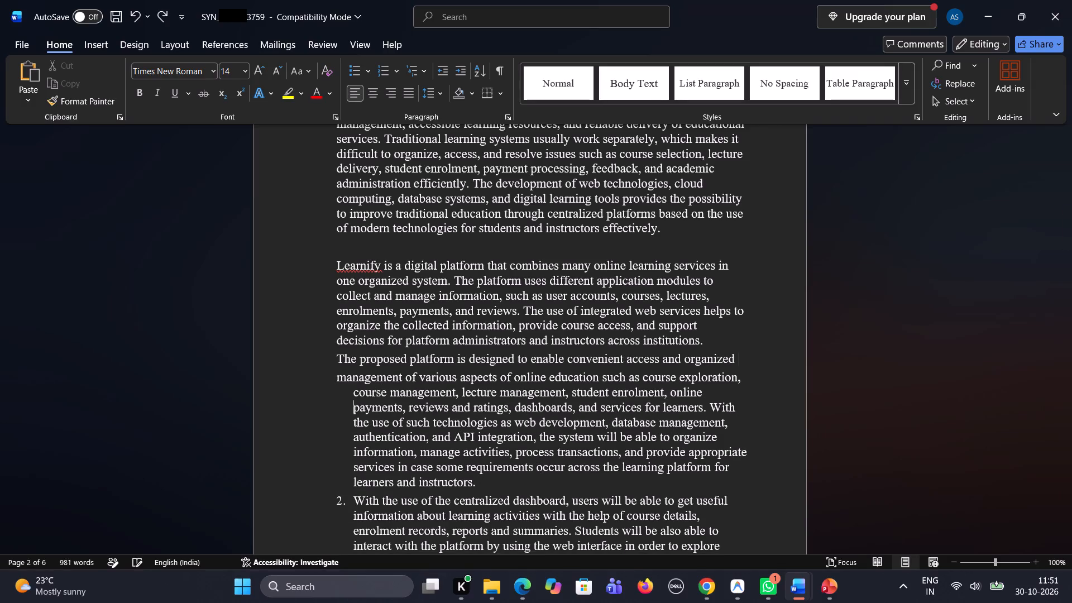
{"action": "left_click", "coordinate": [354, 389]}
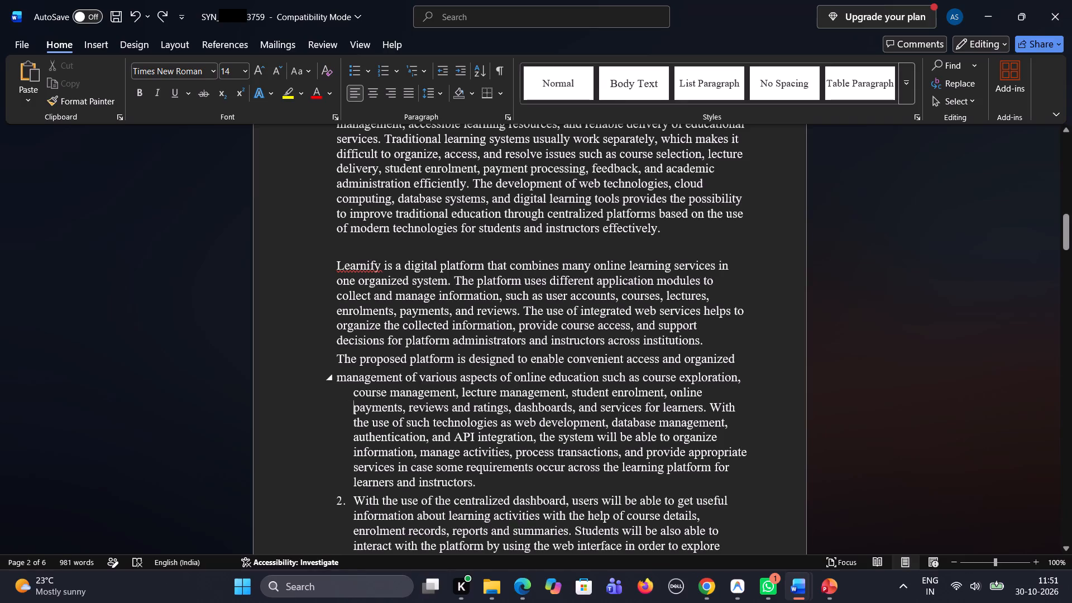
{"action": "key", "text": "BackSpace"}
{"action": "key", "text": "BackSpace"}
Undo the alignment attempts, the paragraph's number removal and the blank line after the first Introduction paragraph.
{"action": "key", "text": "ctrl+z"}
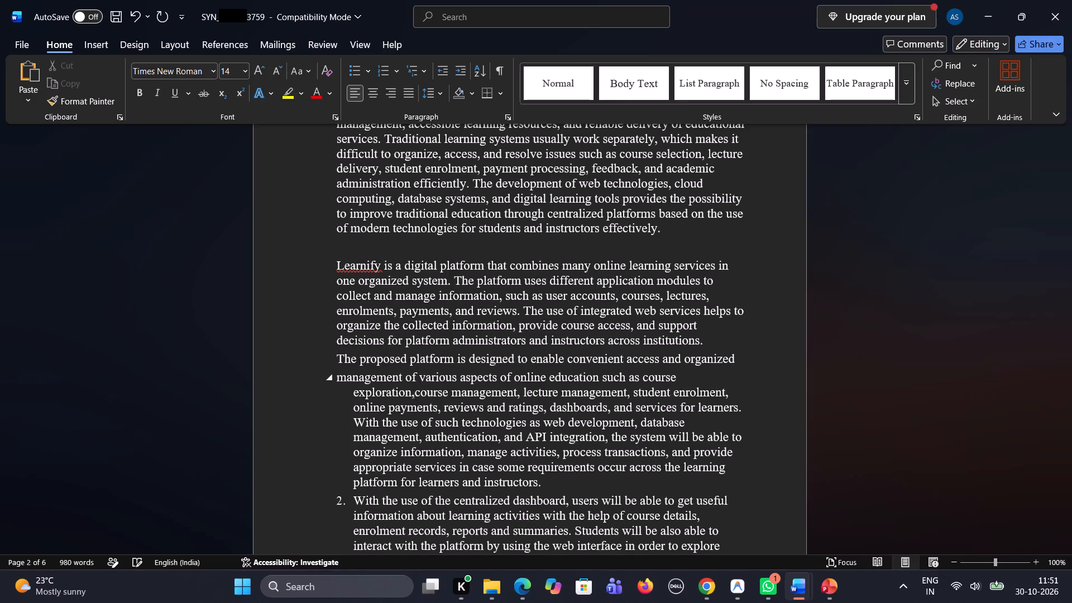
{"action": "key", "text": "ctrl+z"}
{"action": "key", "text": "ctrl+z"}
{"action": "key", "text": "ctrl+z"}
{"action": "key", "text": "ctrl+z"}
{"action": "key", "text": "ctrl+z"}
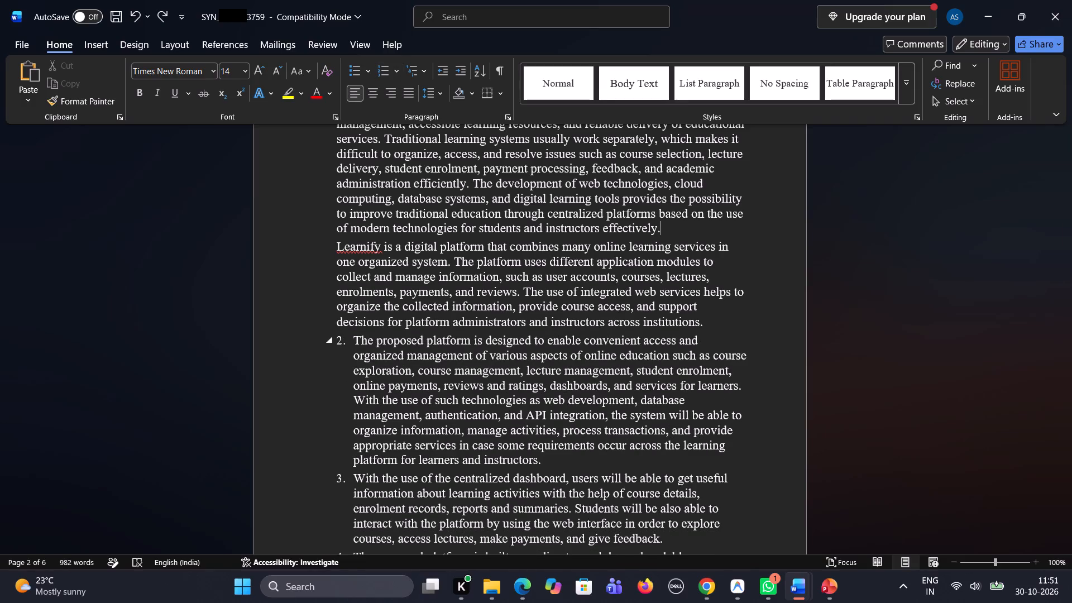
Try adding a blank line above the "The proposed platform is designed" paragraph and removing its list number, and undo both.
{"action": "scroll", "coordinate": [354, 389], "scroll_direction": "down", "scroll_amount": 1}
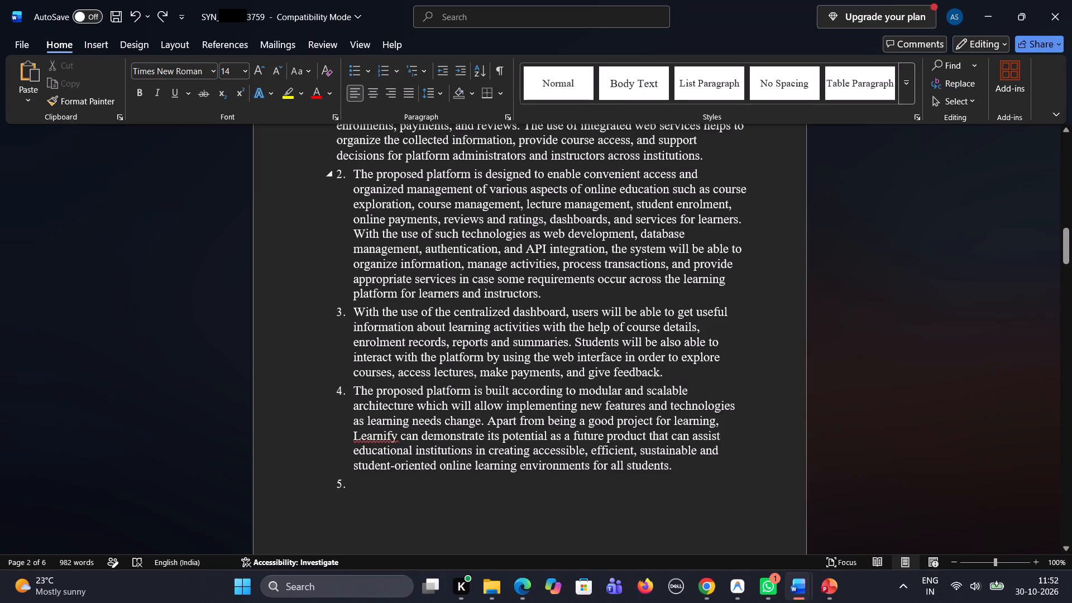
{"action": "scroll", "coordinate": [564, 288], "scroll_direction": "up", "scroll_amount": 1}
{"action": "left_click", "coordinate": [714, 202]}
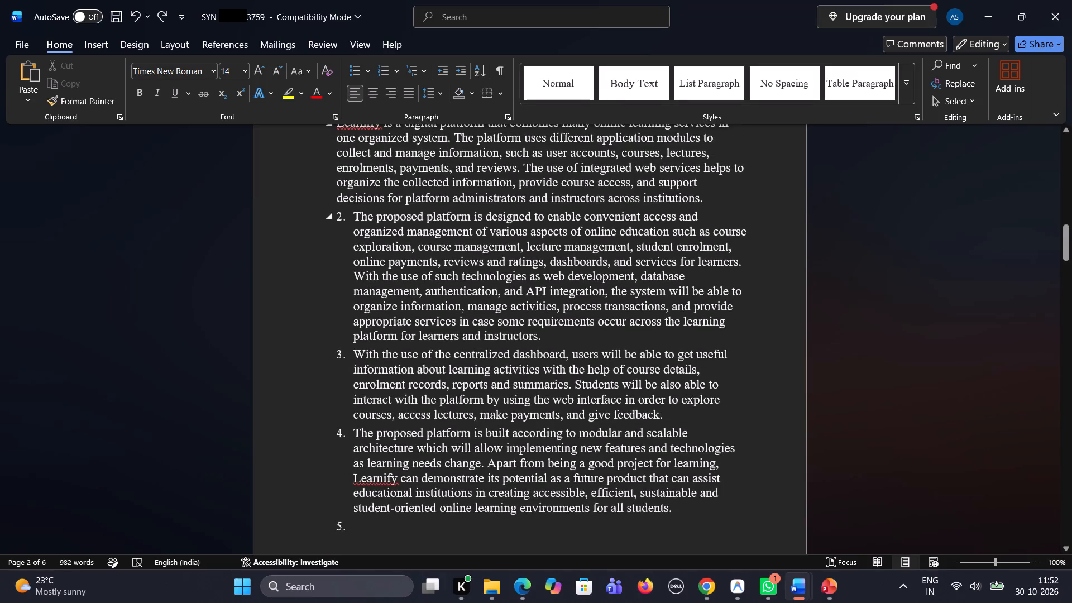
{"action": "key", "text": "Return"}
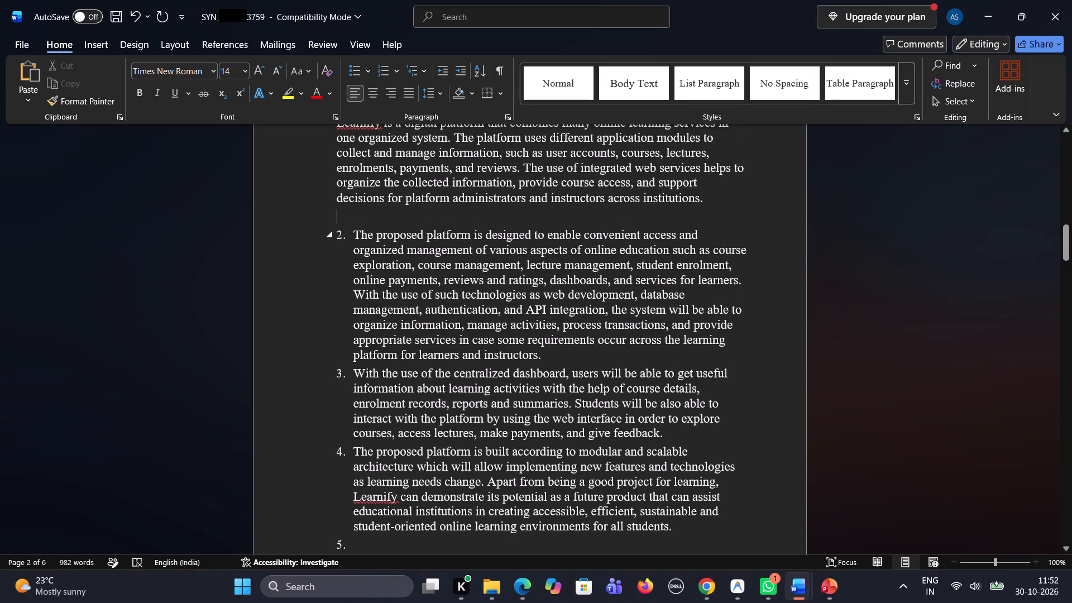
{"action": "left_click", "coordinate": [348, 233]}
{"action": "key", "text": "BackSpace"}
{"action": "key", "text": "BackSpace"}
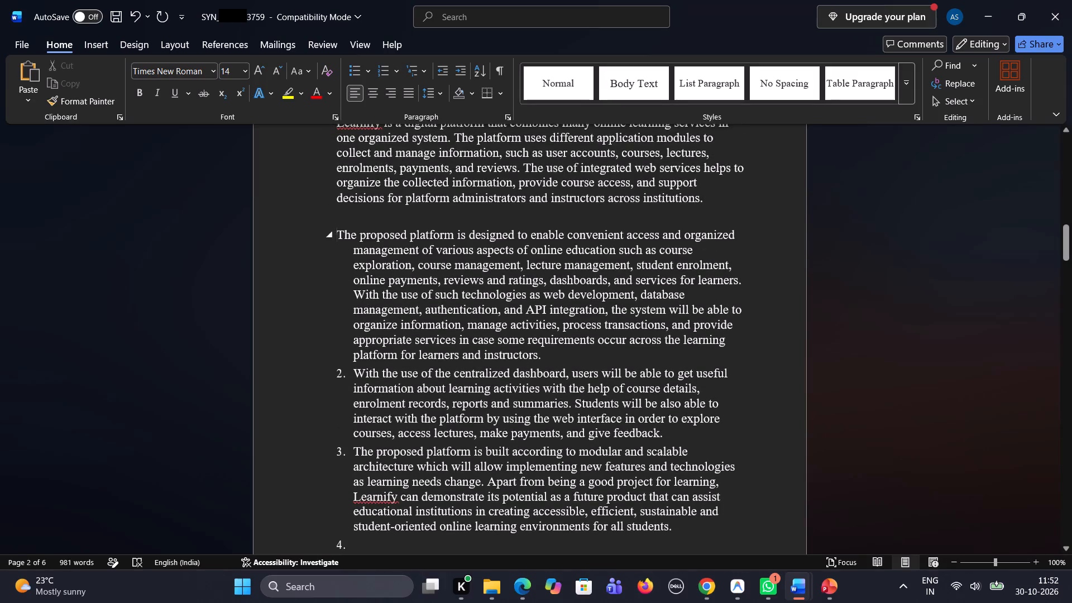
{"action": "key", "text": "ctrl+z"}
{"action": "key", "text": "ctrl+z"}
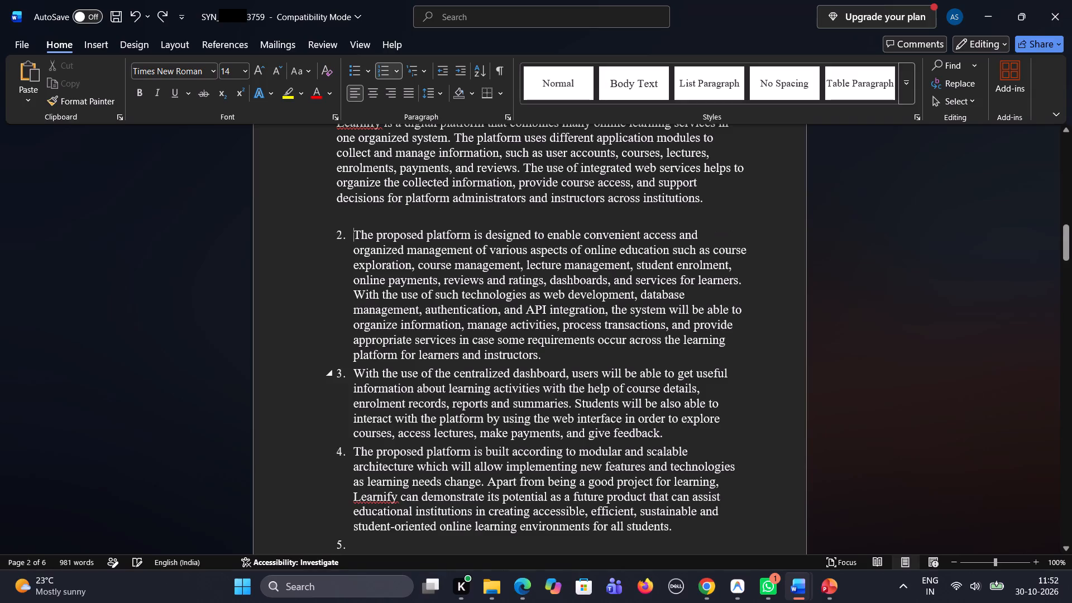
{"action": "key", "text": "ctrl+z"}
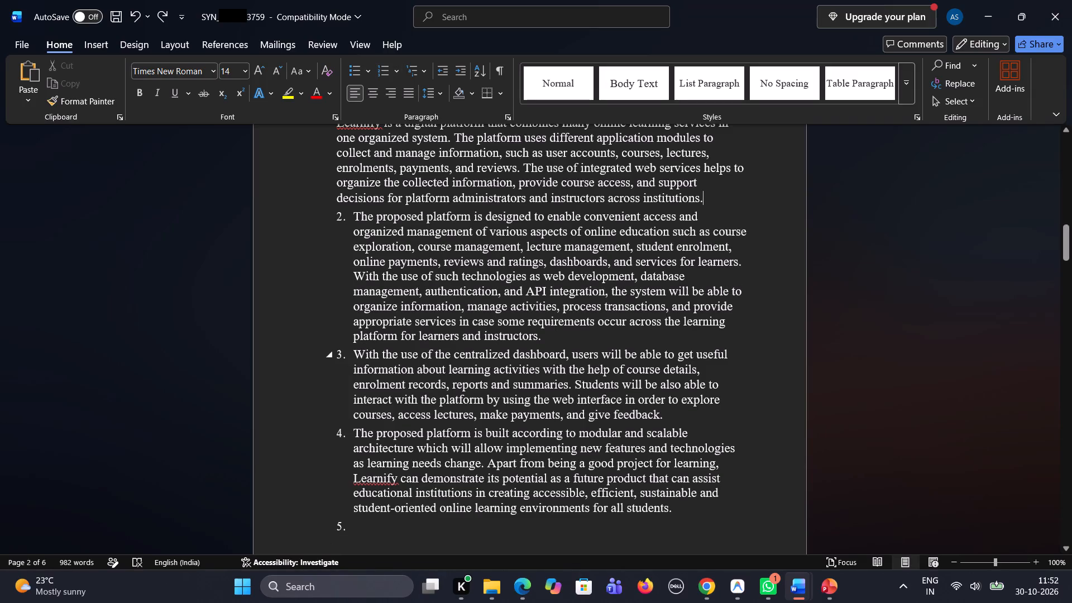
Remove the list number from the "The proposed platform is designed" paragraph so its first line aligns with the paragraphs above.
{"action": "scroll", "coordinate": [339, 515], "scroll_direction": "up", "scroll_amount": 5}
{"action": "scroll", "coordinate": [339, 515], "scroll_direction": "down", "scroll_amount": 3}
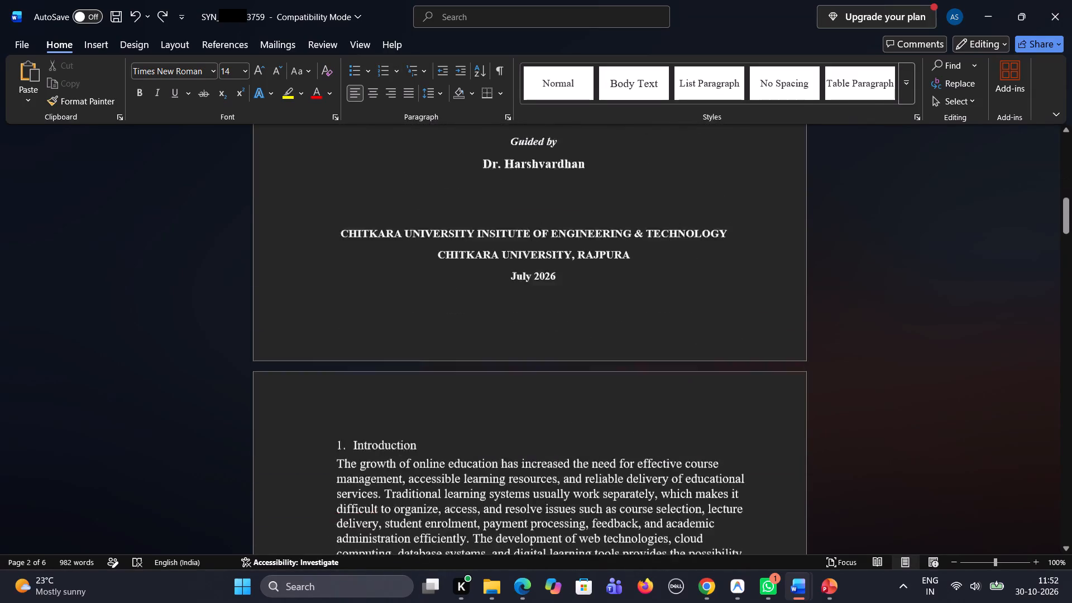
{"action": "scroll", "coordinate": [339, 515], "scroll_direction": "down", "scroll_amount": 2}
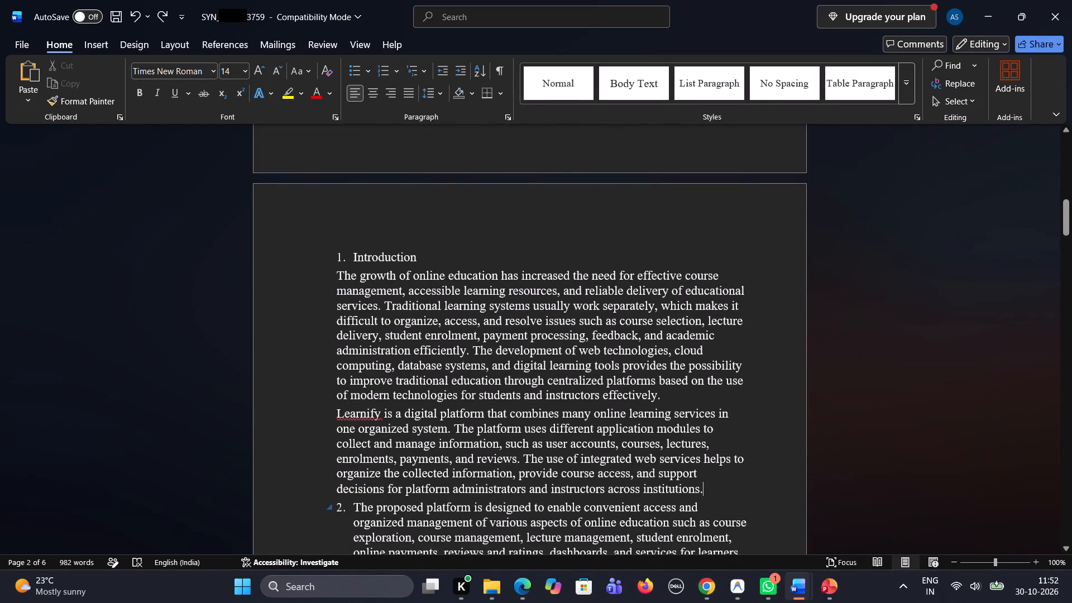
{"action": "left_click", "coordinate": [352, 510]}
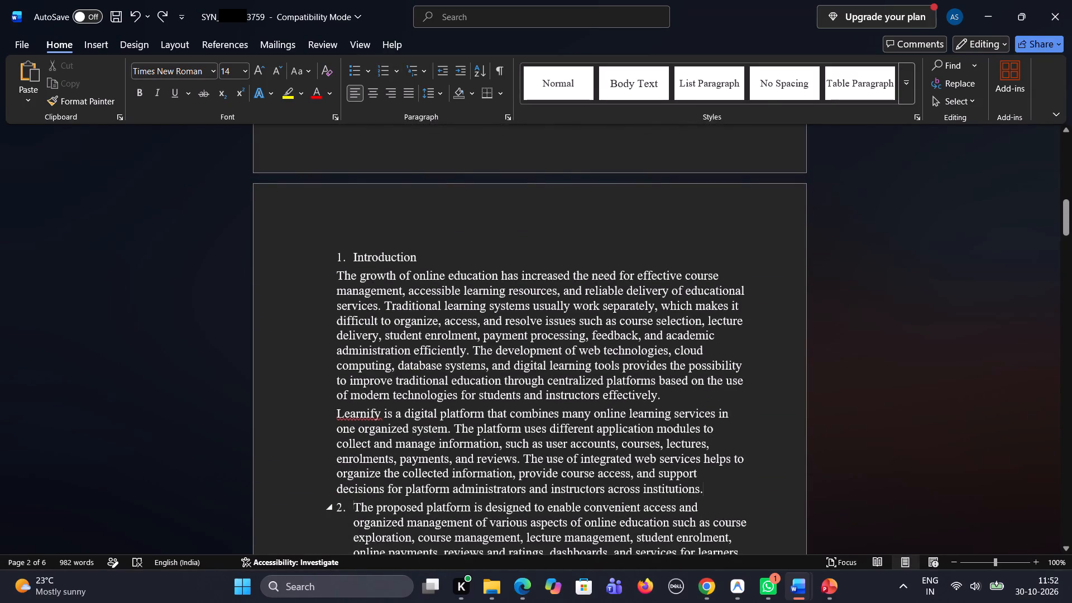
{"action": "key", "text": "BackSpace"}
{"action": "key", "text": "BackSpace"}
{"action": "left_click", "coordinate": [352, 510]}
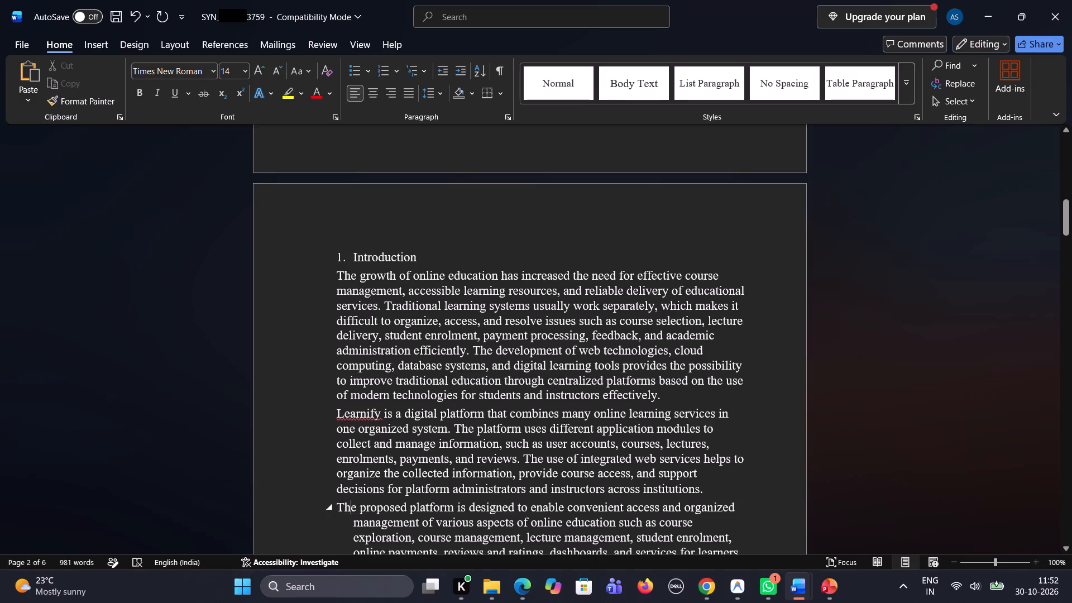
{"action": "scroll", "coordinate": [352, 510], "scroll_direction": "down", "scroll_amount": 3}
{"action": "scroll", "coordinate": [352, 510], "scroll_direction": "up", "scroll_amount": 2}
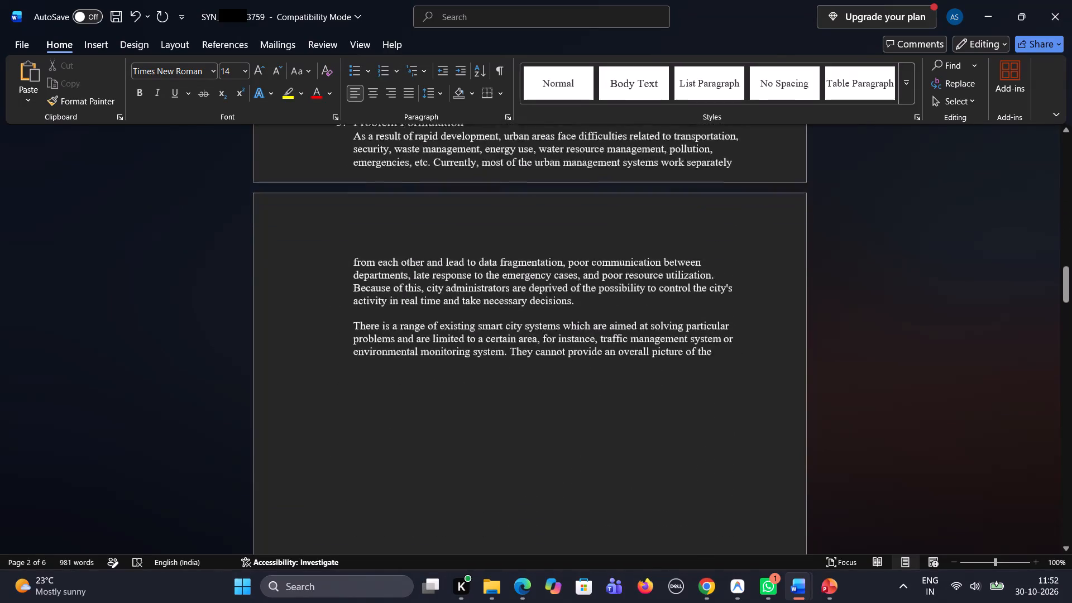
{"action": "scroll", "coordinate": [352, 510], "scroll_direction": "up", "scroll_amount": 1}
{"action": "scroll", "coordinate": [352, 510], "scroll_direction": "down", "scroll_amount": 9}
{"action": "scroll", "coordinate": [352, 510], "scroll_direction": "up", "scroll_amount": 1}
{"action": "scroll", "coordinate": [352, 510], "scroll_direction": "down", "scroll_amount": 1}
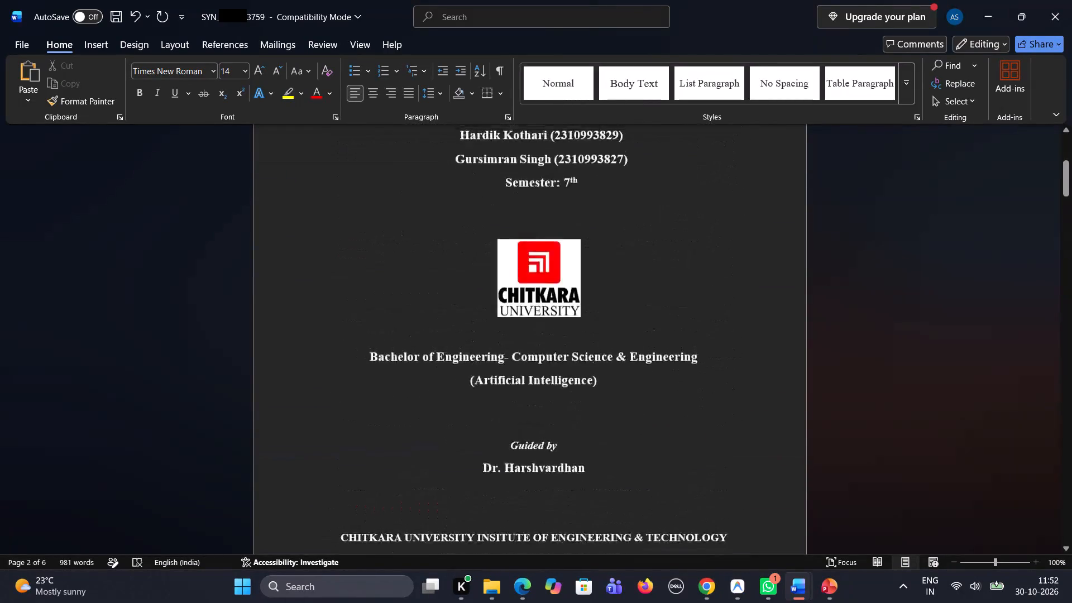
Undo the Introduction paragraphs' numbering changes and the paste of the rewritten text, back to the bare Introduction heading.
{"action": "scroll", "coordinate": [352, 510], "scroll_direction": "down", "scroll_amount": 1}
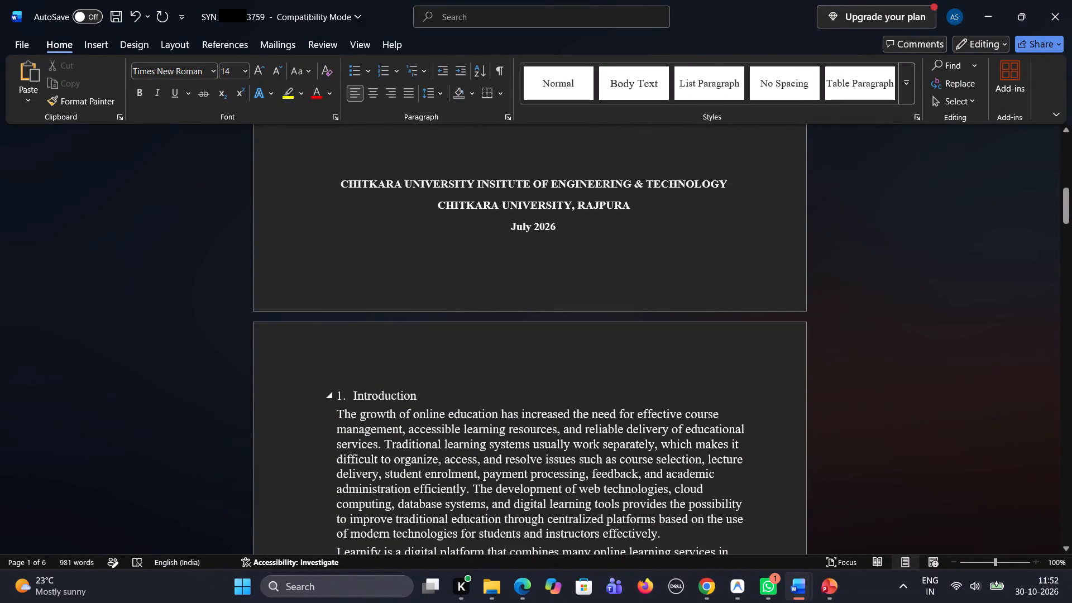
{"action": "key", "text": "ctrl+z"}
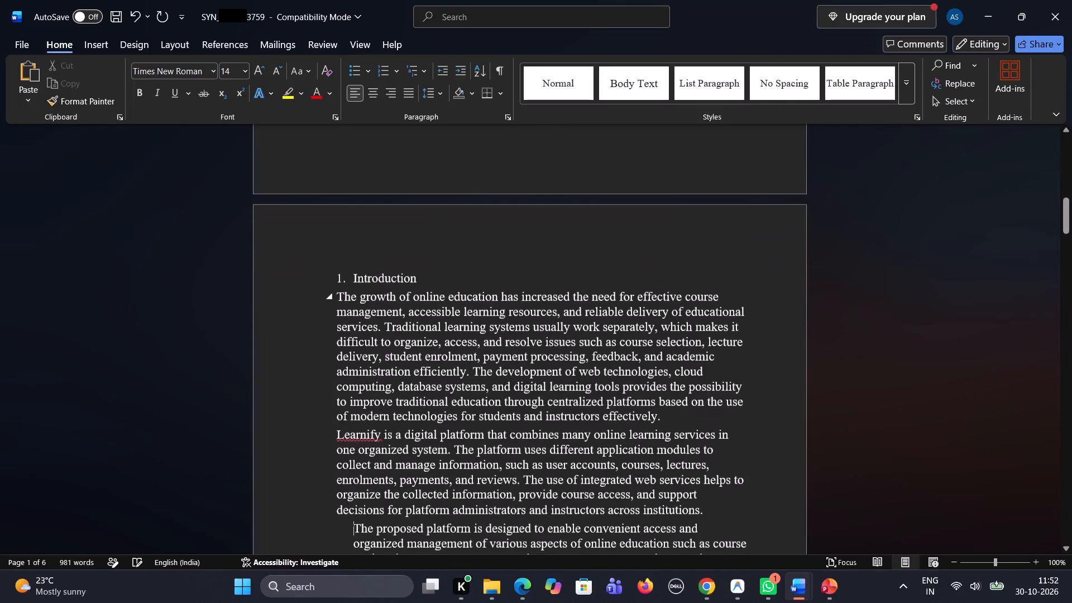
{"action": "key", "text": "ctrl+z"}
{"action": "key", "text": "ctrl+z"}
{"action": "key", "text": "ctrl+z"}
{"action": "key", "text": "ctrl+z"}
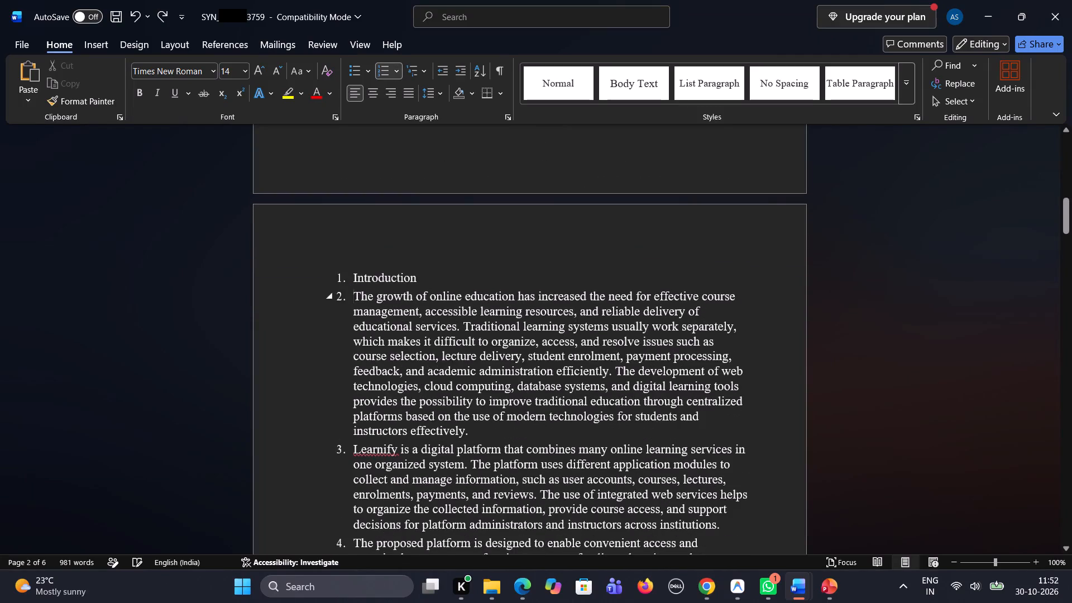
{"action": "key", "text": "ctrl+z"}
{"action": "key", "text": "ctrl+z"}
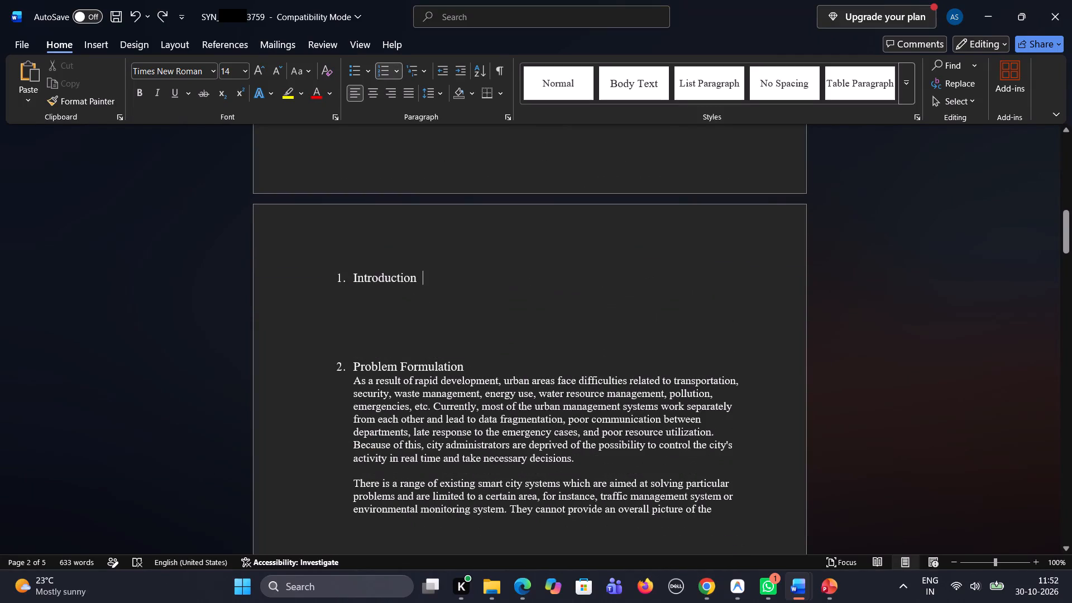
Delete the "Introduction" heading and its list number, and paste the copied Learnify introduction text in its place.
{"action": "key", "text": "BackSpace"}
{"action": "key", "text": "BackSpace"}
{"action": "key", "text": "BackSpace"}
{"action": "key", "text": "BackSpace"}
{"action": "key", "text": "BackSpace"}
{"action": "key", "text": "BackSpace"}
{"action": "key", "text": "BackSpace"}
{"action": "key", "text": "BackSpace"}
{"action": "key", "text": "BackSpace"}
{"action": "key", "text": "BackSpace"}
{"action": "key", "text": "BackSpace"}
{"action": "key", "text": "BackSpace"}
{"action": "key", "text": "BackSpace"}
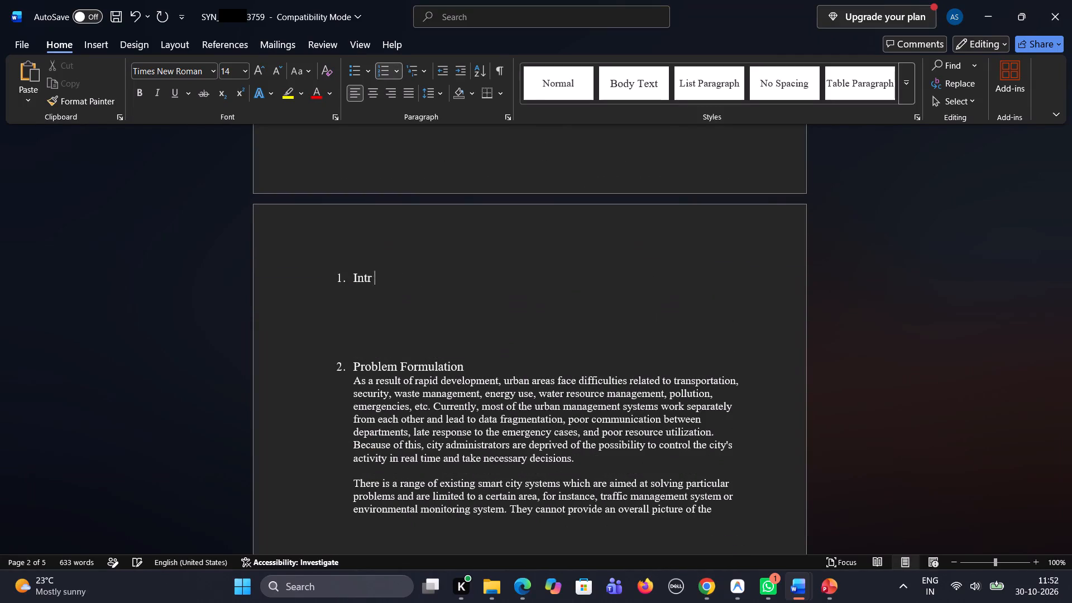
{"action": "key", "text": "BackSpace"}
{"action": "key", "text": "BackSpace"}
{"action": "key", "text": "BackSpace"}
{"action": "key", "text": "space"}
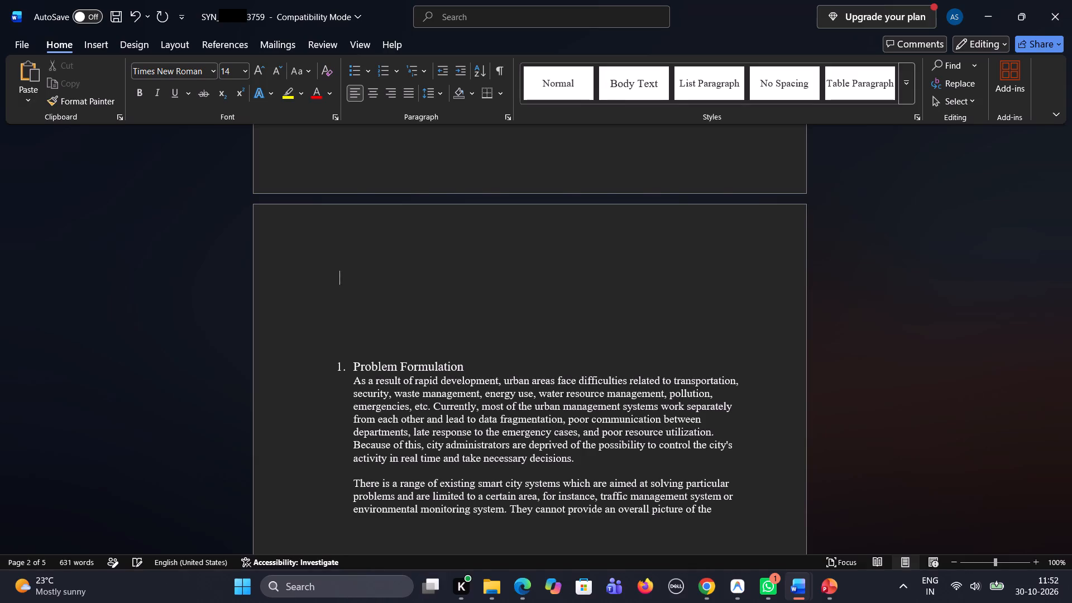
{"action": "key", "text": "ctrl+v"}
Indent the first lines of the "Learnify is a digital platform" and "The growth of online education" paragraphs with leading spaces.
{"action": "scroll", "coordinate": [443, 382], "scroll_direction": "up", "scroll_amount": 1}
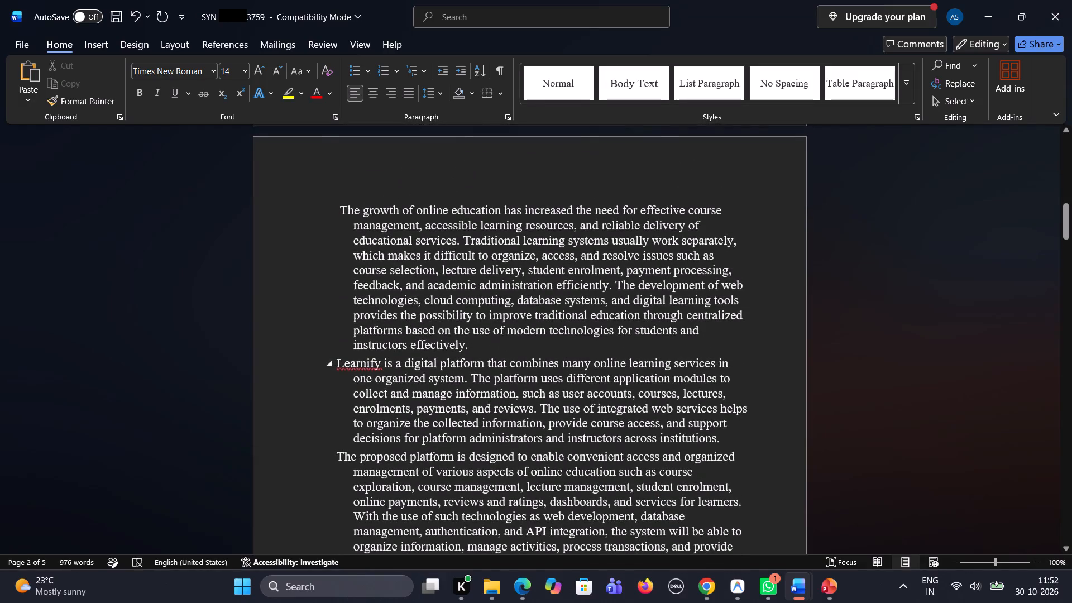
{"action": "left_click", "coordinate": [336, 367]}
{"action": "key", "text": "space"}
{"action": "key", "text": "space"}
{"action": "key", "text": "space"}
{"action": "key", "text": "space"}
{"action": "key", "text": "space"}
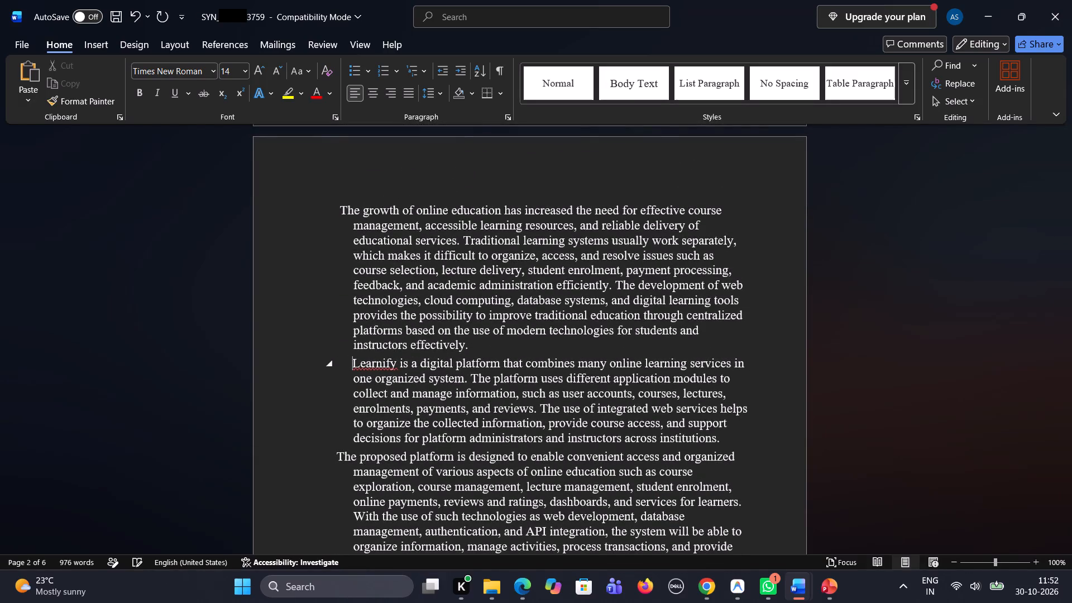
{"action": "left_click", "coordinate": [336, 207]}
{"action": "key", "text": "space"}
{"action": "key", "text": "space"}
{"action": "key", "text": "space"}
{"action": "key", "text": "space"}
{"action": "key", "text": "space"}
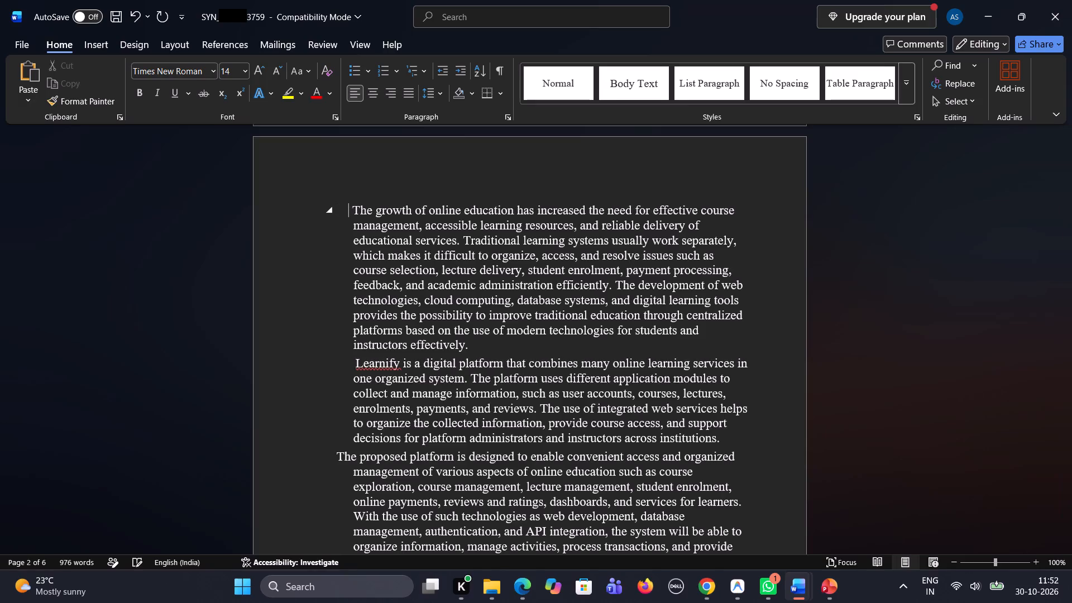
{"action": "key", "text": "BackSpace"}
{"action": "key", "text": "space"}
Indent the first lines of "The proposed platform is designed" and "With the use of the centralized dashboard" paragraphs with leading spaces.
{"action": "left_click", "coordinate": [337, 453]}
{"action": "key", "text": "space"}
{"action": "key", "text": "space"}
{"action": "key", "text": "space"}
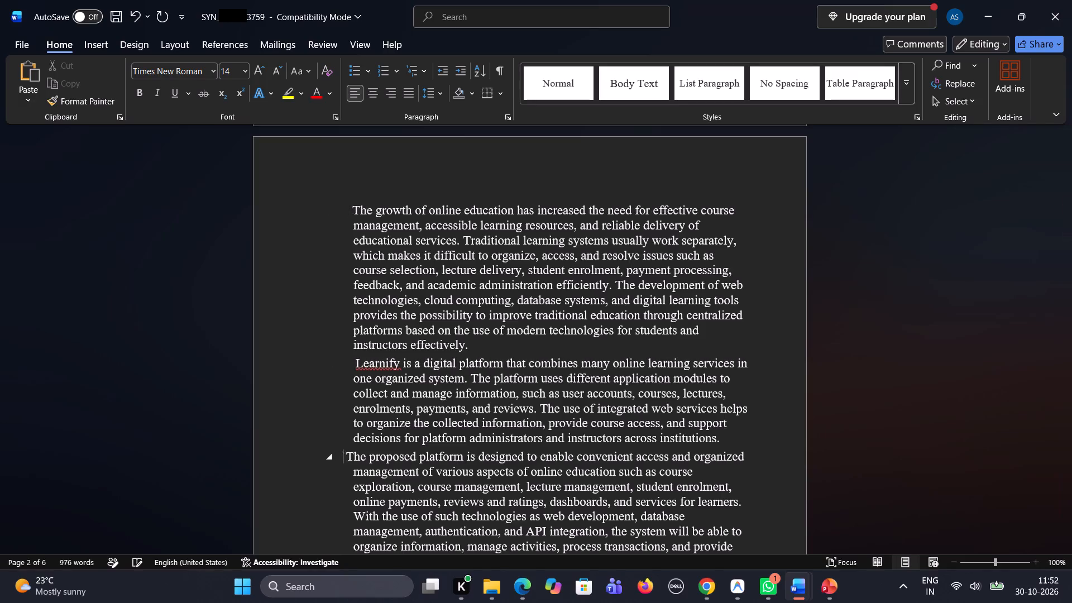
{"action": "key", "text": "space"}
{"action": "key", "text": "space"}
{"action": "scroll", "coordinate": [337, 453], "scroll_direction": "down", "scroll_amount": 2}
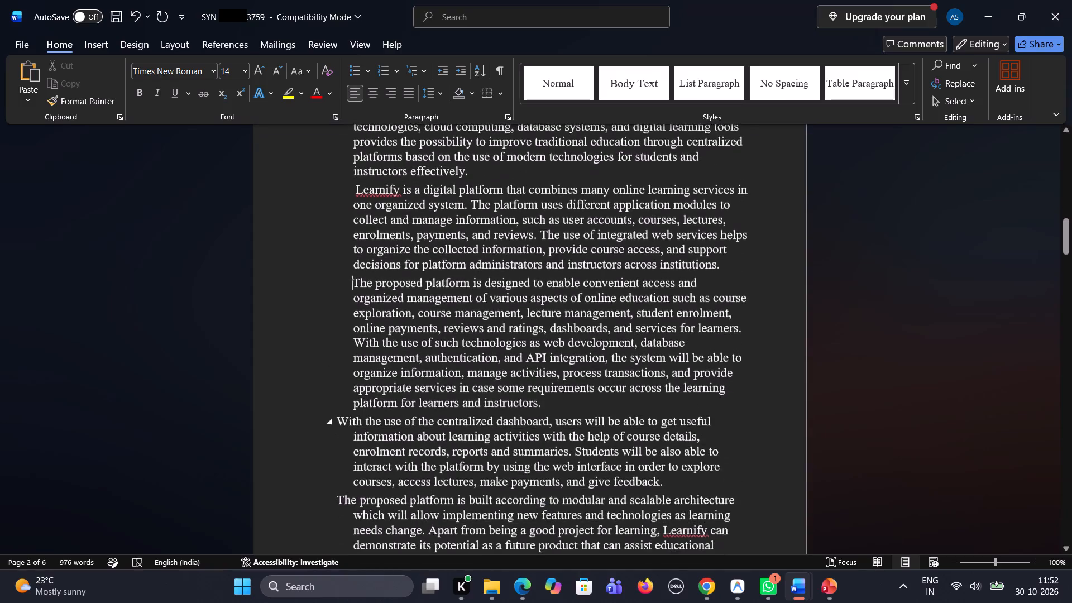
{"action": "left_click", "coordinate": [333, 419]}
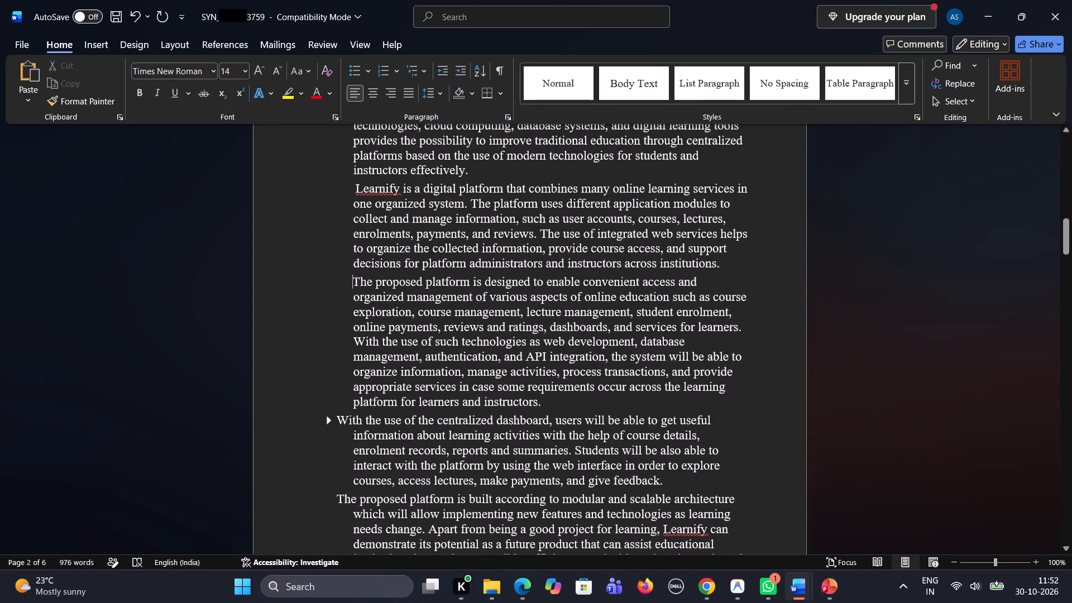
{"action": "left_click", "coordinate": [335, 419]}
{"action": "key", "text": "space"}
{"action": "key", "text": "space"}
{"action": "key", "text": "space"}
{"action": "key", "text": "space"}
{"action": "key", "text": "space"}
Indent the first line of the "The proposed platform is built" paragraph with leading spaces to align with its other lines.
{"action": "scroll", "coordinate": [335, 419], "scroll_direction": "down", "scroll_amount": 1}
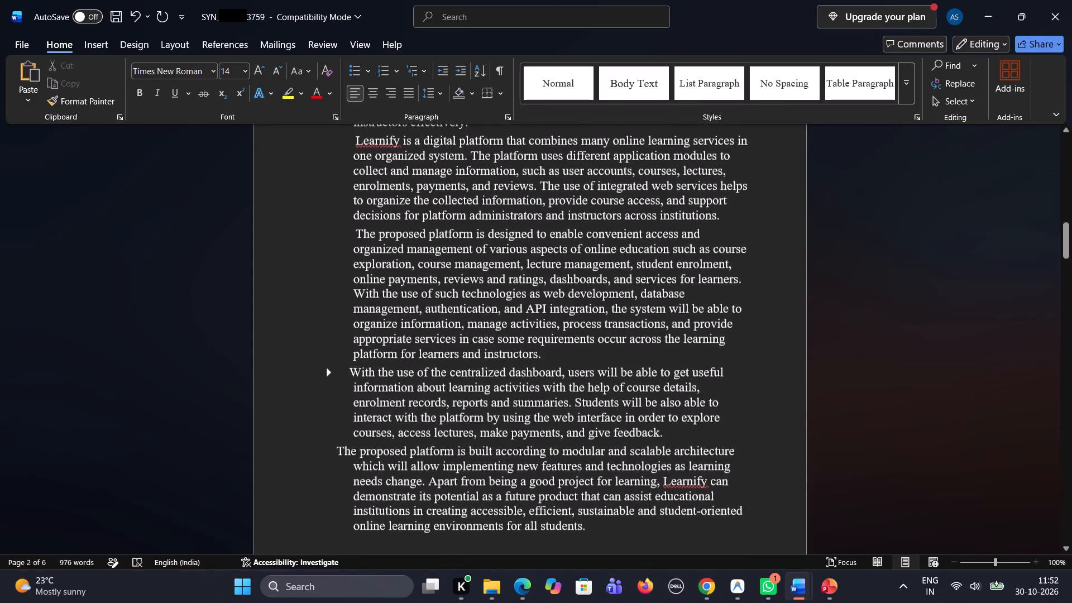
{"action": "left_click", "coordinate": [337, 449]}
{"action": "key", "text": "space"}
{"action": "key", "text": "space"}
{"action": "key", "text": "space"}
{"action": "key", "text": "space"}
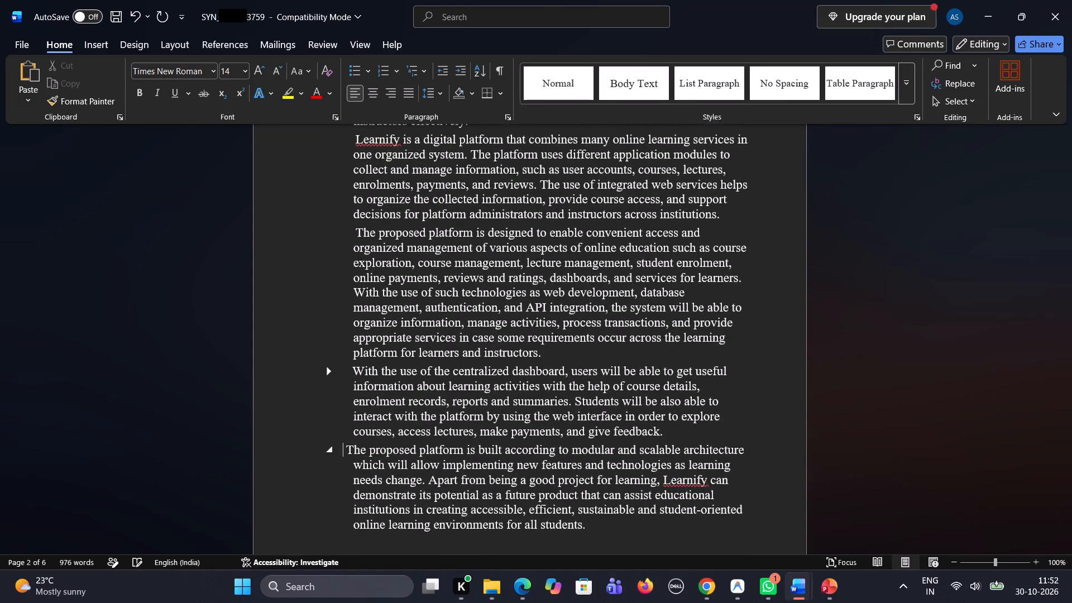
{"action": "key", "text": "space"}
{"action": "key", "text": "space"}
{"action": "key", "text": "BackSpace"}
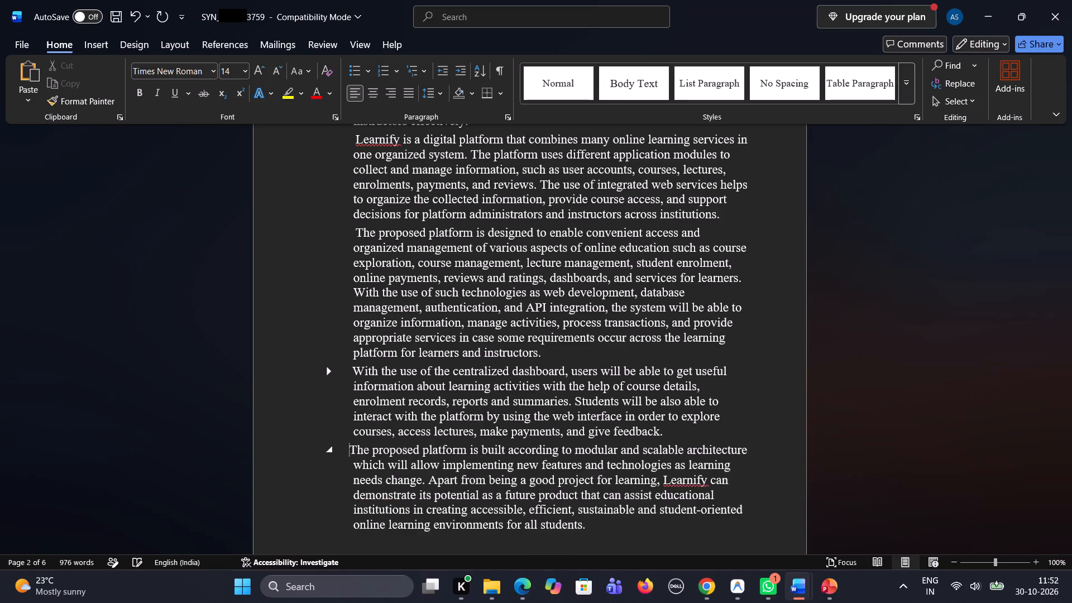
{"action": "key", "text": "space"}
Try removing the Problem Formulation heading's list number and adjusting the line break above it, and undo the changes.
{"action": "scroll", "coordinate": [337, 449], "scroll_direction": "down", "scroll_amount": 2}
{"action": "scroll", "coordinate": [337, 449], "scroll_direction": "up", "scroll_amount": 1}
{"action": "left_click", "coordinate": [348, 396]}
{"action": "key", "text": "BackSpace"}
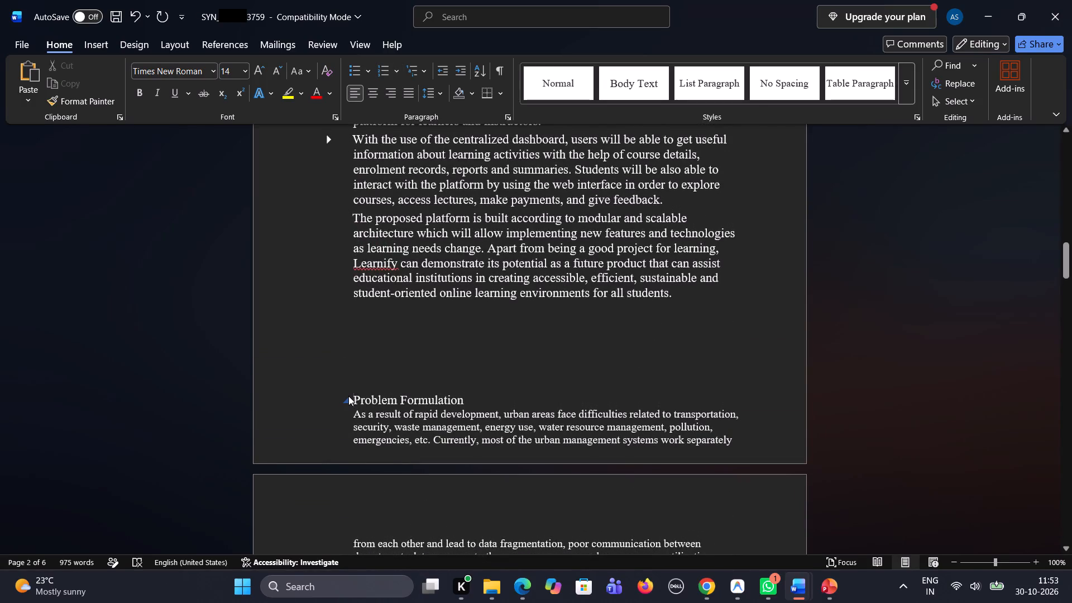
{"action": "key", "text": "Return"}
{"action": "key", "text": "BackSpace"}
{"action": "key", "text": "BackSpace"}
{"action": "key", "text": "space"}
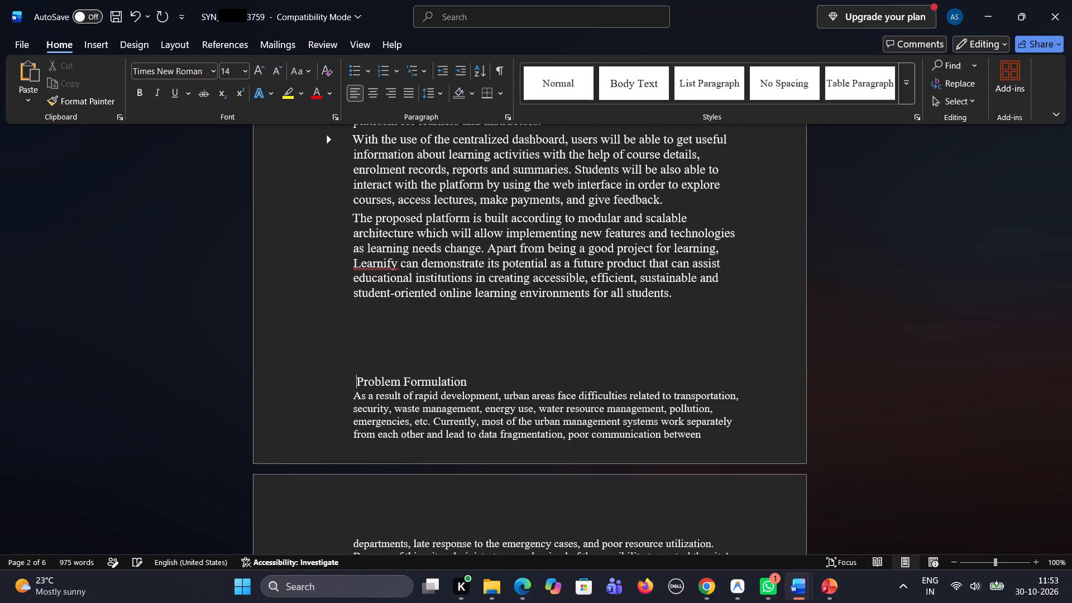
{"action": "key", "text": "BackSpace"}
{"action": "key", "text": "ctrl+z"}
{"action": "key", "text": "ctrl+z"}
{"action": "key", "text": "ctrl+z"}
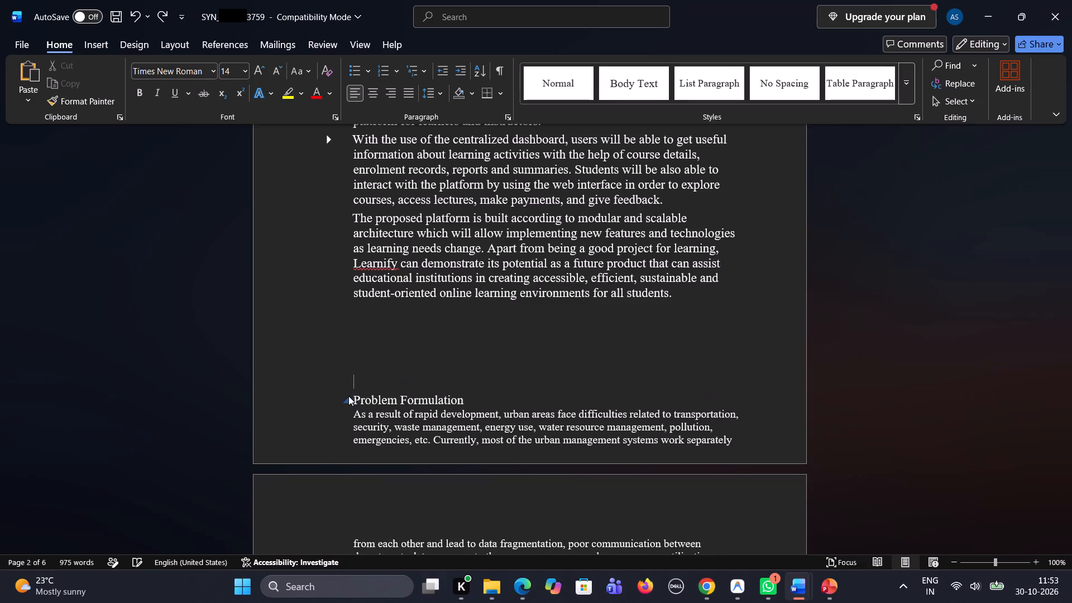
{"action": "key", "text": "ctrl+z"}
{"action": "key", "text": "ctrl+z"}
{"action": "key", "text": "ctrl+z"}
Insert a blank line above the "The growth of online education" paragraph and indent its first line again with spaces.
{"action": "scroll", "coordinate": [348, 396], "scroll_direction": "up", "scroll_amount": 5}
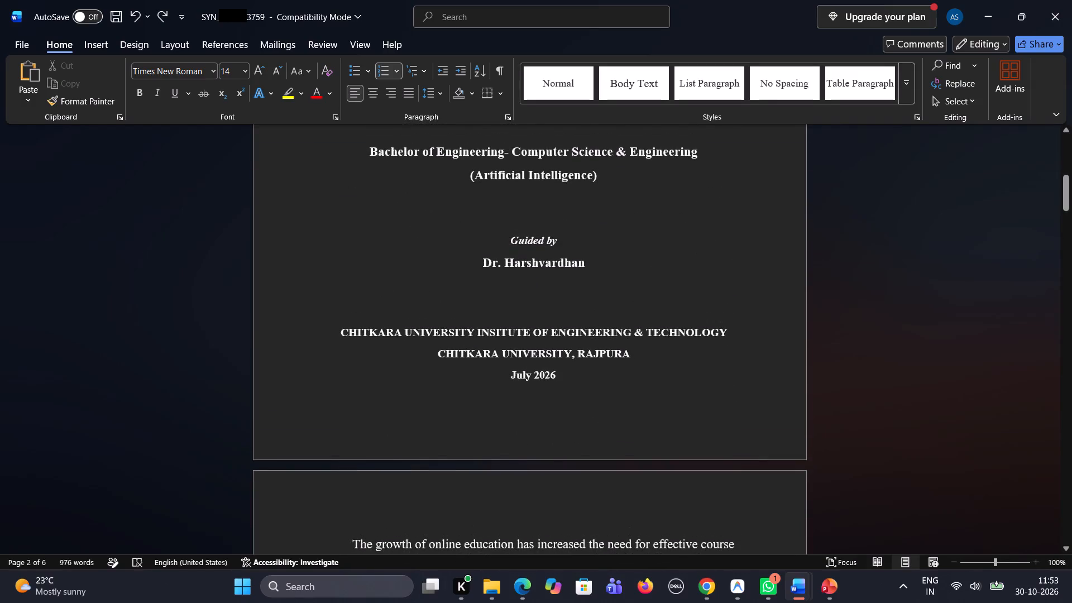
{"action": "left_click", "coordinate": [380, 519]}
{"action": "left_click", "coordinate": [352, 538]}
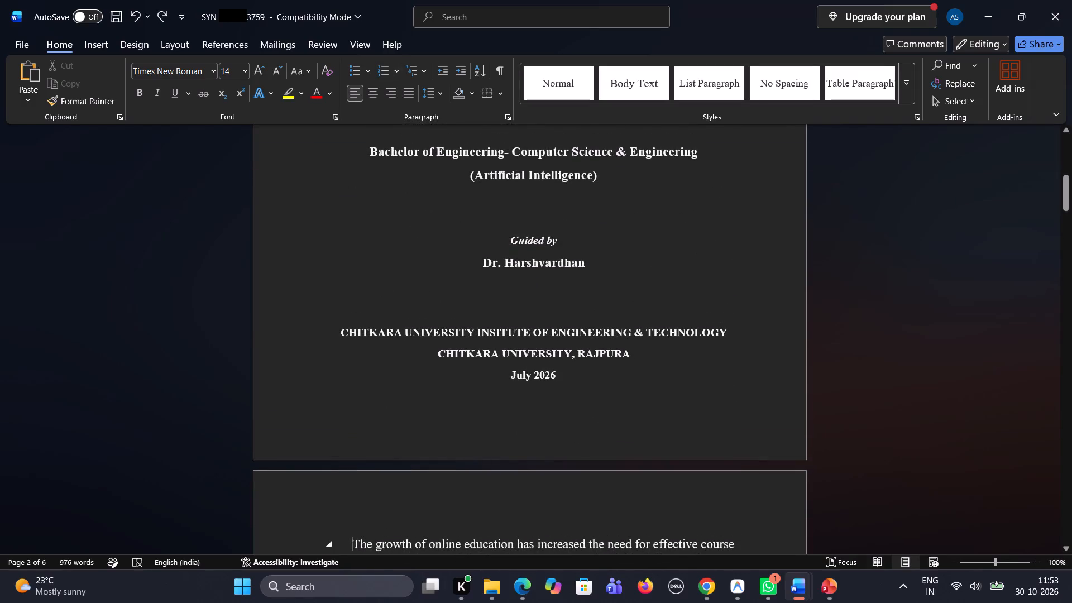
{"action": "key", "text": "Return"}
{"action": "left_click", "coordinate": [375, 497]}
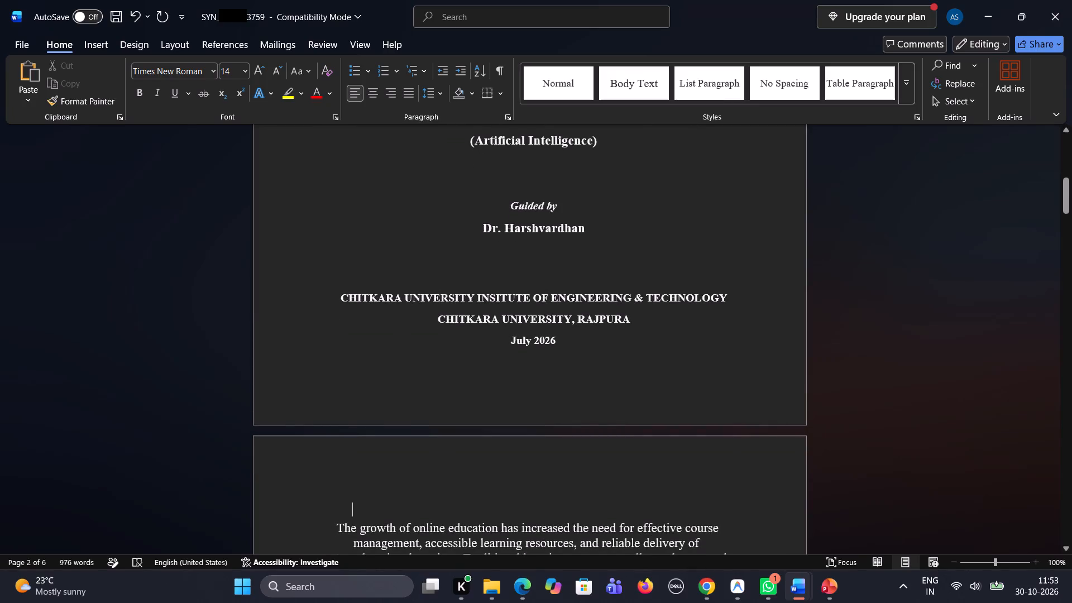
{"action": "scroll", "coordinate": [375, 497], "scroll_direction": "down", "scroll_amount": 1}
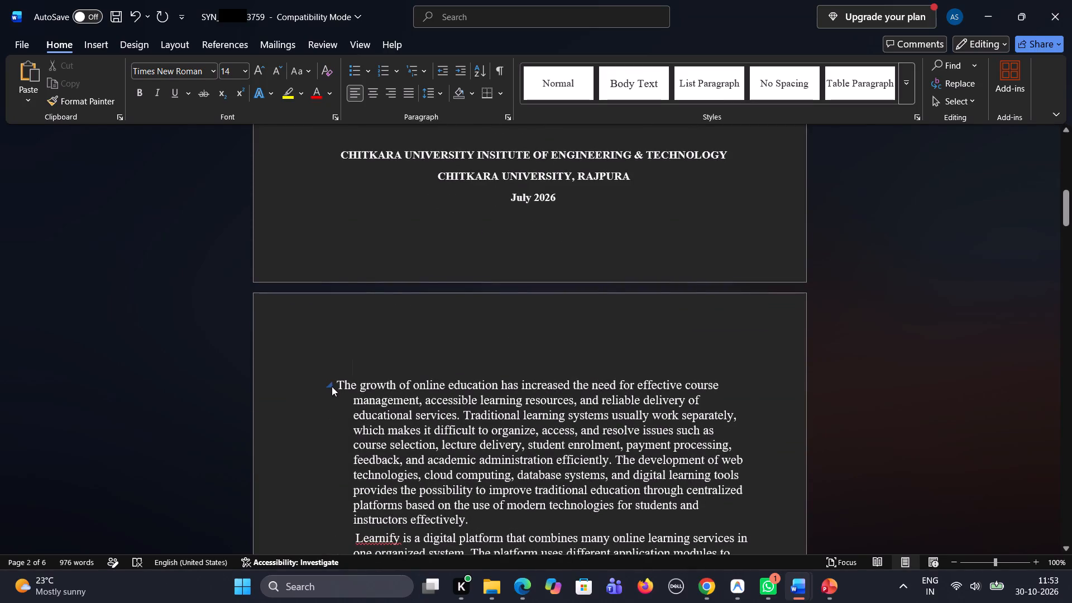
{"action": "left_click", "coordinate": [337, 381]}
{"action": "key", "text": "space"}
{"action": "key", "text": "space"}
{"action": "key", "text": "space"}
{"action": "key", "text": "space"}
{"action": "key", "text": "space"}
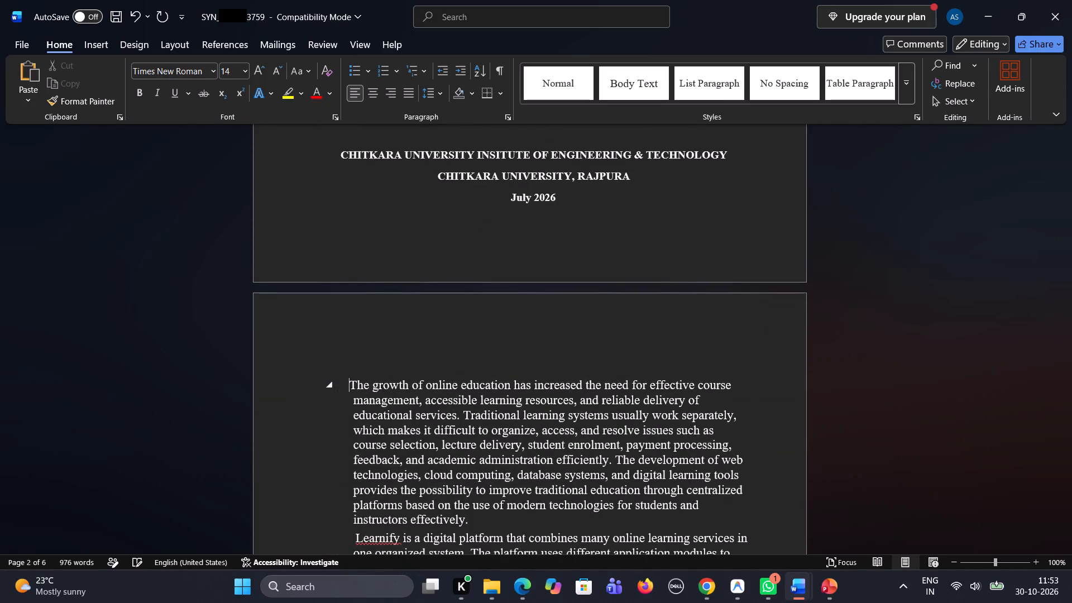
{"action": "scroll", "coordinate": [337, 381], "scroll_direction": "right", "scroll_amount": 1}
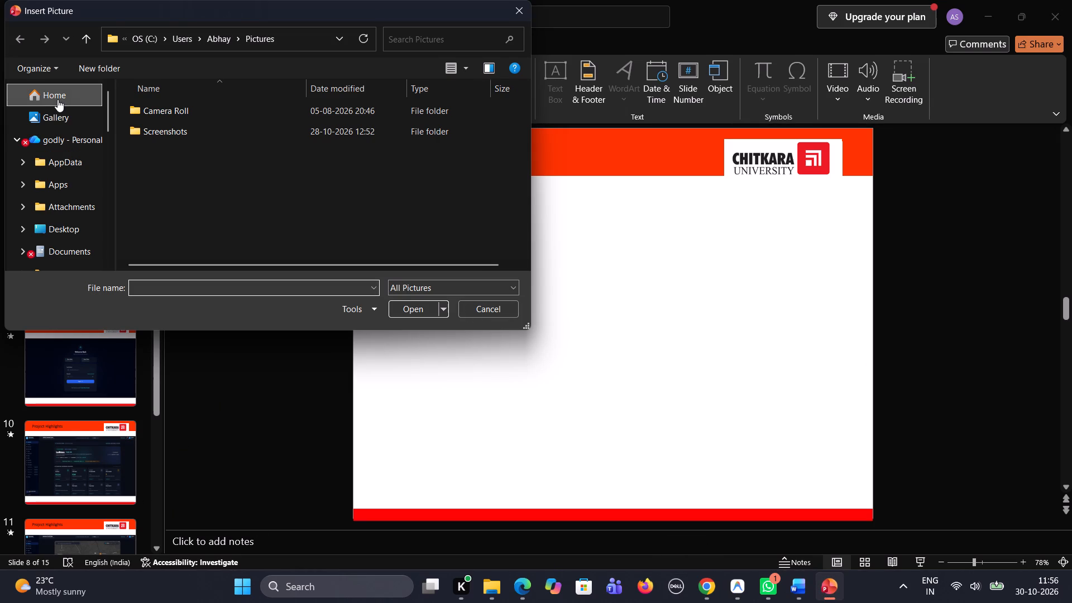
{"action": "double_click", "coordinate": [381, 125]}
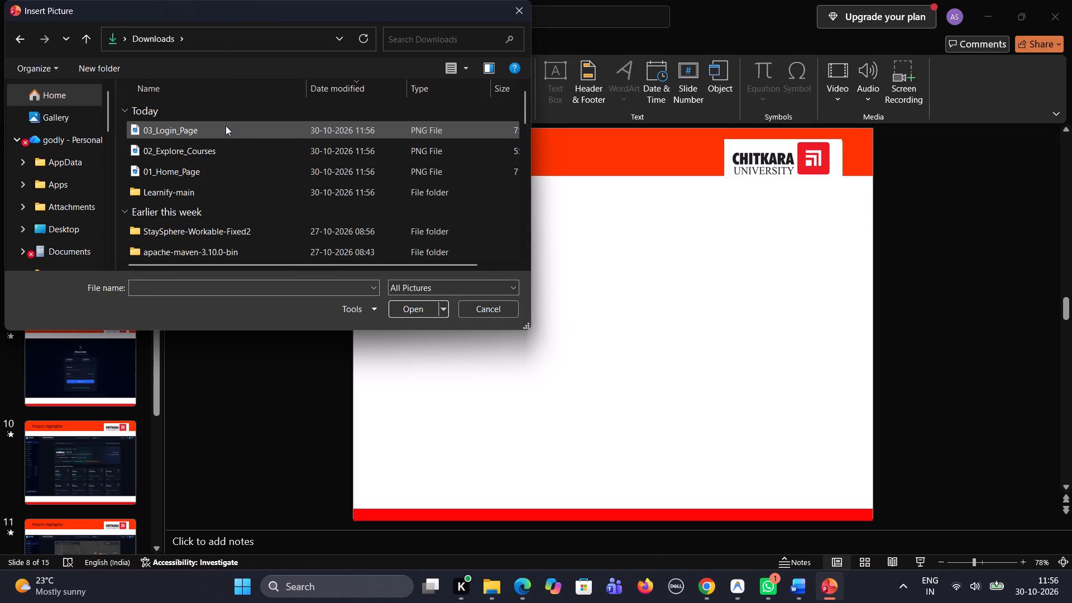
{"action": "left_click", "coordinate": [227, 170]}
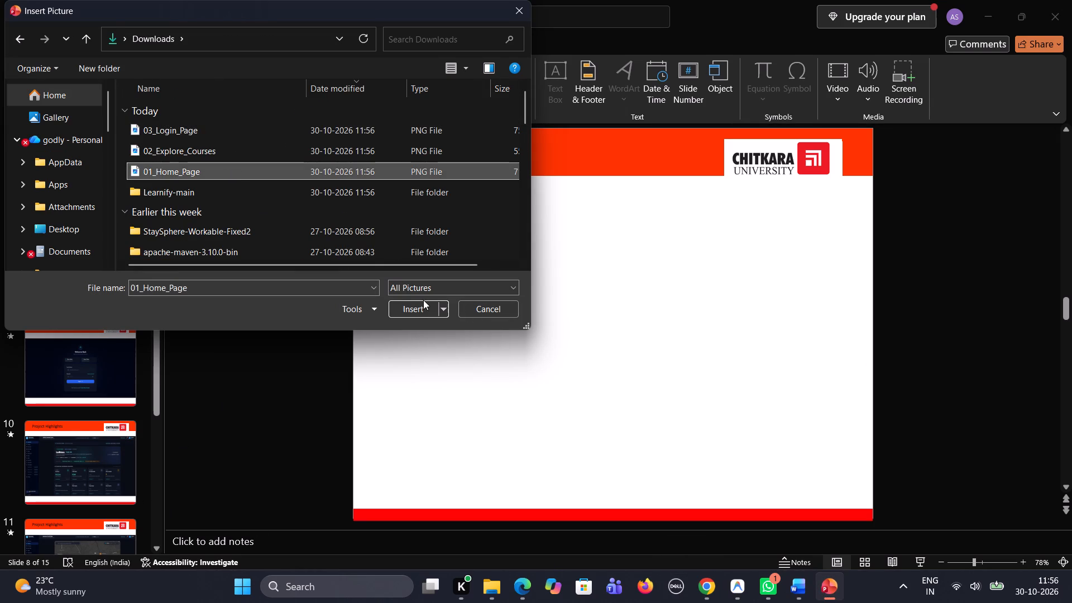
{"action": "left_click", "coordinate": [420, 307]}
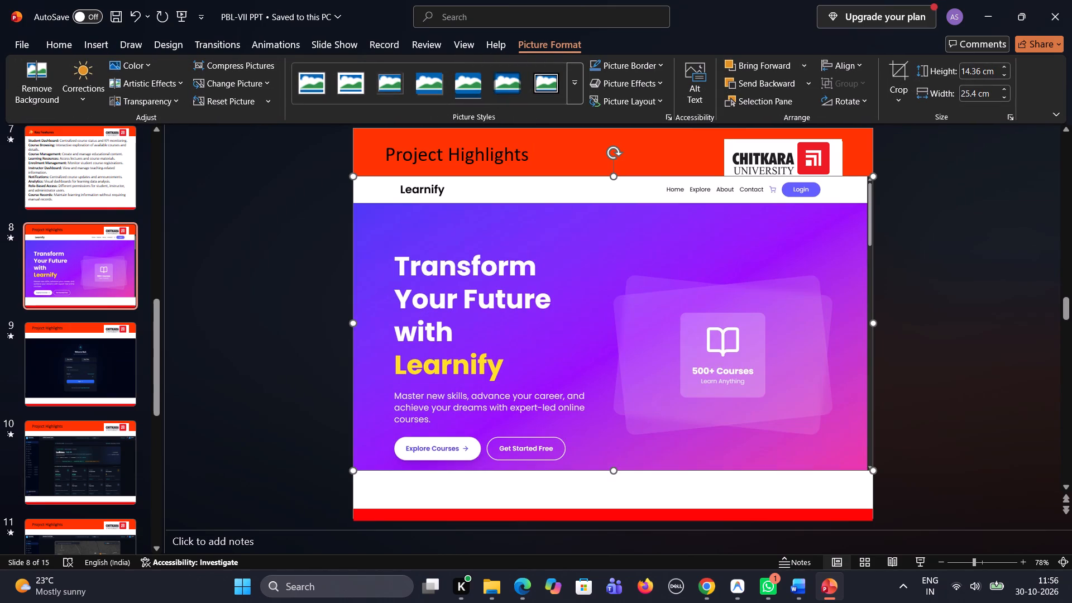
Position the Learnify home page picture on slide 8 across the slide width, slightly below the red header band.
{"action": "left_click_drag", "start_coordinate": [586, 197], "coordinate": [596, 203]}
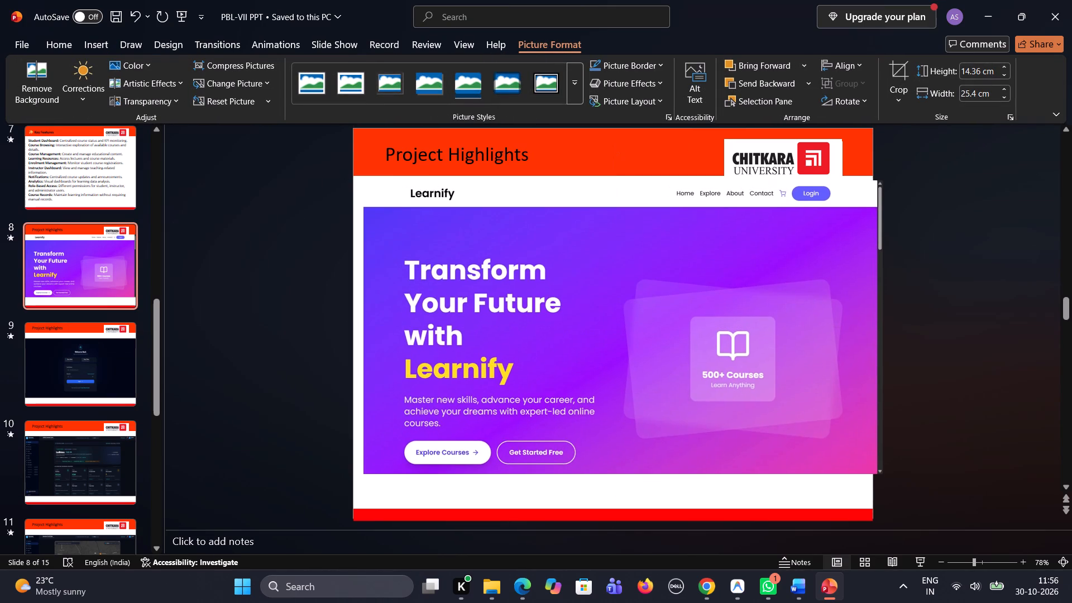
{"action": "left_click_drag", "start_coordinate": [596, 203], "coordinate": [604, 202]}
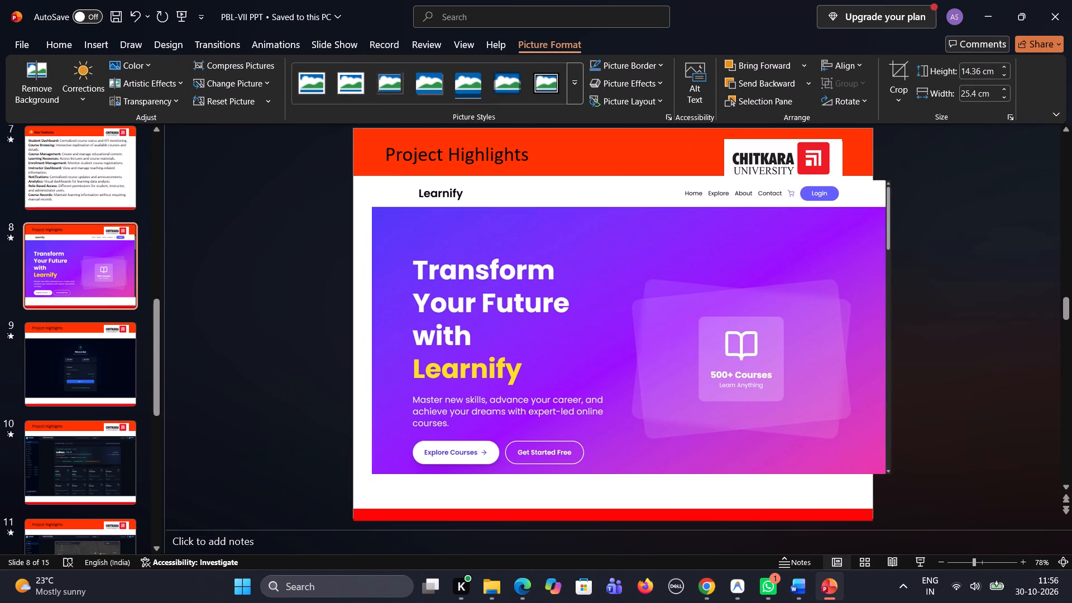
{"action": "left_click_drag", "start_coordinate": [604, 202], "coordinate": [594, 208]}
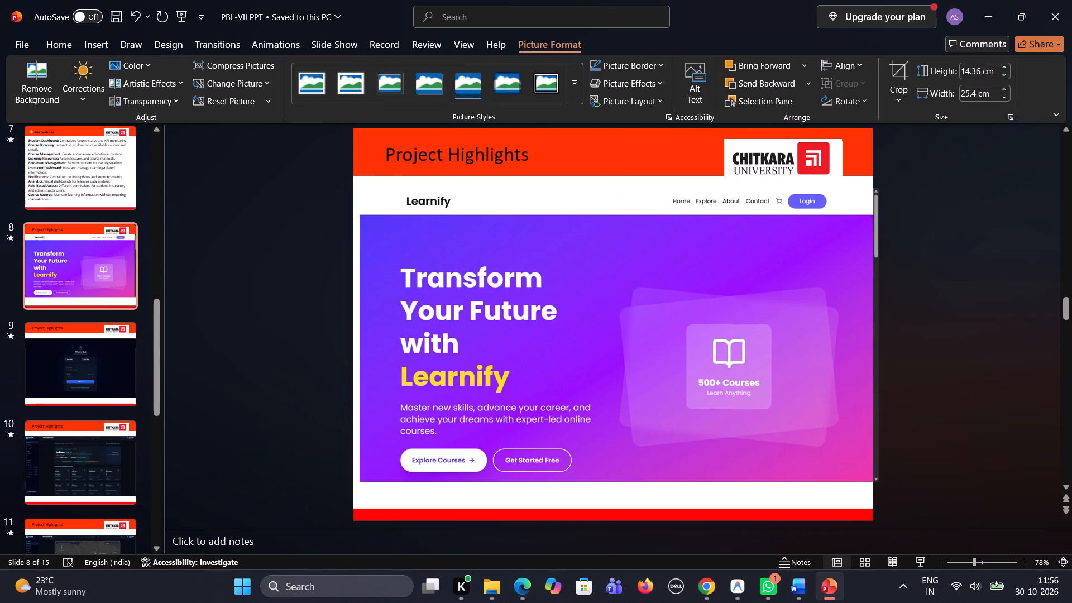
{"action": "left_click_drag", "start_coordinate": [594, 208], "coordinate": [586, 211]}
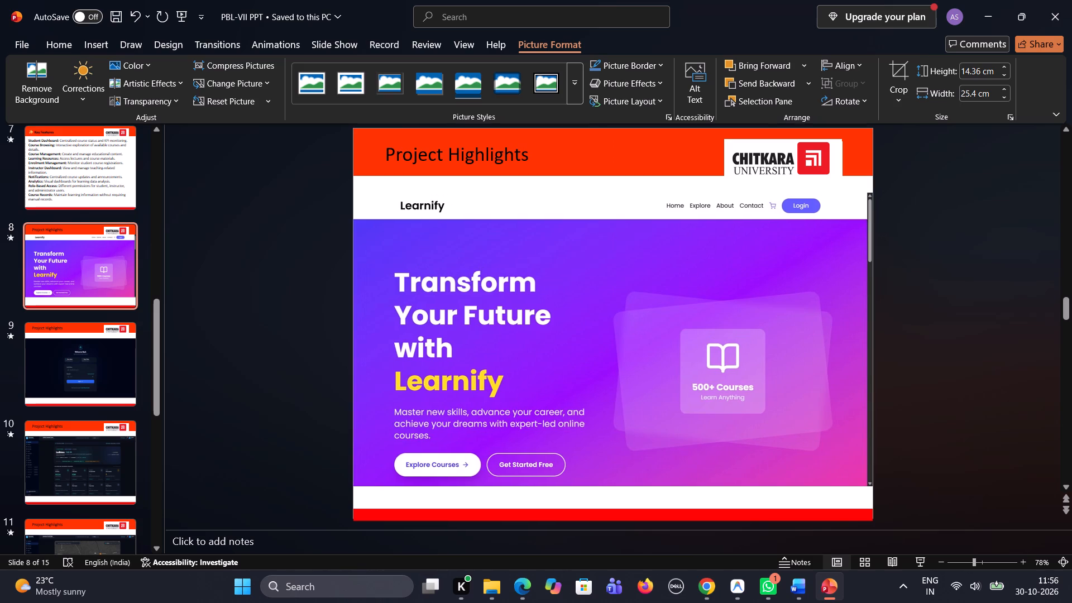
{"action": "left_click_drag", "start_coordinate": [586, 211], "coordinate": [589, 215]}
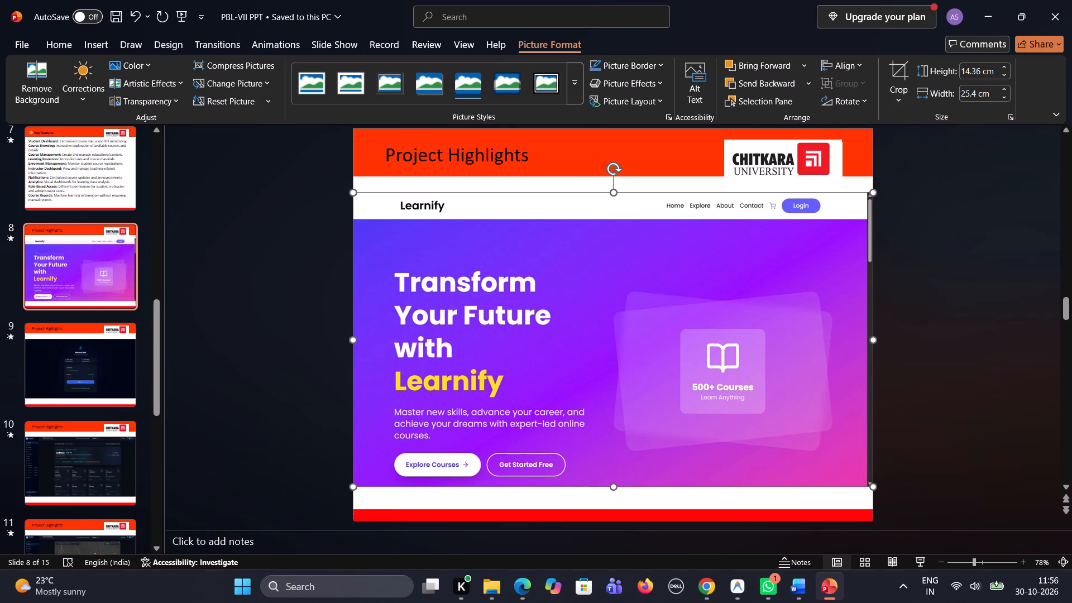
Delete the Smart City sign-in screenshot from slide 9, keeping the Project Highlights slide itself.
{"action": "left_click", "coordinate": [80, 366]}
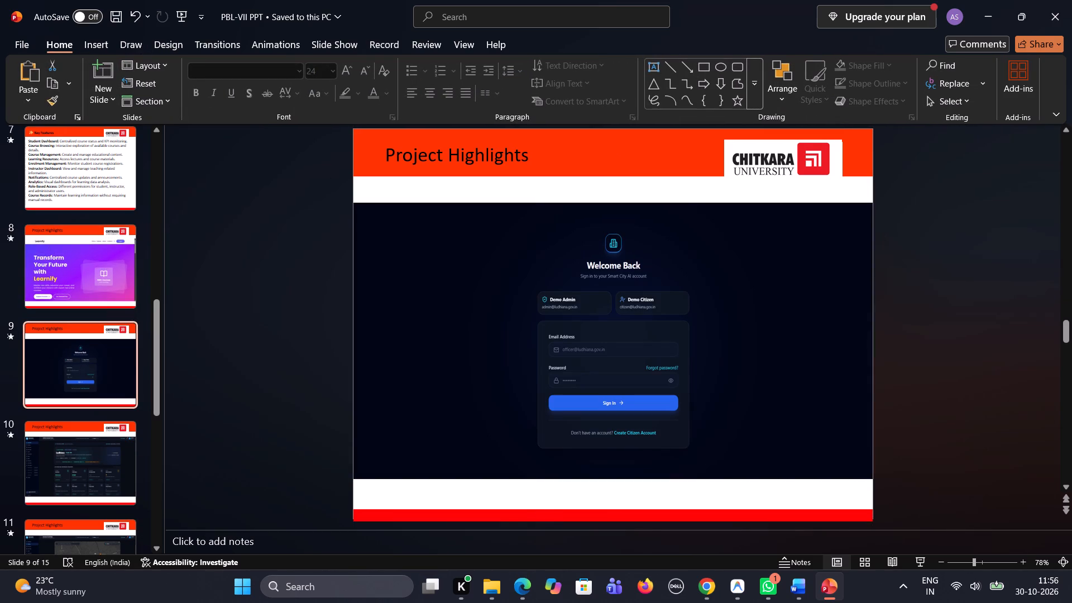
{"action": "key", "text": "Delete"}
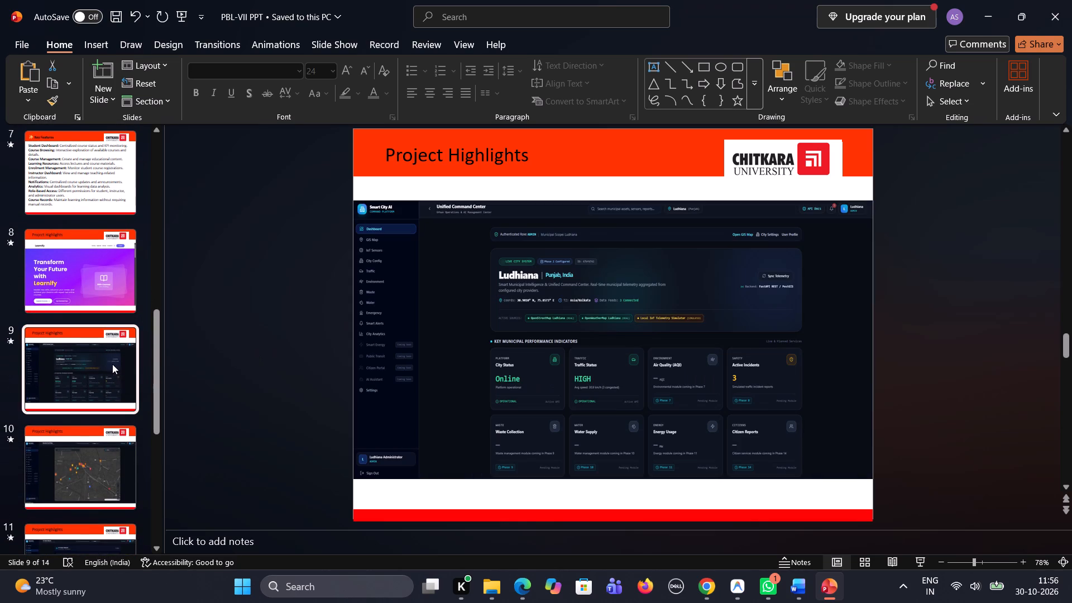
{"action": "key", "text": "ctrl+z"}
{"action": "left_click", "coordinate": [418, 374]}
{"action": "key", "text": "Delete"}
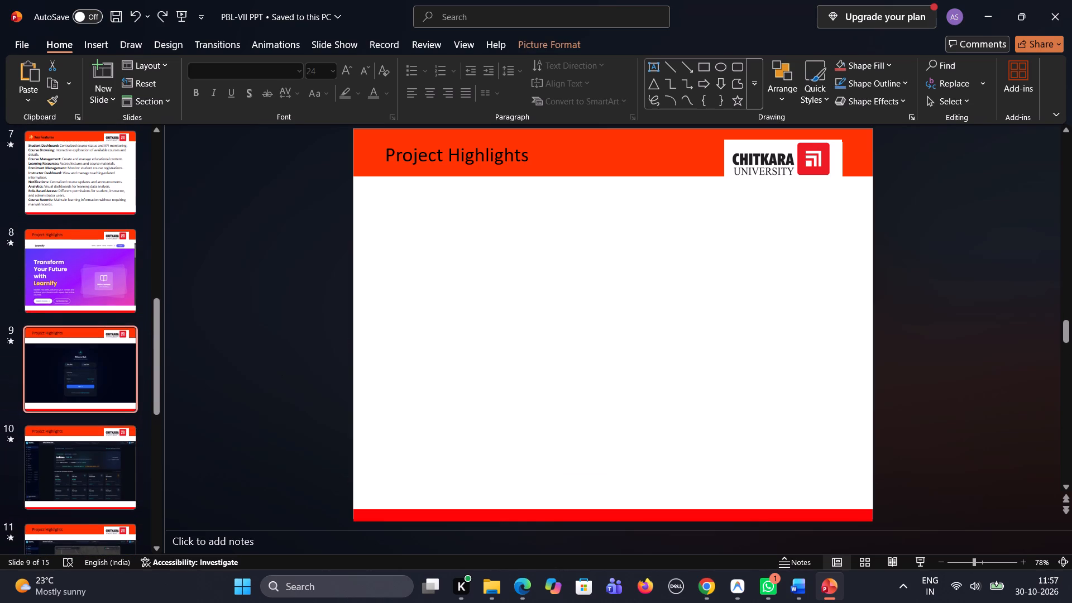
Insert the 02_Explore_Courses picture from the Downloads folder on slide 9 and place it just below the header band.
{"action": "left_click", "coordinate": [89, 45]}
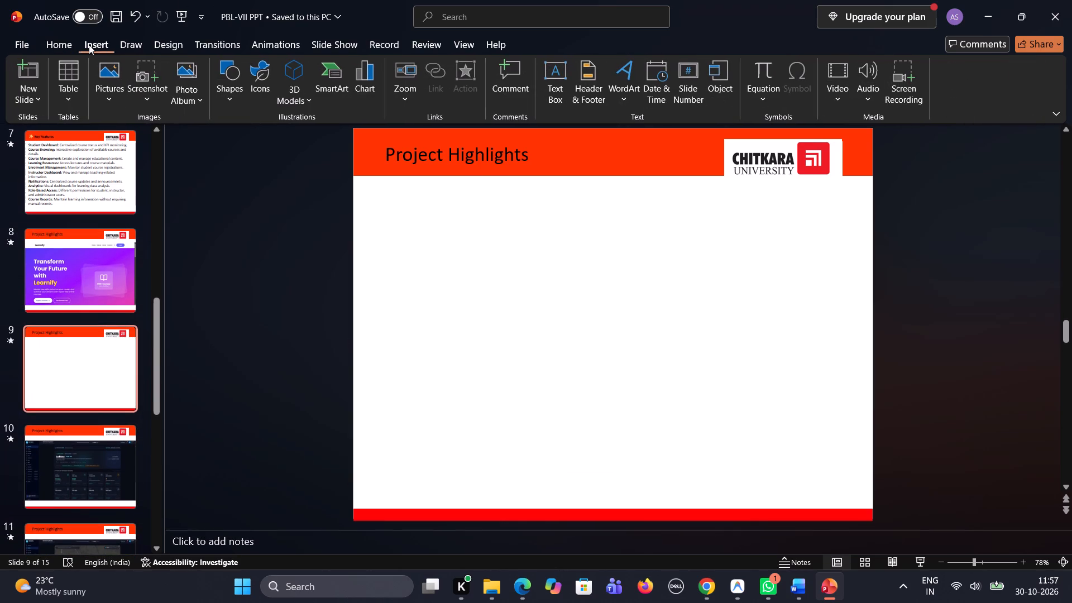
{"action": "left_click", "coordinate": [94, 74]}
{"action": "left_click", "coordinate": [156, 136]}
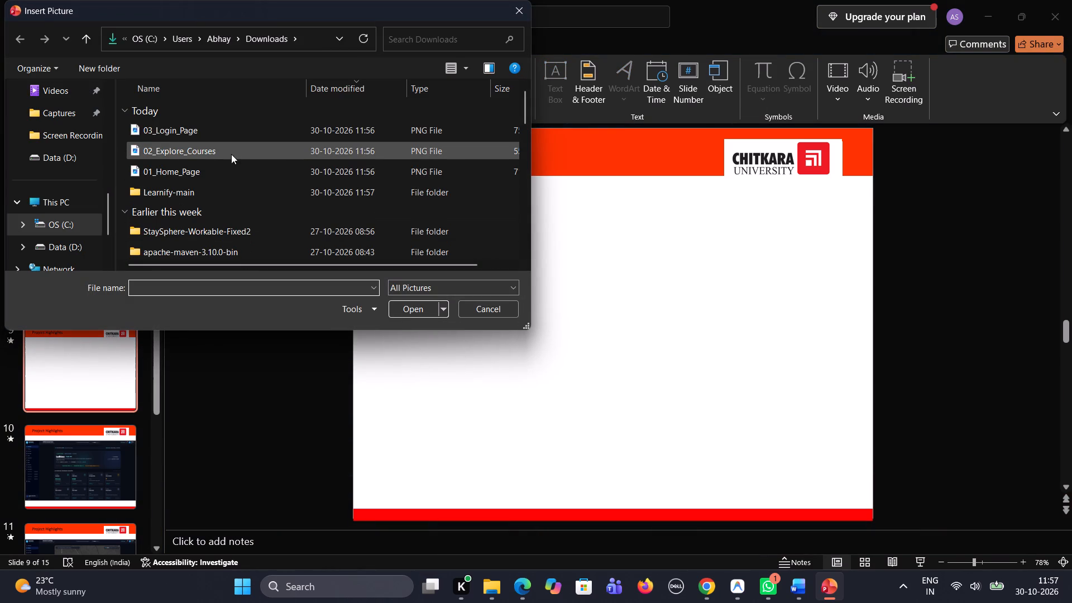
{"action": "left_click", "coordinate": [240, 149]}
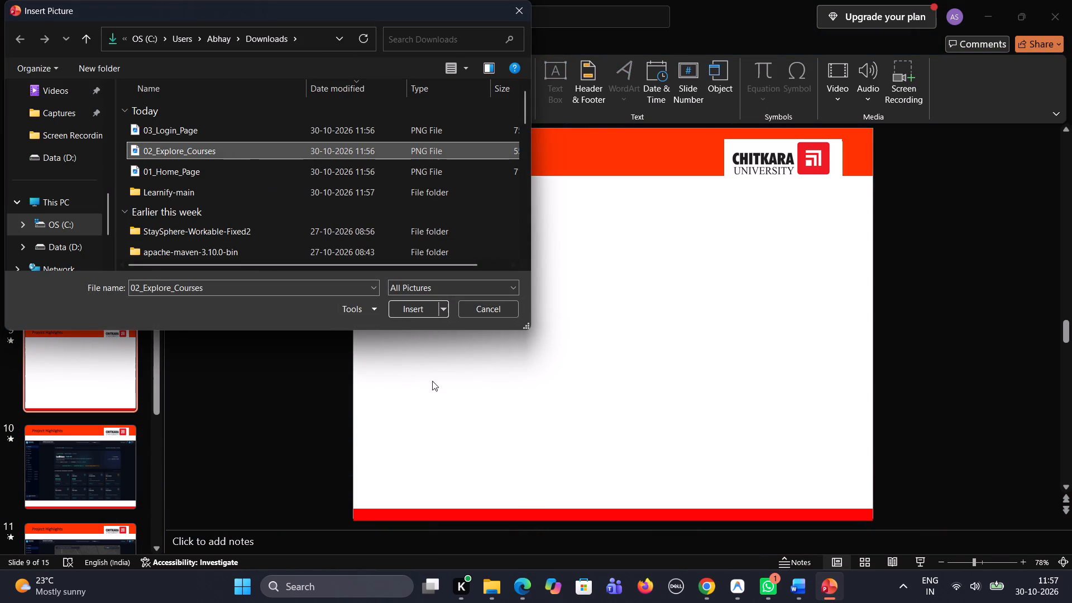
{"action": "left_click", "coordinate": [405, 316]}
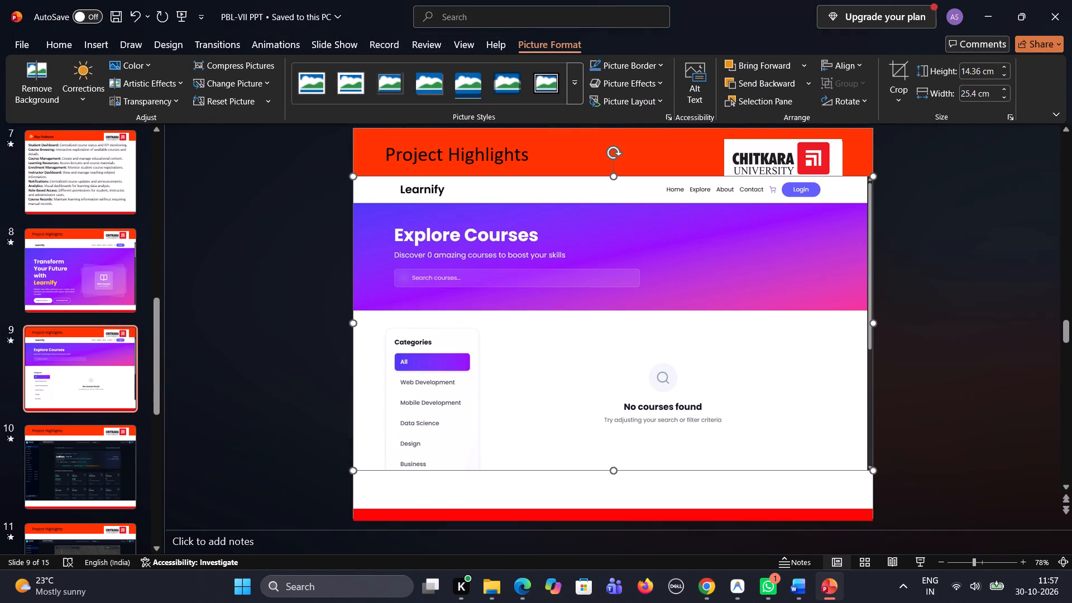
{"action": "left_click", "coordinate": [502, 197]}
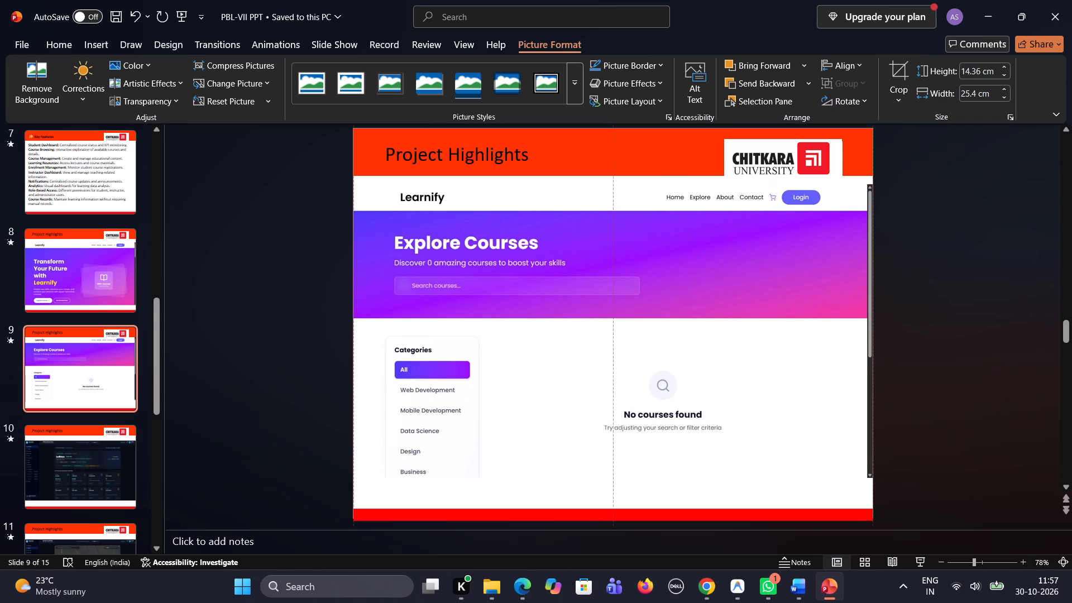
Delete the Project Highlights slide with the Smart City alerts console, slide 13, and the Results slide that follows it.
{"action": "left_click", "coordinate": [73, 451]}
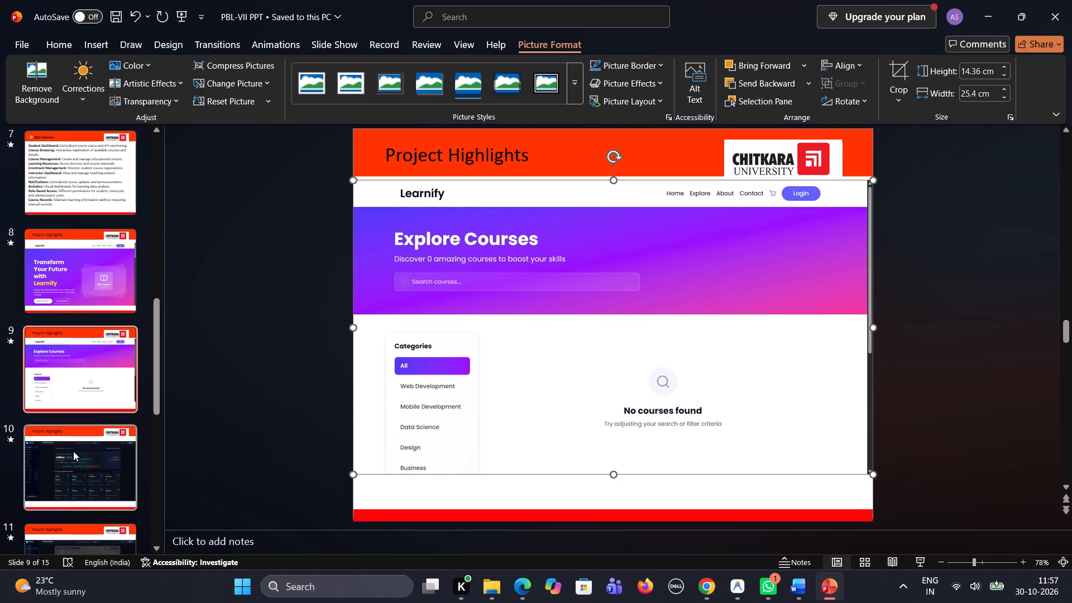
{"action": "scroll", "coordinate": [284, 419], "scroll_direction": "down", "scroll_amount": 1}
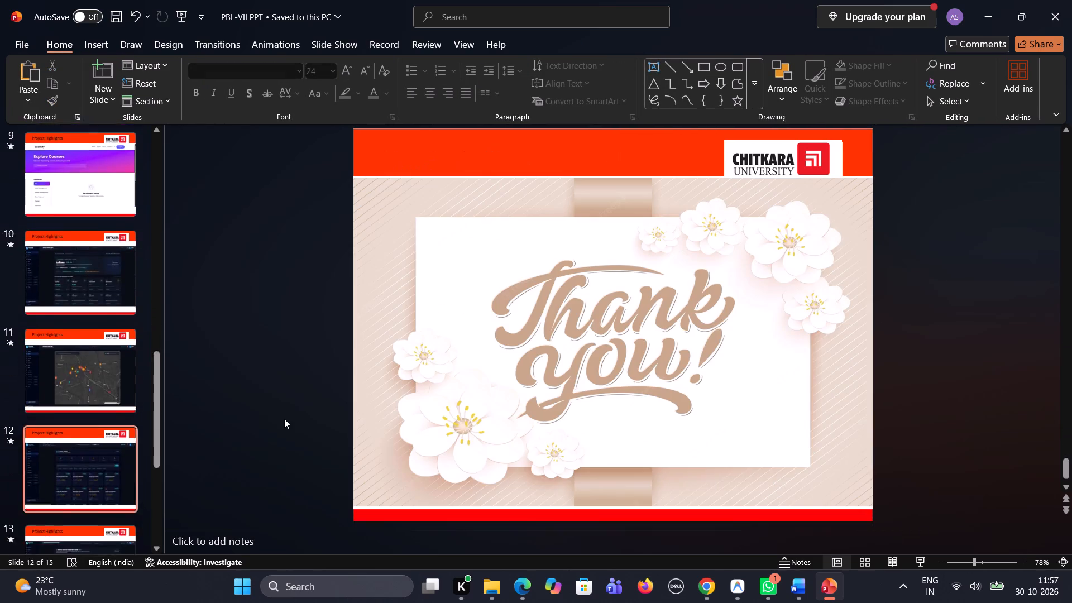
{"action": "scroll", "coordinate": [284, 419], "scroll_direction": "up", "scroll_amount": 1}
{"action": "left_click", "coordinate": [126, 308]}
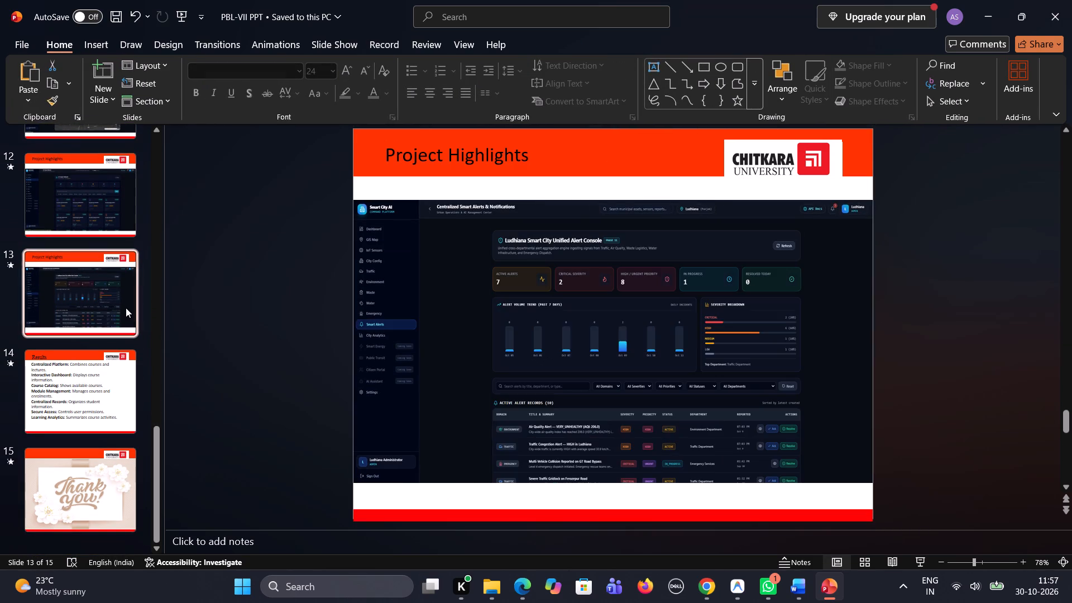
{"action": "key", "text": "Delete"}
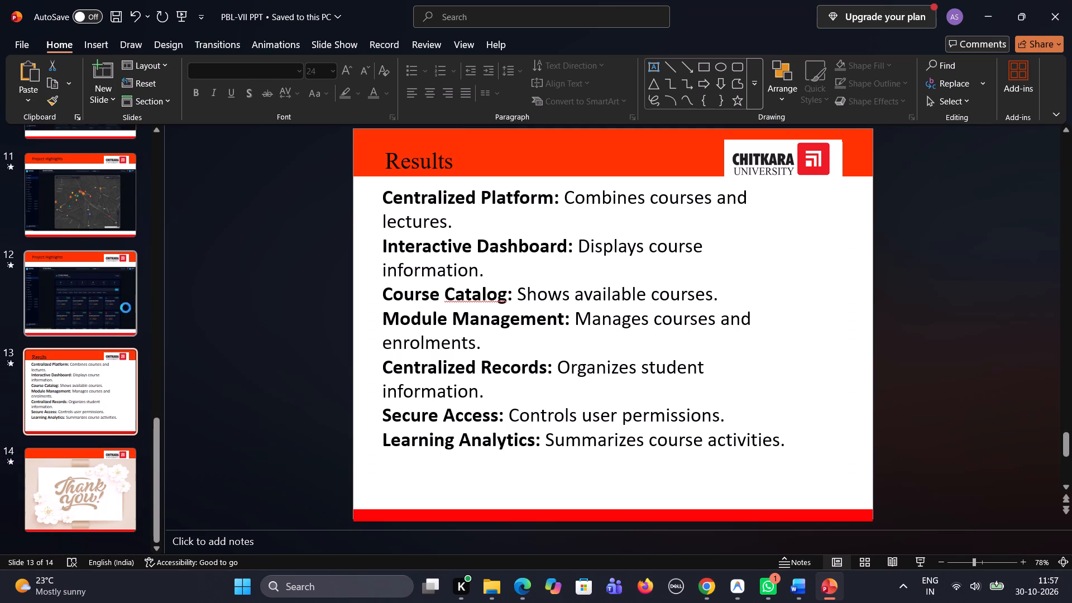
{"action": "key", "text": "Delete"}
Delete the Smart City Unified Command Center screenshot from slide 10, keeping the Project Highlights slide itself.
{"action": "scroll", "coordinate": [126, 308], "scroll_direction": "up", "scroll_amount": 1}
{"action": "left_click", "coordinate": [98, 368]}
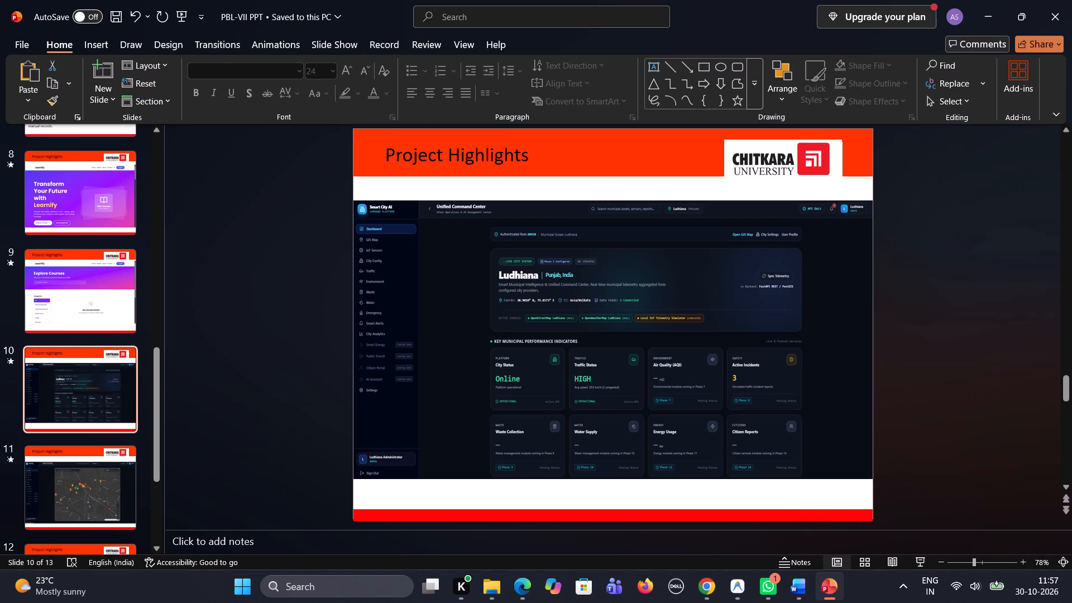
{"action": "left_click", "coordinate": [580, 316]}
{"action": "key", "text": "Delete"}
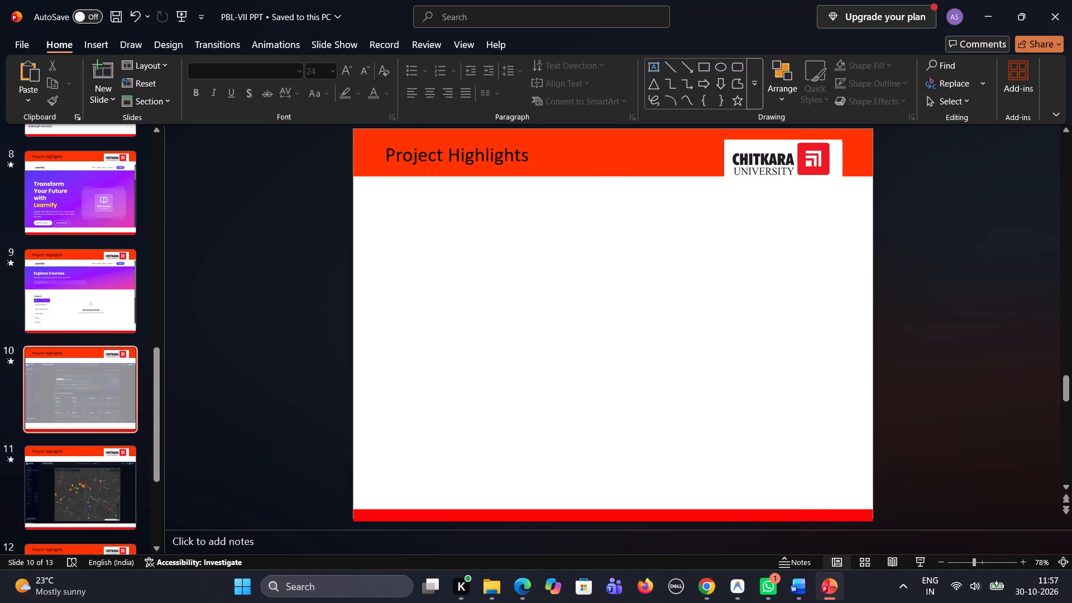
Insert the 03_Login_Page picture from the Downloads folder on slide 10 and place it across the slide width, slightly below the header band.
{"action": "left_click", "coordinate": [580, 316]}
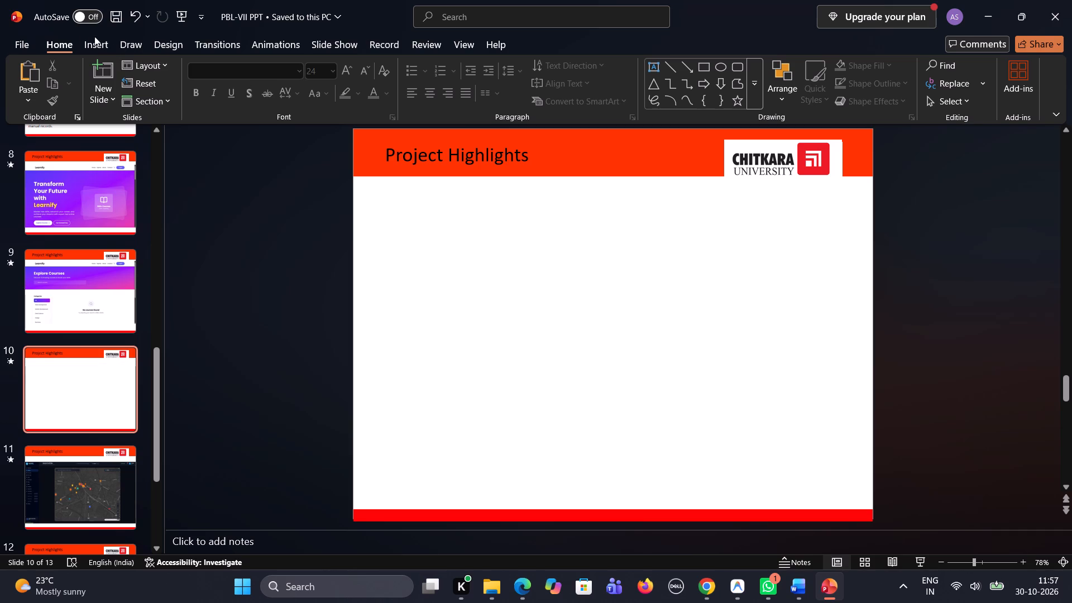
{"action": "left_click", "coordinate": [94, 42]}
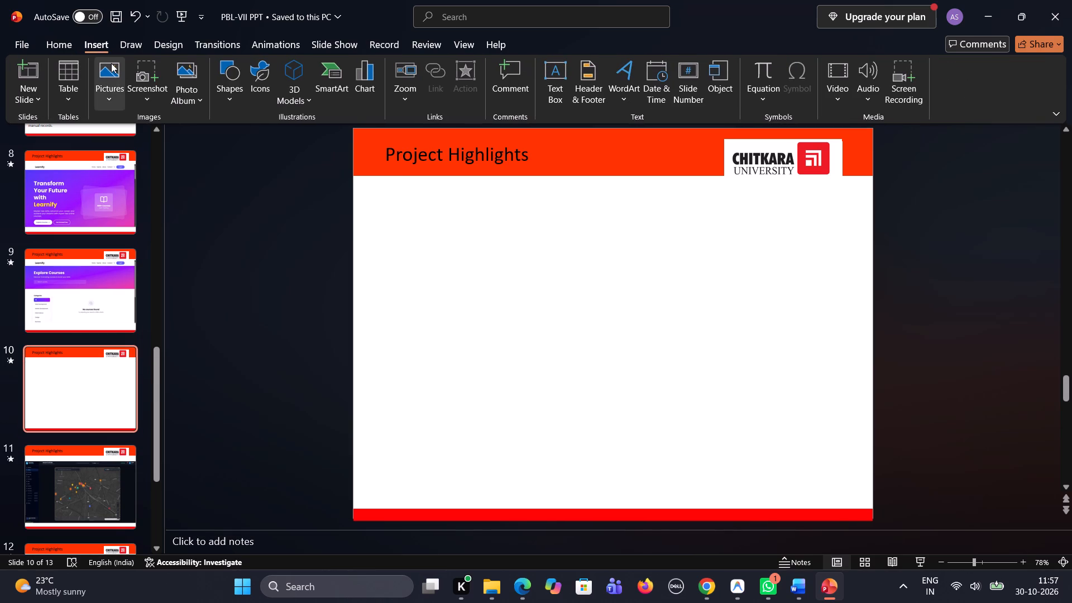
{"action": "left_click", "coordinate": [111, 63]}
{"action": "left_click", "coordinate": [147, 139]}
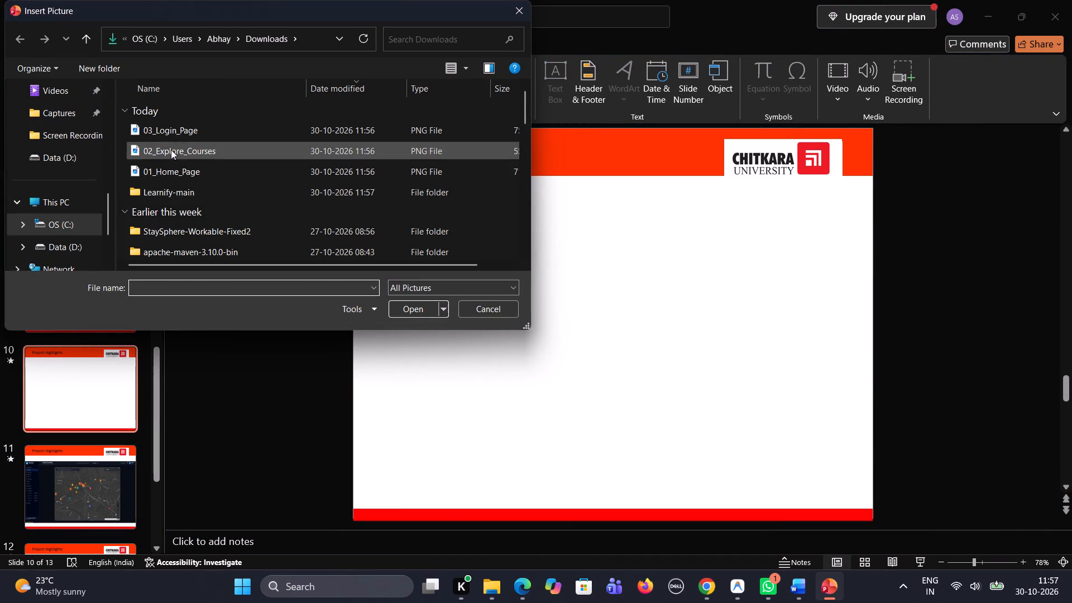
{"action": "left_click", "coordinate": [171, 133]}
{"action": "left_click", "coordinate": [404, 312]}
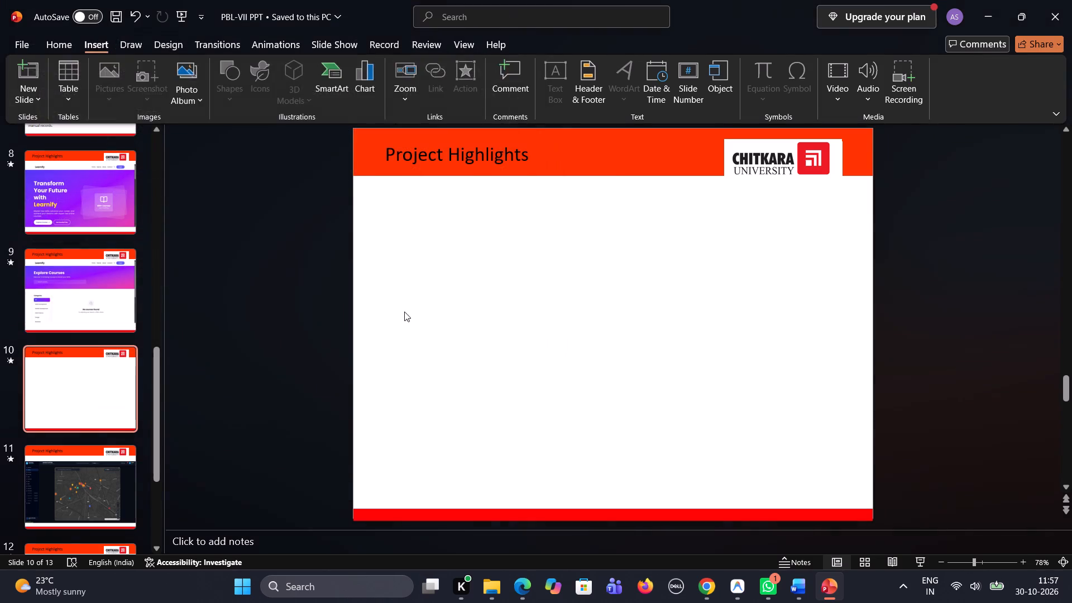
{"action": "left_click_drag", "start_coordinate": [546, 193], "coordinate": [545, 205]}
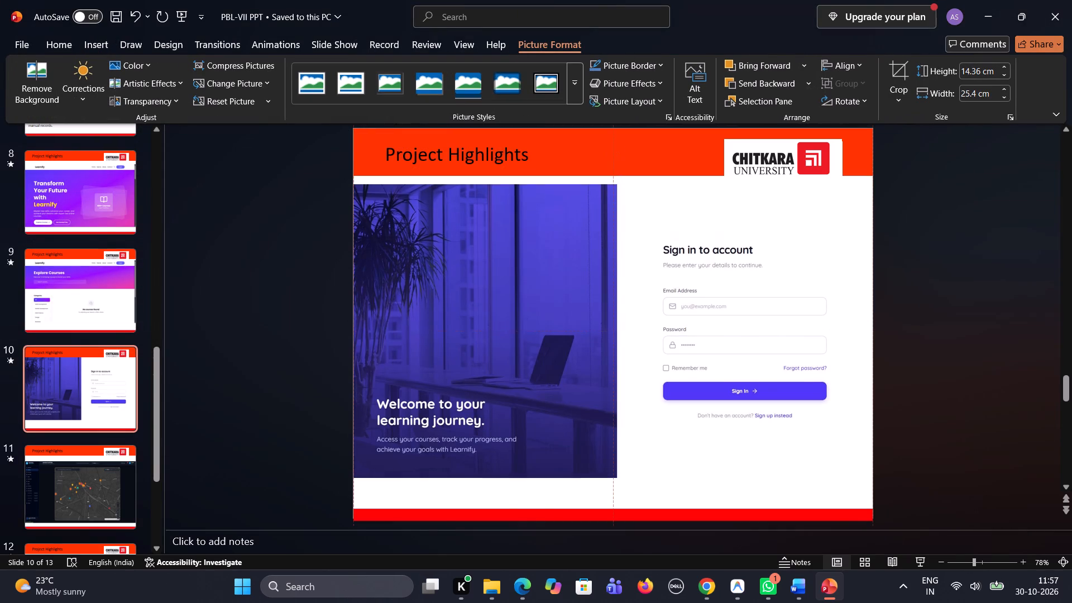
{"action": "left_click_drag", "start_coordinate": [545, 205], "coordinate": [545, 208]}
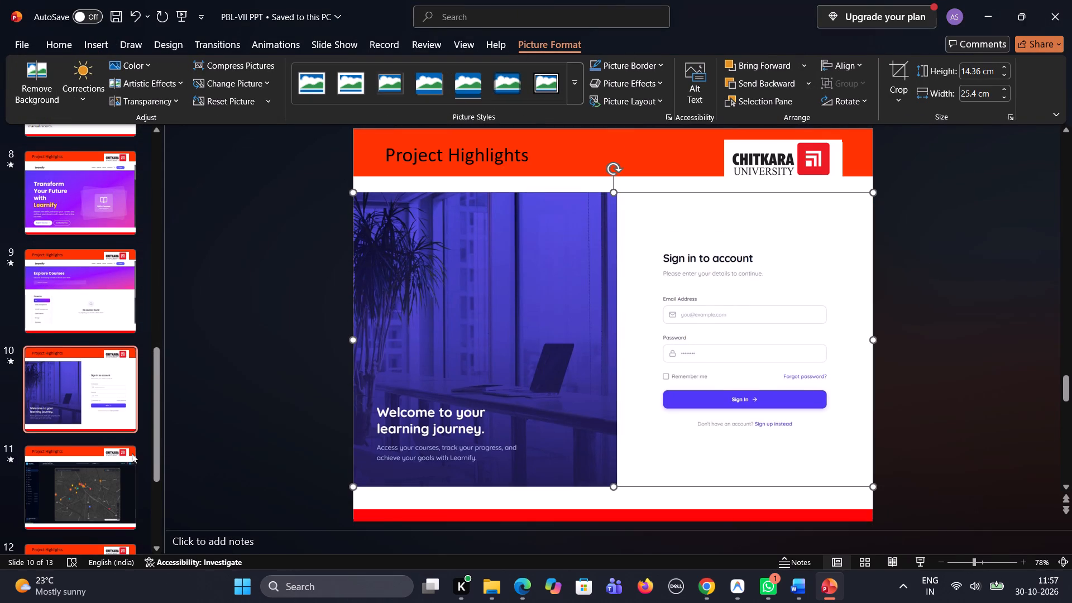
Delete the two remaining Smart City Project Highlights slides, the Interactive City GIS Map and the IoT Sensor Network.
{"action": "left_click", "coordinate": [124, 514]}
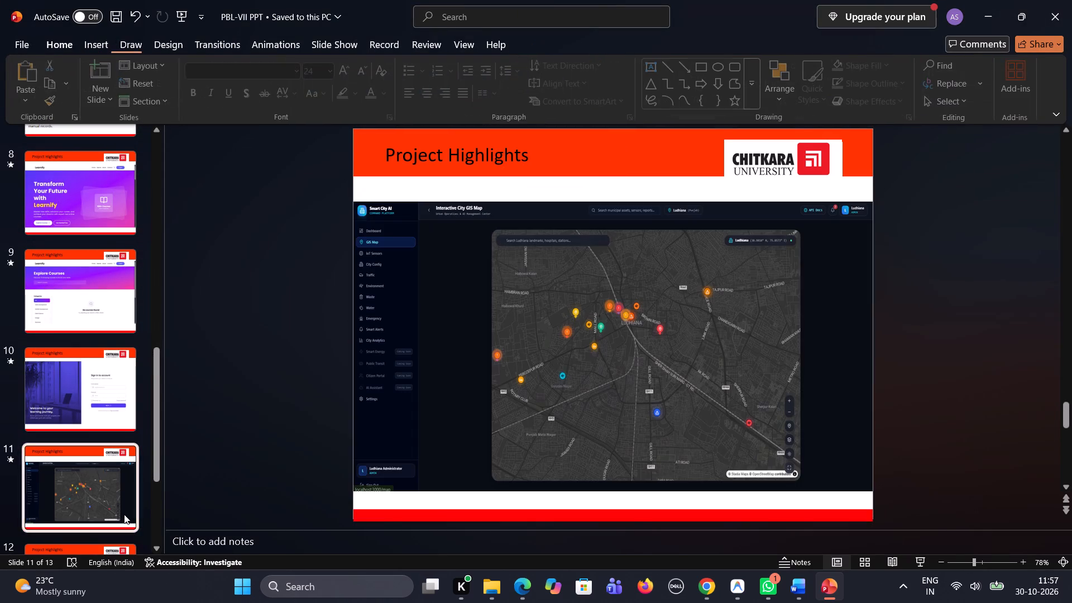
{"action": "key", "text": "Delete"}
{"action": "left_click", "coordinate": [87, 487]}
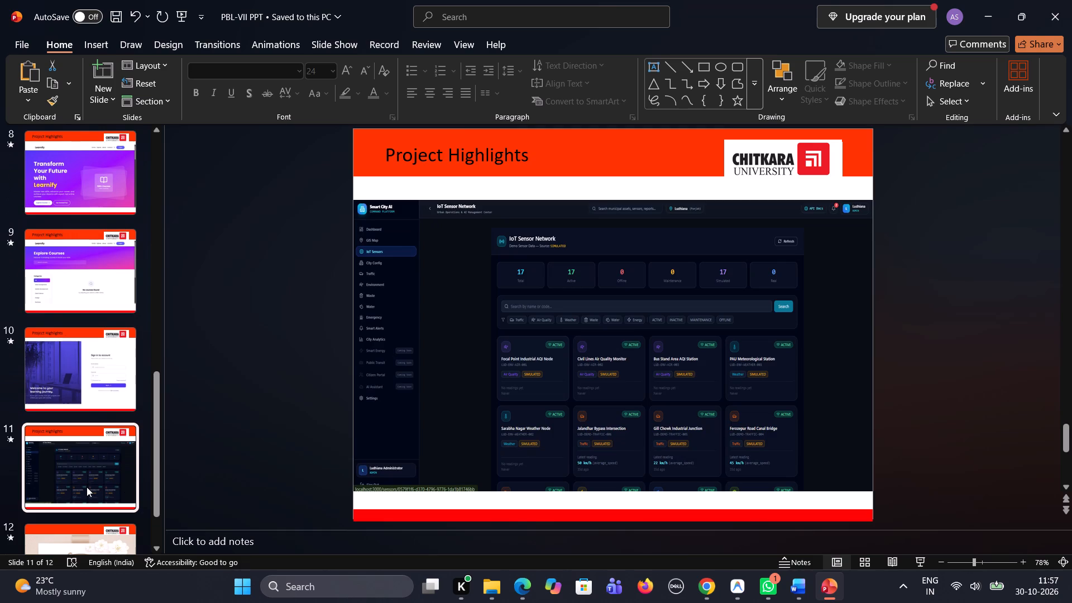
{"action": "key", "text": "Delete"}
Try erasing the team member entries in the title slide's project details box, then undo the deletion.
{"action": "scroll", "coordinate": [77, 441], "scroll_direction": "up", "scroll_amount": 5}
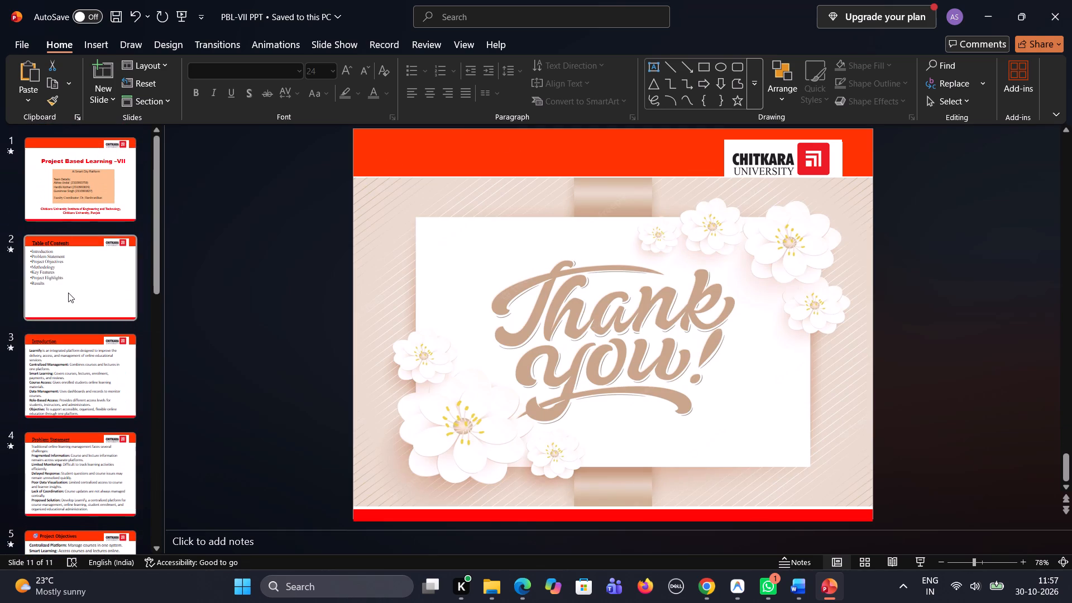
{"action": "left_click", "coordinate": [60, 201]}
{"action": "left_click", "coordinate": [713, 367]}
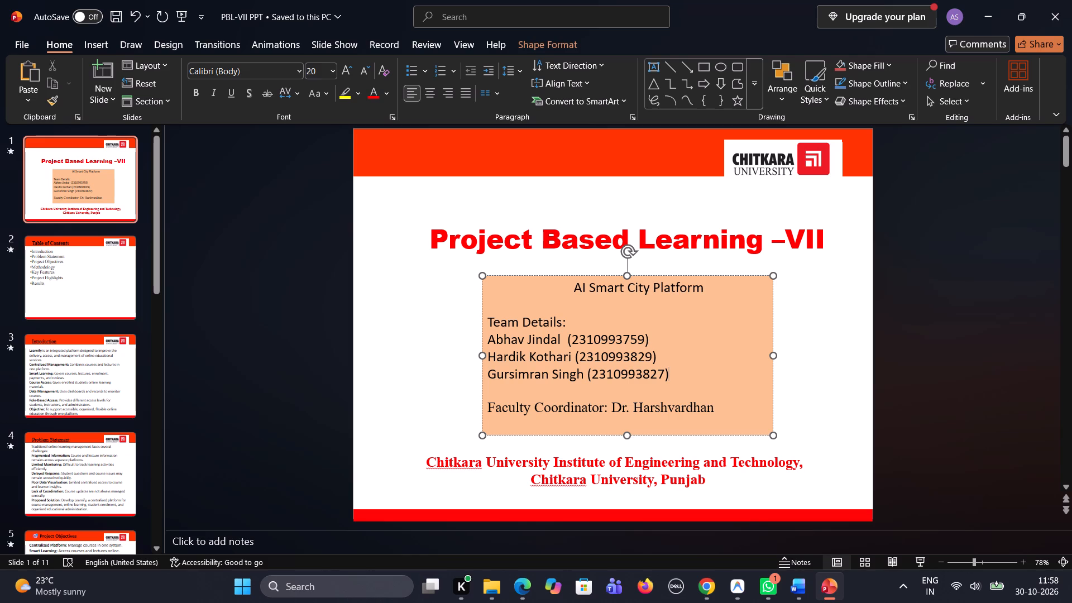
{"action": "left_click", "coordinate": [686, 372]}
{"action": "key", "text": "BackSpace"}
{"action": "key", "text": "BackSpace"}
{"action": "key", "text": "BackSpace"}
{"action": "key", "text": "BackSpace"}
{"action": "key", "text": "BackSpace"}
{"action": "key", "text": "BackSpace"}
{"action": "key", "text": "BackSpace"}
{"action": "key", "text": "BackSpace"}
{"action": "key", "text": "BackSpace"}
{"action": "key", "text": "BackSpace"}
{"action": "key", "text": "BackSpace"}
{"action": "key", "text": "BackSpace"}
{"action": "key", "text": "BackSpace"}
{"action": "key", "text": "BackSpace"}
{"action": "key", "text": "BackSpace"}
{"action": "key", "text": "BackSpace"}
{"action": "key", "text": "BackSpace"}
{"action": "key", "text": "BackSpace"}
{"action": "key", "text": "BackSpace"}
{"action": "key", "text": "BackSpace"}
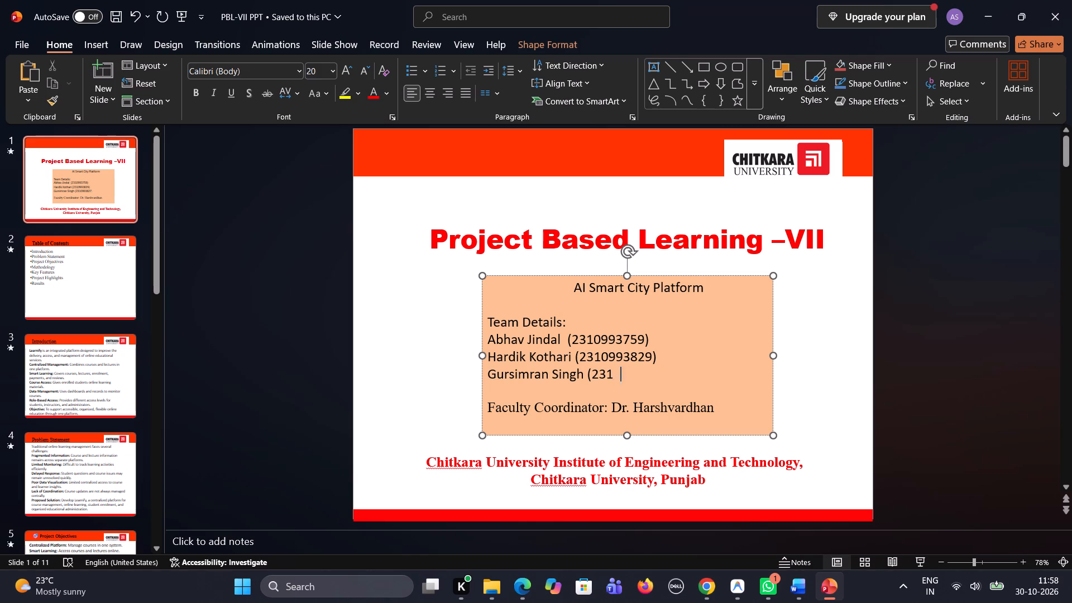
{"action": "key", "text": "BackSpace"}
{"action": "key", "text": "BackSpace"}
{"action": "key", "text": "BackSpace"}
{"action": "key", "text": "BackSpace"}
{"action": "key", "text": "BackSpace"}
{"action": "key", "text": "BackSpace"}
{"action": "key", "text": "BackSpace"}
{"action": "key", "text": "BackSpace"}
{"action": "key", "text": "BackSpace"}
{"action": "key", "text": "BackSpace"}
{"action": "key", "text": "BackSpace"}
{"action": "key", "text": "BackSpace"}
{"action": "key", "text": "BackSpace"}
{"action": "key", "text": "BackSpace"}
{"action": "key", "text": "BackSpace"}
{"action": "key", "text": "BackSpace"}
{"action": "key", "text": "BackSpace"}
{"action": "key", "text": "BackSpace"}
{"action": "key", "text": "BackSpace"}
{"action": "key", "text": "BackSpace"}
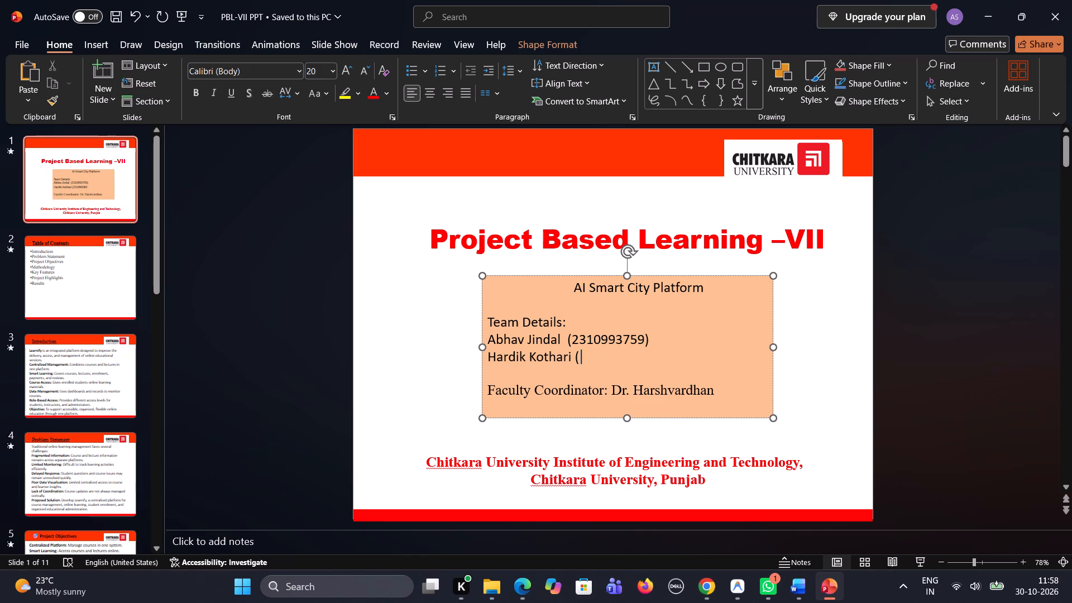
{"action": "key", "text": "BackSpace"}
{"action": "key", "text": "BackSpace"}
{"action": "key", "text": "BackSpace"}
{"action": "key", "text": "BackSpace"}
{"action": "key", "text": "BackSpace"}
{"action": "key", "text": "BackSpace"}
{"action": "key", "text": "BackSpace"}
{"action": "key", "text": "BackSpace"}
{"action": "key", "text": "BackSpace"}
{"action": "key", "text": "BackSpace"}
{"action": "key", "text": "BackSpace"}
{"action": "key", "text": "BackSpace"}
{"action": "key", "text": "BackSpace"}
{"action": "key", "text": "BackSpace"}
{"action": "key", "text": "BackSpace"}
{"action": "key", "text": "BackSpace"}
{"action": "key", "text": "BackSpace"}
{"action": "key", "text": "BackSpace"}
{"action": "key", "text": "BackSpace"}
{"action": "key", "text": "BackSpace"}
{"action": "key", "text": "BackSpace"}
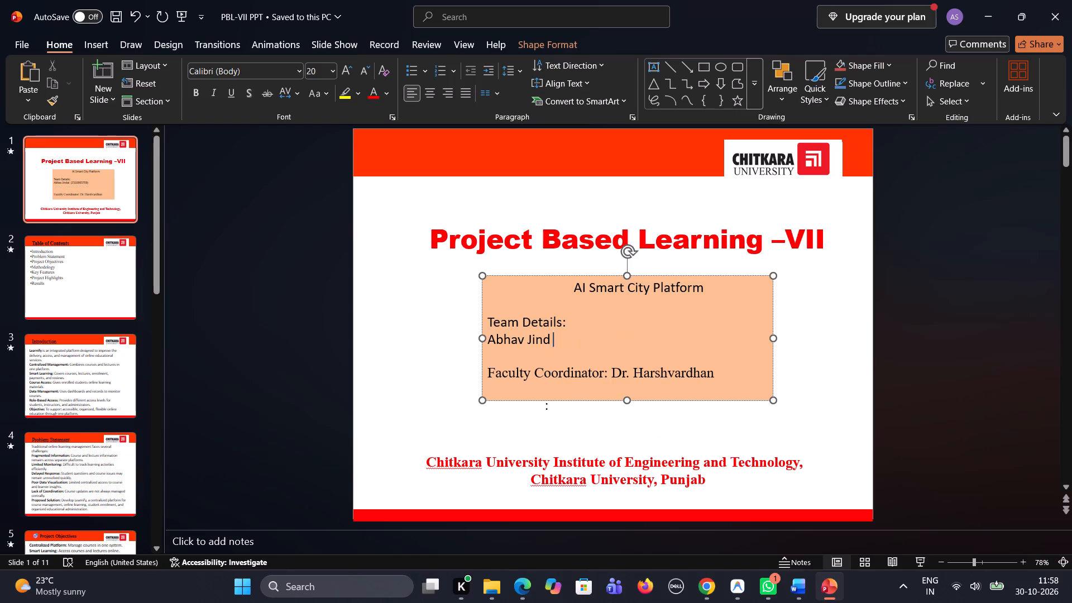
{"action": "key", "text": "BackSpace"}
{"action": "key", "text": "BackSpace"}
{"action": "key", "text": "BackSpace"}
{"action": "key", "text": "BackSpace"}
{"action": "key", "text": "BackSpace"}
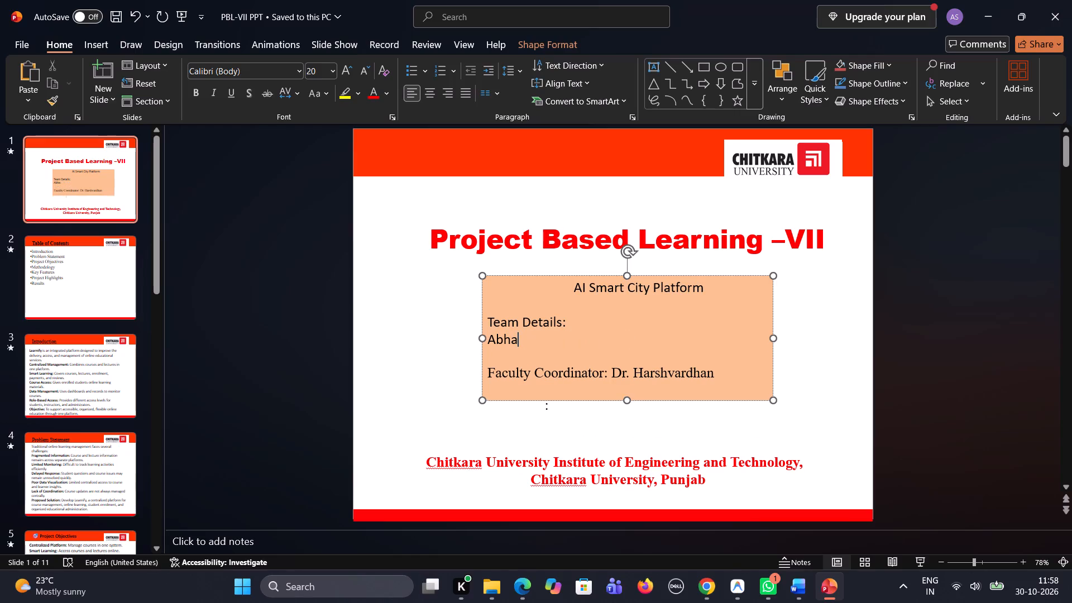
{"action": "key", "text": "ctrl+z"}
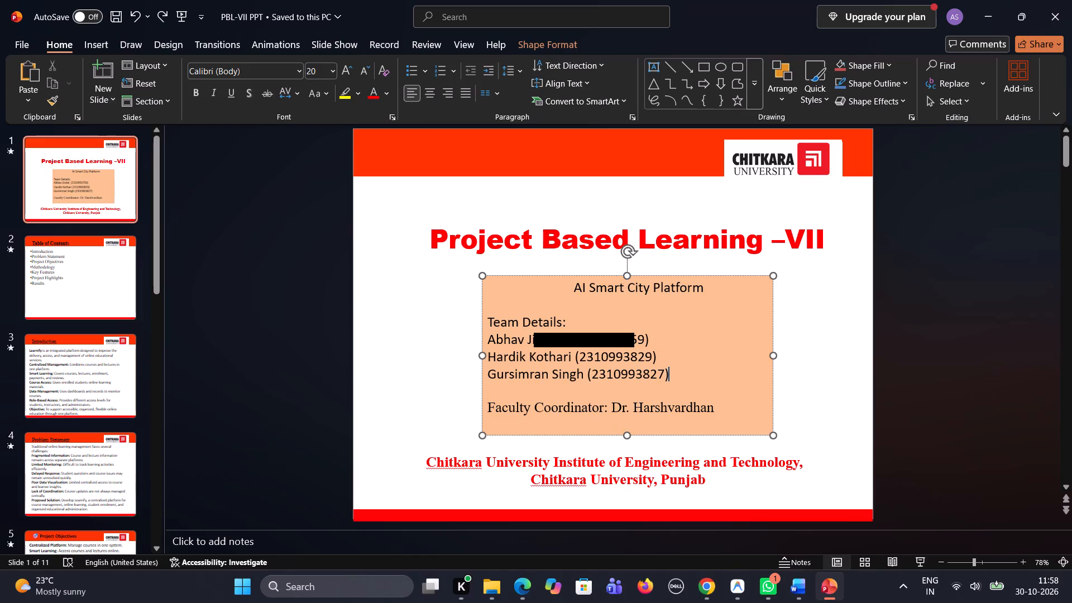
Delete the second and third team member entries and the blank line below them in the title slide's project details box.
{"action": "left_click_drag", "start_coordinate": [489, 353], "coordinate": [636, 383]}
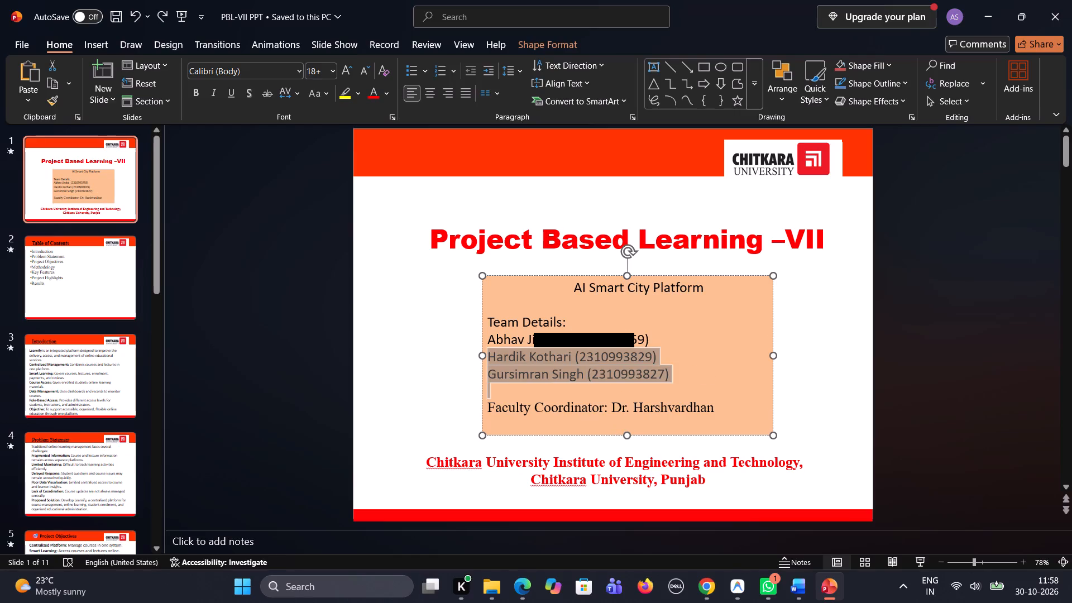
{"action": "left_click_drag", "start_coordinate": [636, 383], "coordinate": [653, 384]}
{"action": "key", "text": "BackSpace"}
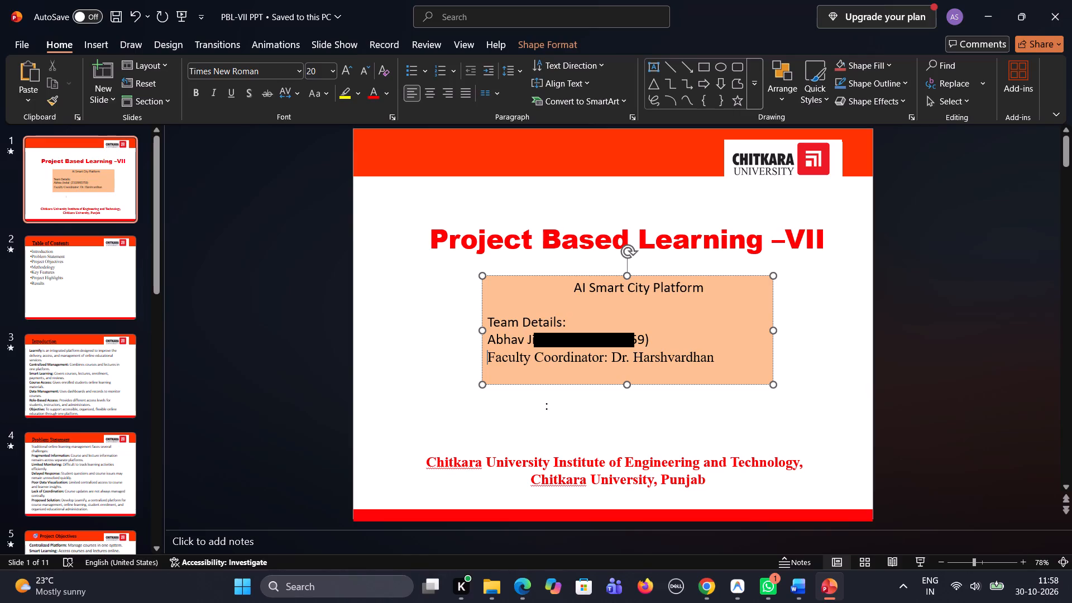
Replace the last digits of the remaining team member's roll number with the author's own under Team Details.
{"action": "left_click", "coordinate": [644, 337]}
{"action": "key", "text": "BackSpace"}
{"action": "key", "text": "BackSpace"}
{"action": "key", "text": "BackSpace"}
{"action": "key", "text": "BackSpace"}
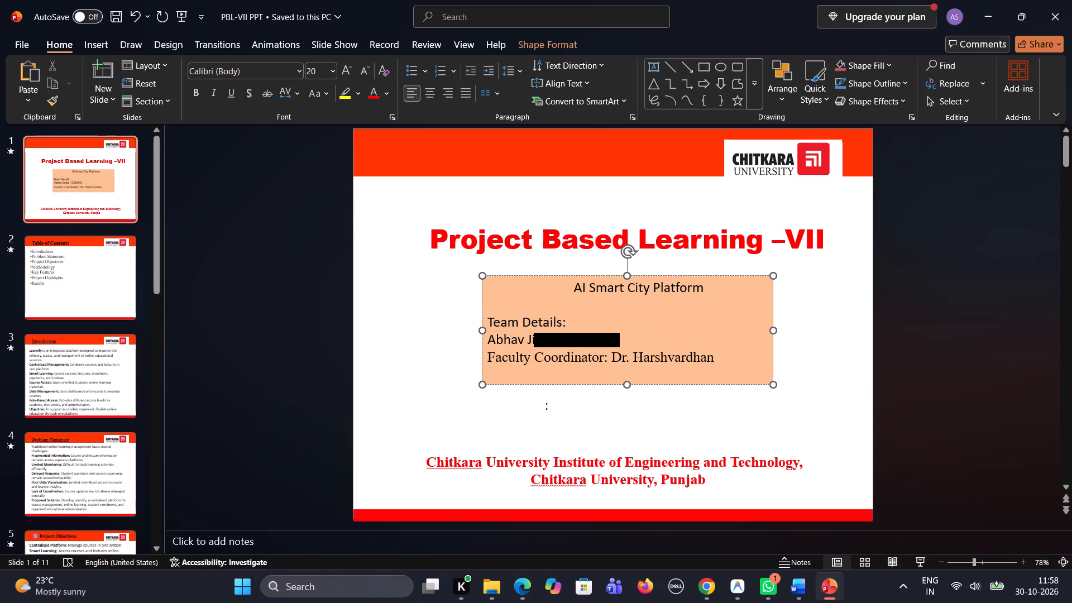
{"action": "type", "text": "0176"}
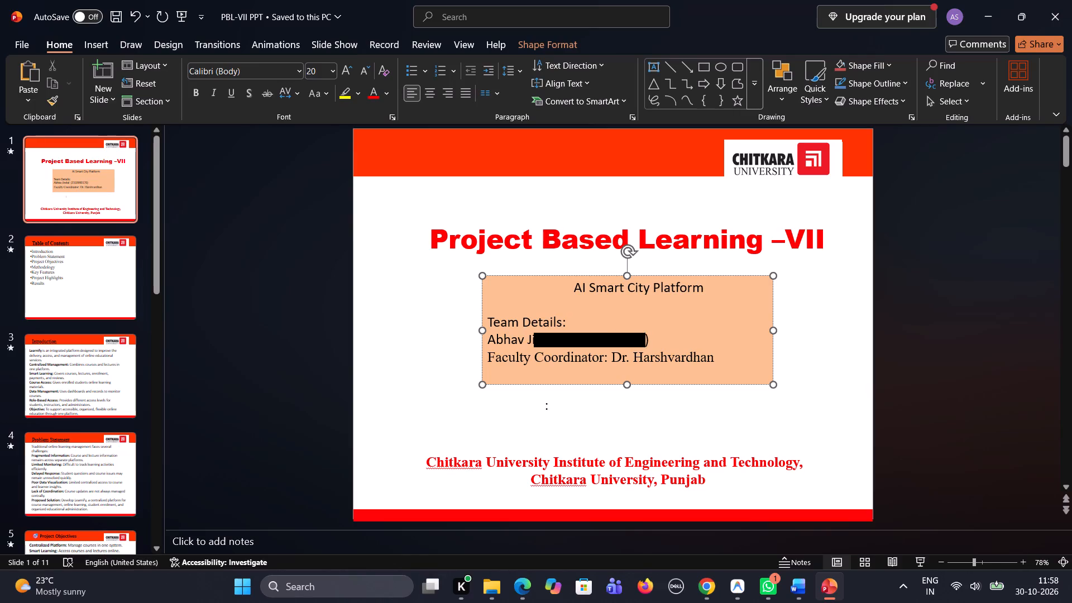
Replace the remaining team member's name with the author's full name, keeping the roll number in brackets after it.
{"action": "left_click", "coordinate": [561, 339]}
{"action": "key", "text": "BackSpace"}
{"action": "key", "text": "BackSpace"}
{"action": "key", "text": "BackSpace"}
{"action": "key", "text": "BackSpace"}
{"action": "key", "text": "BackSpace"}
{"action": "key", "text": "BackSpace"}
{"action": "key", "text": "BackSpace"}
{"action": "key", "text": "BackSpace"}
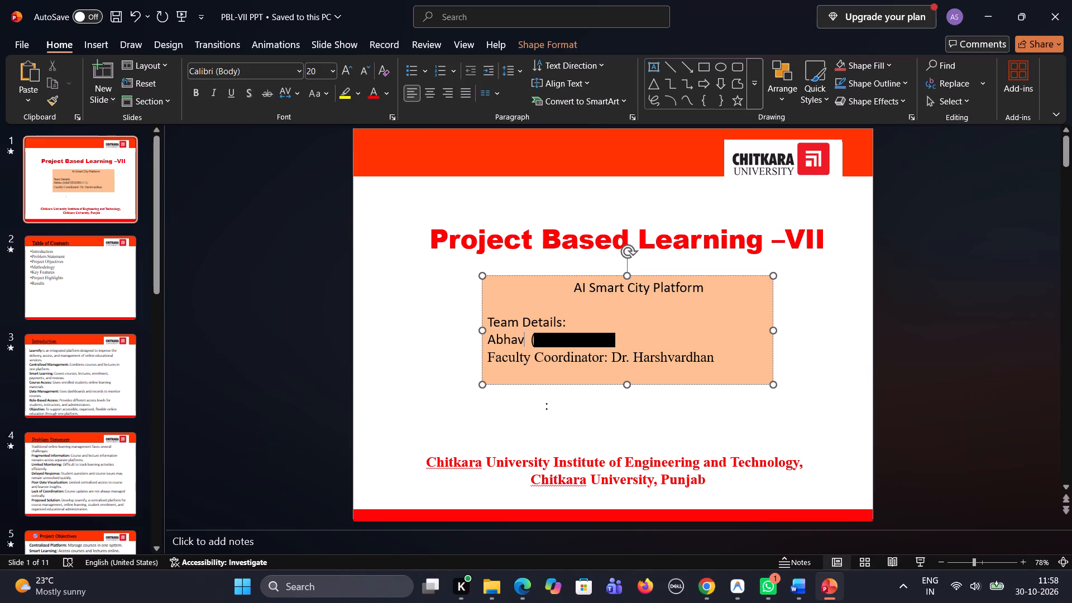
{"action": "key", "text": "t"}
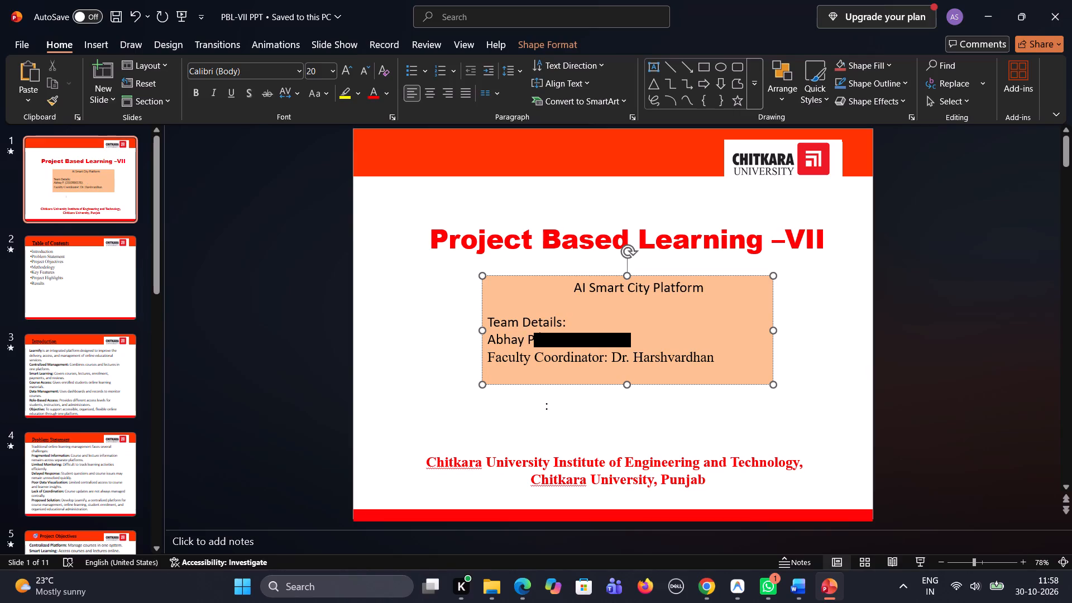
{"action": "key", "text": "BackSpace"}
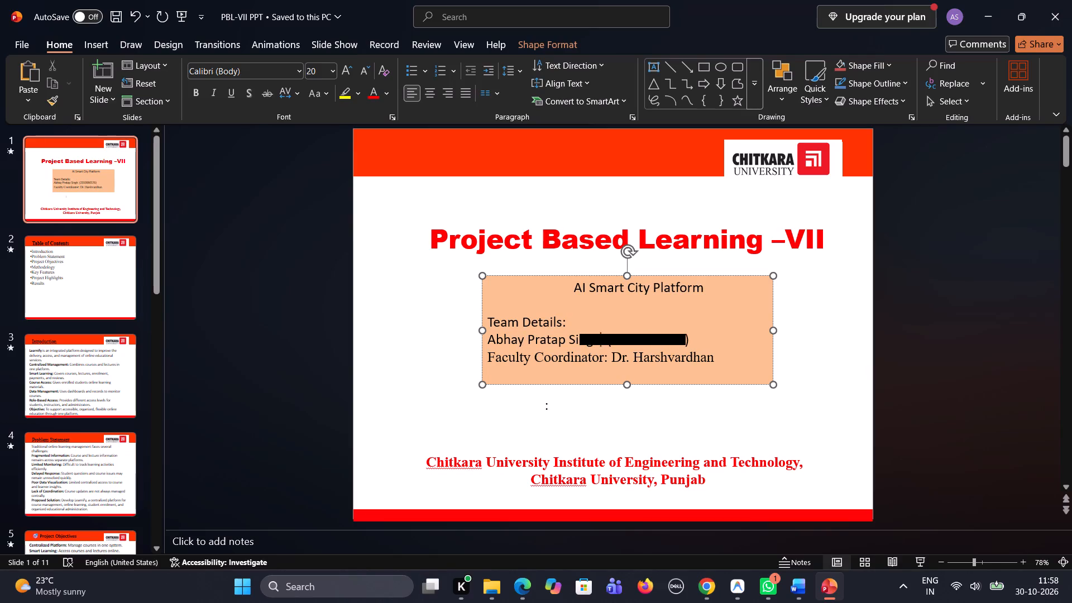
{"action": "left_click", "coordinate": [660, 438]}
{"action": "scroll", "coordinate": [686, 390], "scroll_direction": "down", "scroll_amount": 1}
{"action": "scroll", "coordinate": [691, 384], "scroll_direction": "up", "scroll_amount": 9}
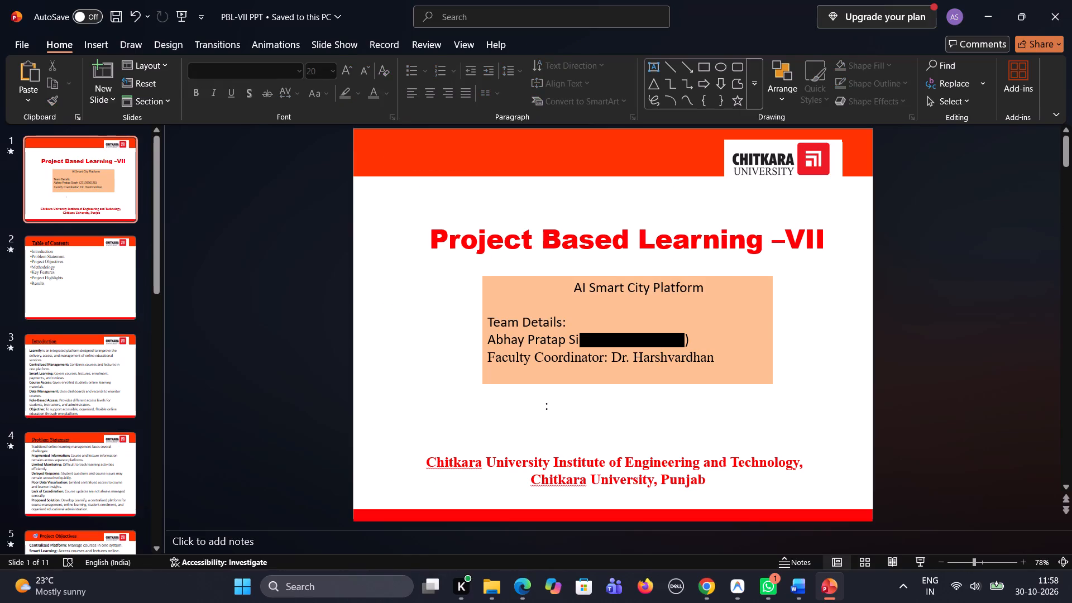
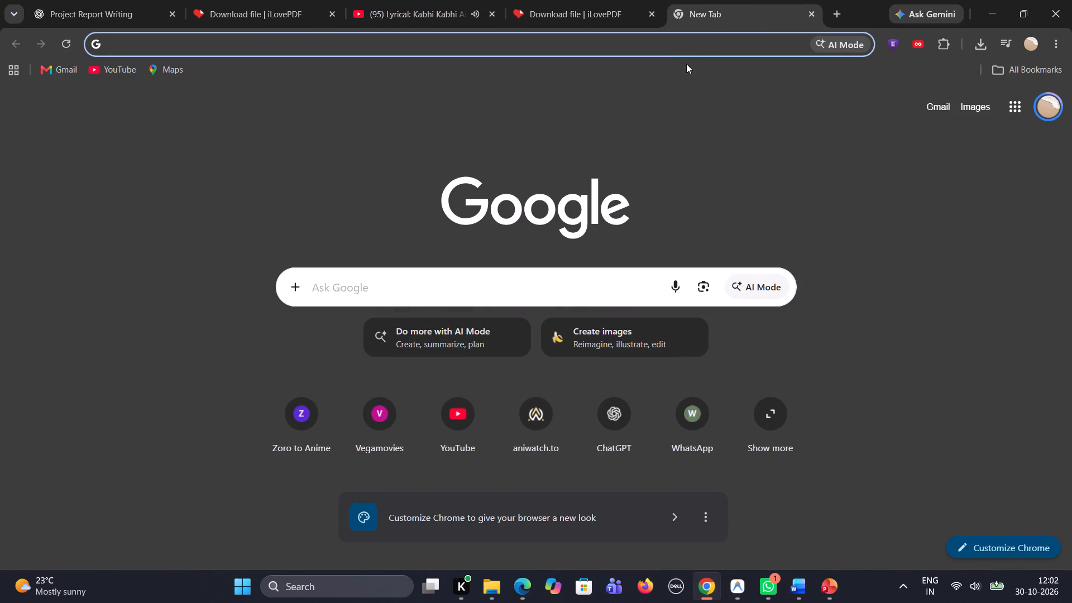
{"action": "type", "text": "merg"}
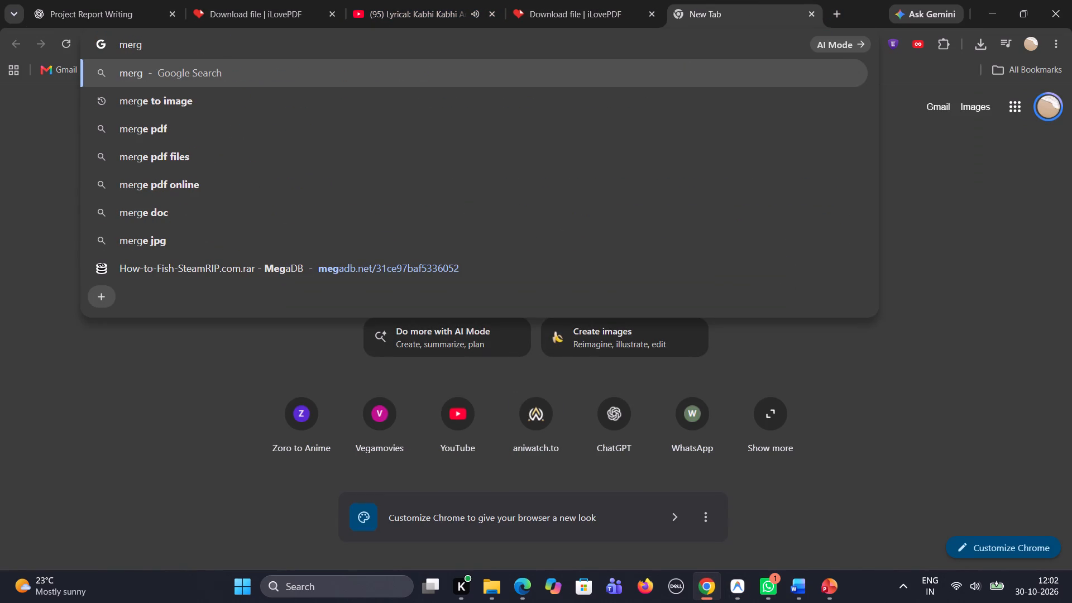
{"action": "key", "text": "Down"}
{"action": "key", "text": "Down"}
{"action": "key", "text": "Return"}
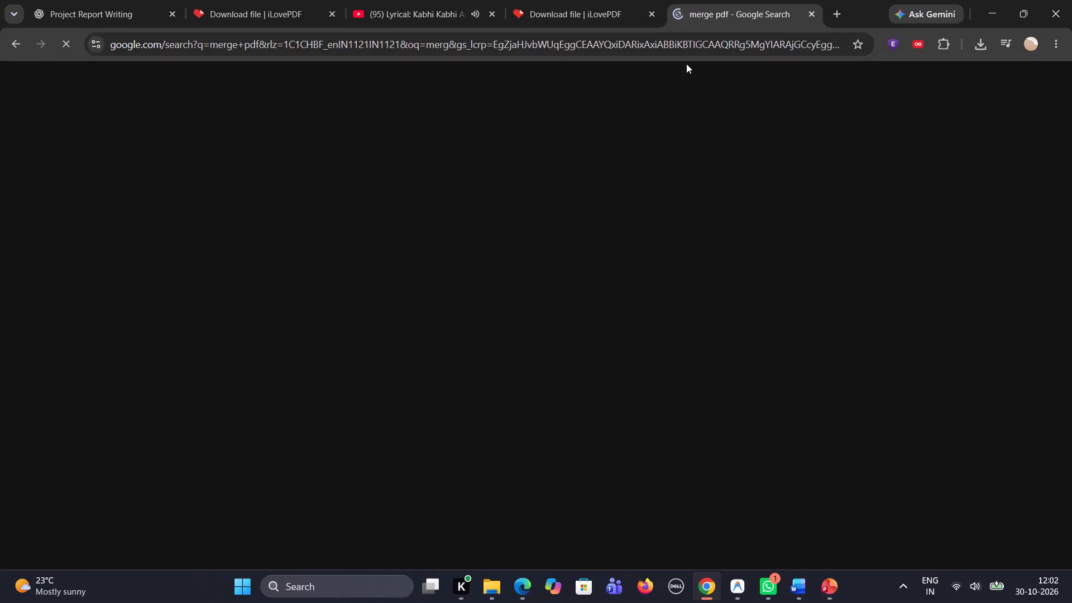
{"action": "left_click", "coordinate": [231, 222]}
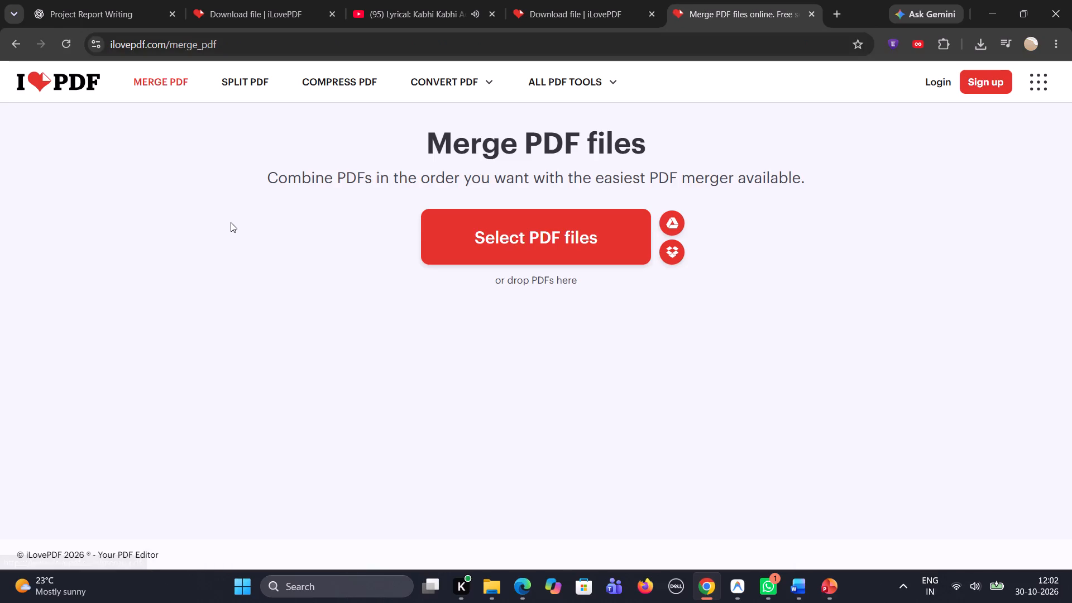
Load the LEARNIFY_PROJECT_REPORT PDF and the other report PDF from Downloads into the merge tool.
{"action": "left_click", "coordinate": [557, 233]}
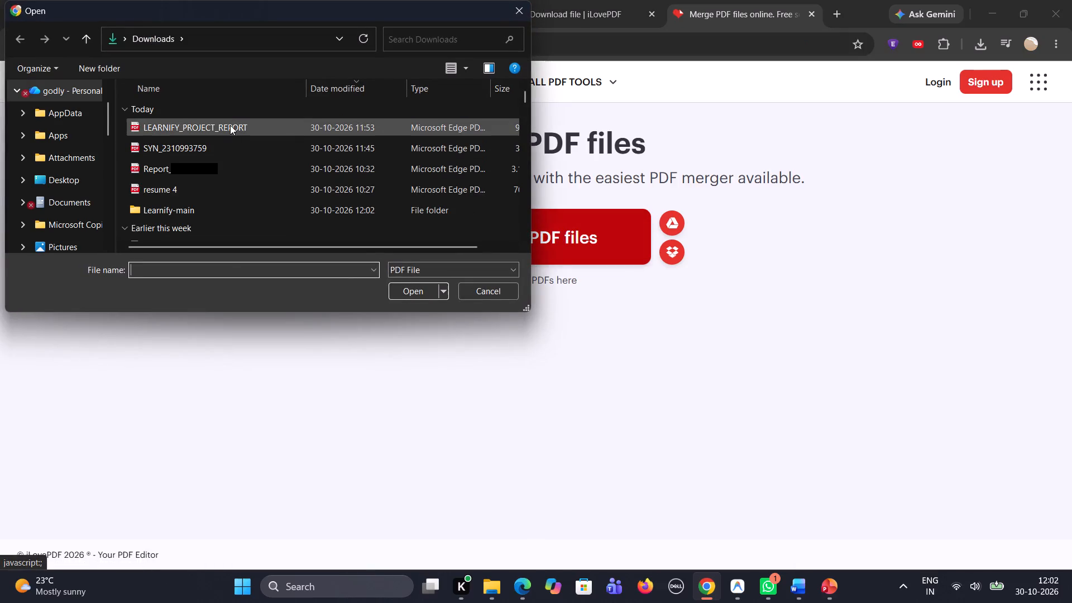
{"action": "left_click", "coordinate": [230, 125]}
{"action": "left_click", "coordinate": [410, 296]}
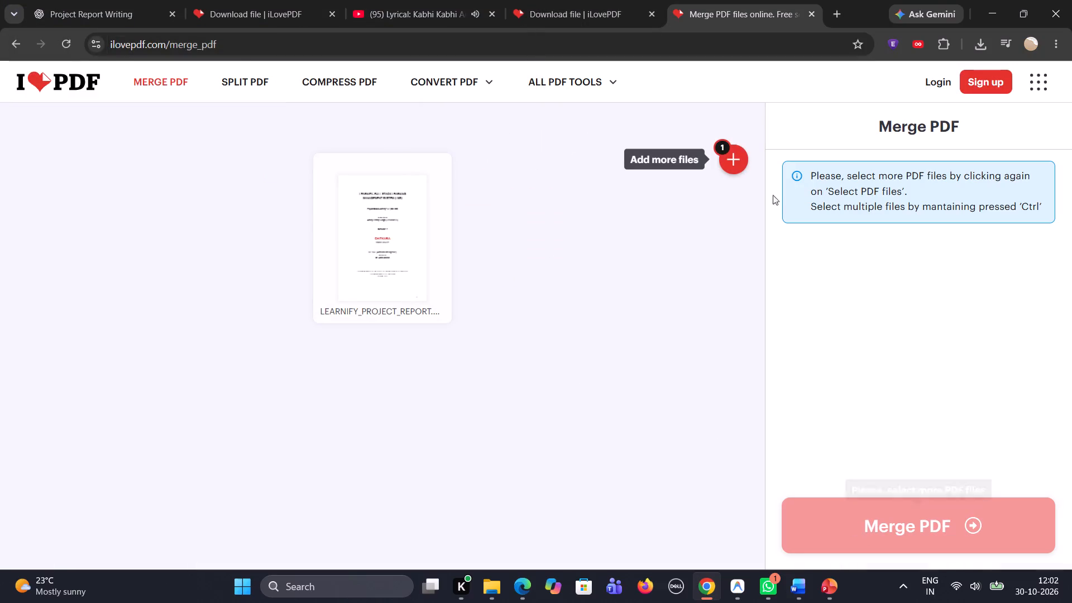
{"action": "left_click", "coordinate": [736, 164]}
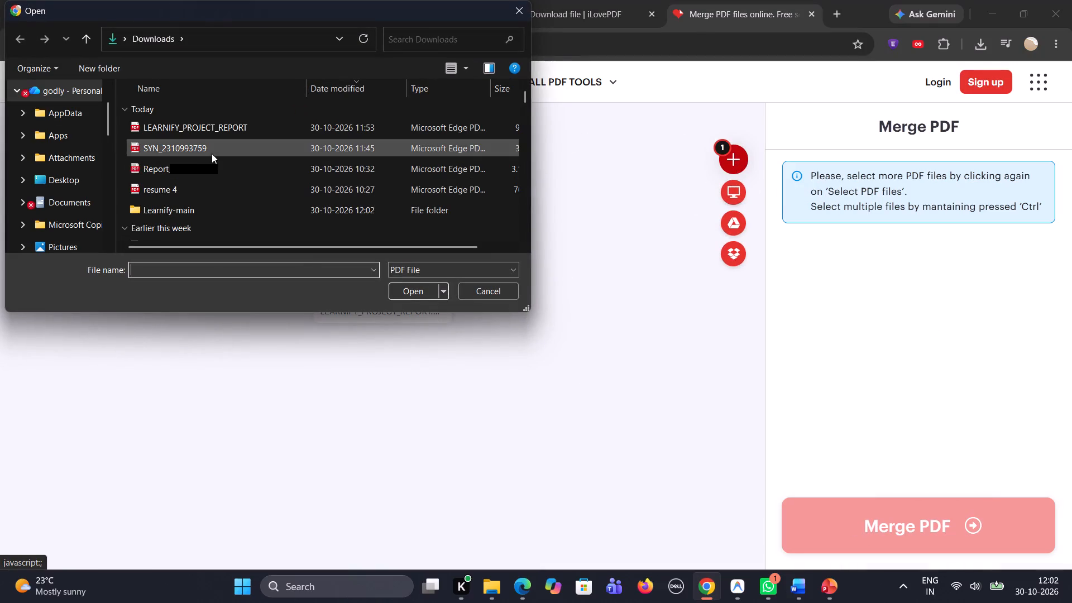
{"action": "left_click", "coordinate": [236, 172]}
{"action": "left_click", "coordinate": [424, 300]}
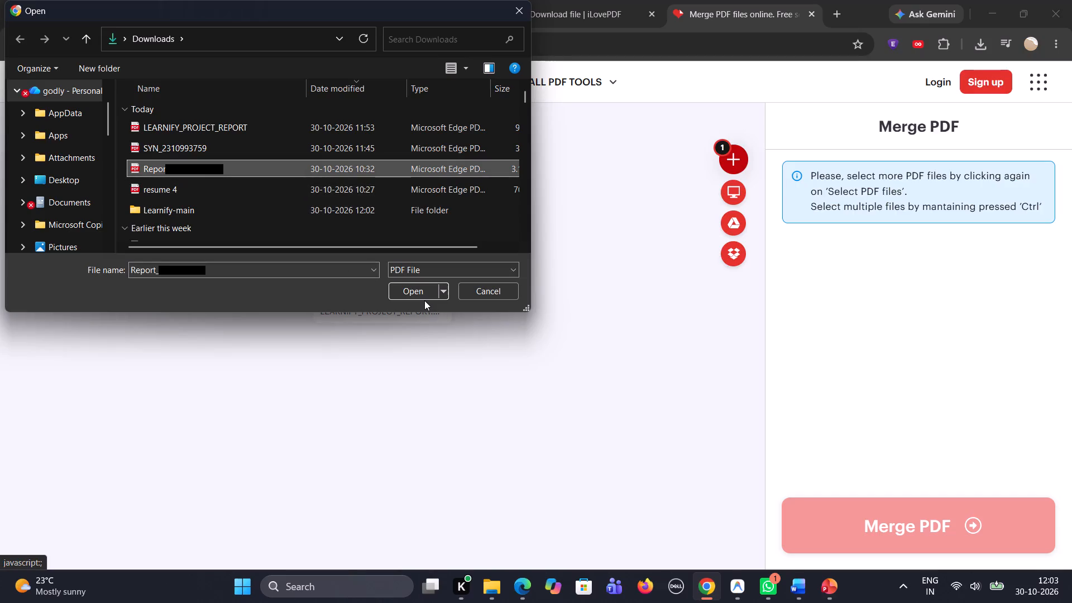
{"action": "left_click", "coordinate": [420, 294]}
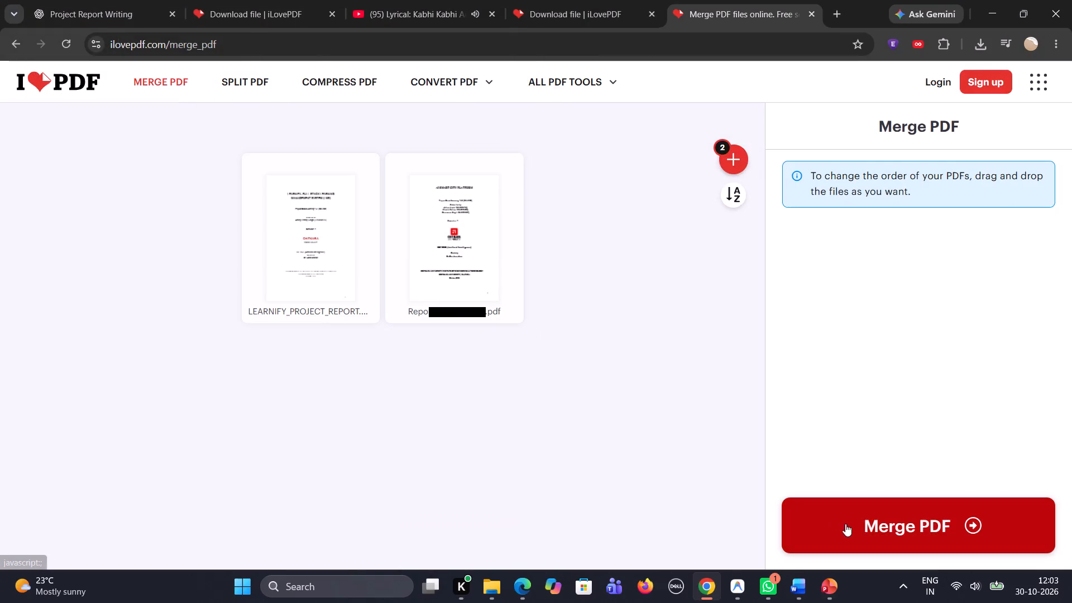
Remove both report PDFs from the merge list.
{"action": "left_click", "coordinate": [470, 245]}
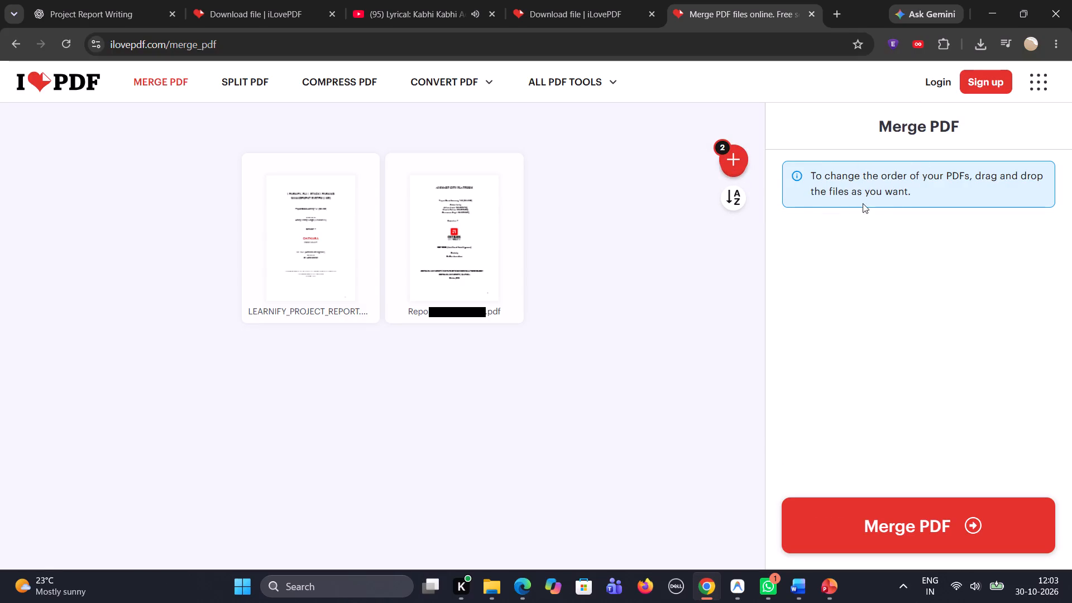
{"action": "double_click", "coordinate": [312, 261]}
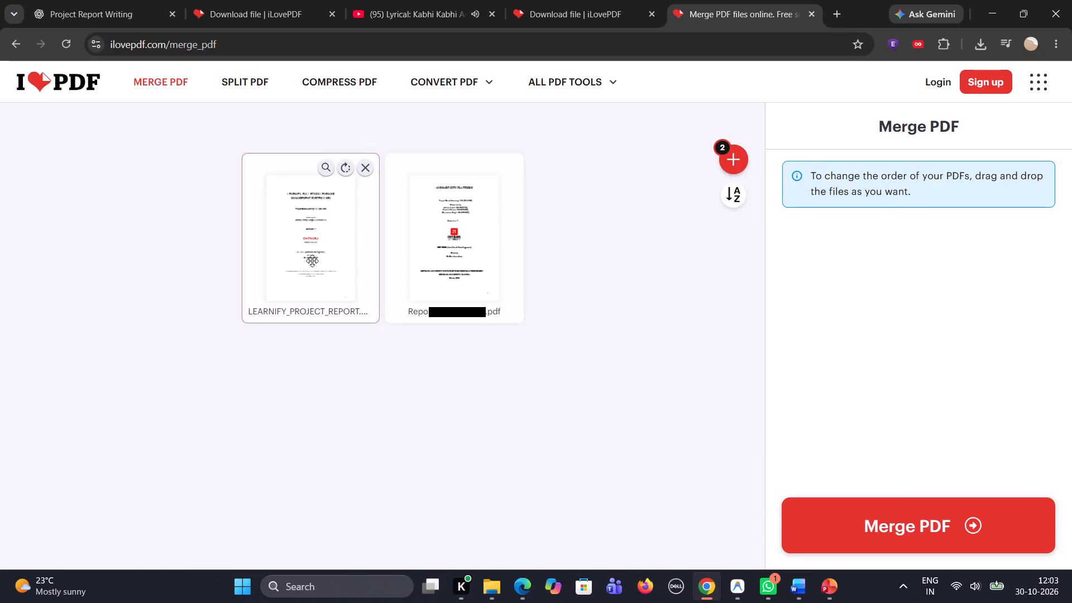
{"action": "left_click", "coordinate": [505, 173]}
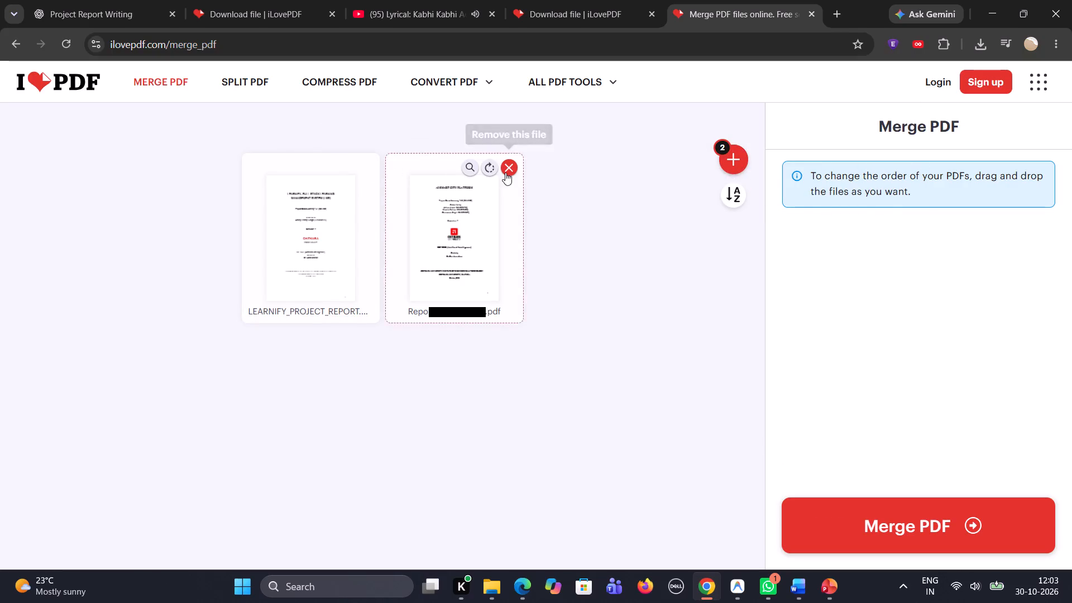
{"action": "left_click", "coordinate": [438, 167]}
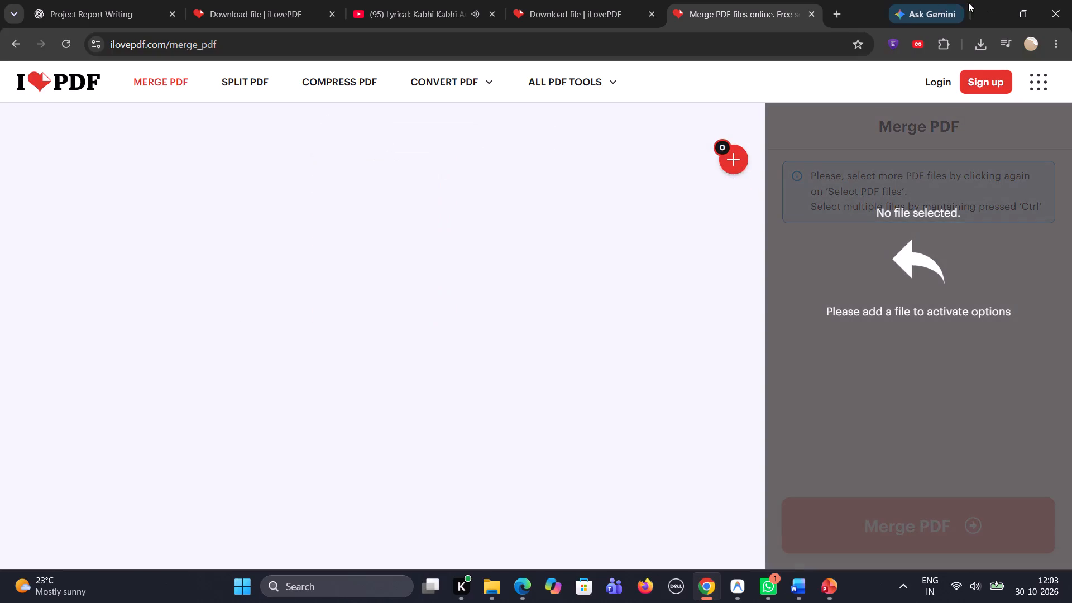
Search for "edit 2 pdf" in a new tab and open PDF2Go's online Edit PDF tool.
{"action": "left_click", "coordinate": [822, 12]}
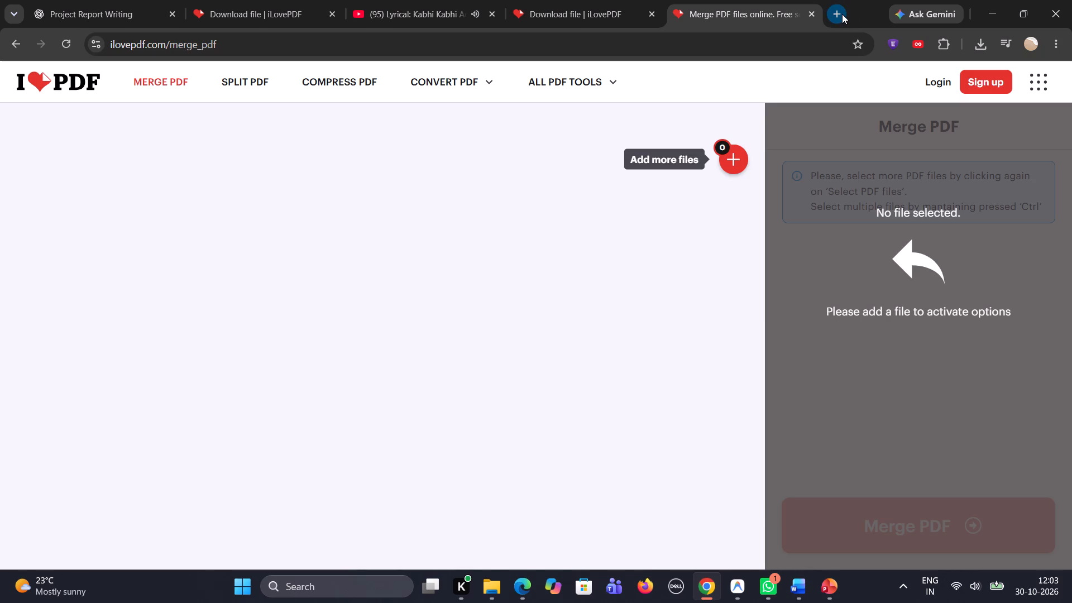
{"action": "left_click", "coordinate": [842, 14]}
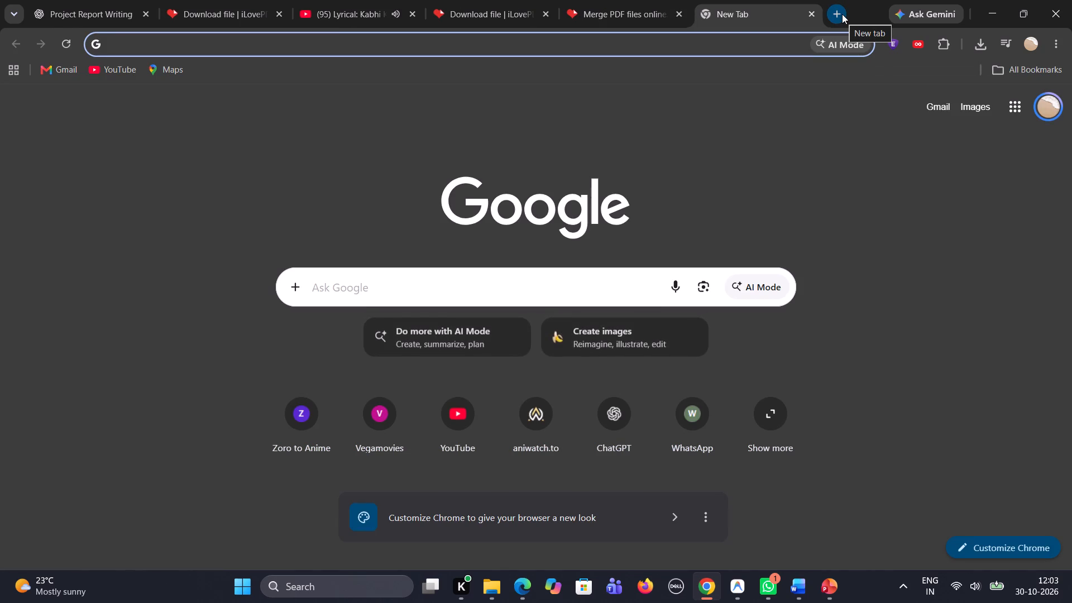
{"action": "type", "text": "edit"}
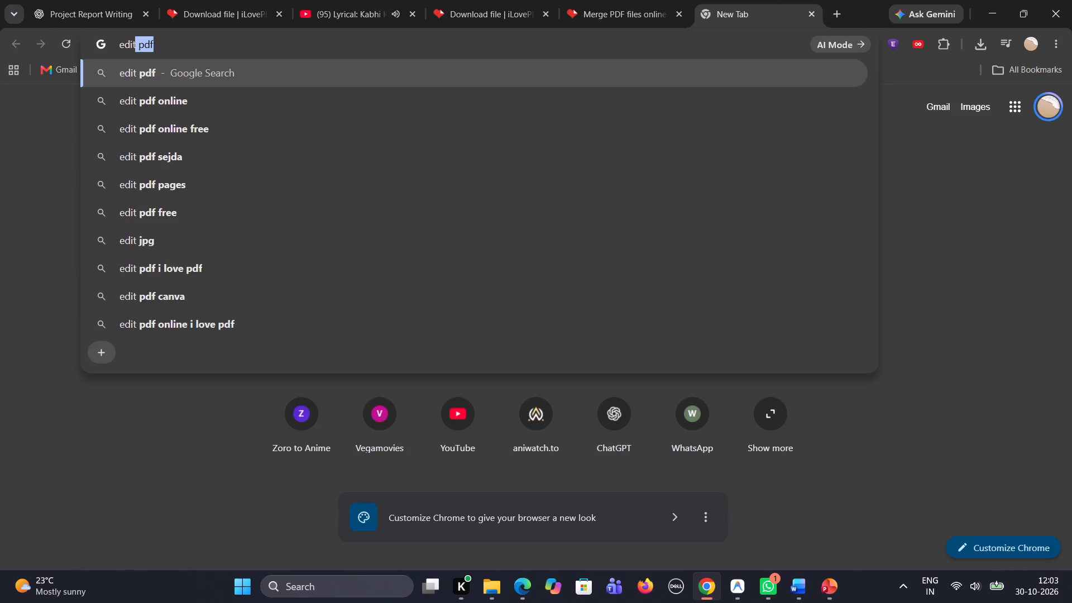
{"action": "key", "text": "space"}
{"action": "type", "text": "2 pdf lik"}
{"action": "key", "text": "BackSpace"}
{"action": "key", "text": "BackSpace"}
{"action": "key", "text": "Return"}
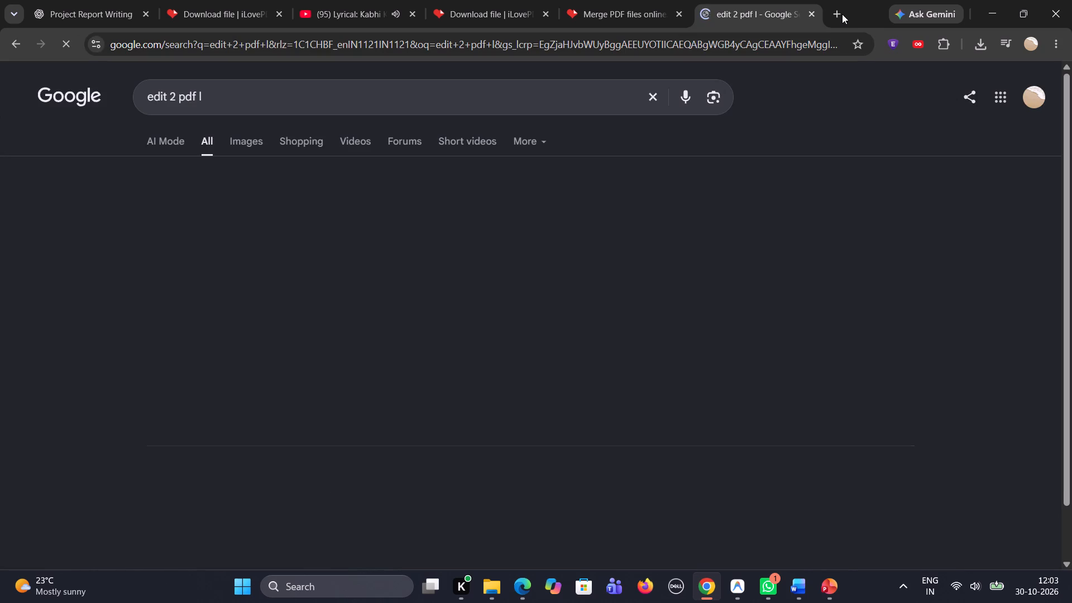
{"action": "left_click", "coordinate": [320, 106]}
{"action": "key", "text": "BackSpace"}
{"action": "key", "text": "Return"}
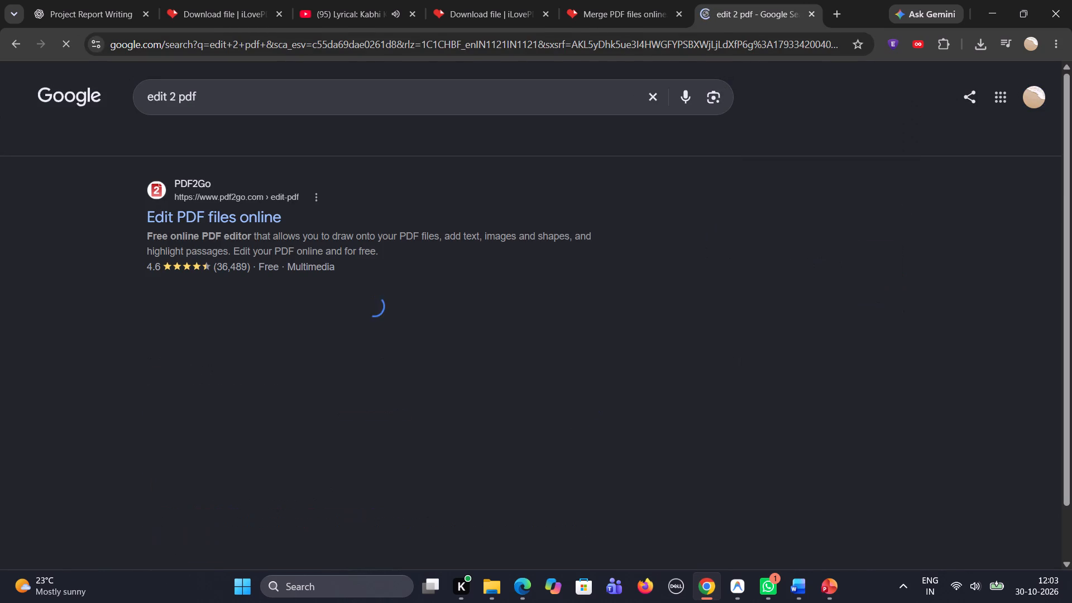
{"action": "left_click", "coordinate": [224, 204]}
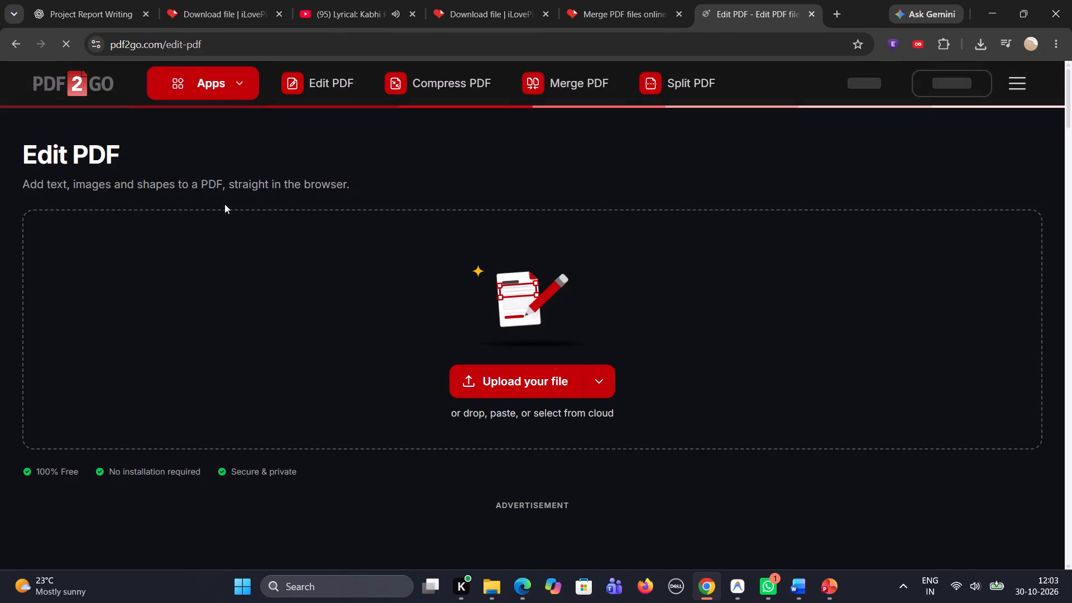
Upload the LEARNIFY_PROJECT_REPORT PDF from Downloads to the PDF2Go editor.
{"action": "left_click", "coordinate": [553, 368]}
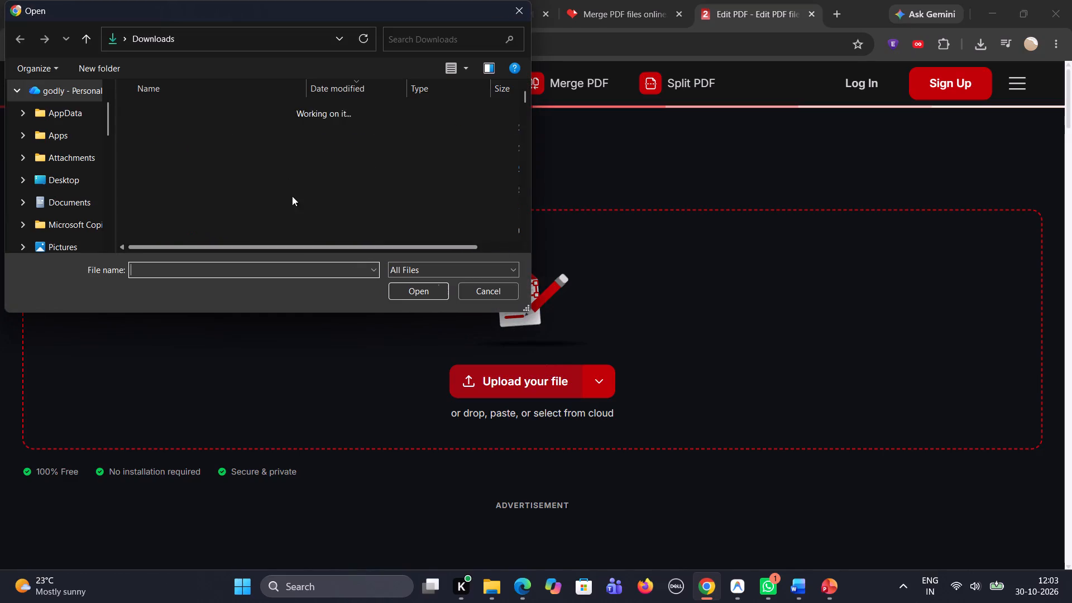
{"action": "left_click", "coordinate": [262, 130]}
{"action": "left_click", "coordinate": [245, 223]}
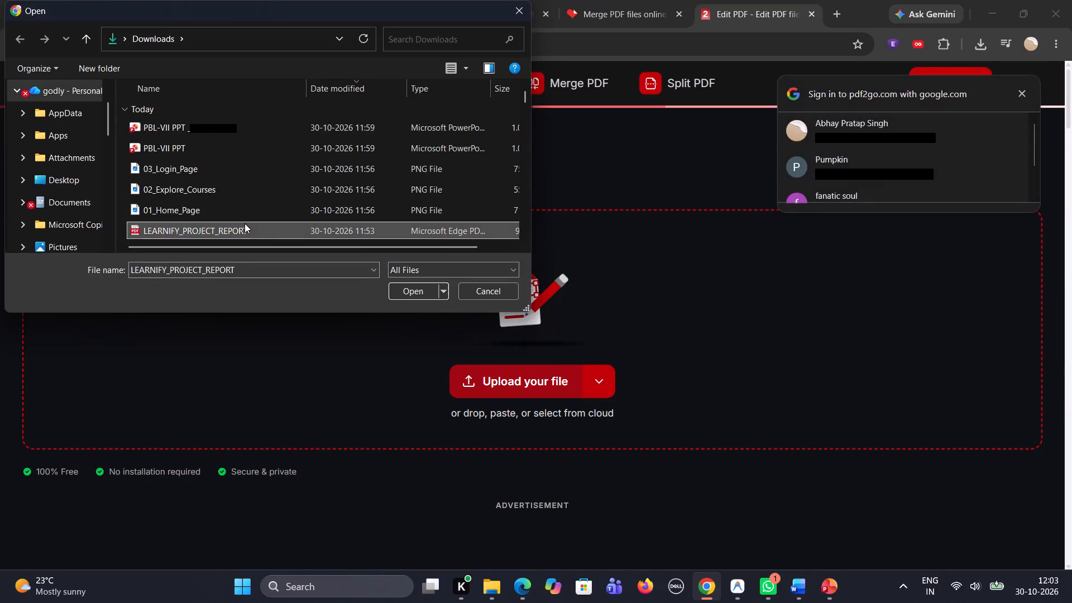
{"action": "left_click", "coordinate": [402, 291]}
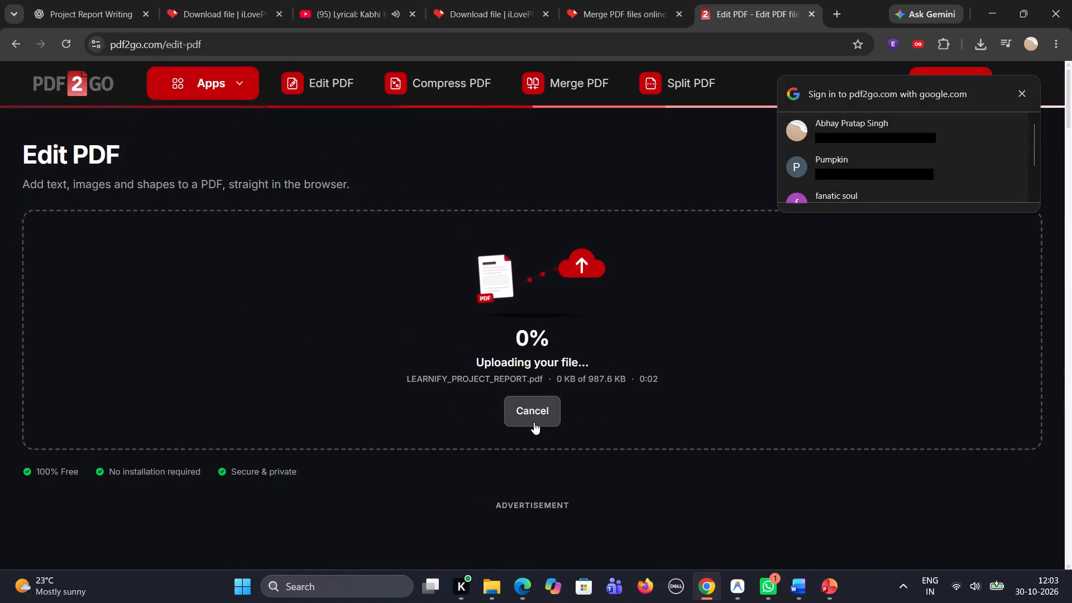
{"action": "left_click", "coordinate": [739, 592]}
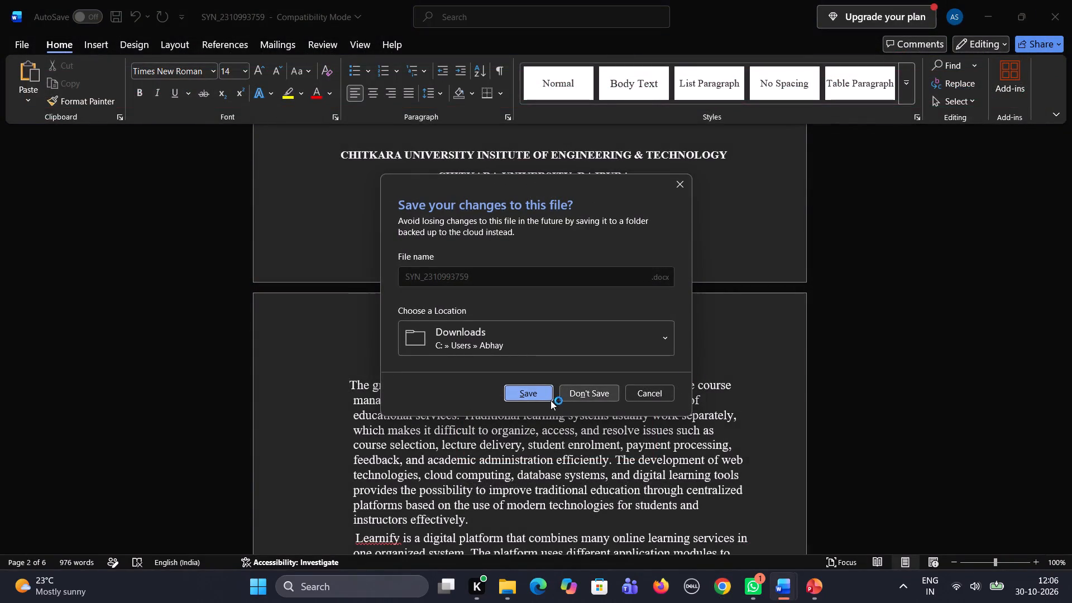
{"action": "left_click", "coordinate": [573, 398]}
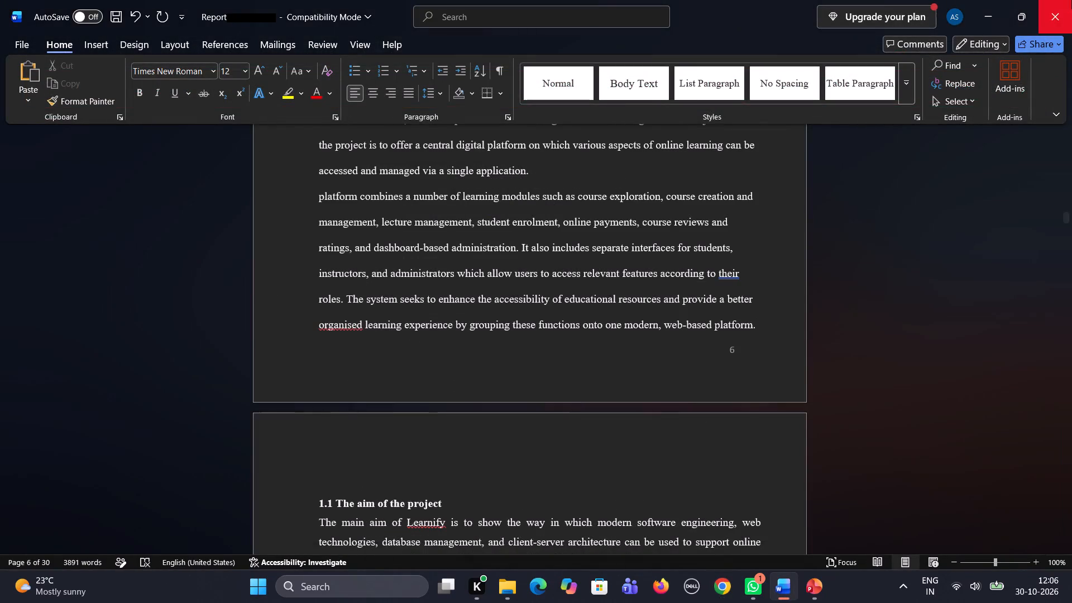
Close the Report_ project report document in Word.
{"action": "left_click", "coordinate": [1071, 0]}
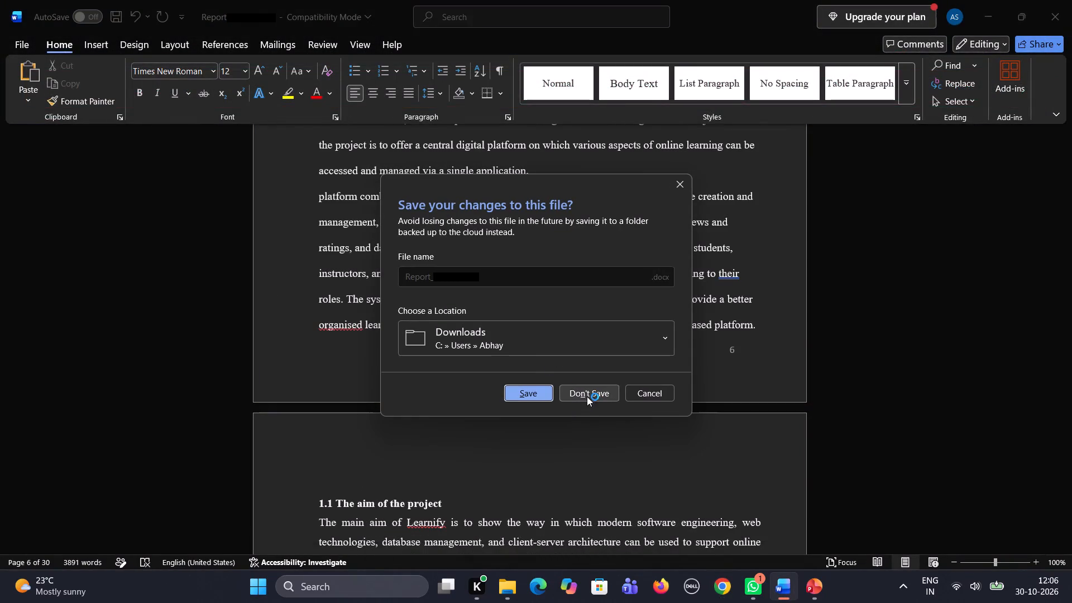
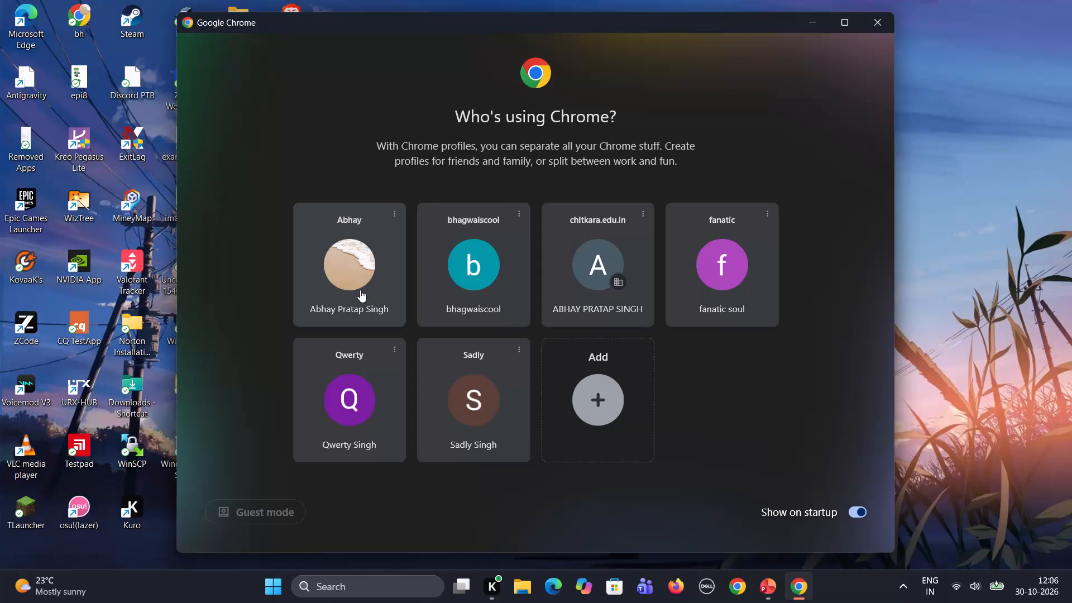
Open the browser with the profile that has the beach picture.
{"action": "left_click", "coordinate": [363, 288]}
Search the web for "remove page 2 from pdf".
{"action": "key", "text": "r"}
{"action": "left_click", "coordinate": [394, 36]}
{"action": "key", "text": "r"}
{"action": "type", "text": "ek"}
{"action": "key", "text": "BackSpace"}
{"action": "key", "text": "BackSpace"}
{"action": "key", "text": "BackSpace"}
{"action": "key", "text": "BackSpace"}
{"action": "key", "text": "BackSpace"}
{"action": "key", "text": "BackSpace"}
{"action": "key", "text": "BackSpace"}
{"action": "key", "text": "BackSpace"}
{"action": "key", "text": "BackSpace"}
{"action": "key", "text": "BackSpace"}
{"action": "key", "text": "BackSpace"}
{"action": "key", "text": "BackSpace"}
{"action": "key", "text": "BackSpace"}
{"action": "key", "text": "BackSpace"}
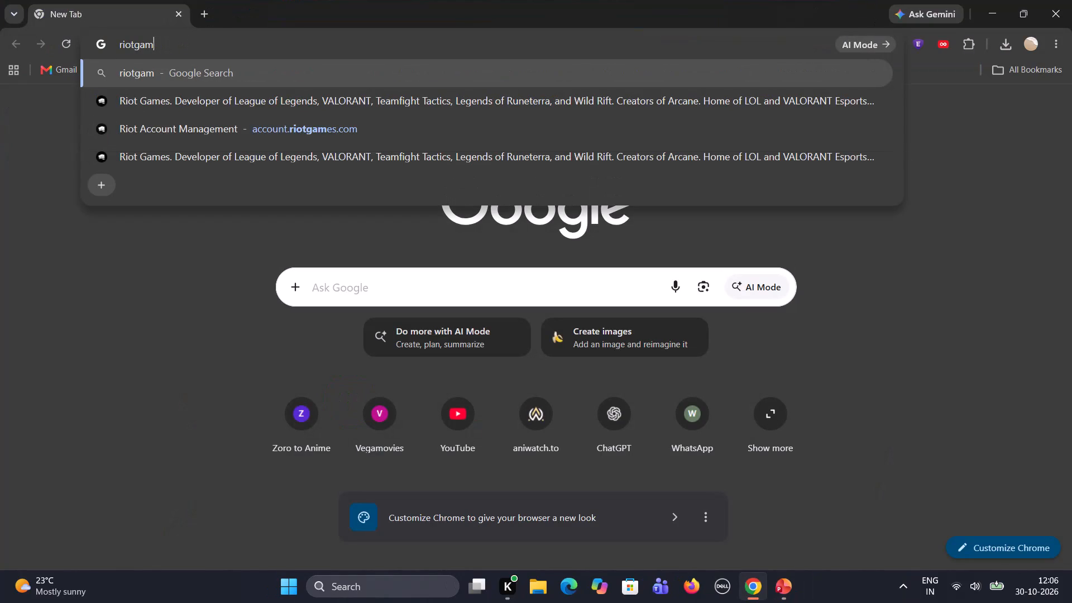
{"action": "type", "text": "emove page"}
{"action": "key", "text": "space"}
{"action": "key", "text": "Right"}
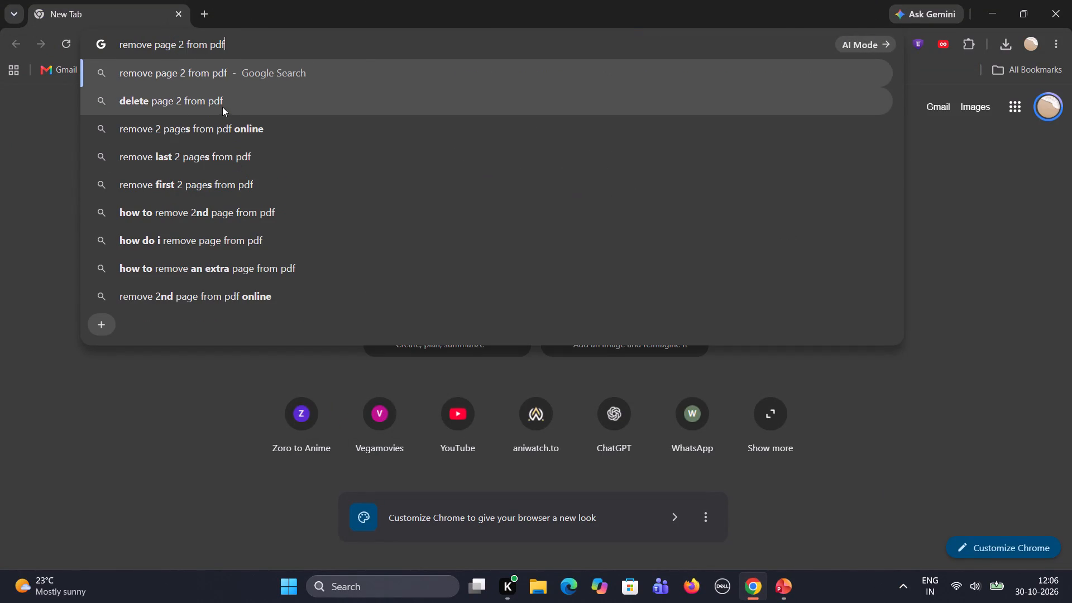
{"action": "left_click", "coordinate": [181, 68]}
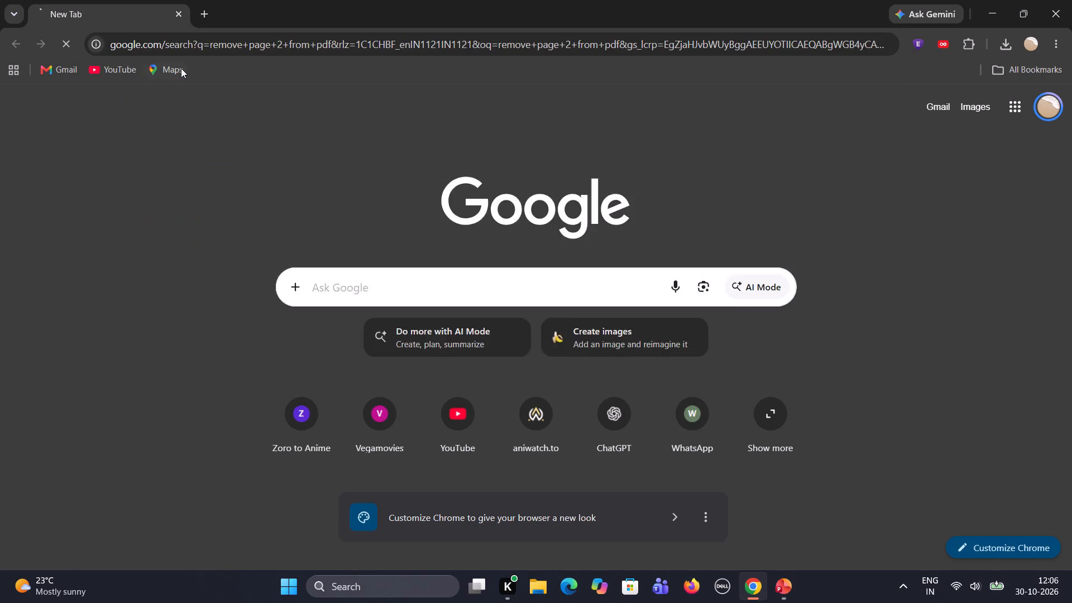
Shorten the search to "remove page from pdf" and open iLovePDF's "Remove pages from a PDF online" result.
{"action": "left_click", "coordinate": [222, 92]}
{"action": "key", "text": "BackSpace"}
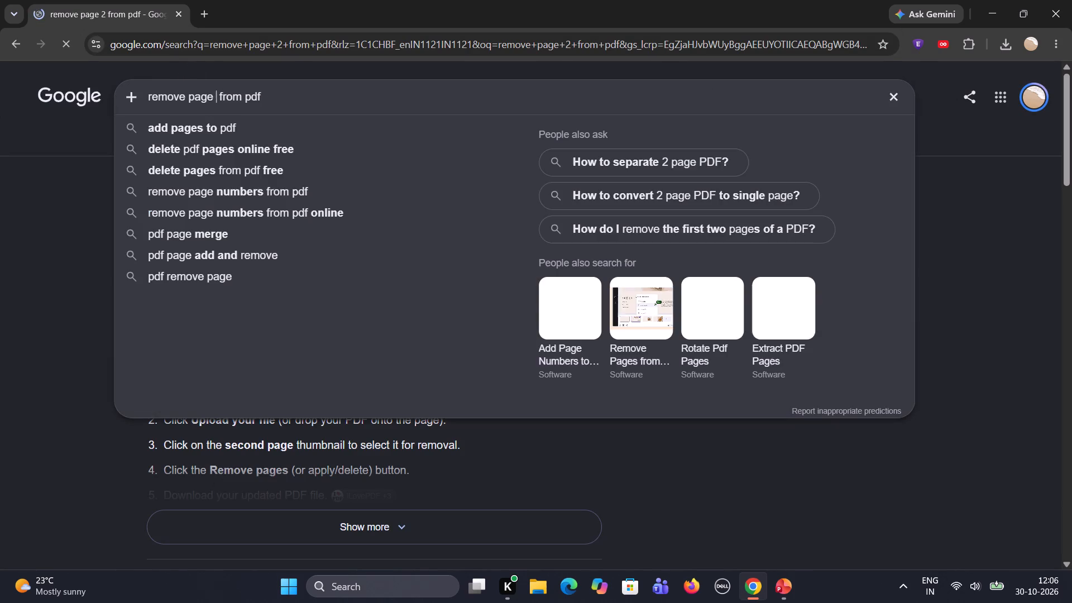
{"action": "key", "text": "Return"}
{"action": "left_click", "coordinate": [250, 218]}
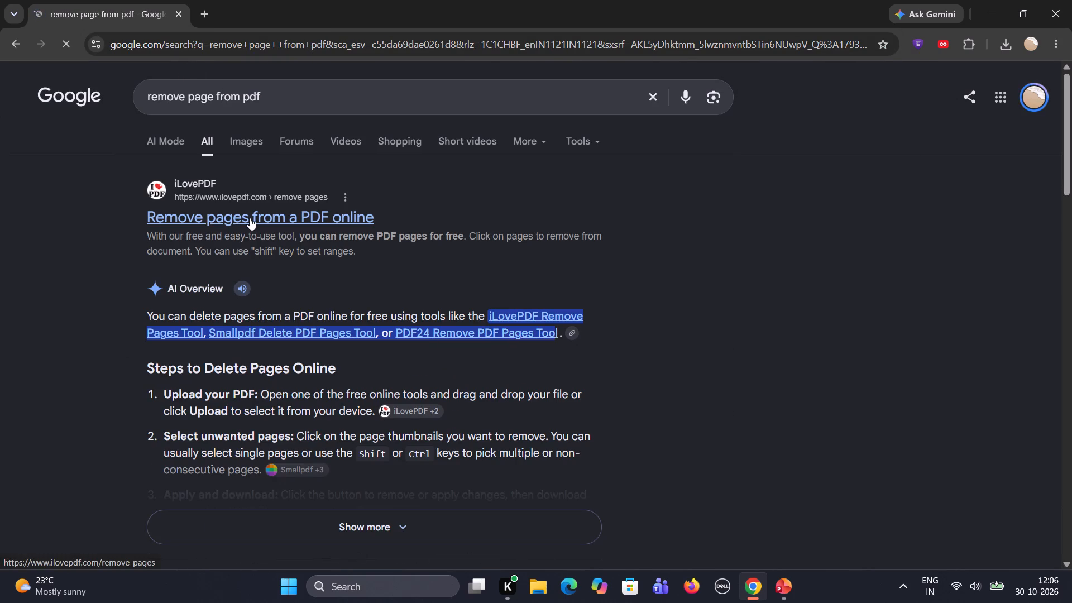
Load LEARNIFY_PROJECT_SYNOPSIS from Downloads into the page removal tool.
{"action": "left_click", "coordinate": [482, 249]}
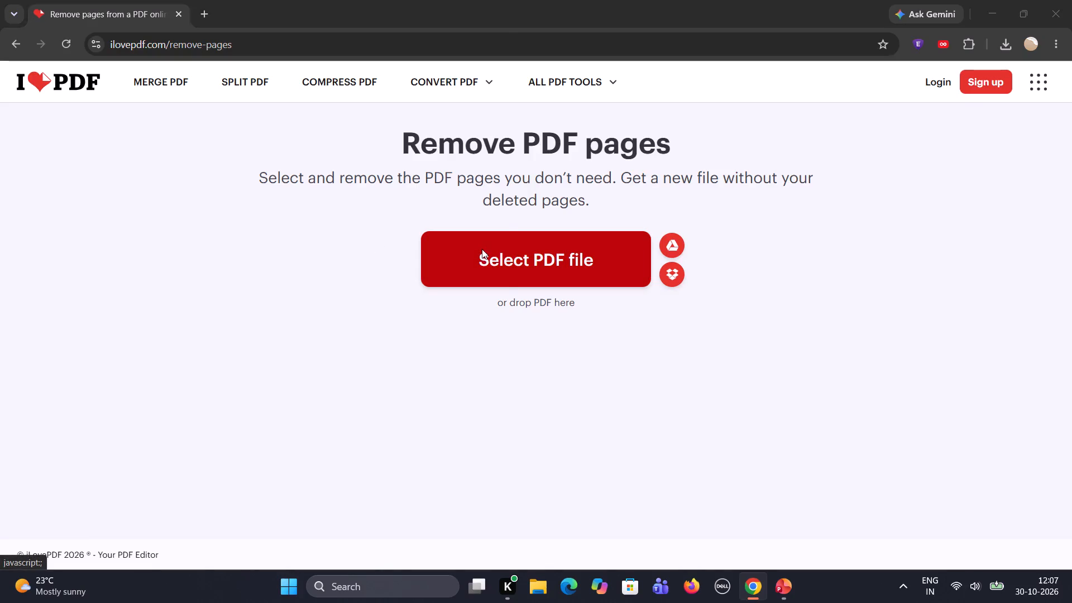
{"action": "left_click", "coordinate": [212, 128]}
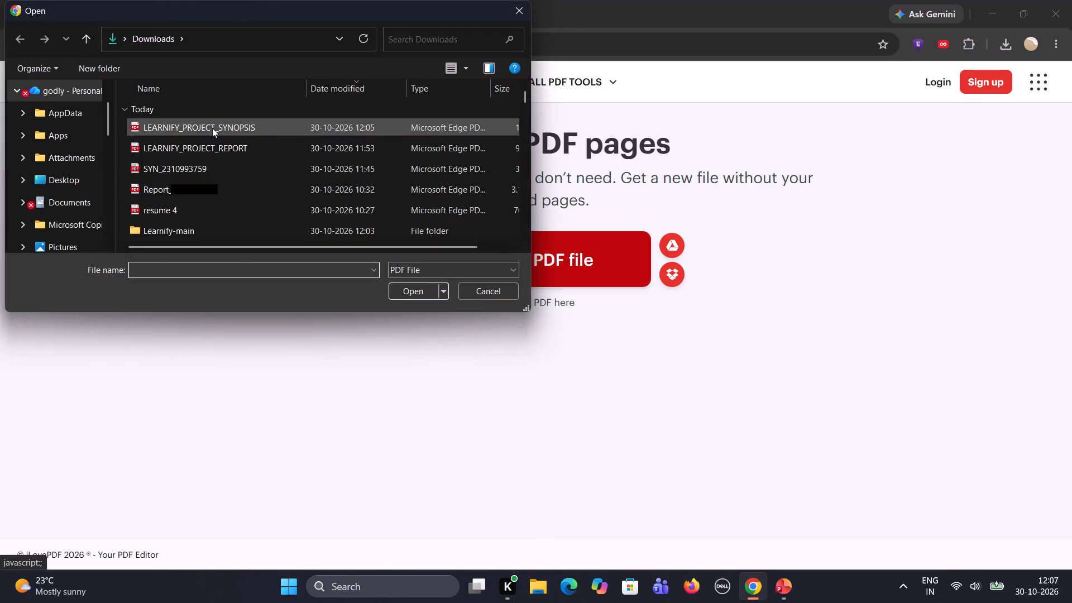
{"action": "left_click", "coordinate": [411, 290]}
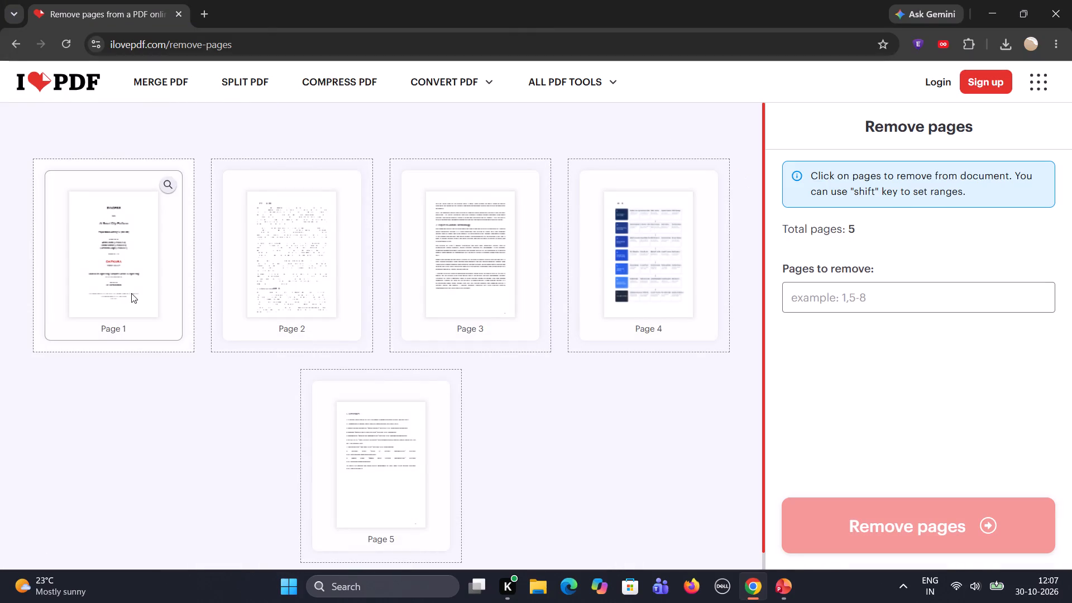
{"action": "left_click", "coordinate": [141, 223]}
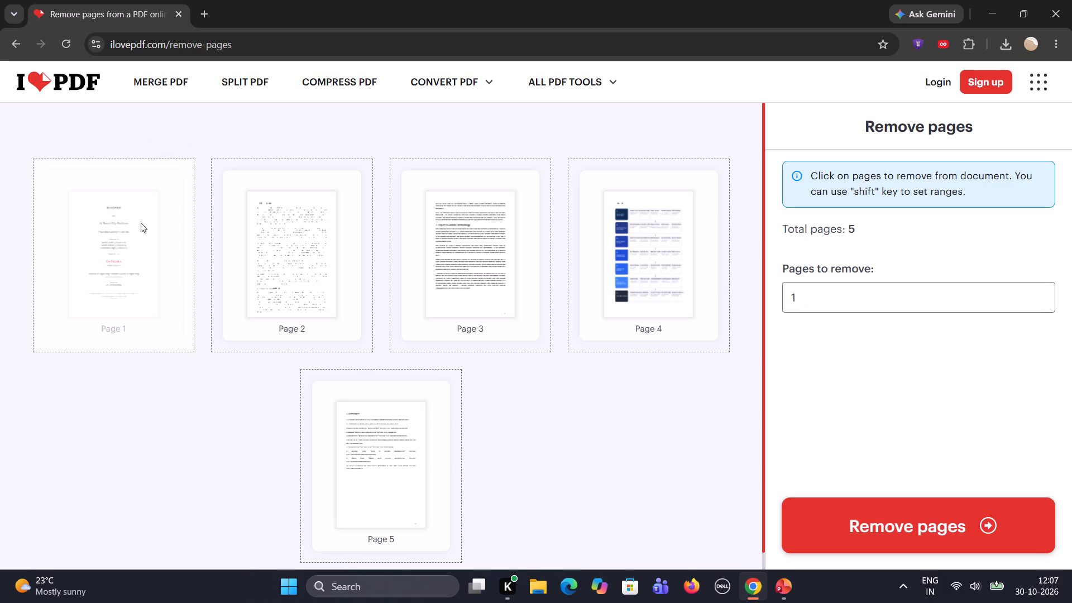
{"action": "key", "text": "Delete"}
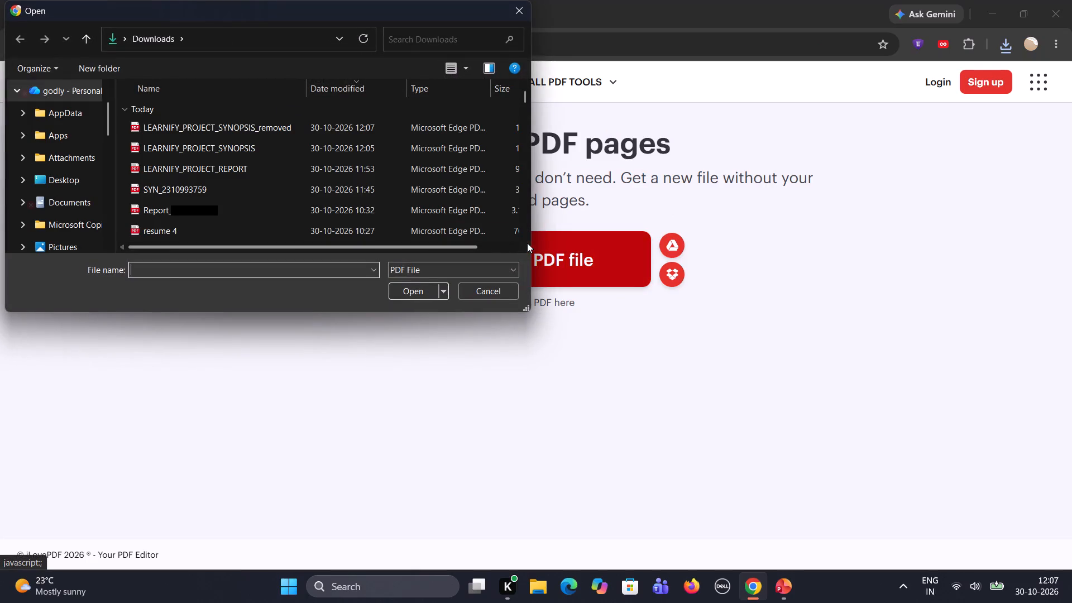
{"action": "scroll", "coordinate": [221, 178], "scroll_direction": "down", "scroll_amount": 1}
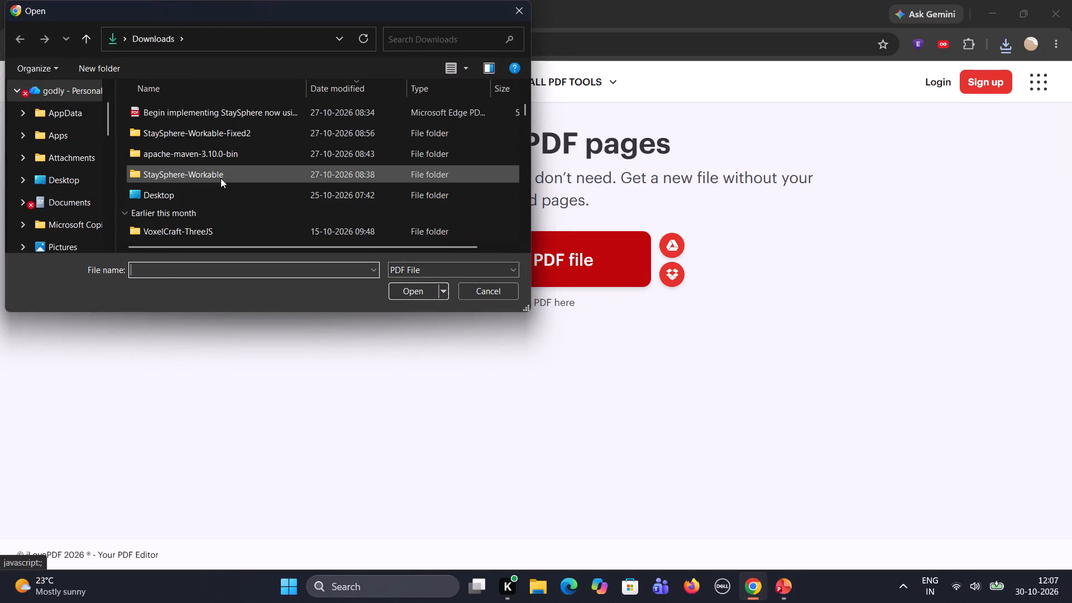
{"action": "scroll", "coordinate": [221, 178], "scroll_direction": "up", "scroll_amount": 1}
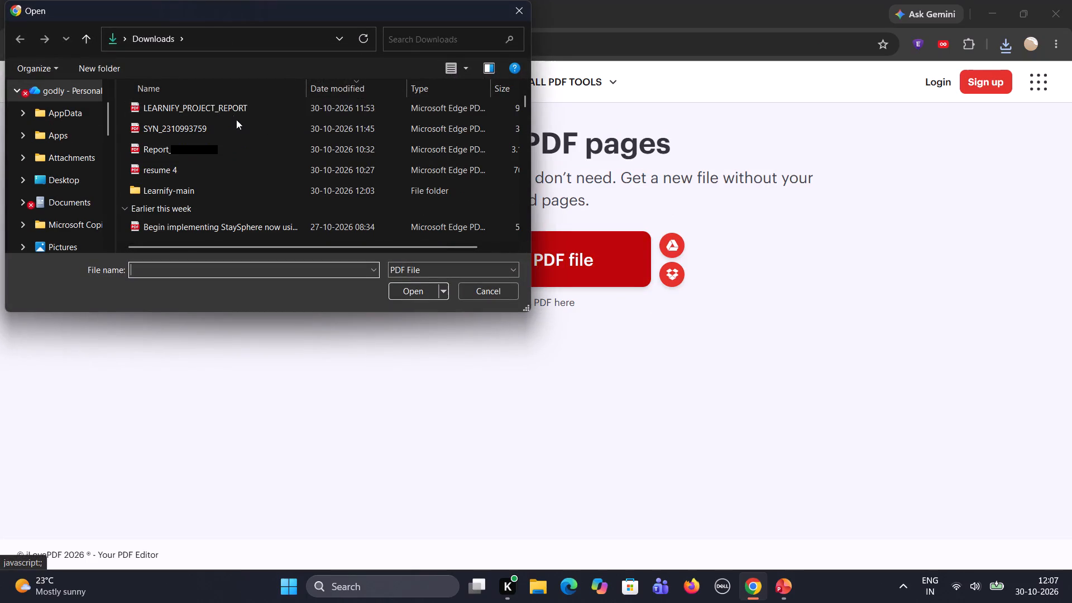
{"action": "scroll", "coordinate": [233, 113], "scroll_direction": "up", "scroll_amount": 1}
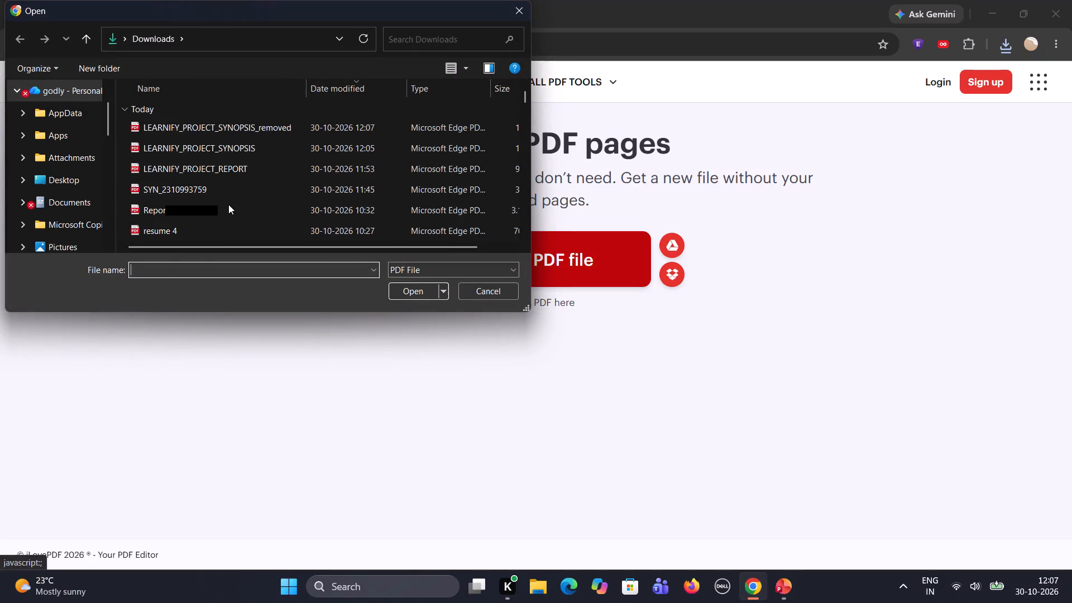
{"action": "left_click", "coordinate": [228, 204]}
{"action": "left_click", "coordinate": [428, 296]}
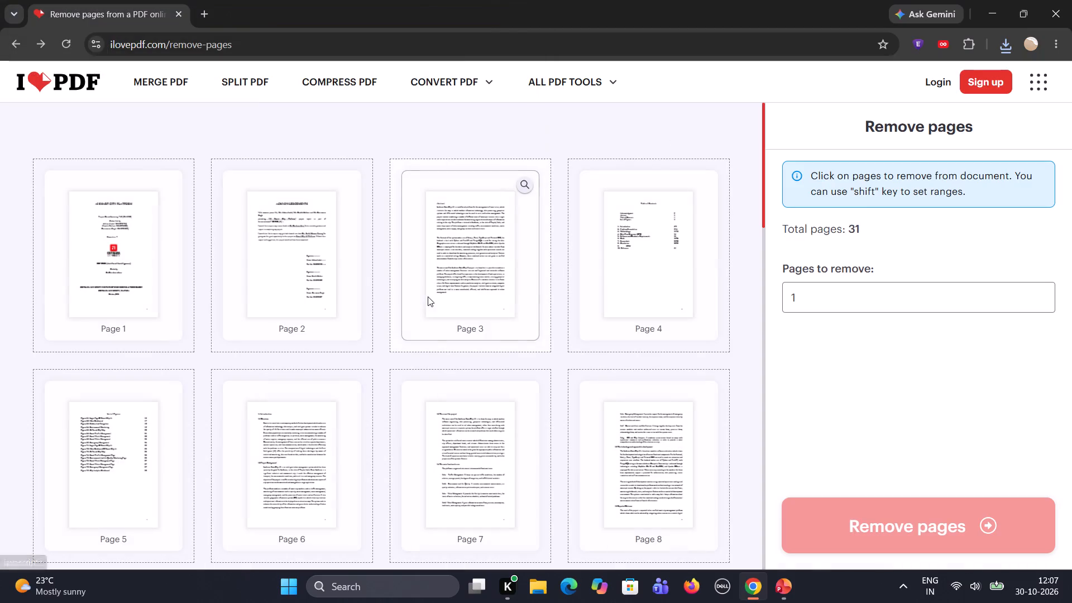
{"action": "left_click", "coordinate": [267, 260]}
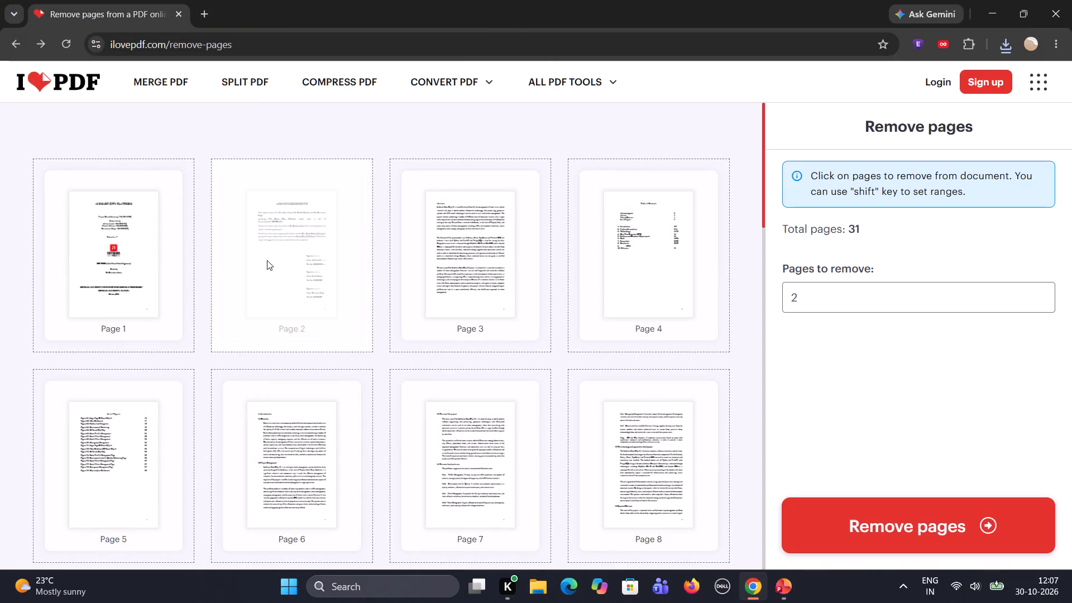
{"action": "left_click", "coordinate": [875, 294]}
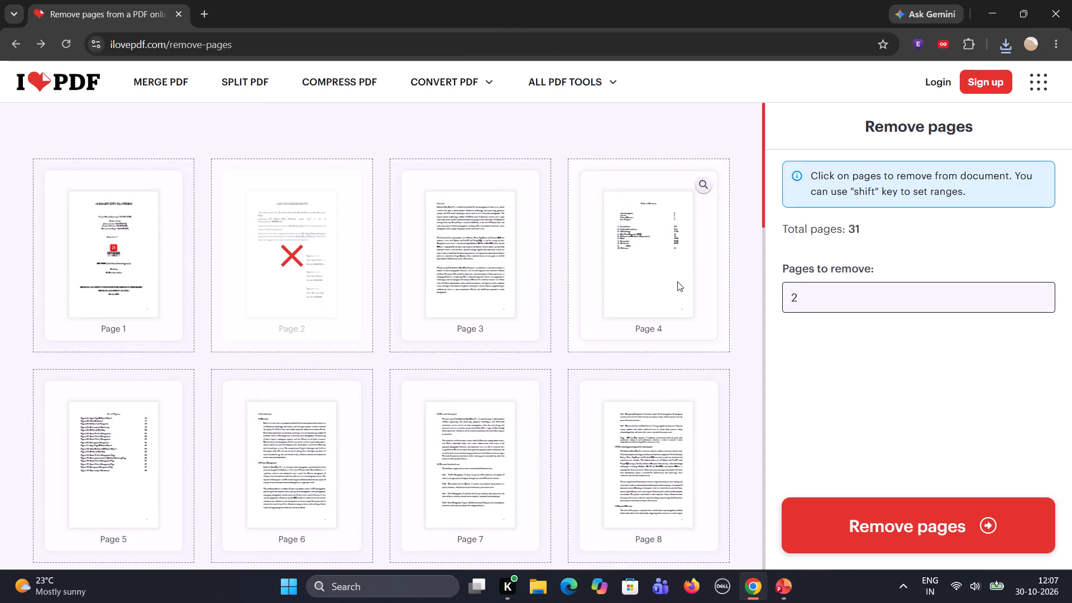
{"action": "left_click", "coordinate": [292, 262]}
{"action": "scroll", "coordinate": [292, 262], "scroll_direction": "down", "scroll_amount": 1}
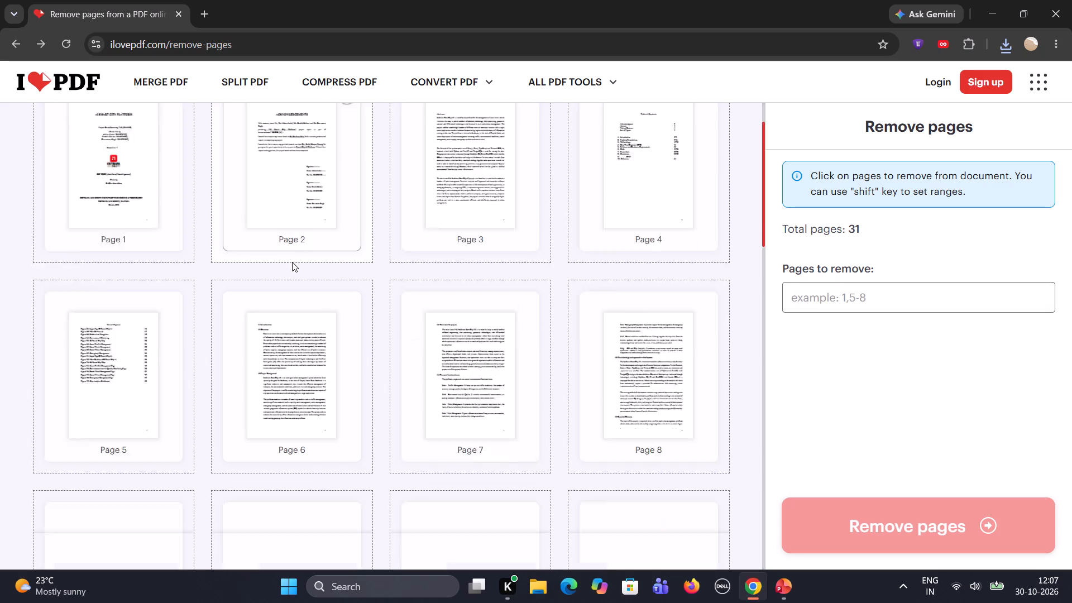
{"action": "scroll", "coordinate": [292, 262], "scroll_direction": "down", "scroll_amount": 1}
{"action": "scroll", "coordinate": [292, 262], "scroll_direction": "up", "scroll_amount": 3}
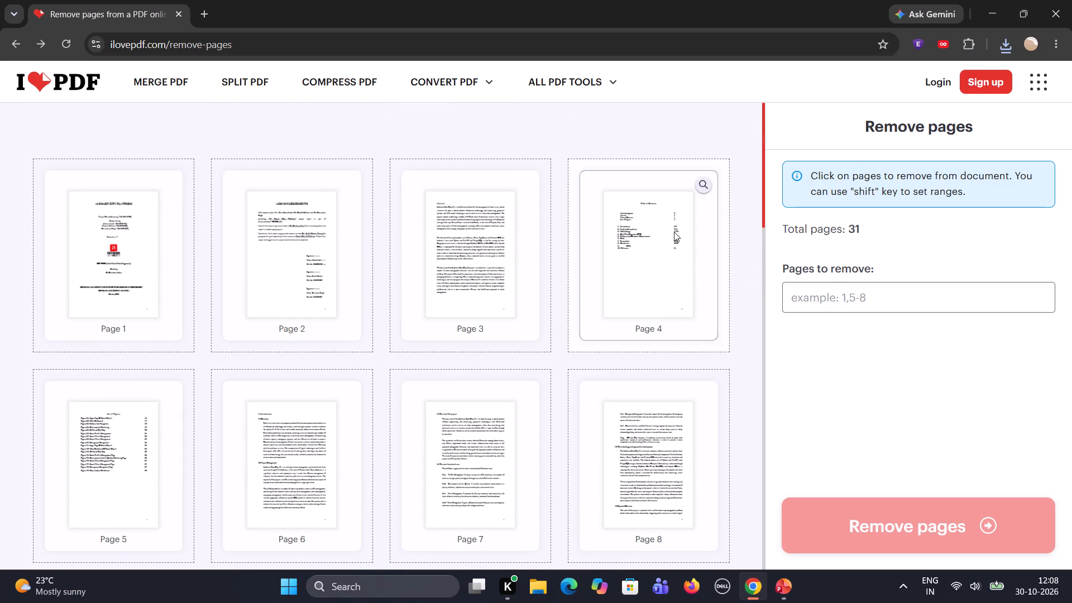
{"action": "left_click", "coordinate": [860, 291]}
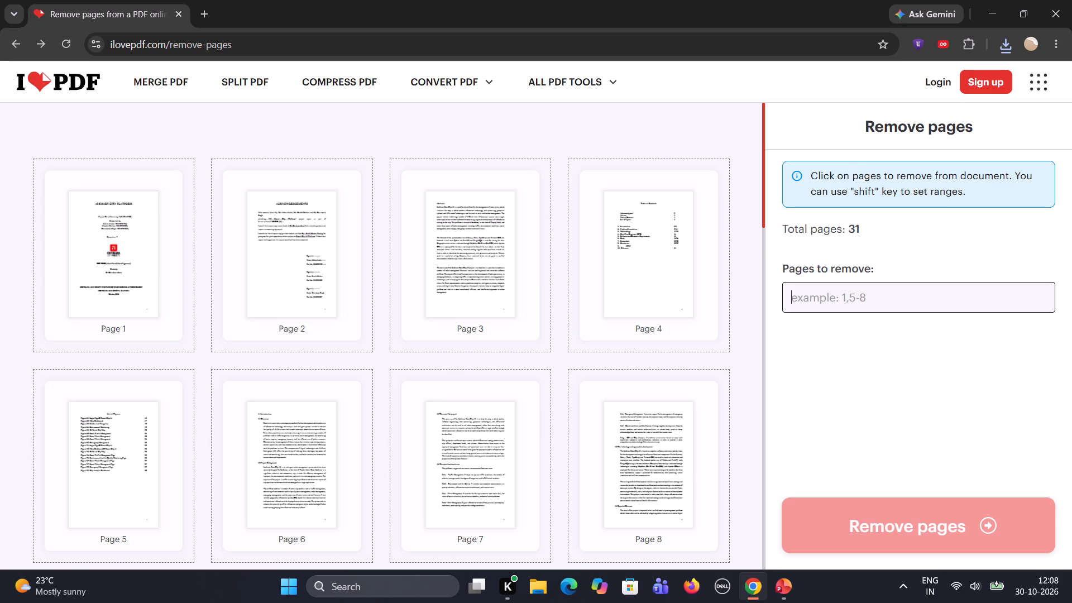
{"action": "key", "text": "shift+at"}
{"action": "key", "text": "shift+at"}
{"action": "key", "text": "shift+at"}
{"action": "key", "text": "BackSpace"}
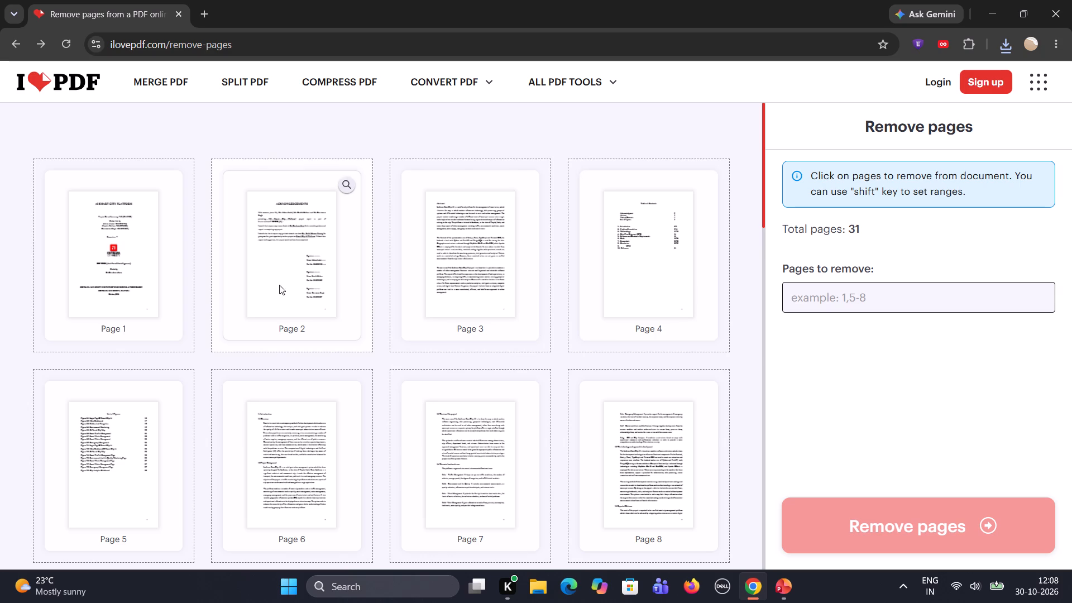
Mark pages 2 through 31 of the report for removal, remove them, and download the resulting PDF.
{"action": "key", "text": "shift+Down"}
{"action": "key", "text": "shift+Right"}
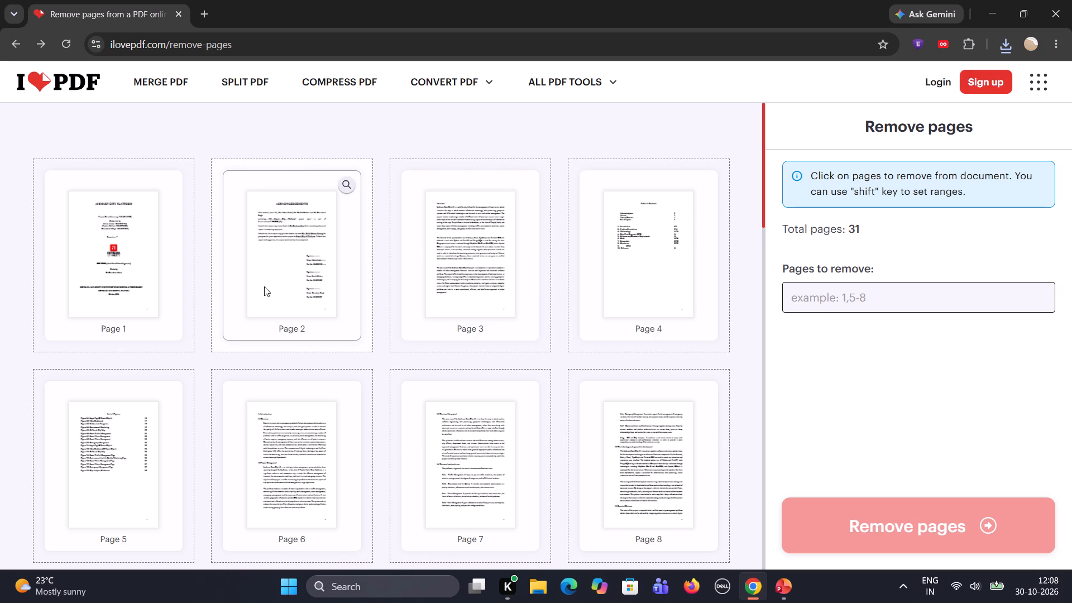
{"action": "left_click", "coordinate": [495, 278], "text": "shift"}
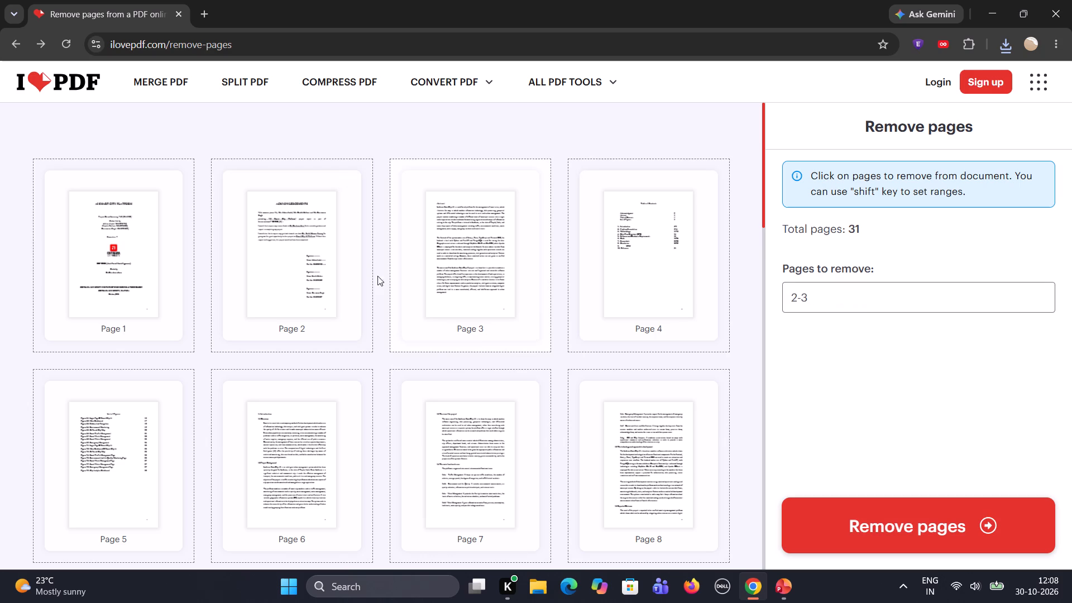
{"action": "left_click", "coordinate": [324, 279], "text": "shift"}
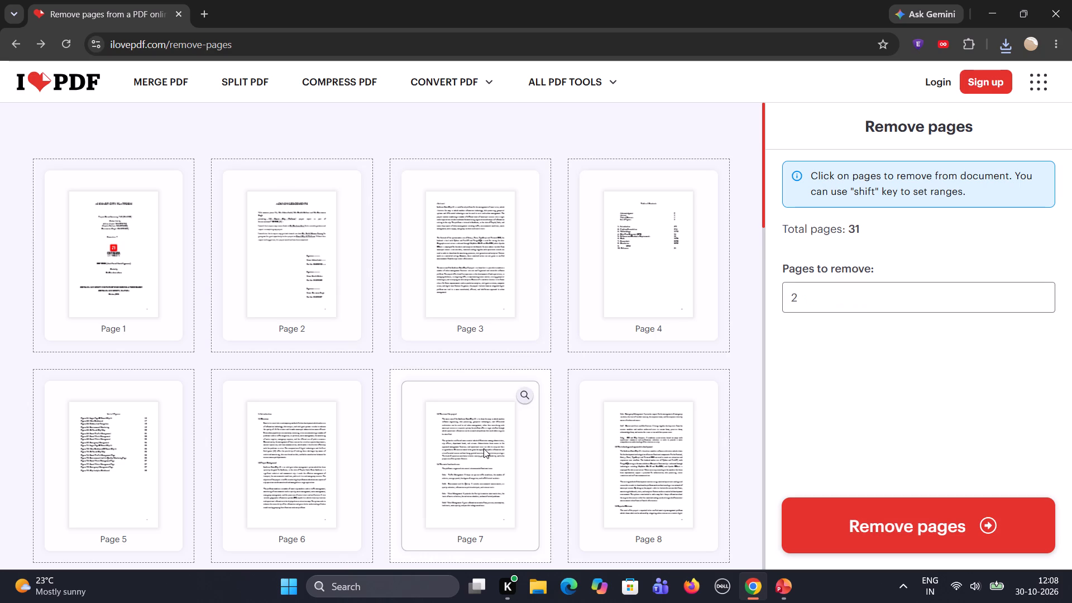
{"action": "scroll", "coordinate": [484, 448], "scroll_direction": "down", "scroll_amount": 7, "text": "shift"}
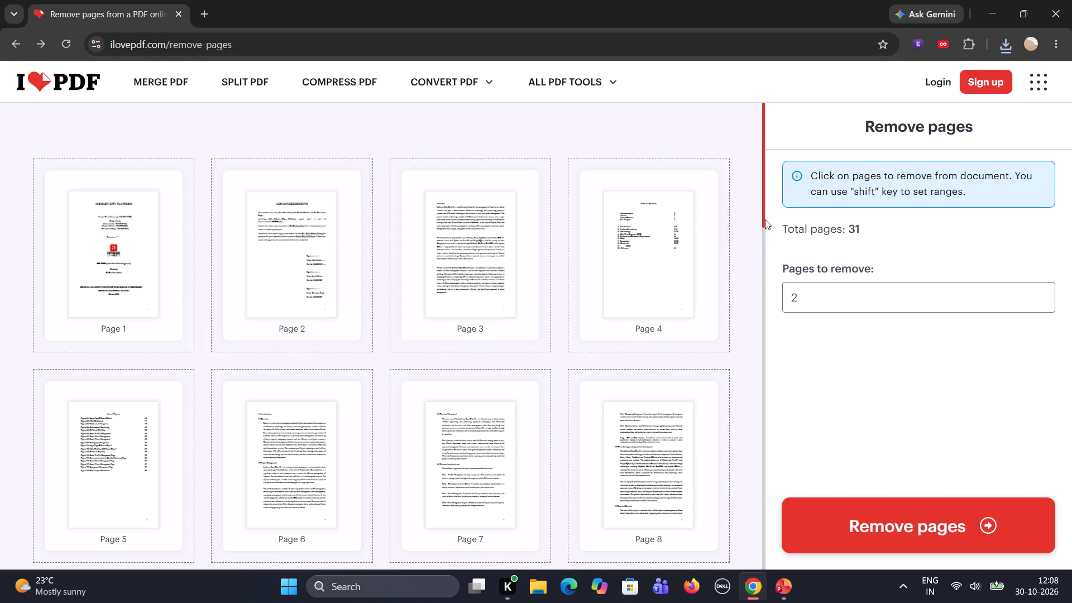
{"action": "left_click_drag", "start_coordinate": [763, 219], "coordinate": [755, 599]}
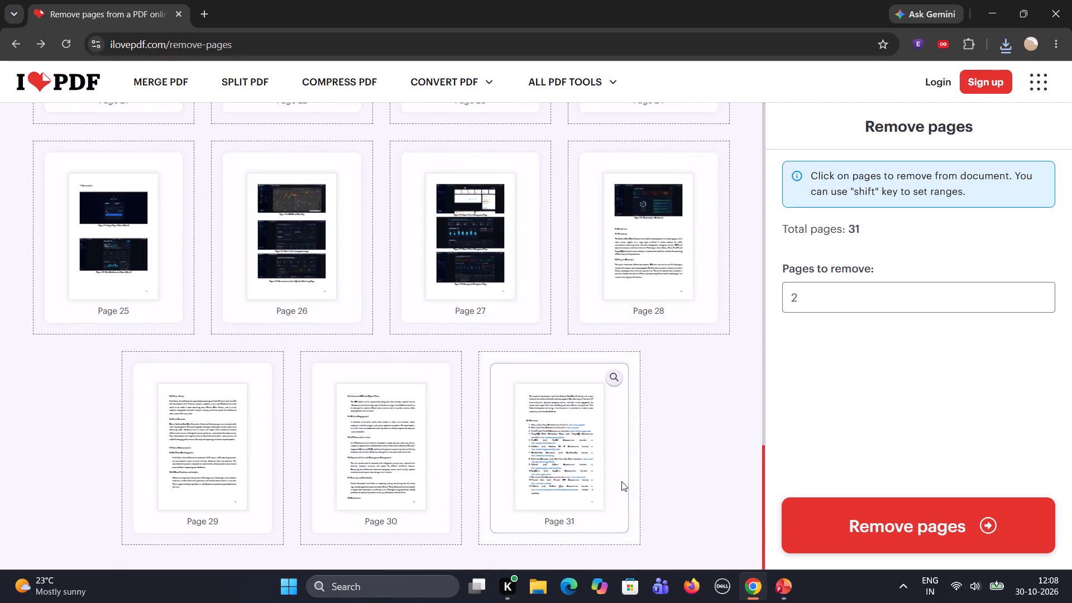
{"action": "left_click", "coordinate": [588, 481], "text": "shift"}
{"action": "left_click", "coordinate": [881, 511], "text": "shift"}
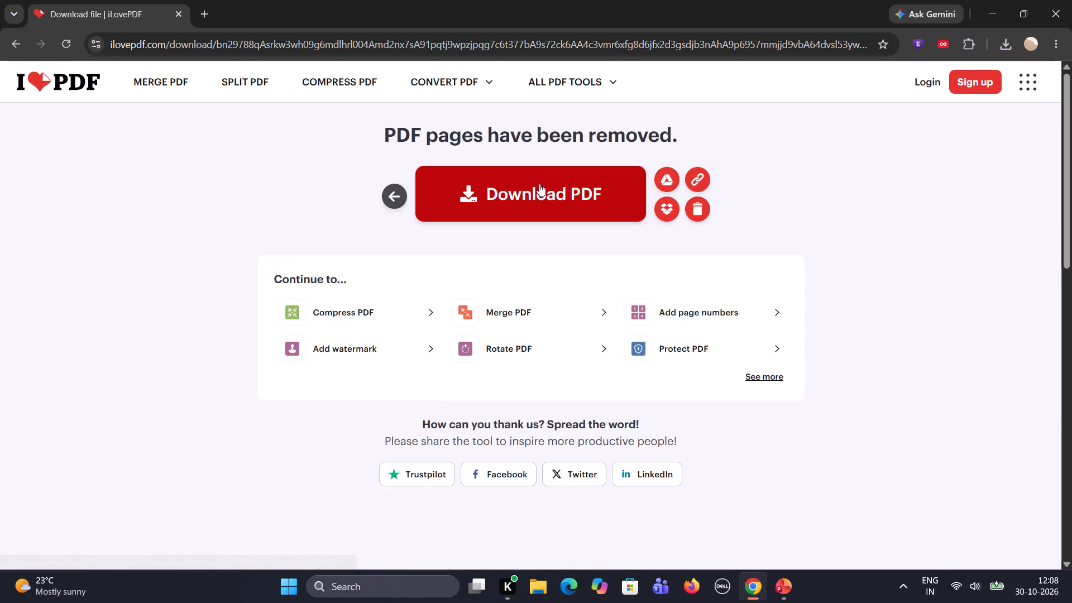
{"action": "left_click", "coordinate": [539, 184]}
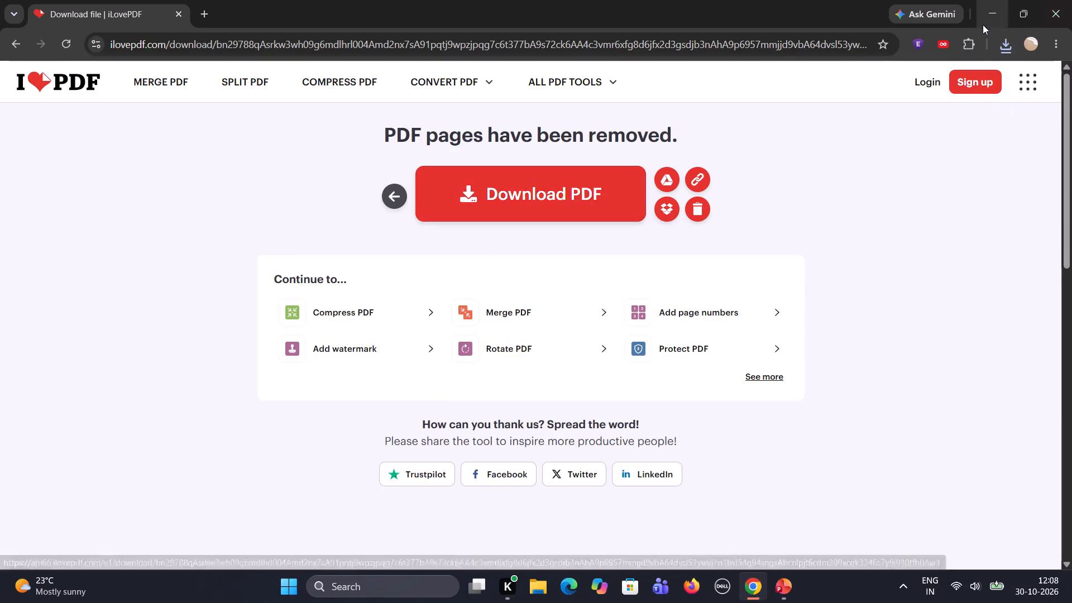
Search for "merge pdf" in a new browser tab and open iLovePDF's Merge PDF tool from the results.
{"action": "left_click", "coordinate": [208, 9]}
{"action": "type", "text": "mer"}
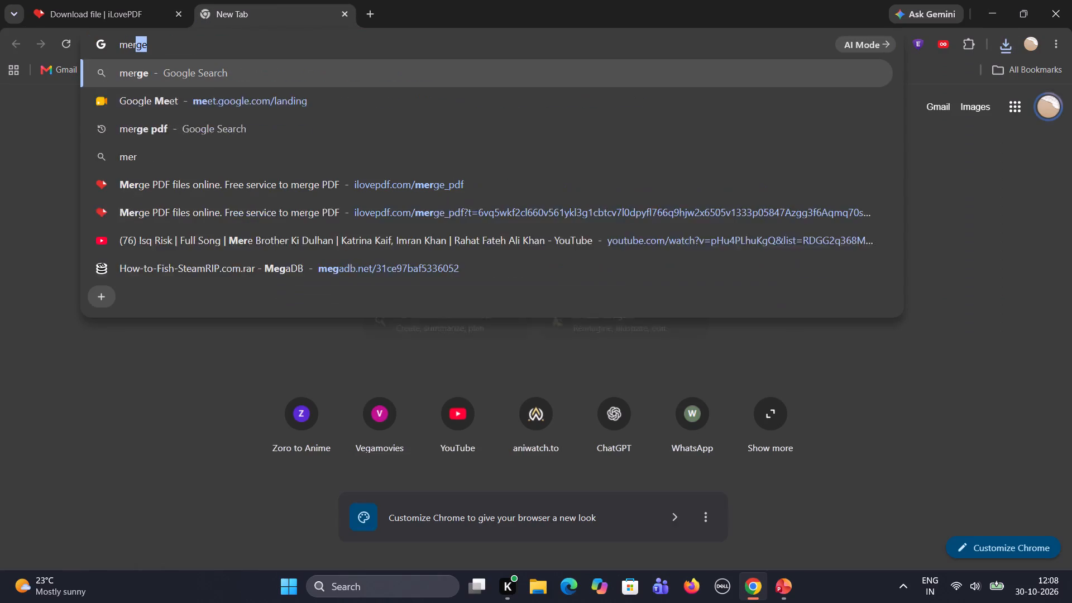
{"action": "key", "text": "Down"}
{"action": "key", "text": "Return"}
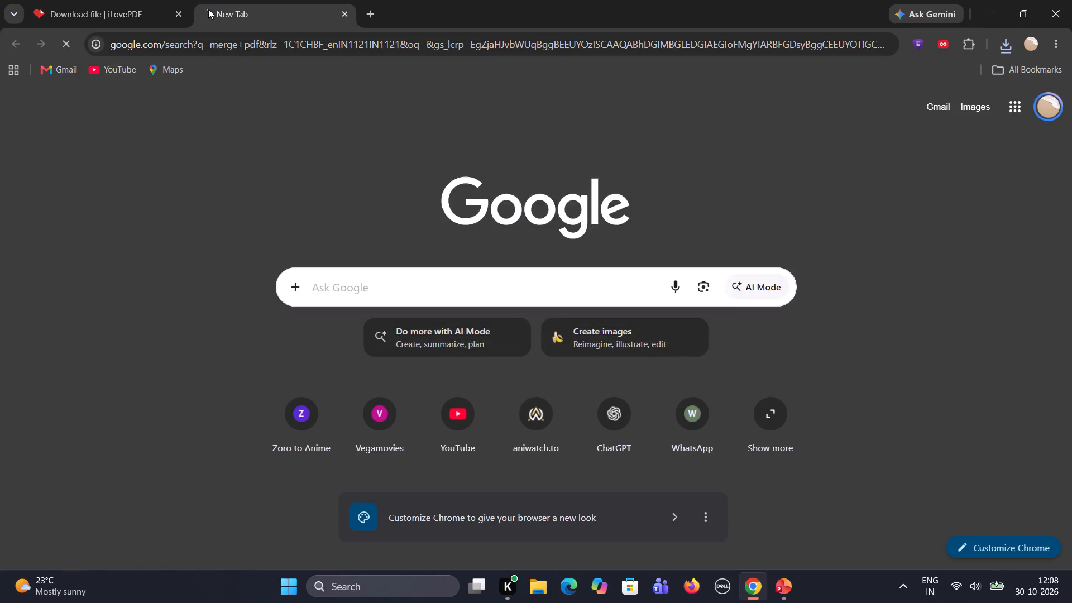
{"action": "left_click", "coordinate": [215, 218]}
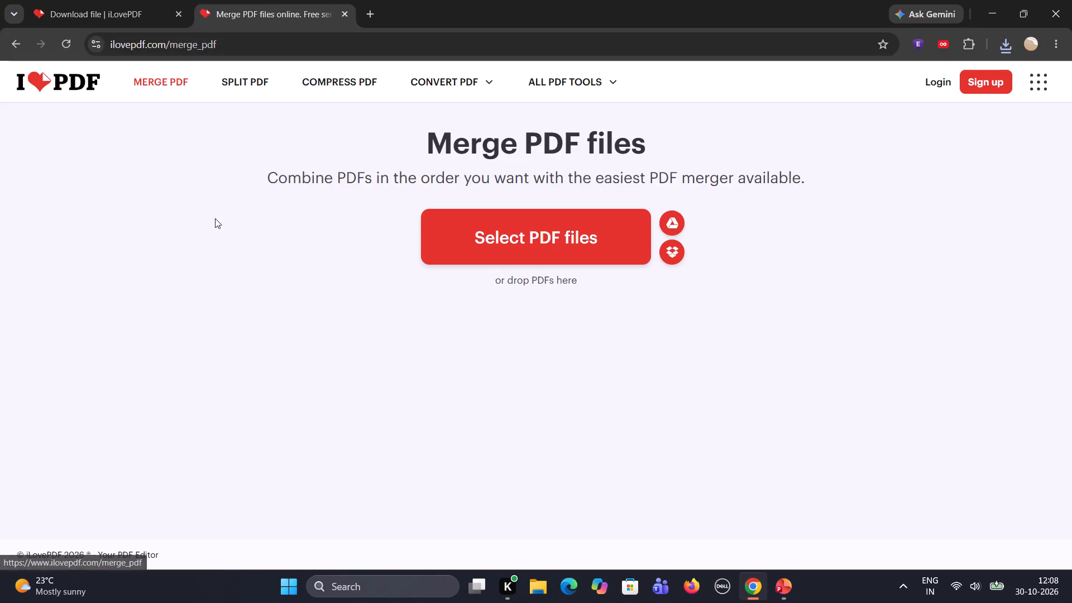
Load the trimmed "Report_…_removed" PDF and then LEARNIFY_PROJECT_SYNOPSIS_removed from Downloads into the merge tool.
{"action": "left_click_drag", "start_coordinate": [523, 270], "coordinate": [526, 254]}
{"action": "left_click", "coordinate": [526, 254]}
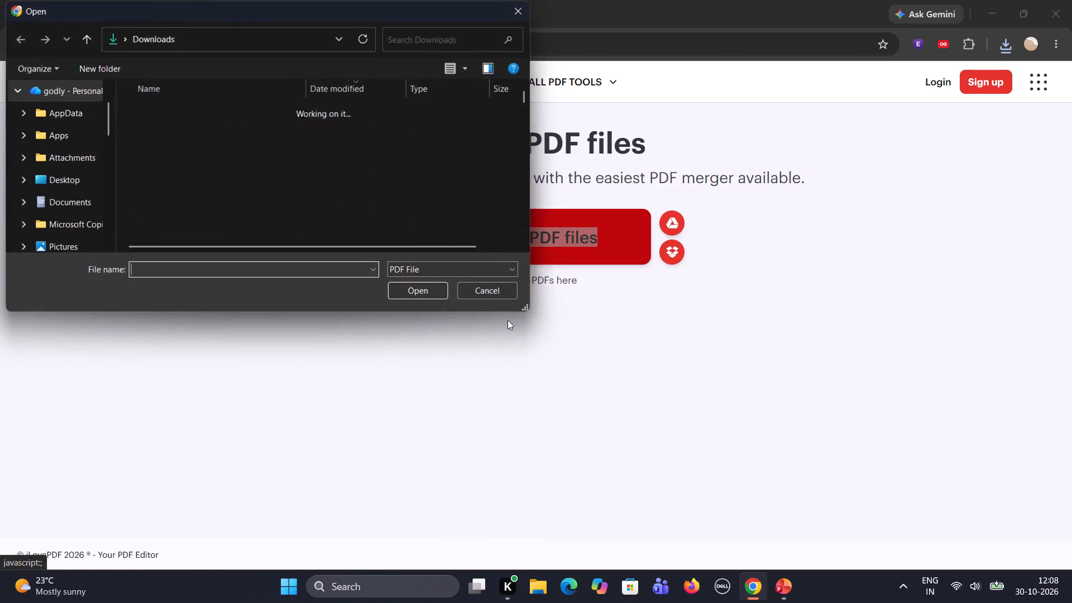
{"action": "left_click", "coordinate": [181, 120]}
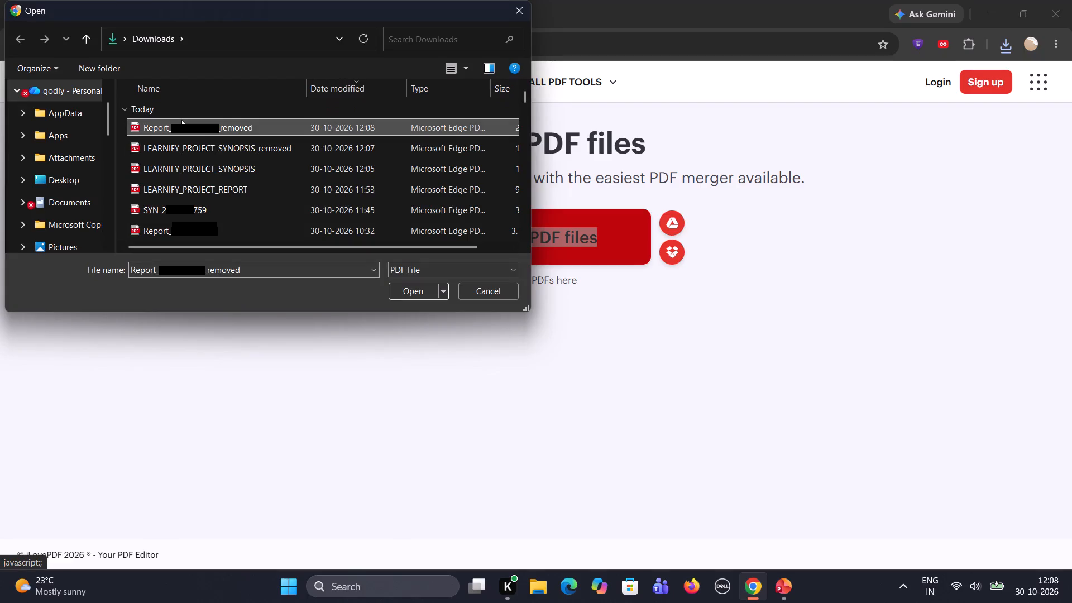
{"action": "left_click", "coordinate": [181, 120]}
{"action": "left_click", "coordinate": [396, 288]}
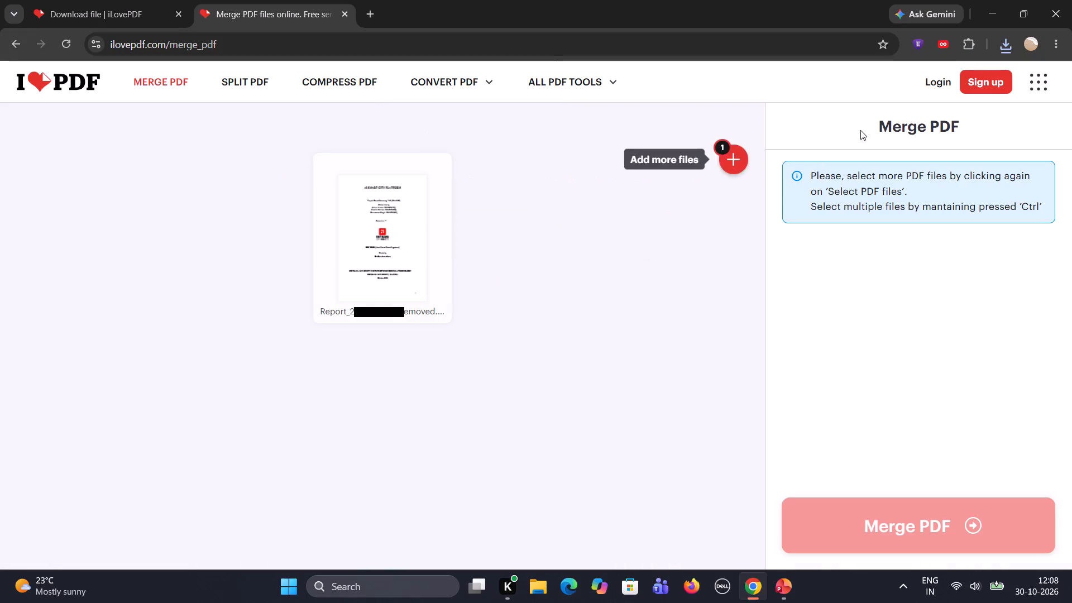
{"action": "left_click", "coordinate": [735, 164]}
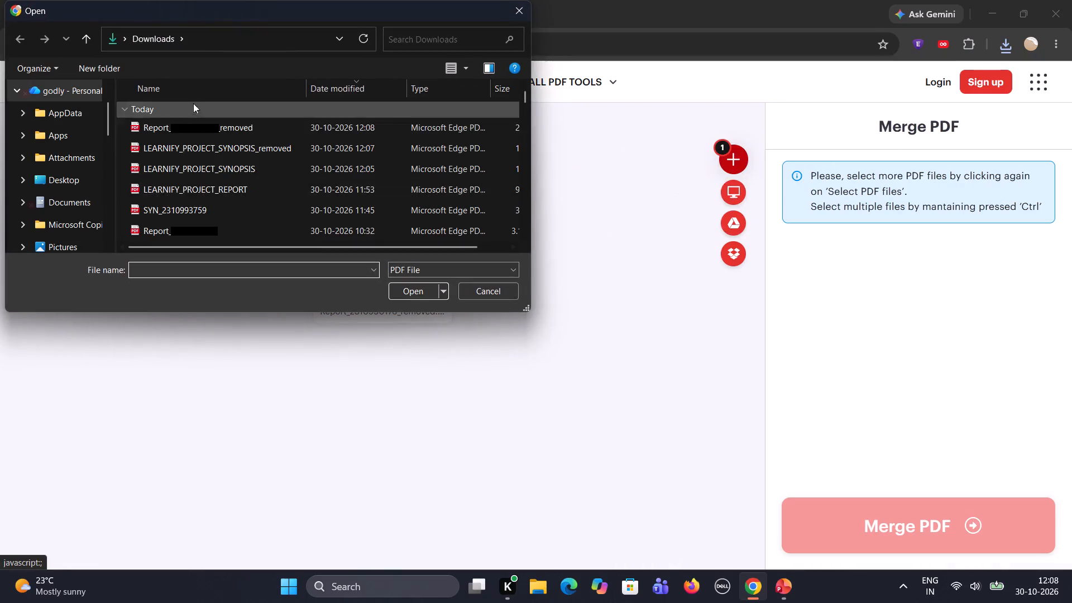
{"action": "left_click", "coordinate": [205, 141]}
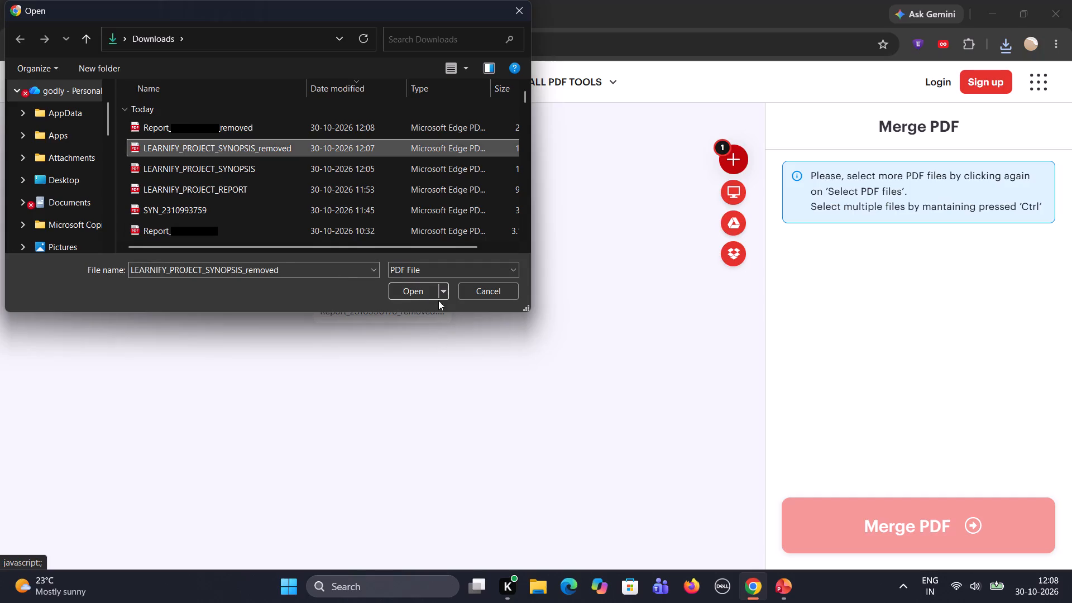
{"action": "left_click", "coordinate": [426, 294]}
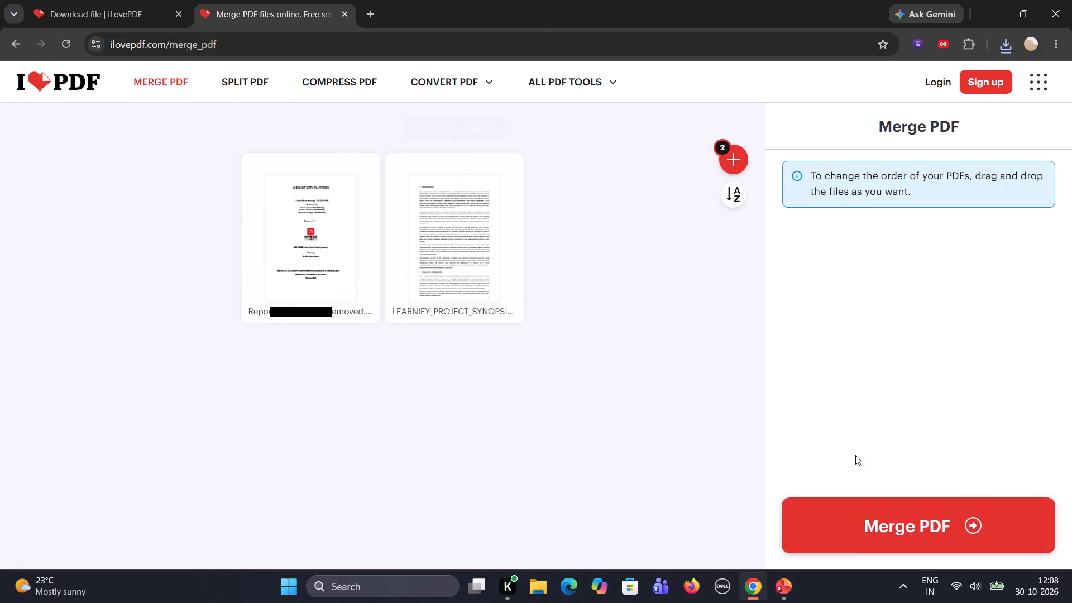
{"action": "left_click", "coordinate": [931, 514]}
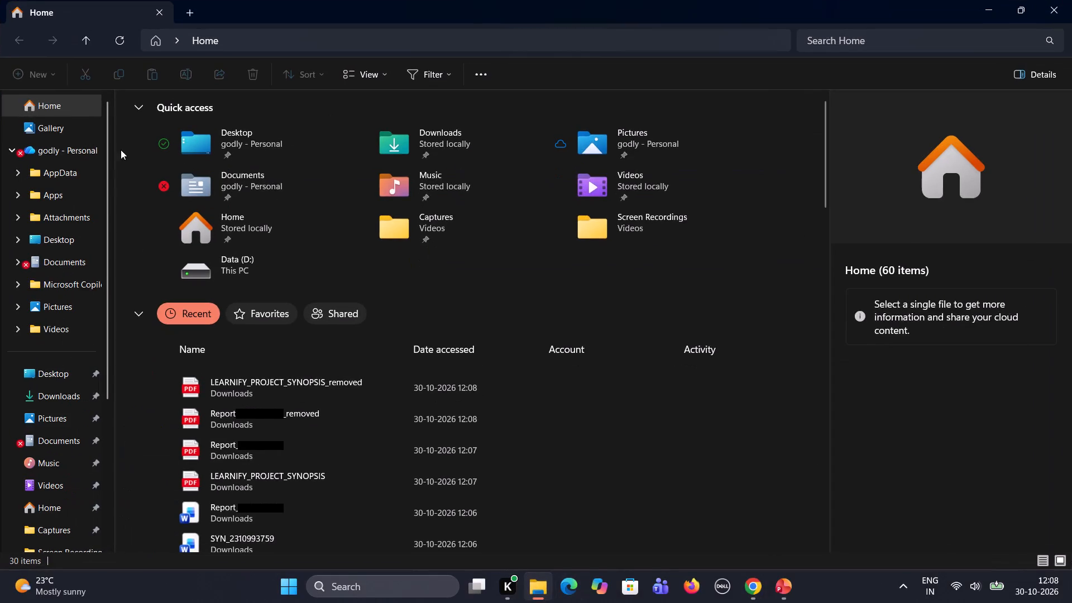
{"action": "double_click", "coordinate": [35, 386]}
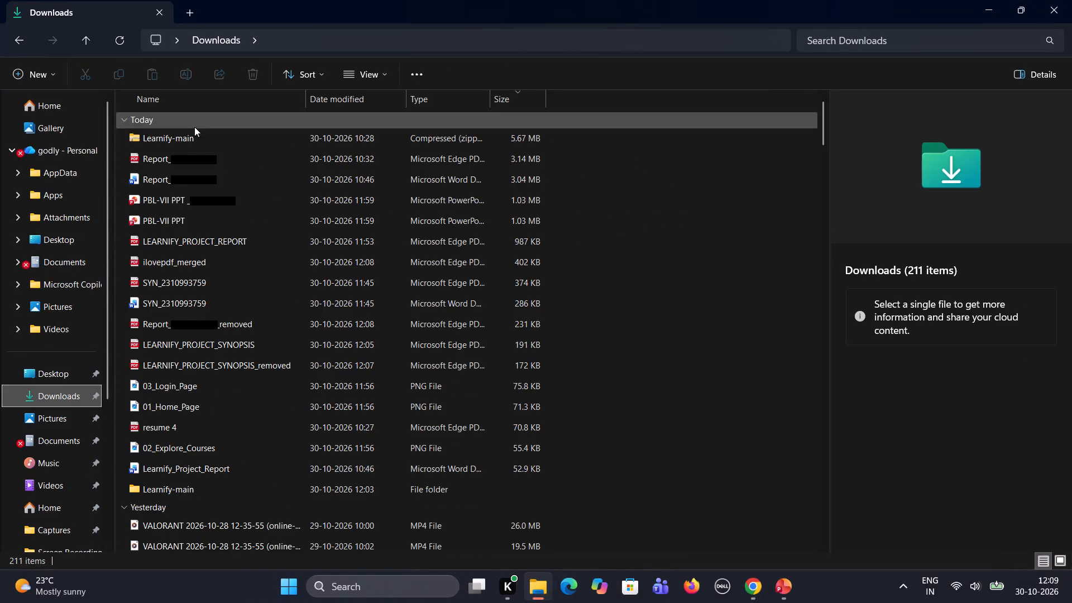
{"action": "double_click", "coordinate": [119, 40]}
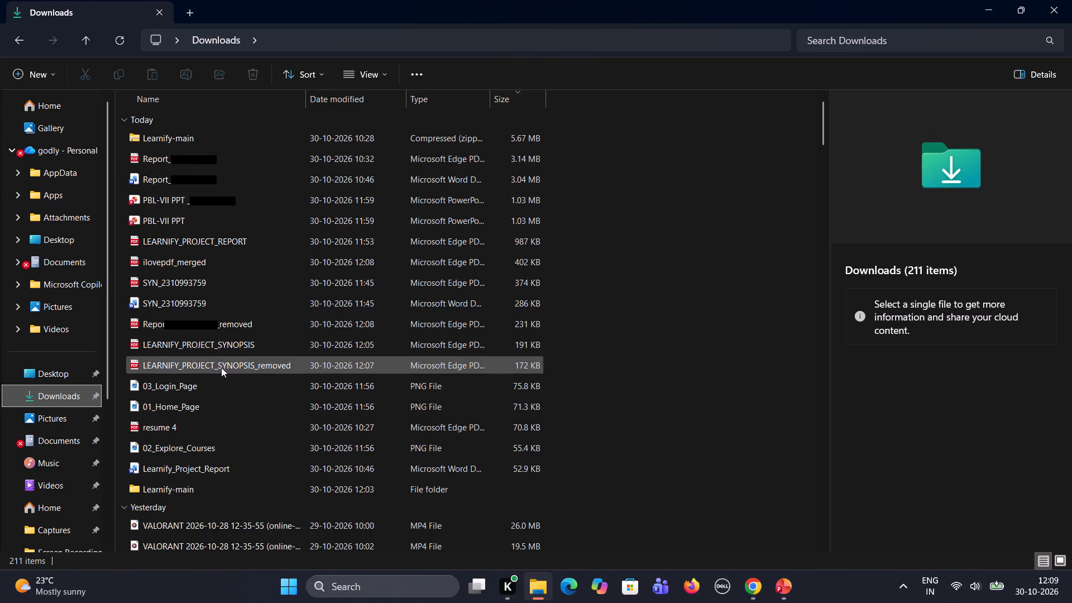
{"action": "double_click", "coordinate": [219, 261]}
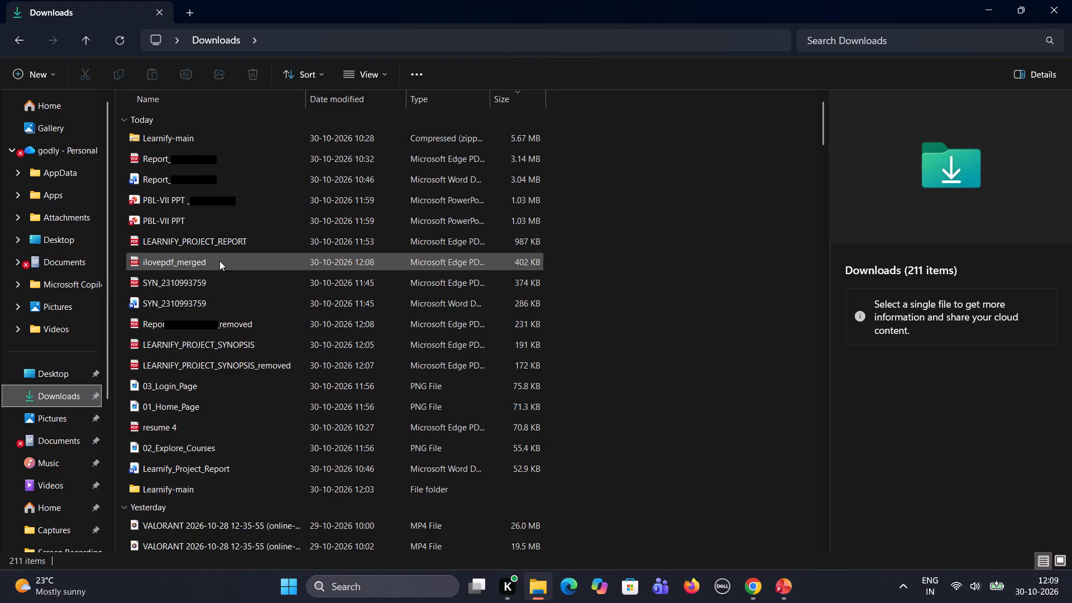
Examine the merged PDF from cover to last page, checking the cover page details and the transition into the synopsis Introduction.
{"action": "scroll", "coordinate": [413, 232], "scroll_direction": "down", "scroll_amount": 3}
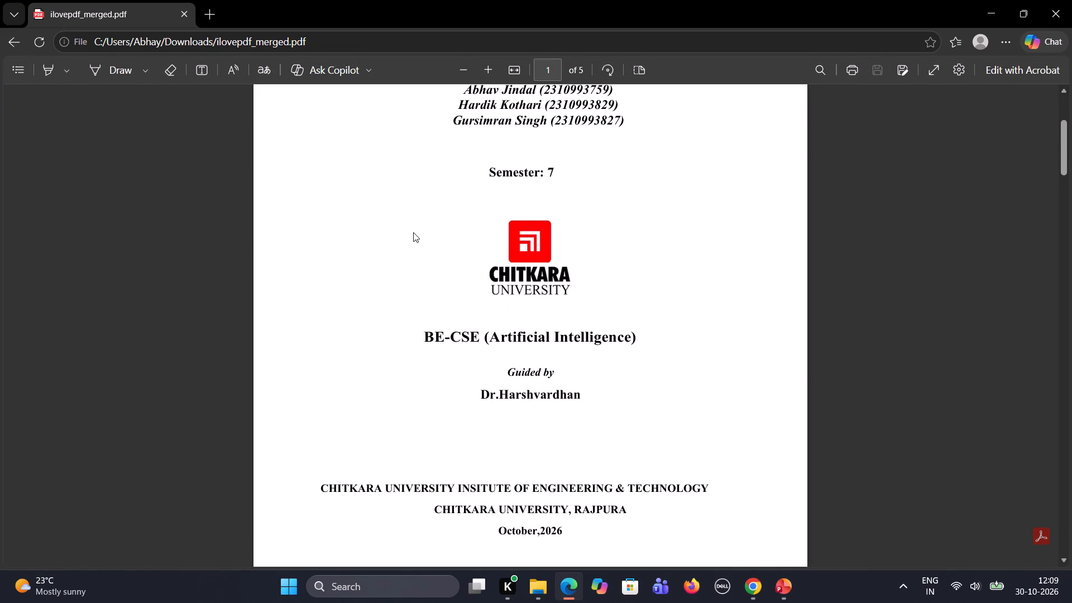
{"action": "scroll", "coordinate": [413, 232], "scroll_direction": "down", "scroll_amount": 3}
{"action": "scroll", "coordinate": [413, 232], "scroll_direction": "up", "scroll_amount": 5}
{"action": "scroll", "coordinate": [413, 232], "scroll_direction": "down", "scroll_amount": 2}
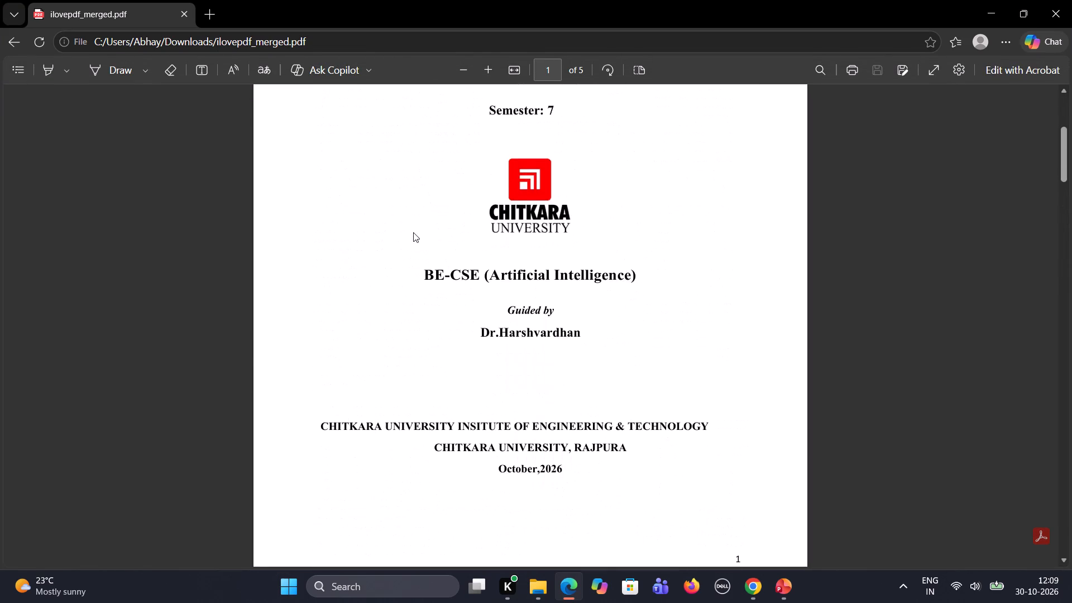
{"action": "scroll", "coordinate": [413, 232], "scroll_direction": "down", "scroll_amount": 8}
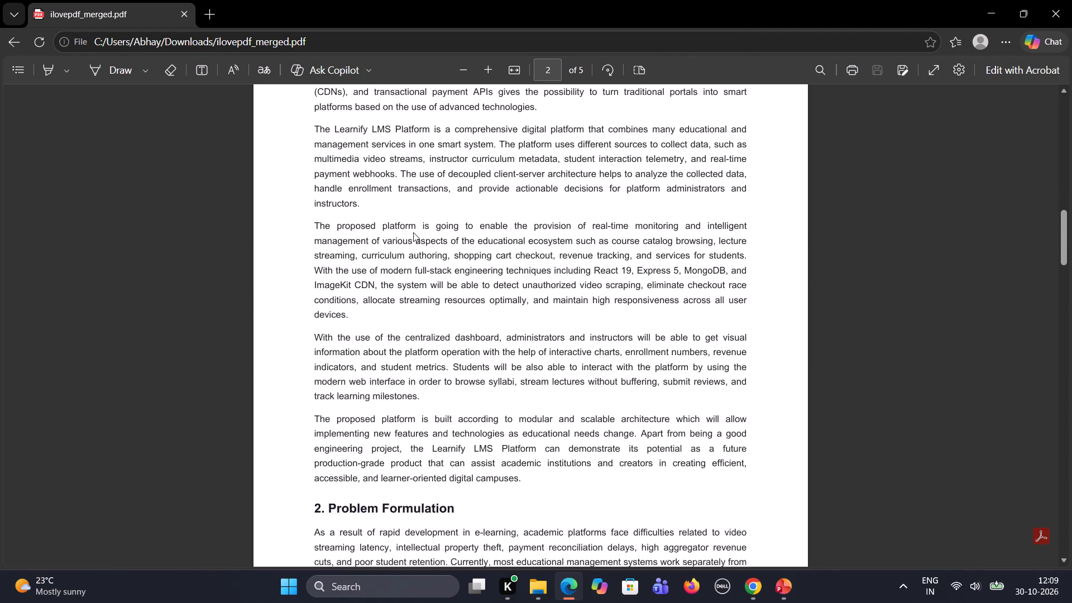
{"action": "scroll", "coordinate": [413, 232], "scroll_direction": "down", "scroll_amount": 12}
{"action": "scroll", "coordinate": [413, 232], "scroll_direction": "up", "scroll_amount": 1}
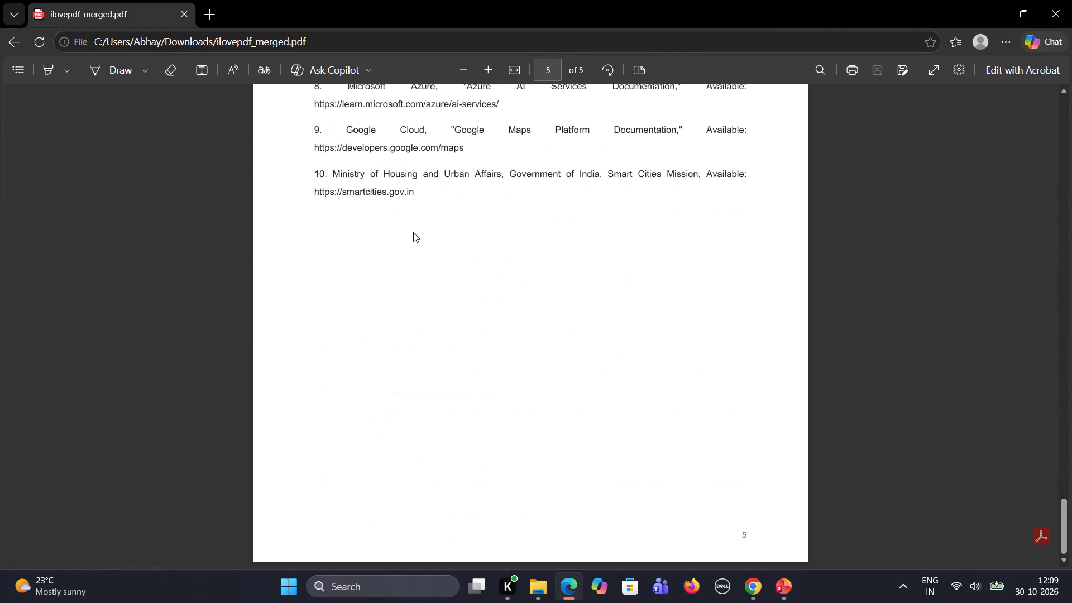
{"action": "scroll", "coordinate": [413, 232], "scroll_direction": "up", "scroll_amount": 6}
{"action": "scroll", "coordinate": [413, 232], "scroll_direction": "down", "scroll_amount": 1}
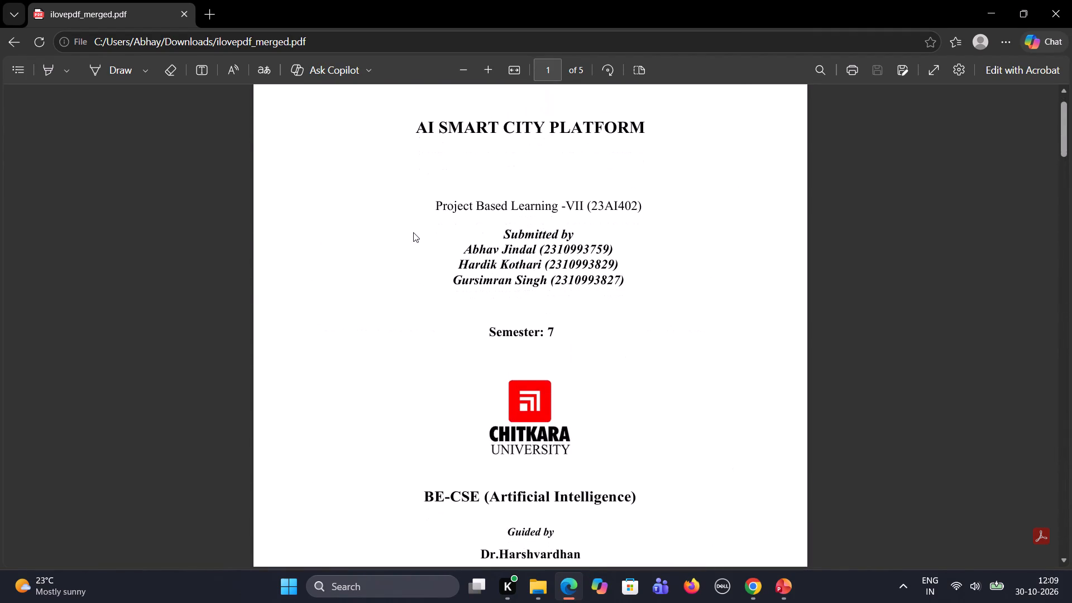
{"action": "scroll", "coordinate": [413, 232], "scroll_direction": "down", "scroll_amount": 5}
{"action": "scroll", "coordinate": [413, 232], "scroll_direction": "up", "scroll_amount": 1}
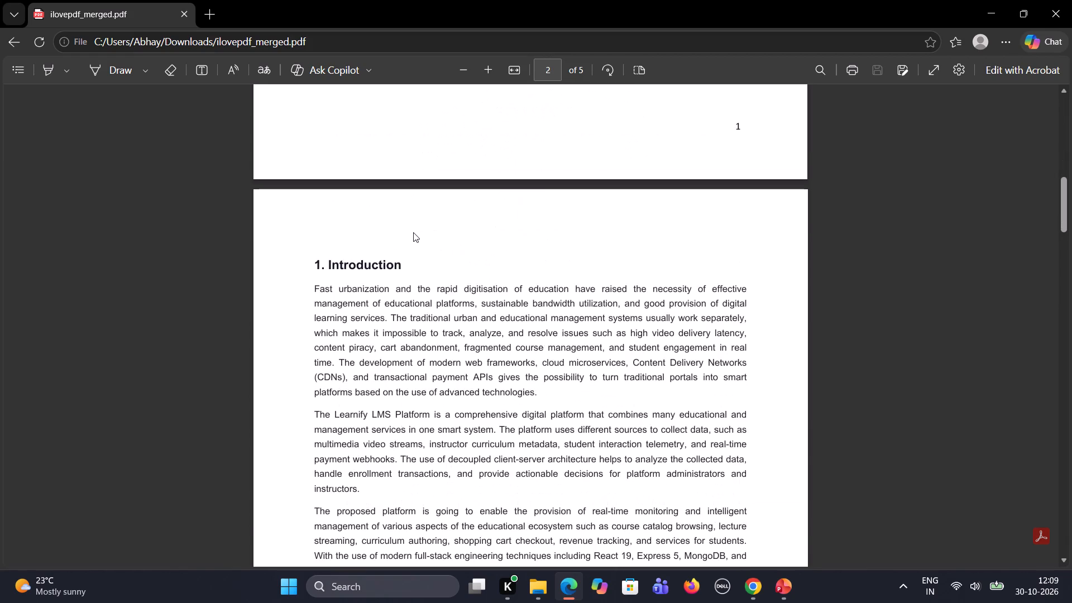
{"action": "scroll", "coordinate": [413, 232], "scroll_direction": "up", "scroll_amount": 3}
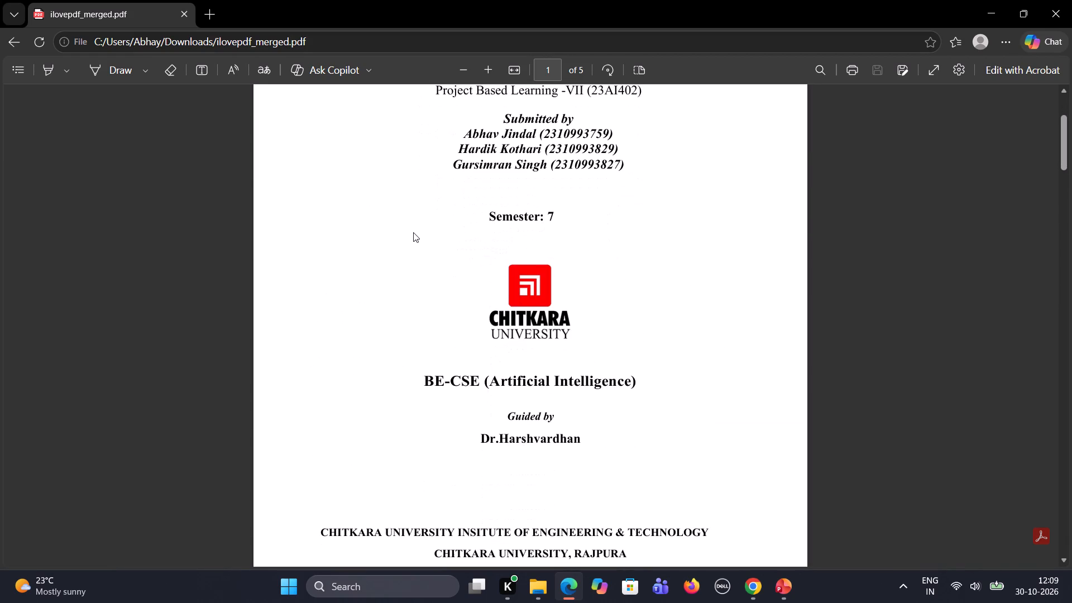
{"action": "scroll", "coordinate": [413, 232], "scroll_direction": "up", "scroll_amount": 1}
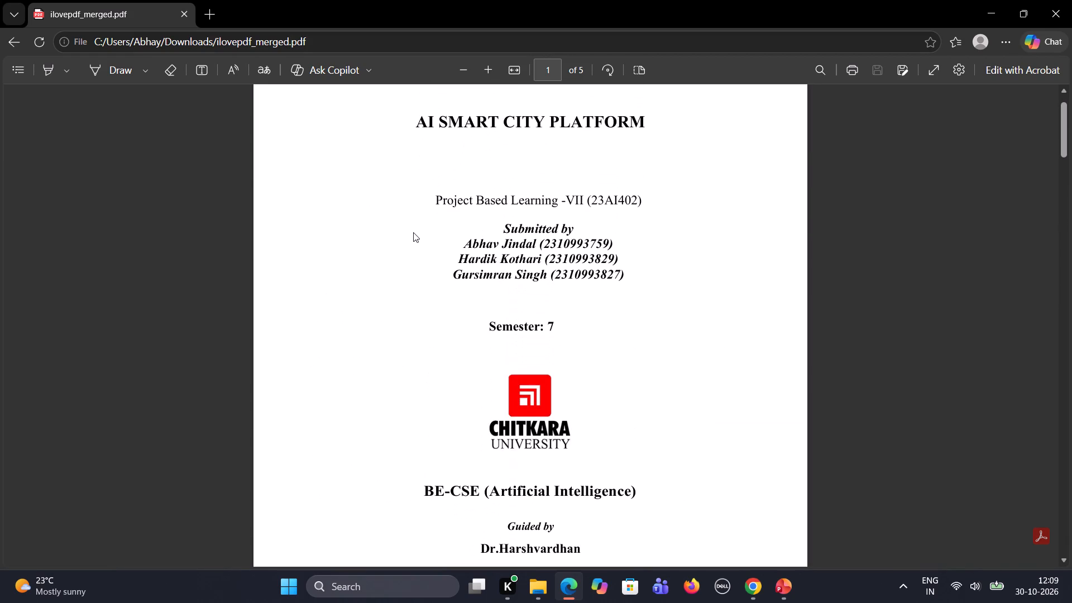
{"action": "scroll", "coordinate": [413, 232], "scroll_direction": "up", "scroll_amount": 1}
{"action": "scroll", "coordinate": [413, 232], "scroll_direction": "down", "scroll_amount": 5}
{"action": "scroll", "coordinate": [413, 233], "scroll_direction": "up", "scroll_amount": 1}
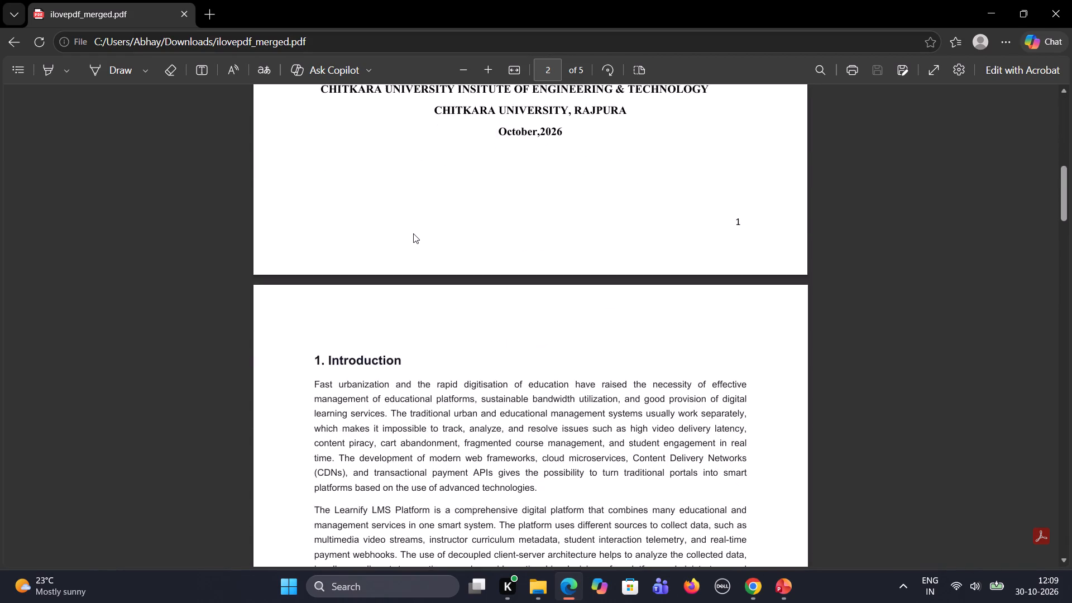
{"action": "scroll", "coordinate": [413, 233], "scroll_direction": "up", "scroll_amount": 1}
{"action": "scroll", "coordinate": [413, 233], "scroll_direction": "down", "scroll_amount": 5}
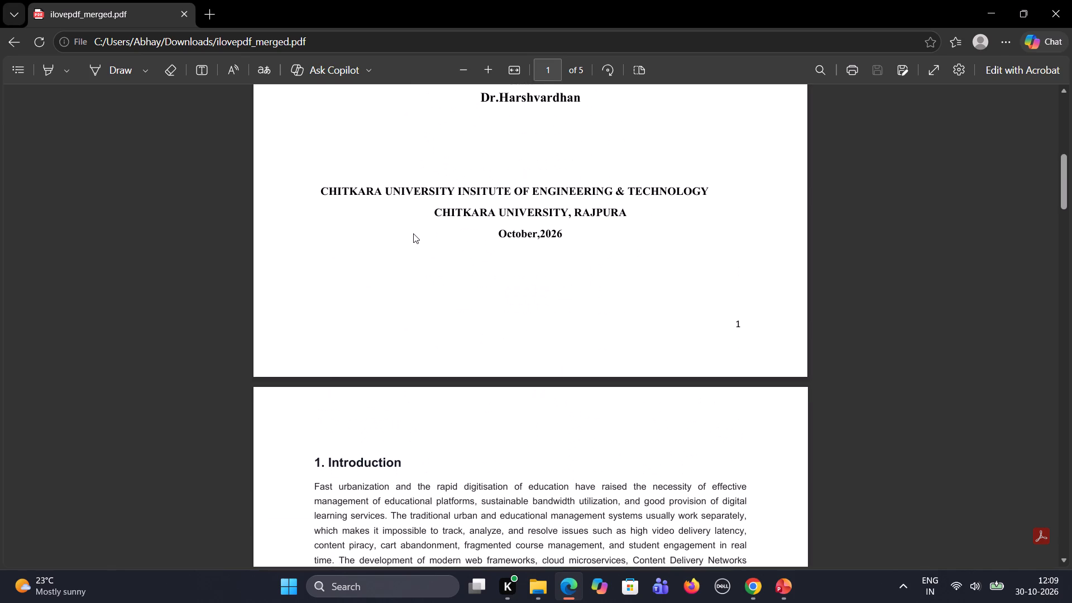
{"action": "scroll", "coordinate": [413, 233], "scroll_direction": "down", "scroll_amount": 9}
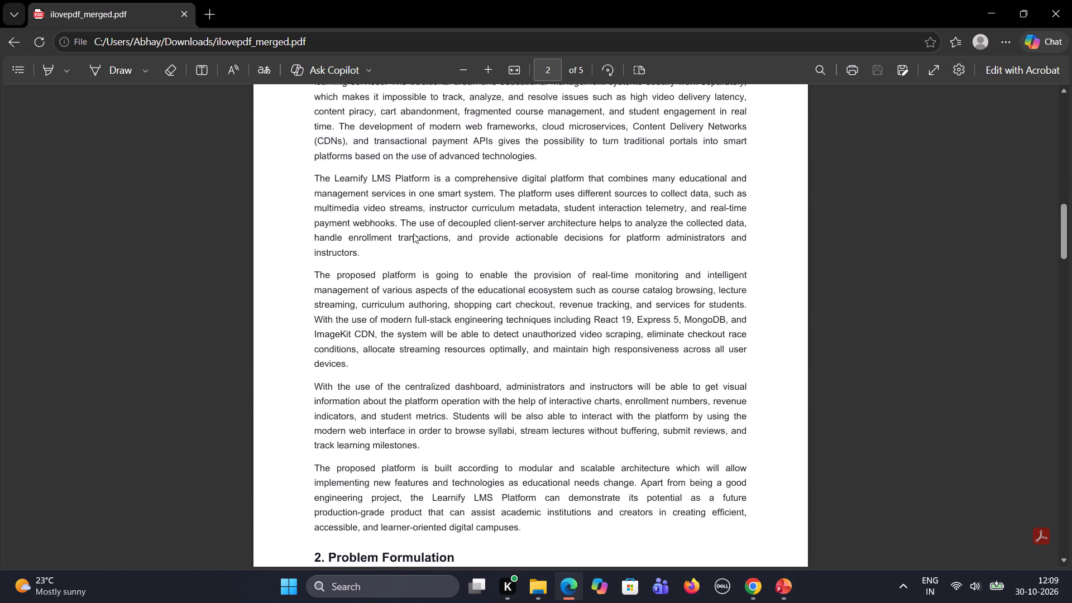
Review the merged synopsis PDF once more, comparing the cover page with the Introduction and last page, and close it.
{"action": "scroll", "coordinate": [413, 233], "scroll_direction": "down", "scroll_amount": 9}
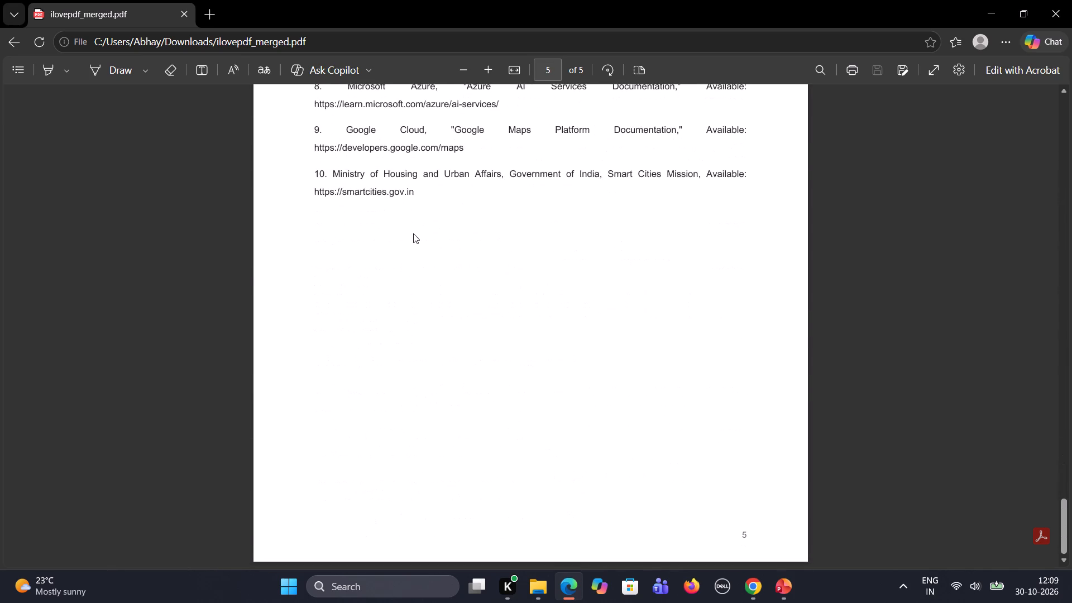
{"action": "scroll", "coordinate": [413, 233], "scroll_direction": "up", "scroll_amount": 12}
{"action": "scroll", "coordinate": [413, 233], "scroll_direction": "up", "scroll_amount": 9}
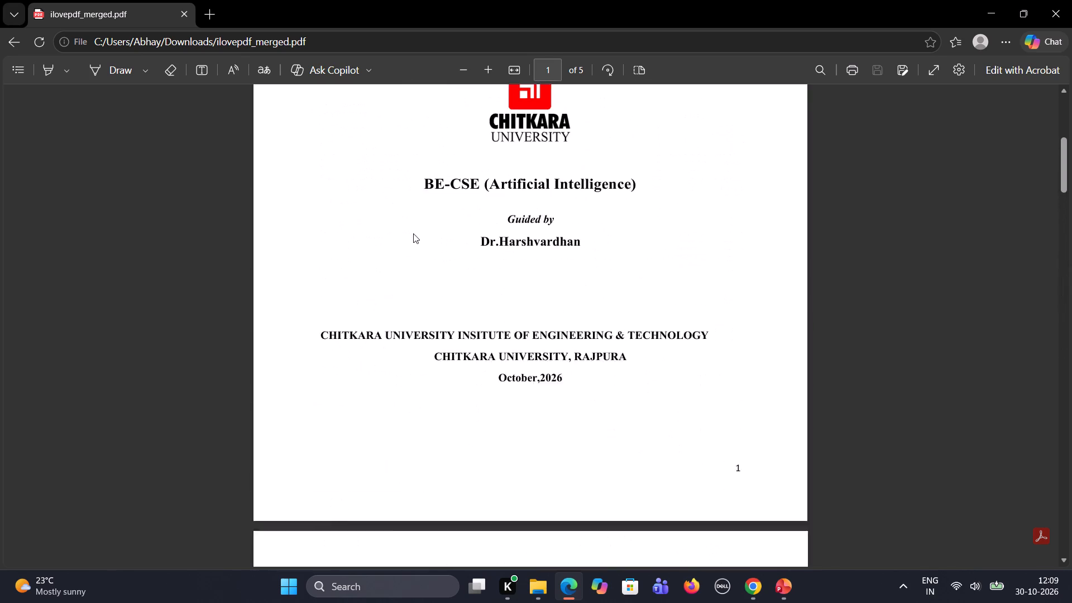
{"action": "scroll", "coordinate": [413, 233], "scroll_direction": "right", "scroll_amount": 1}
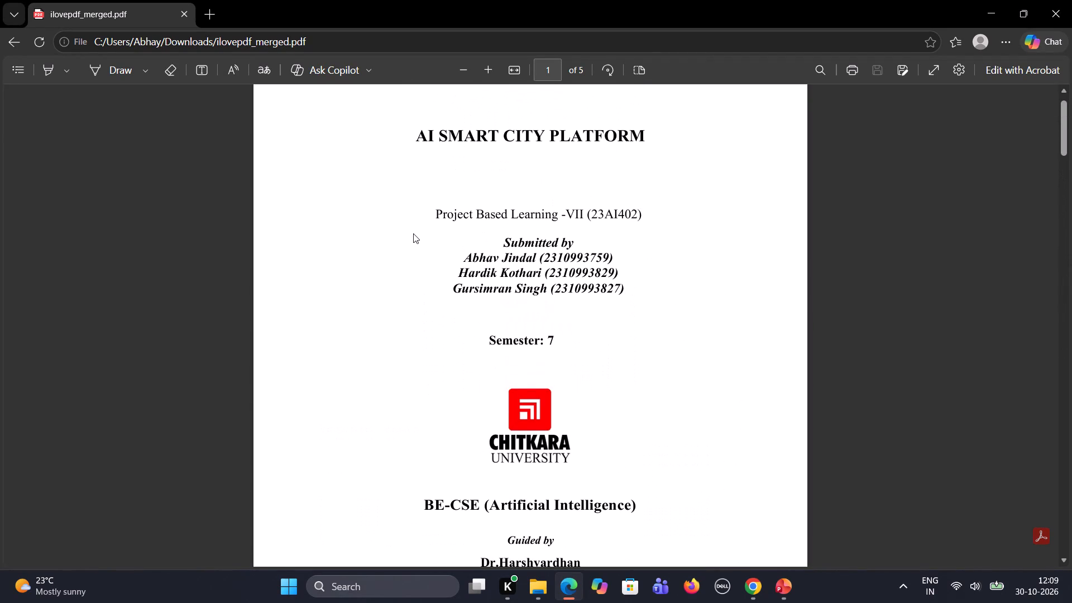
{"action": "scroll", "coordinate": [413, 233], "scroll_direction": "right", "scroll_amount": 2}
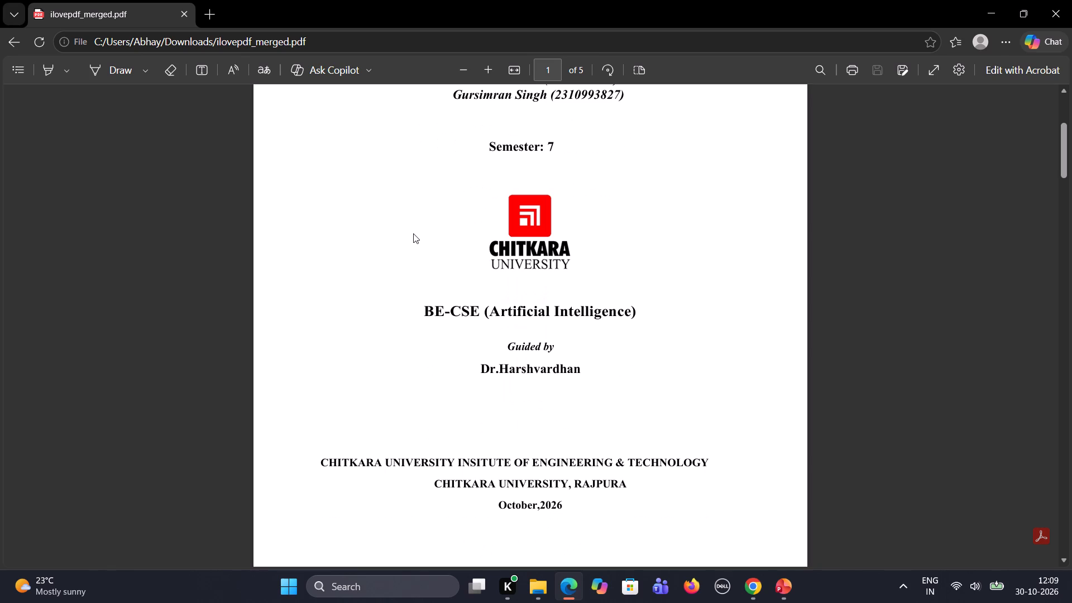
{"action": "scroll", "coordinate": [413, 233], "scroll_direction": "down", "scroll_amount": 4}
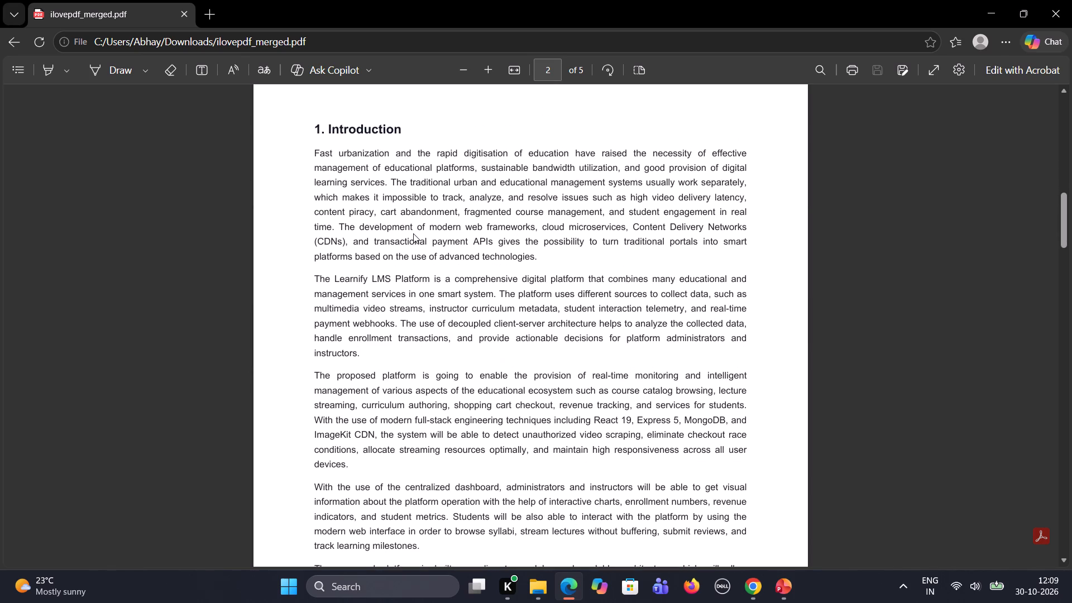
{"action": "scroll", "coordinate": [413, 233], "scroll_direction": "down", "scroll_amount": 2}
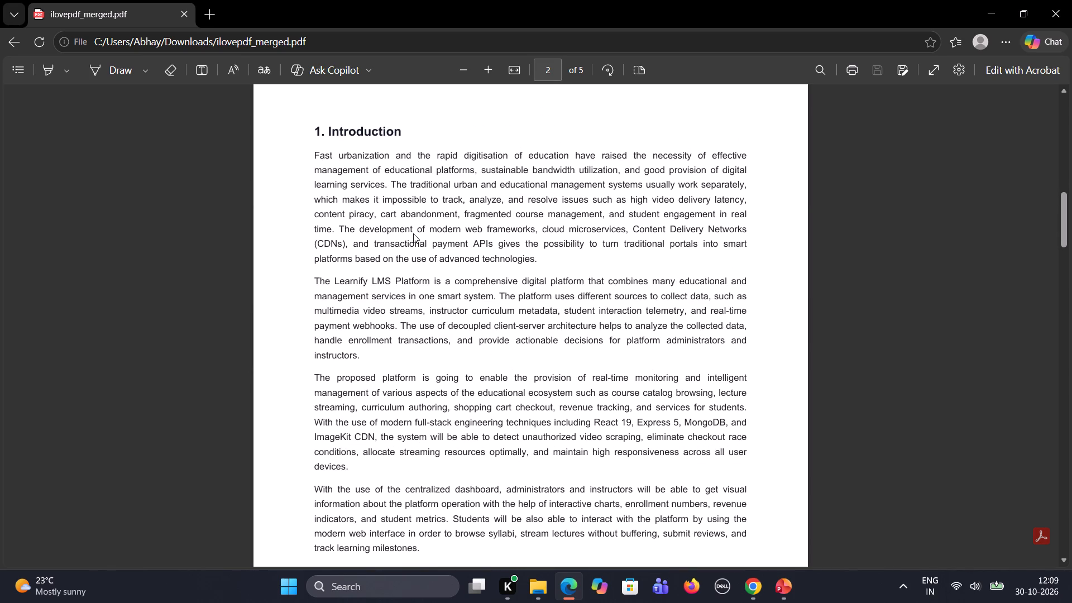
{"action": "scroll", "coordinate": [413, 233], "scroll_direction": "up", "scroll_amount": 12}
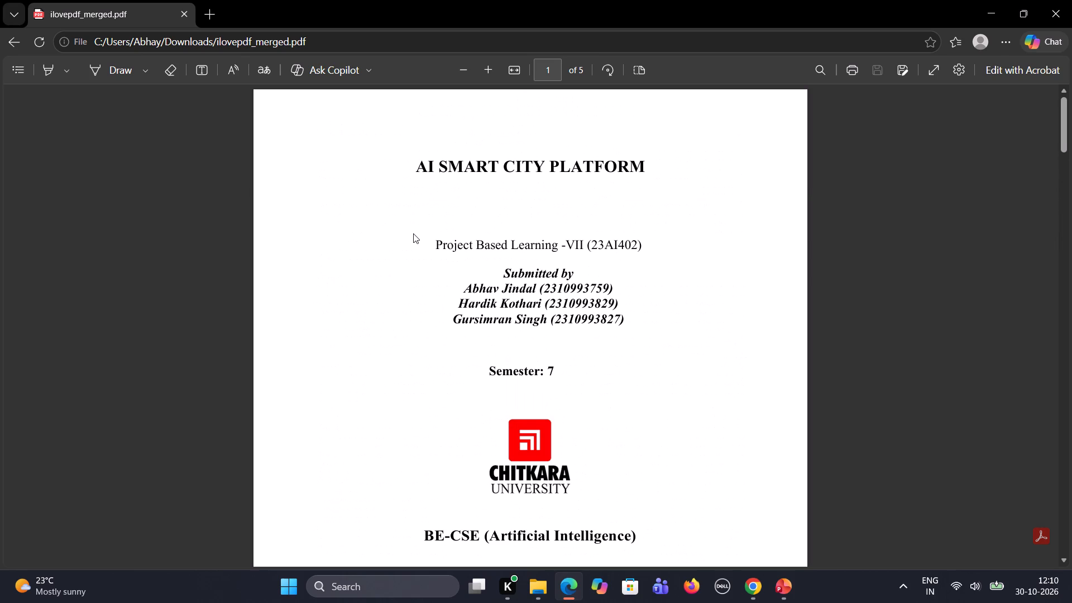
{"action": "left_click", "coordinate": [1071, 0]}
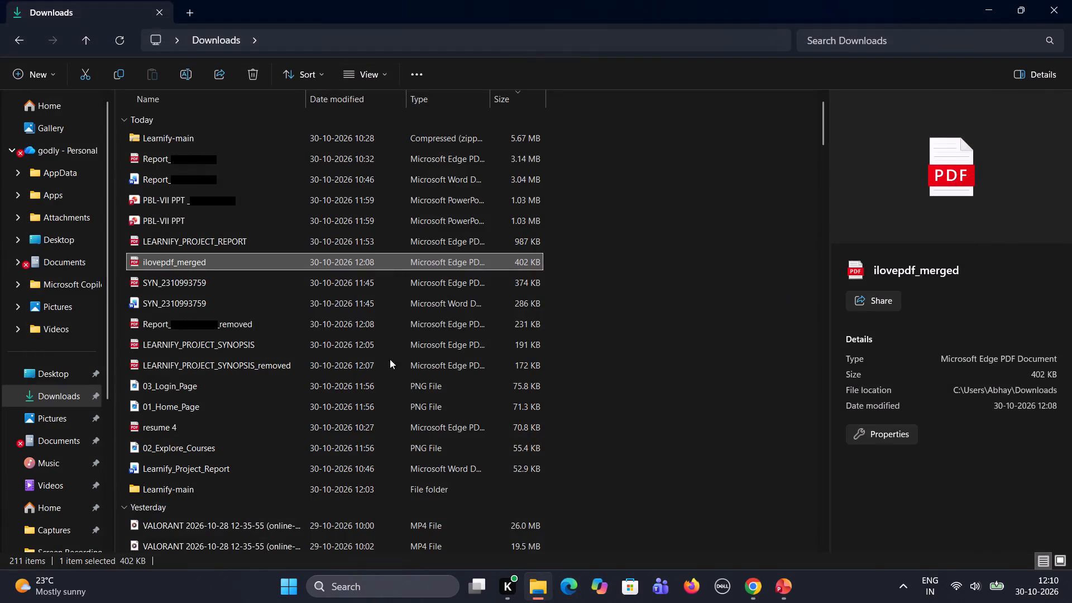
Permanently delete ilovepdf_merged from the Downloads folder.
{"action": "left_click", "coordinate": [300, 250]}
{"action": "left_click", "coordinate": [300, 257]}
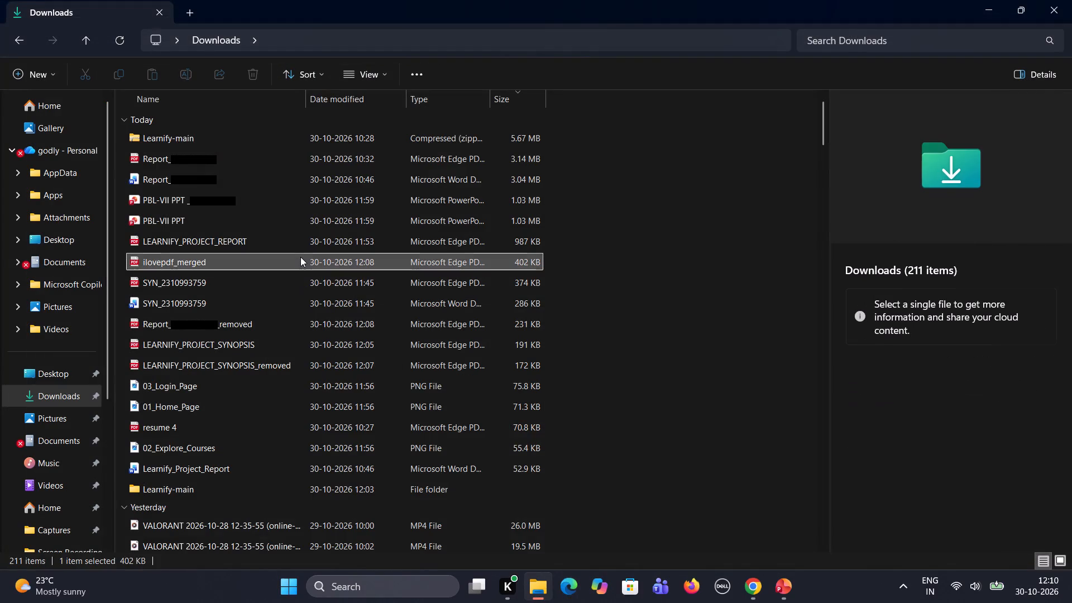
{"action": "key", "text": "shift+Delete"}
{"action": "key", "text": "shift+Return"}
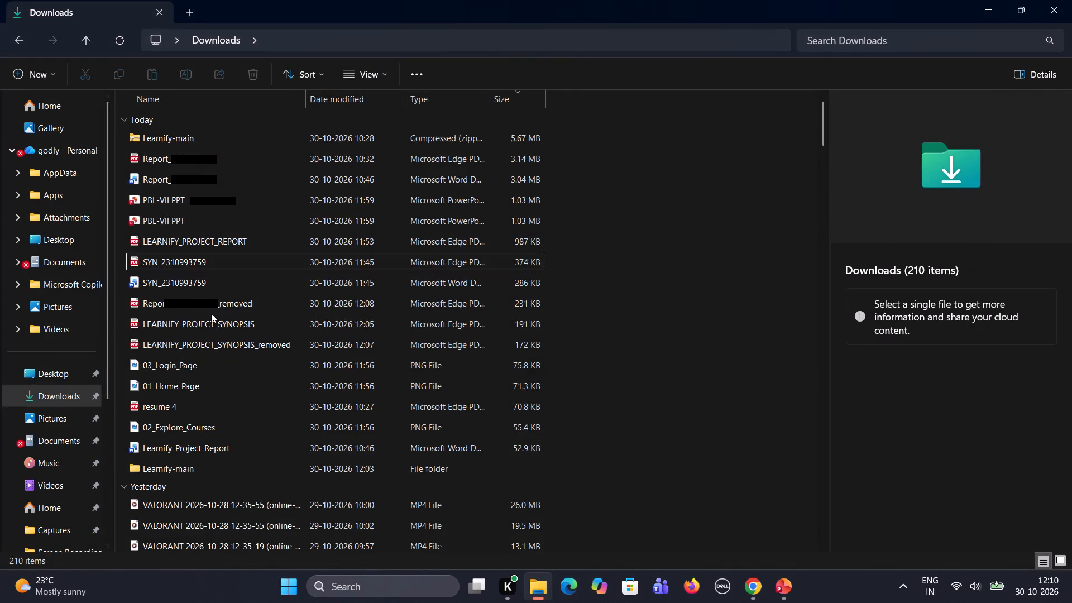
{"action": "left_click", "coordinate": [213, 344]}
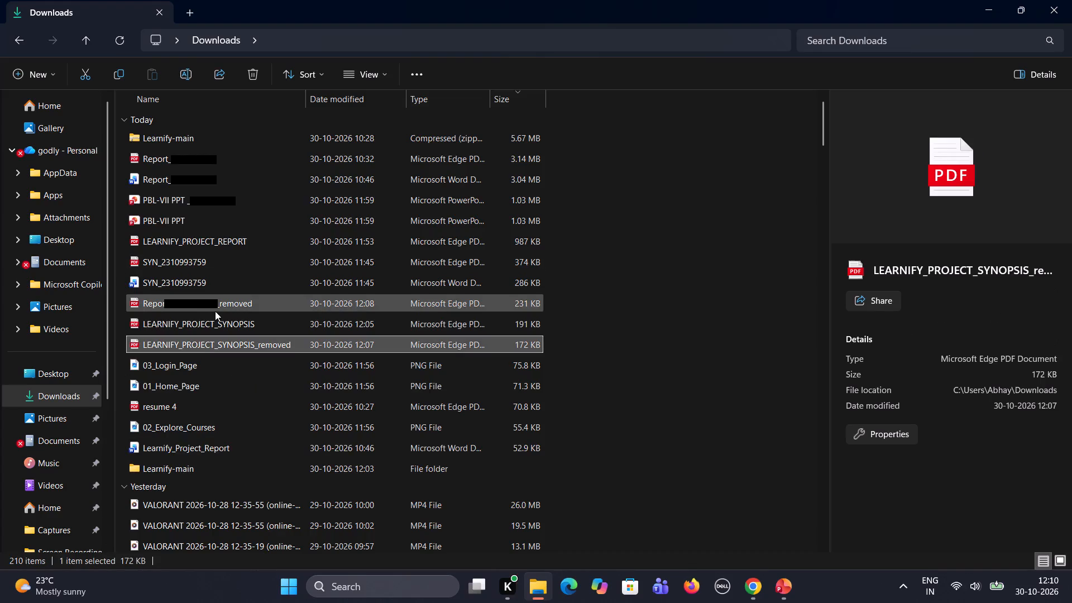
{"action": "left_click", "coordinate": [763, 589]}
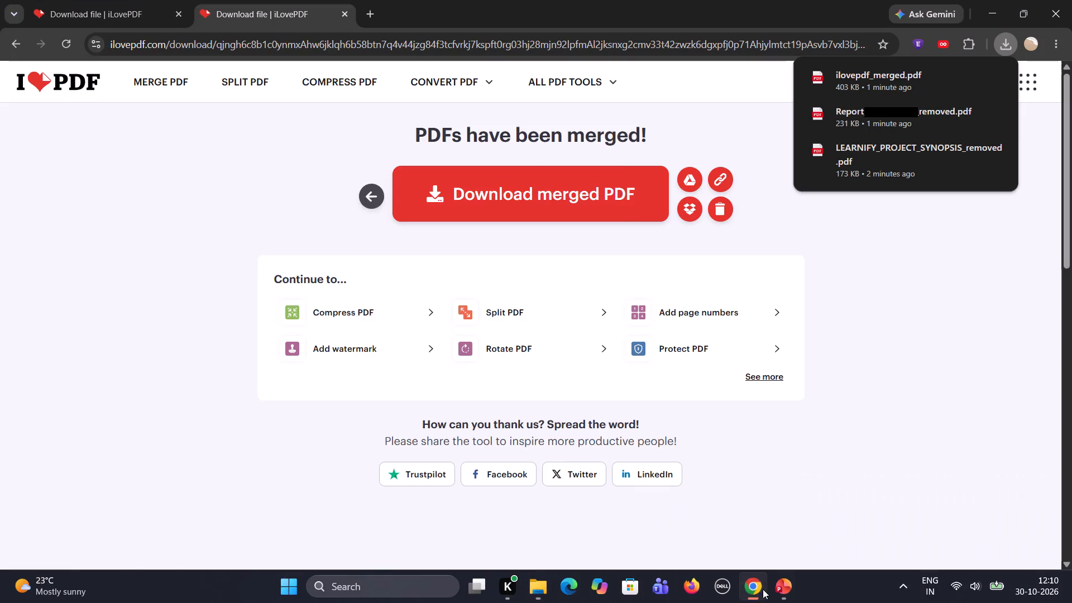
{"action": "left_click", "coordinate": [11, 35]}
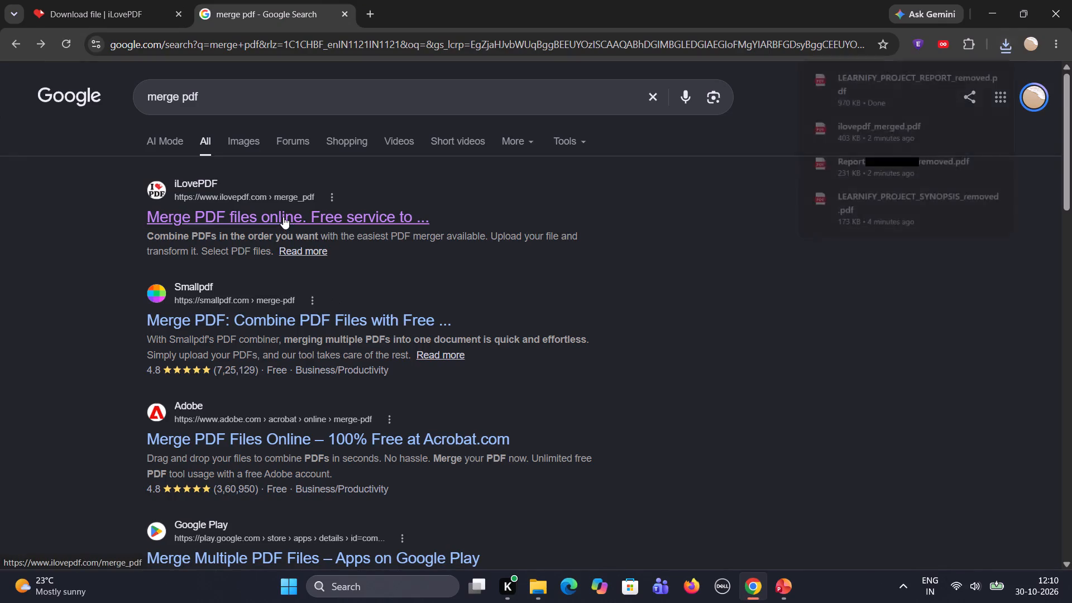
{"action": "left_click", "coordinate": [283, 217]}
{"action": "left_click", "coordinate": [494, 255]}
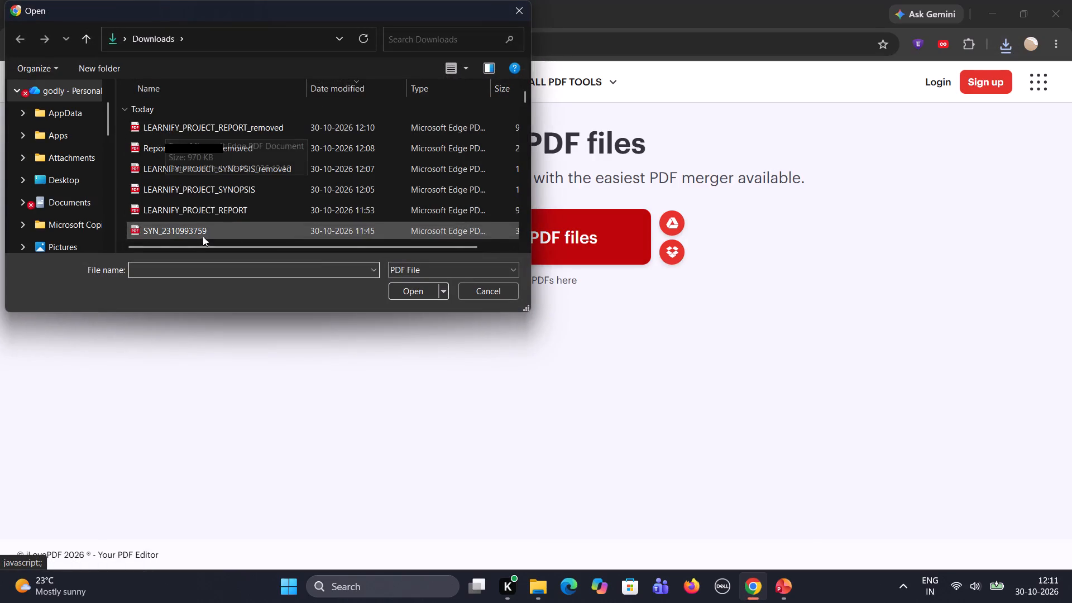
{"action": "left_click", "coordinate": [226, 152]}
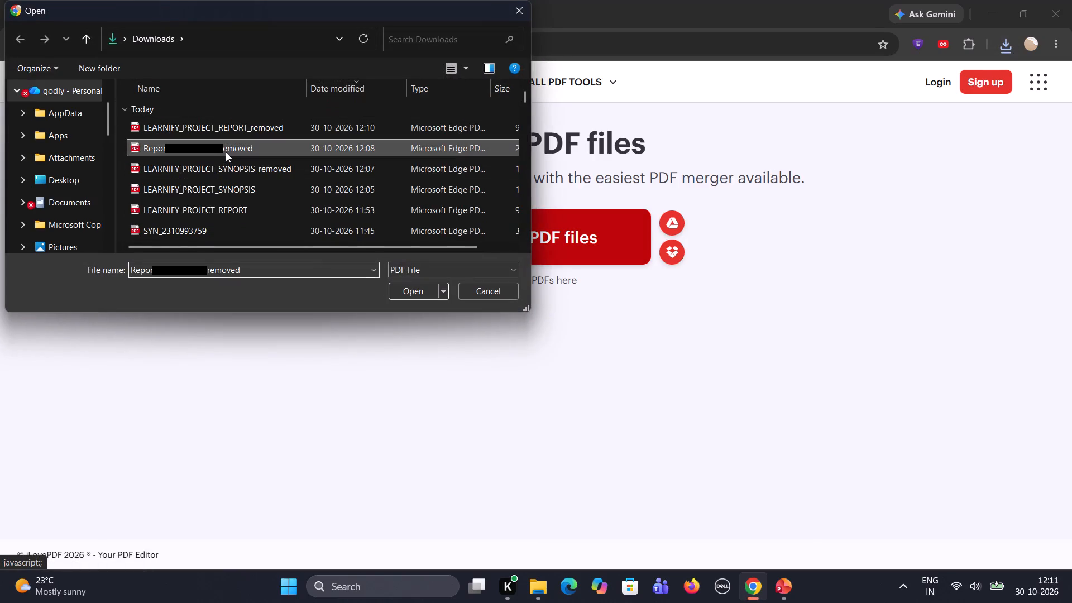
{"action": "left_click", "coordinate": [413, 291]}
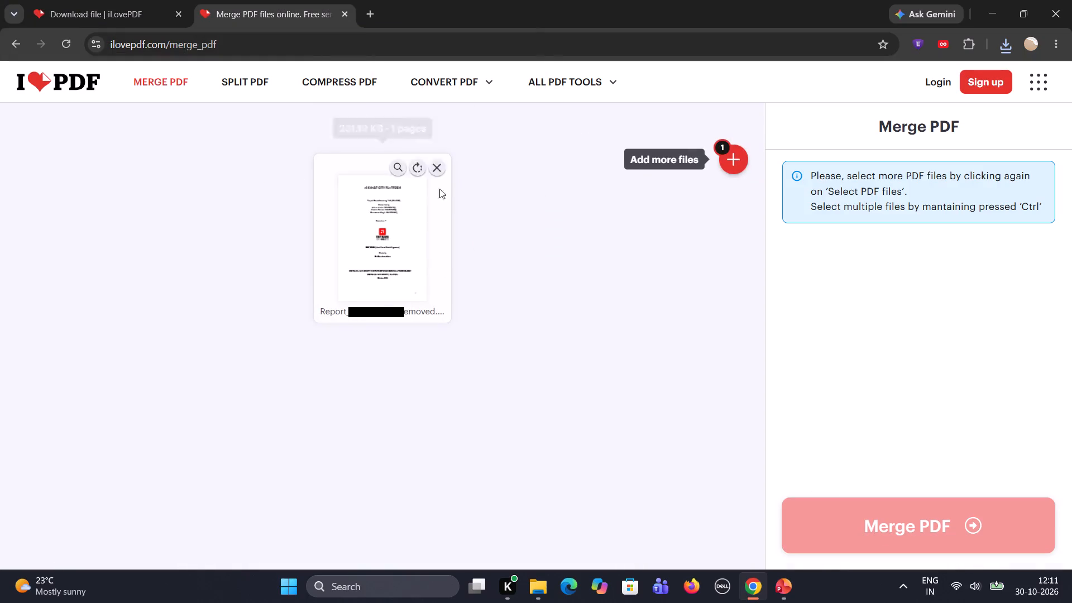
{"action": "left_click", "coordinate": [736, 162]}
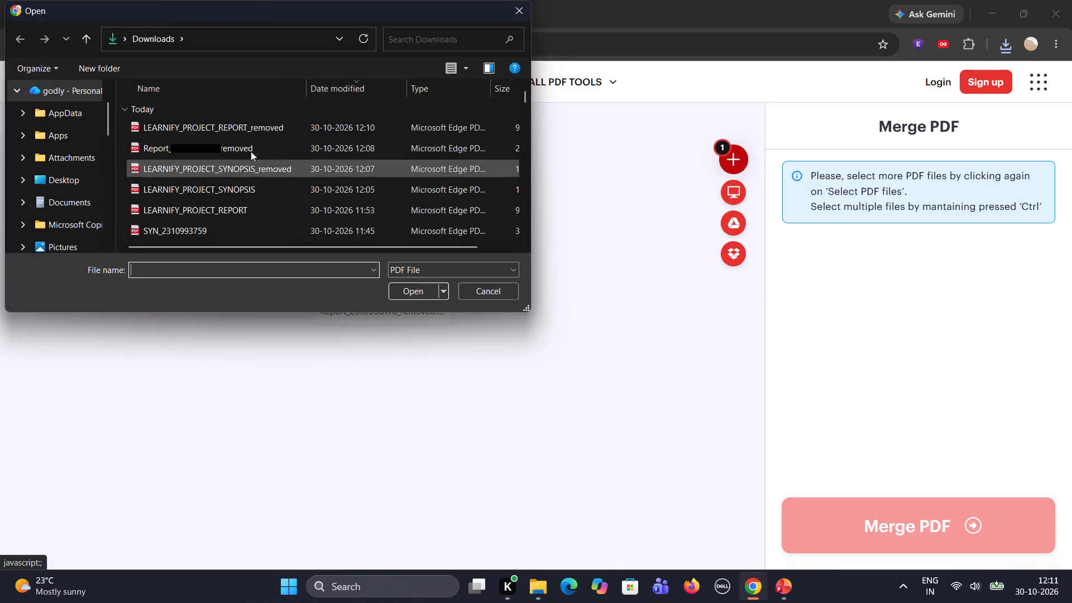
{"action": "left_click", "coordinate": [254, 127]}
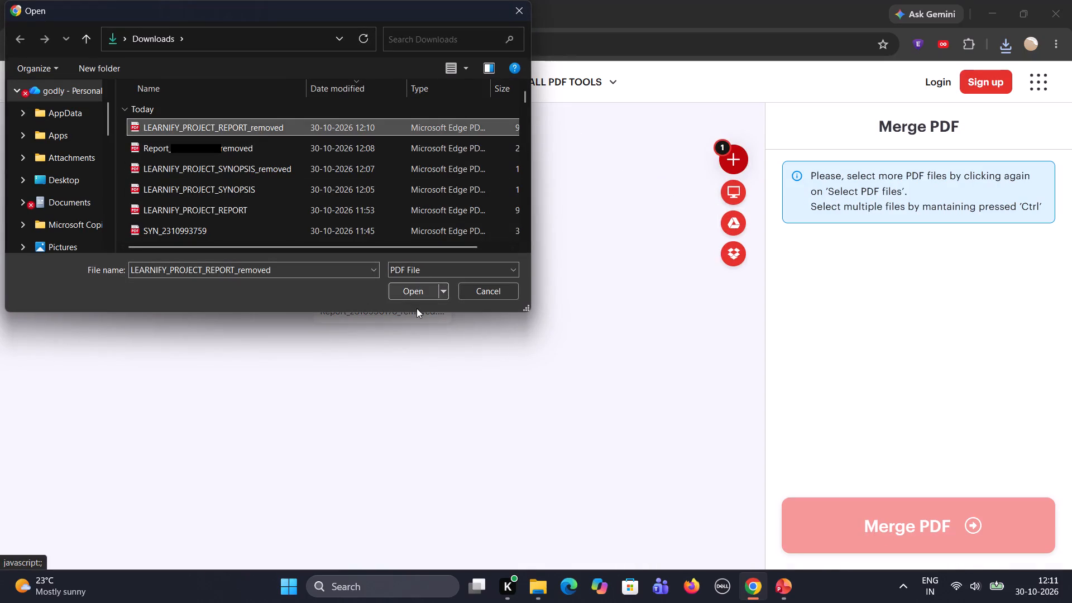
{"action": "left_click", "coordinate": [418, 294]}
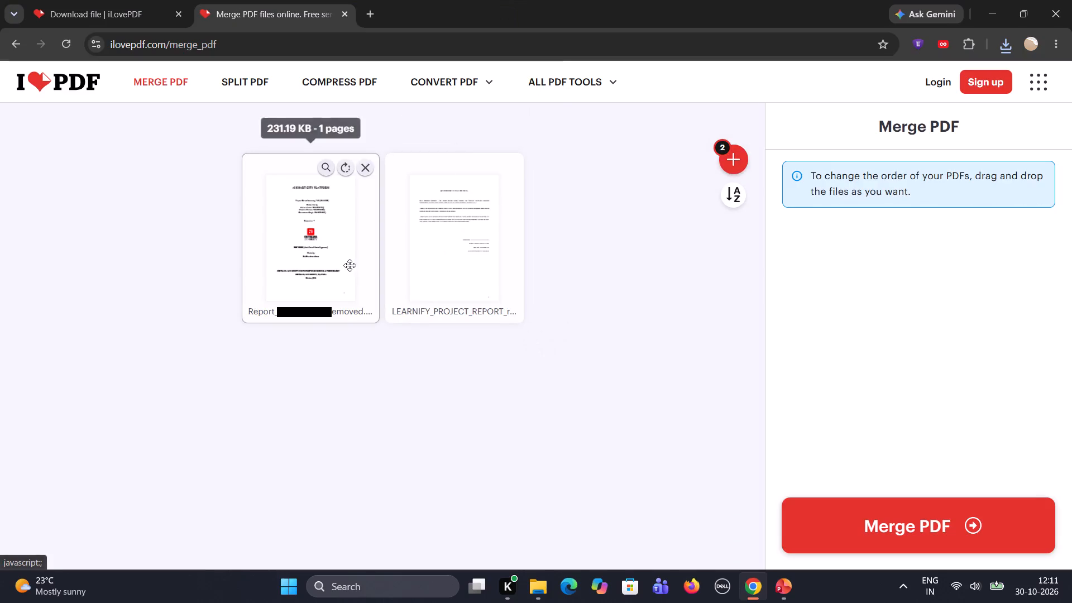
Merge the cover page with the trimmed Learnify report and download the merged PDF.
{"action": "left_click", "coordinate": [853, 504]}
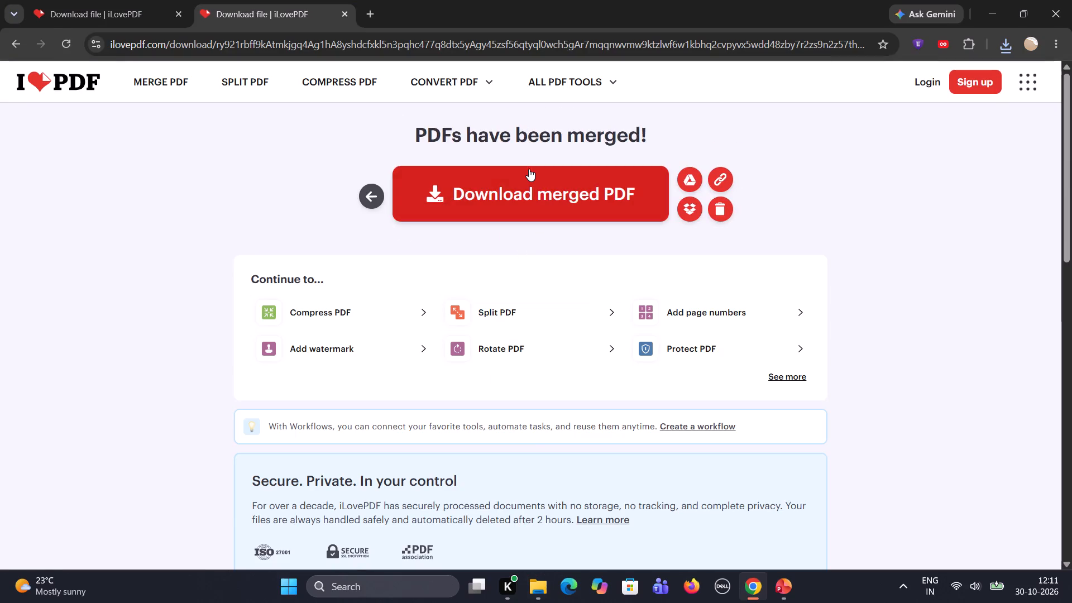
{"action": "left_click", "coordinate": [529, 169]}
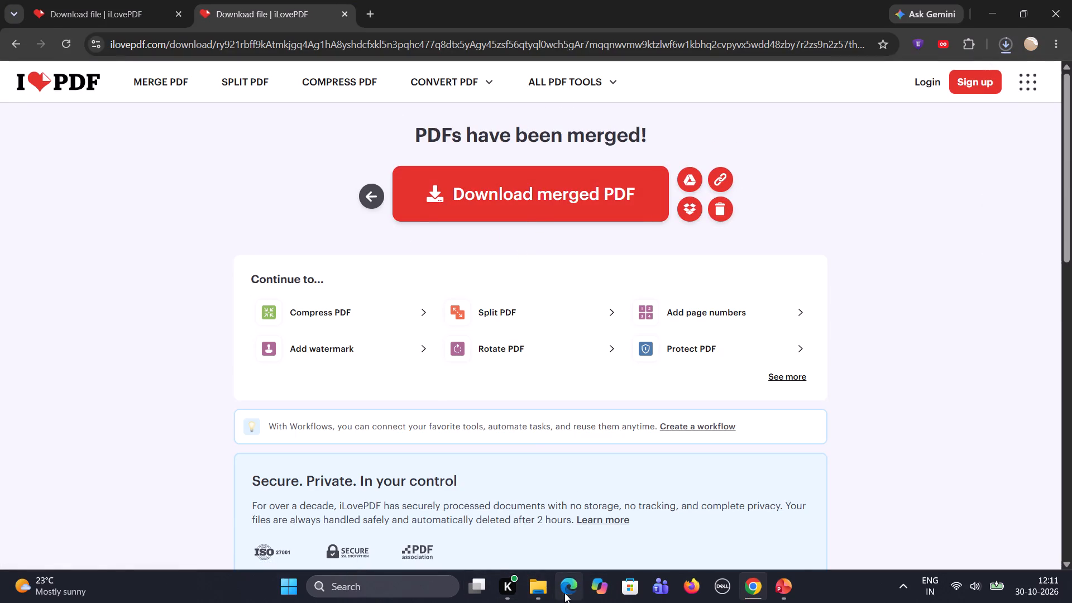
Switch to File Explorer, refresh the Downloads folder and open the new ilovepdf_merged PDF.
{"action": "left_click", "coordinate": [544, 590]}
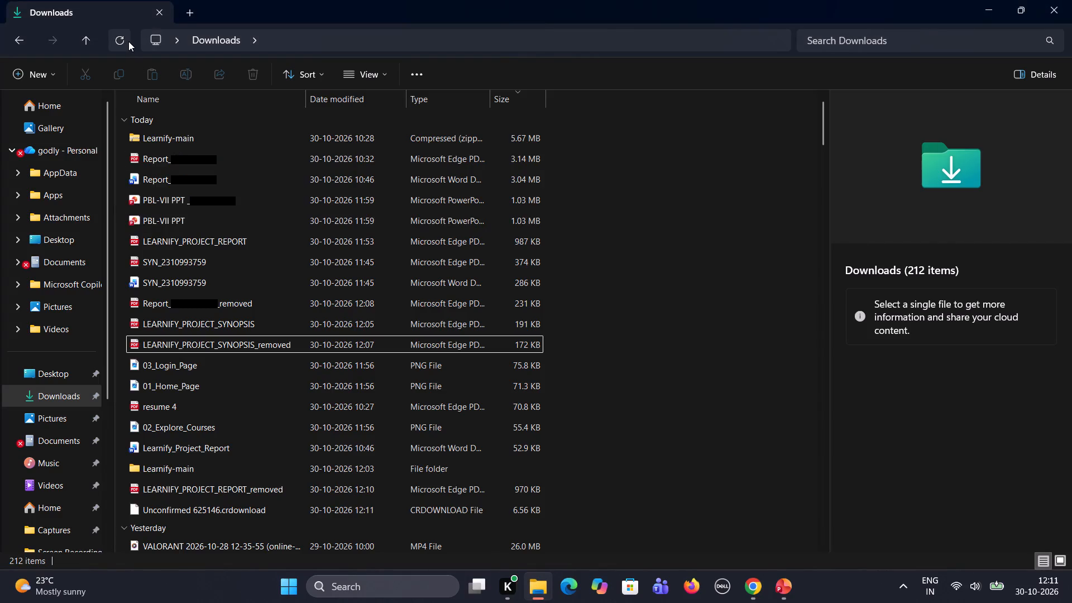
{"action": "double_click", "coordinate": [128, 41]}
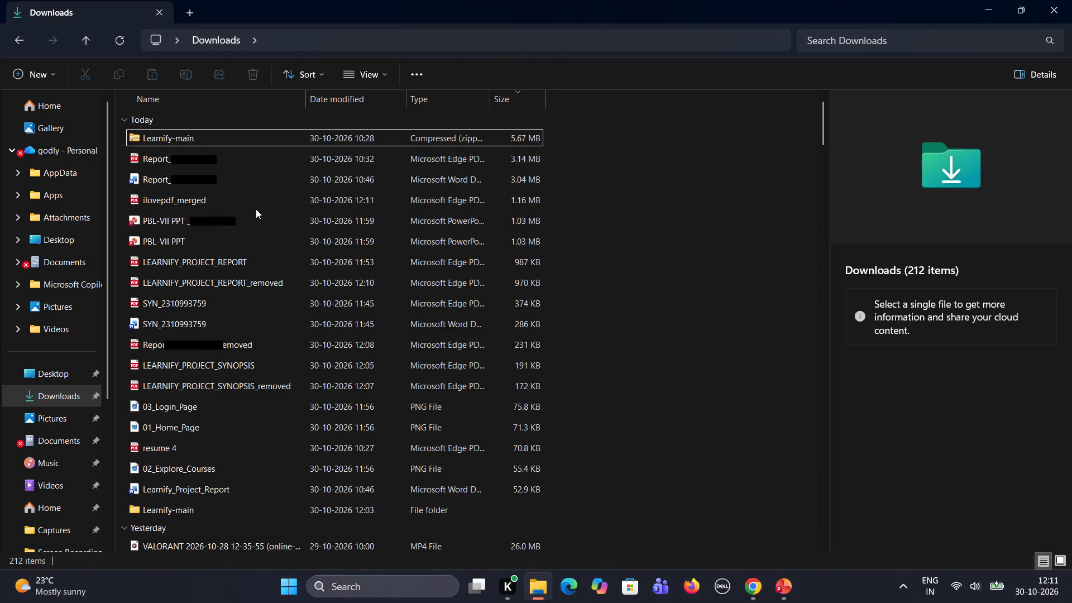
{"action": "double_click", "coordinate": [199, 198]}
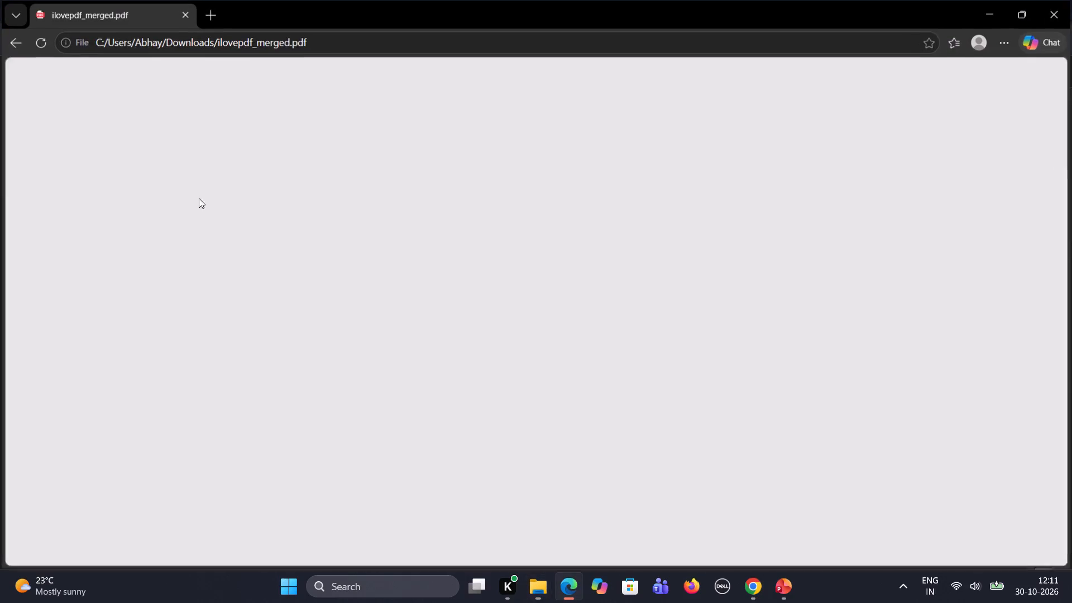
{"action": "left_click", "coordinate": [426, 320]}
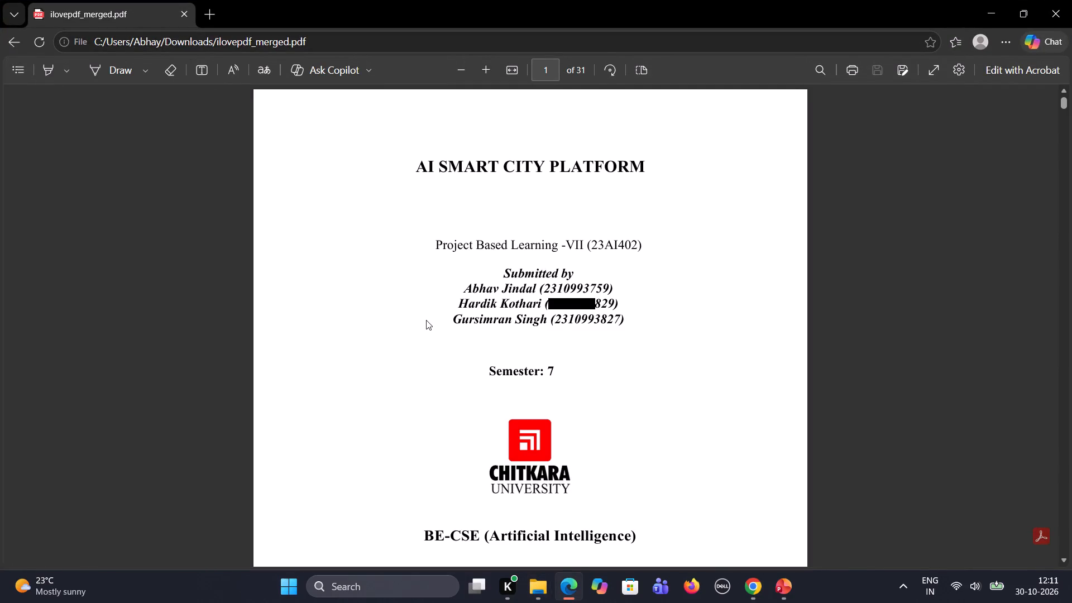
Look through the merged report from the cover page through the acknowledgements, chapters and figures to the final pages, and close the PDF.
{"action": "key", "text": "Down"}
{"action": "key", "text": "Down"}
{"action": "key", "text": "Down"}
{"action": "key", "text": "Down"}
{"action": "key", "text": "Down"}
{"action": "key", "text": "Down"}
{"action": "key", "text": "Down"}
{"action": "key", "text": "Down"}
{"action": "key", "text": "Down"}
{"action": "key", "text": "Down"}
{"action": "key", "text": "Down"}
{"action": "key", "text": "Down"}
{"action": "key", "text": "Down"}
{"action": "key", "text": "Down"}
{"action": "key", "text": "Down"}
{"action": "key", "text": "Down"}
{"action": "key", "text": "Down"}
{"action": "key", "text": "Down"}
{"action": "key", "text": "Down"}
{"action": "key", "text": "Down"}
{"action": "key", "text": "Down"}
{"action": "key", "text": "Down"}
{"action": "key", "text": "Down"}
{"action": "key", "text": "Down"}
{"action": "key", "text": "Down"}
{"action": "key", "text": "Down"}
{"action": "key", "text": "Down"}
{"action": "key", "text": "Down"}
{"action": "key", "text": "Down"}
{"action": "key", "text": "Down"}
{"action": "key", "text": "Down"}
{"action": "key", "text": "Down"}
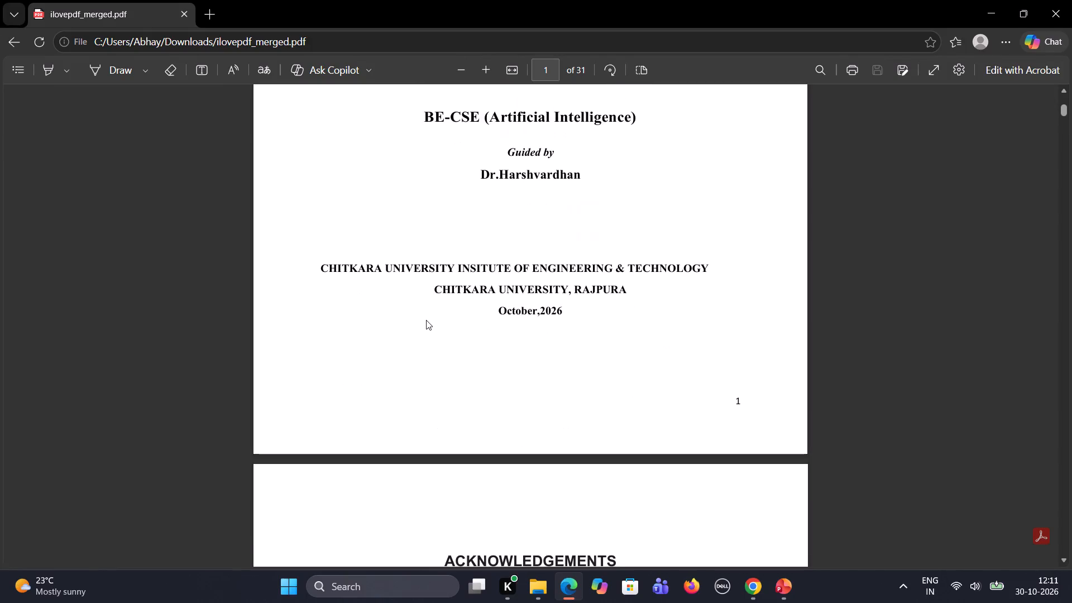
{"action": "key", "text": "Up"}
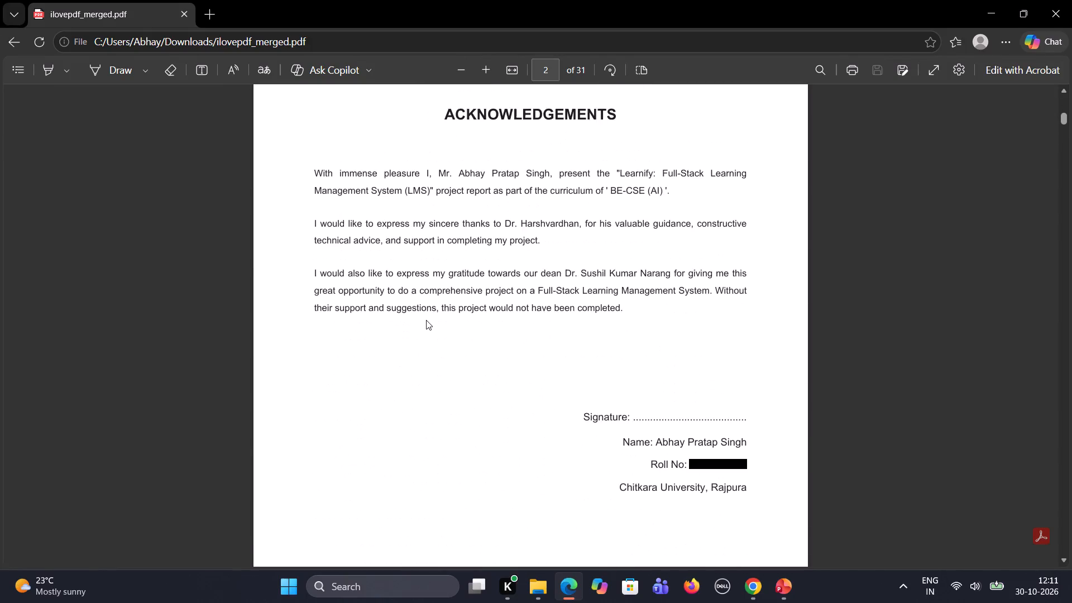
{"action": "key", "text": "Down"}
{"action": "key", "text": "Down"}
{"action": "key", "text": "Down"}
{"action": "key", "text": "Down"}
{"action": "key", "text": "Down"}
{"action": "key", "text": "Down"}
{"action": "key", "text": "Down"}
{"action": "key", "text": "Down"}
{"action": "key", "text": "Down"}
{"action": "key", "text": "Down"}
{"action": "key", "text": "Down"}
{"action": "key", "text": "Down"}
{"action": "key", "text": "Down"}
{"action": "key", "text": "Down"}
{"action": "key", "text": "Down"}
{"action": "key", "text": "Down"}
{"action": "key", "text": "Down"}
{"action": "key", "text": "Down"}
{"action": "key", "text": "Down"}
{"action": "key", "text": "Down"}
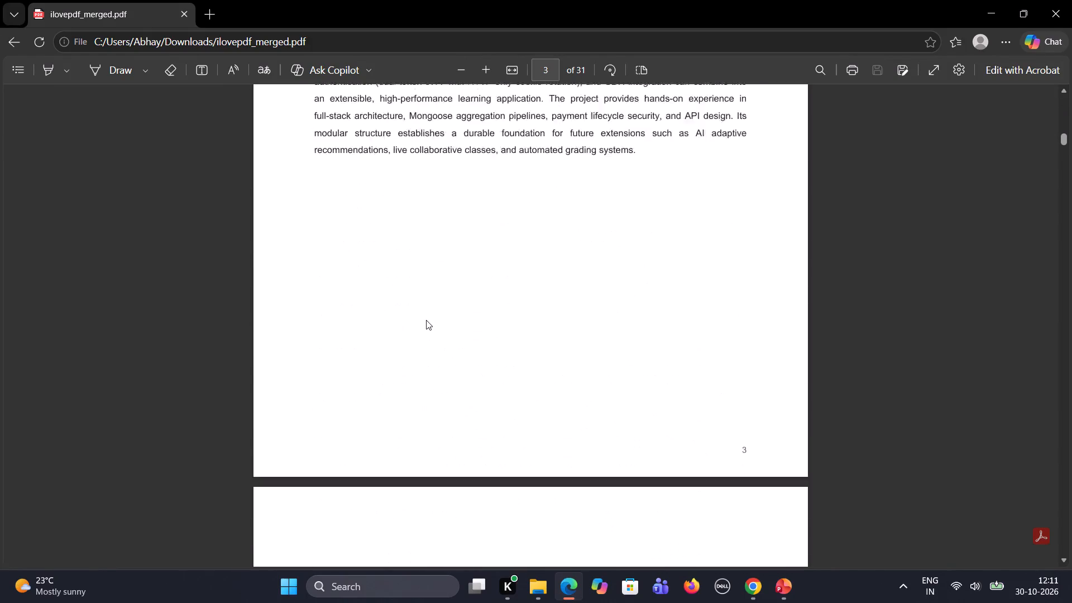
{"action": "scroll", "coordinate": [426, 320], "scroll_direction": "down", "scroll_amount": 20}
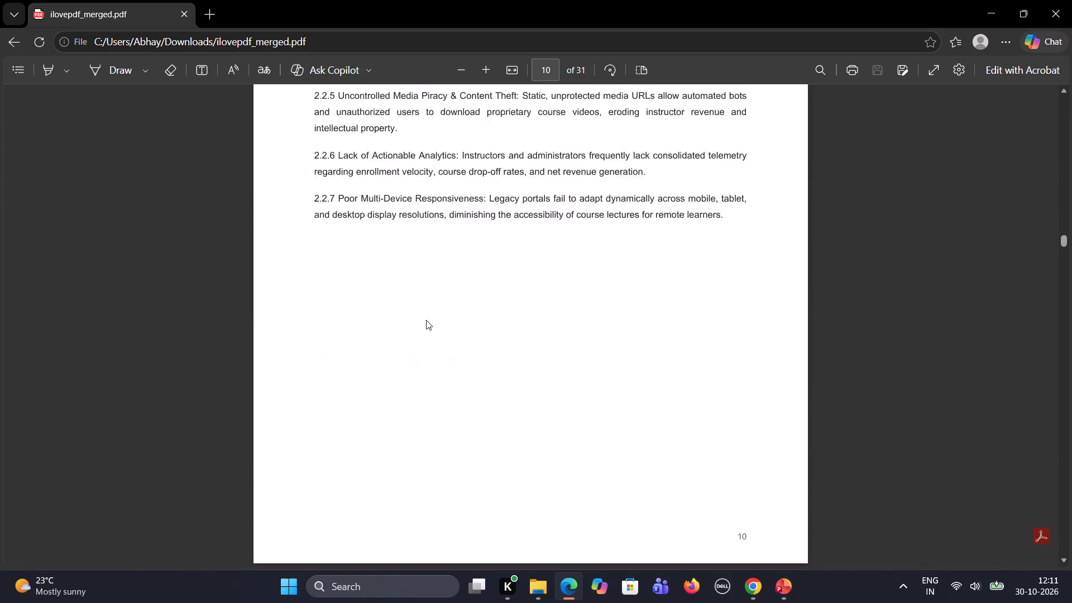
{"action": "scroll", "coordinate": [426, 320], "scroll_direction": "down", "scroll_amount": 20}
{"action": "scroll", "coordinate": [426, 320], "scroll_direction": "down", "scroll_amount": 6}
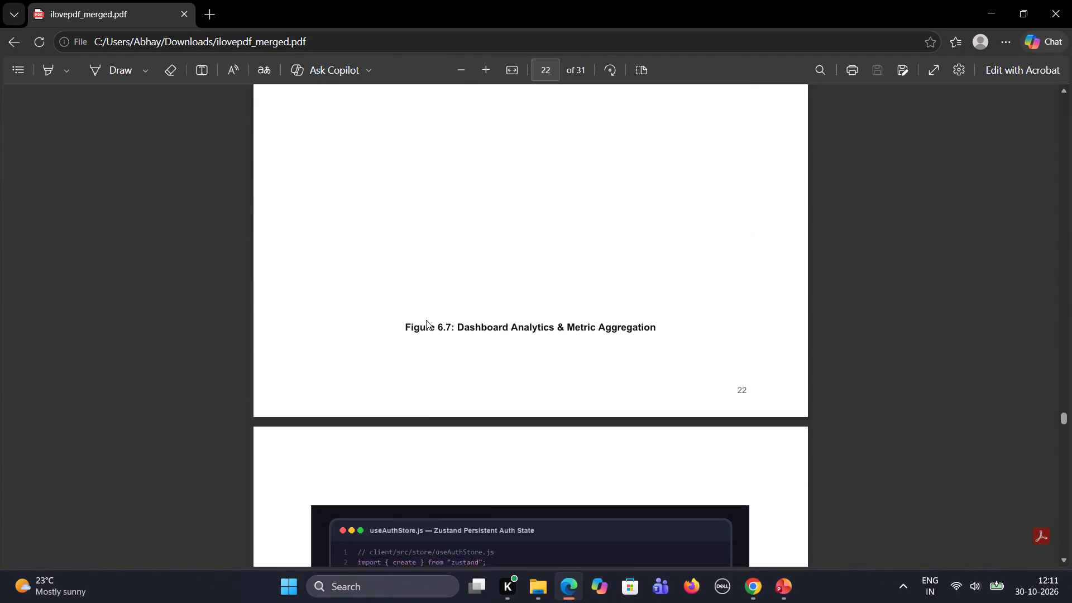
{"action": "scroll", "coordinate": [426, 320], "scroll_direction": "down", "scroll_amount": 11}
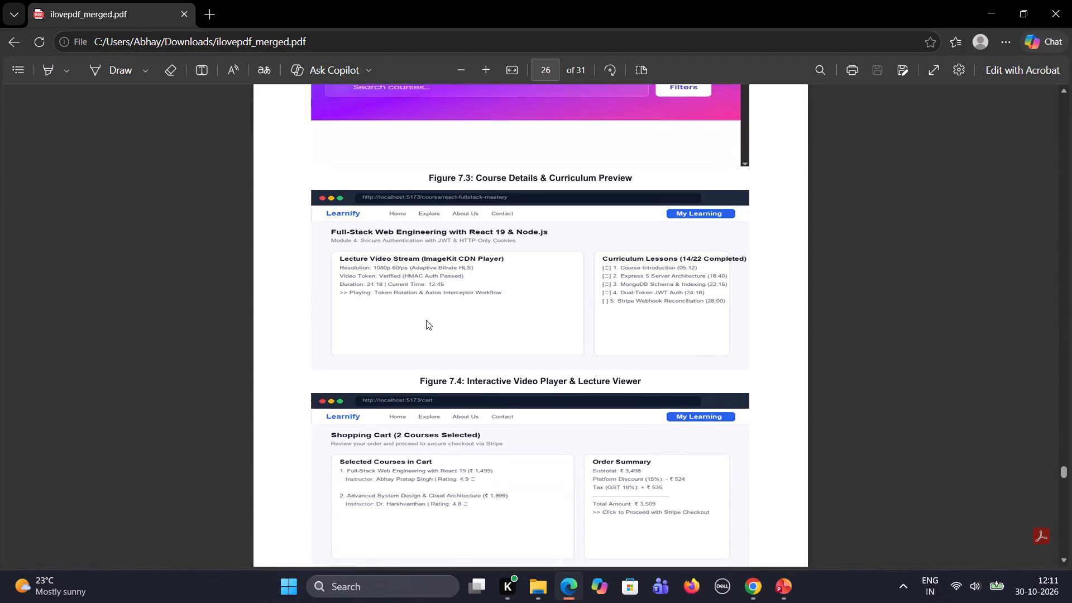
{"action": "scroll", "coordinate": [426, 320], "scroll_direction": "down", "scroll_amount": 6}
{"action": "scroll", "coordinate": [426, 320], "scroll_direction": "up", "scroll_amount": 1}
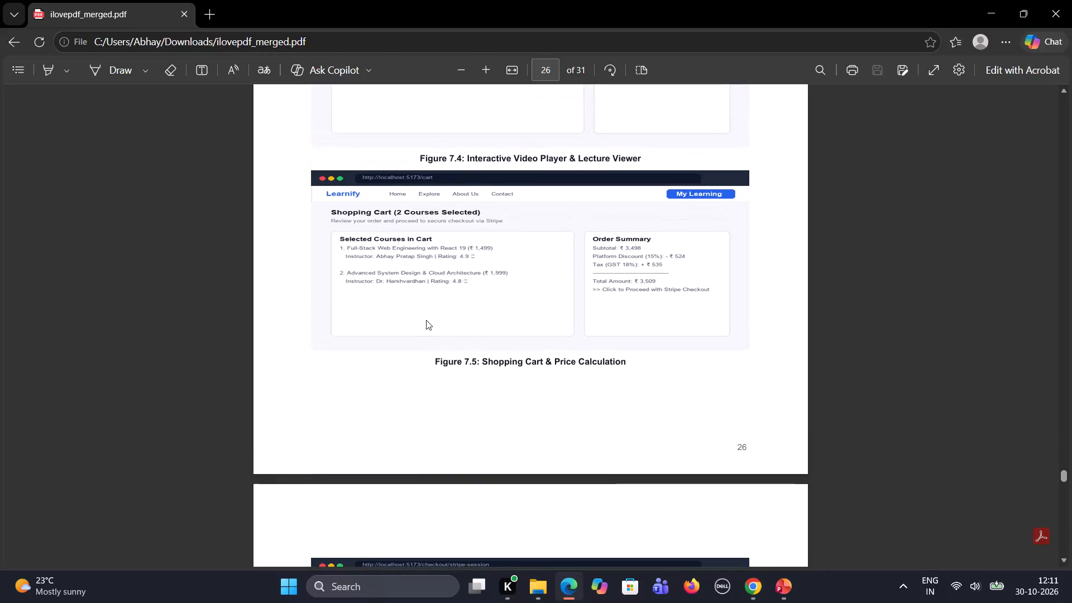
{"action": "scroll", "coordinate": [426, 320], "scroll_direction": "up", "scroll_amount": 1}
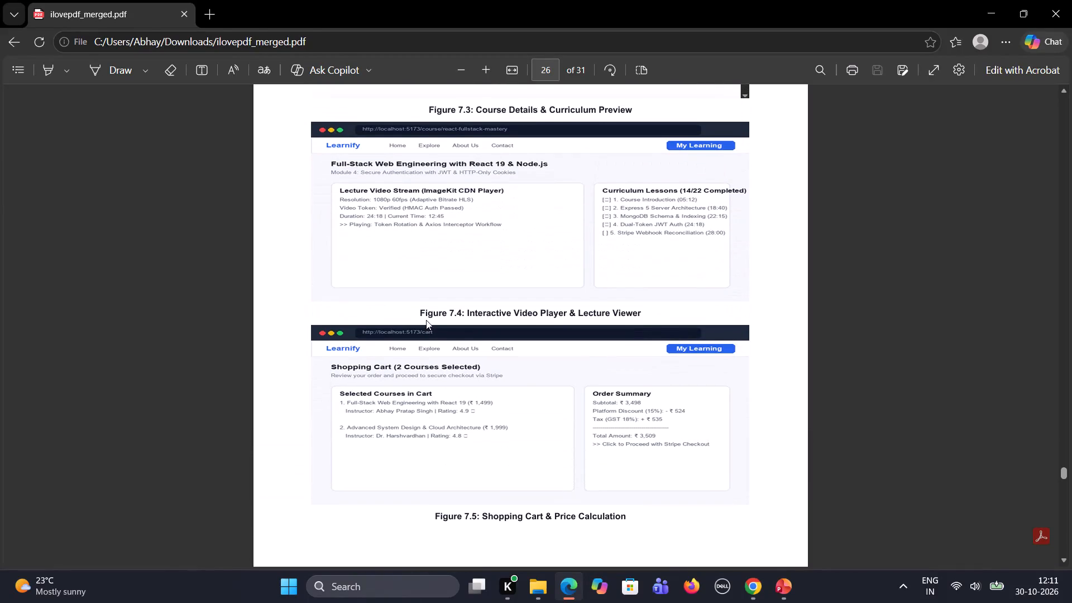
{"action": "scroll", "coordinate": [426, 320], "scroll_direction": "up", "scroll_amount": 1}
{"action": "scroll", "coordinate": [426, 320], "scroll_direction": "down", "scroll_amount": 2}
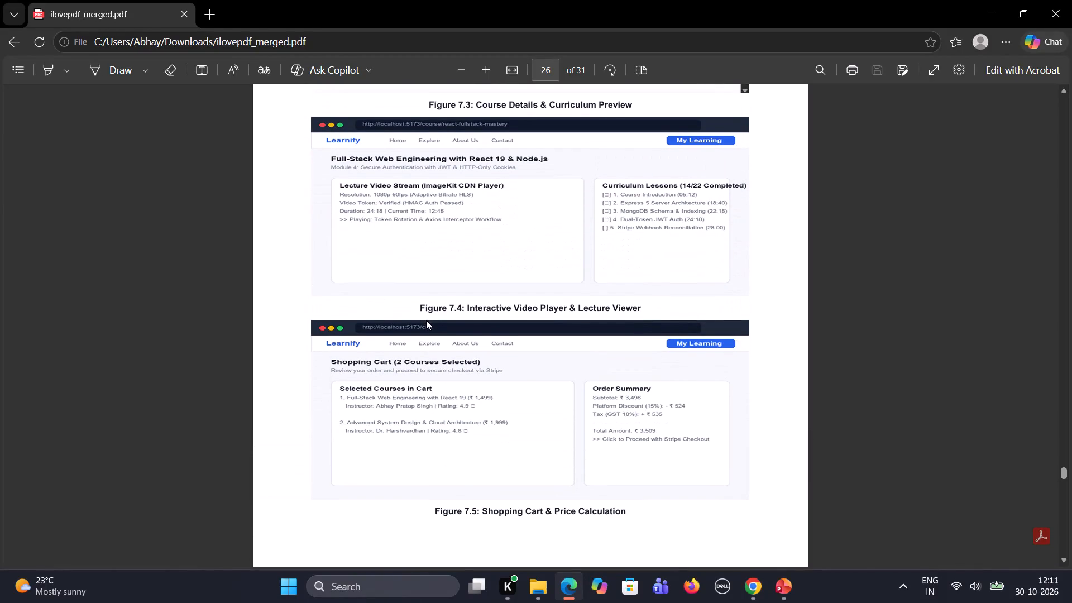
{"action": "scroll", "coordinate": [426, 320], "scroll_direction": "down", "scroll_amount": 6}
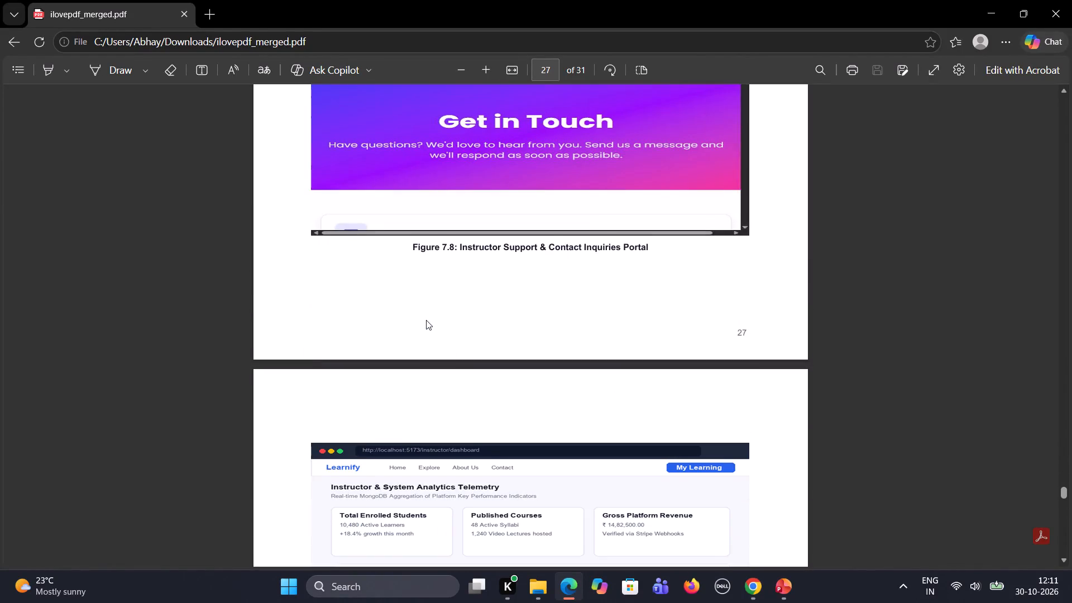
{"action": "scroll", "coordinate": [426, 320], "scroll_direction": "down", "scroll_amount": 20}
{"action": "scroll", "coordinate": [426, 320], "scroll_direction": "down", "scroll_amount": 4}
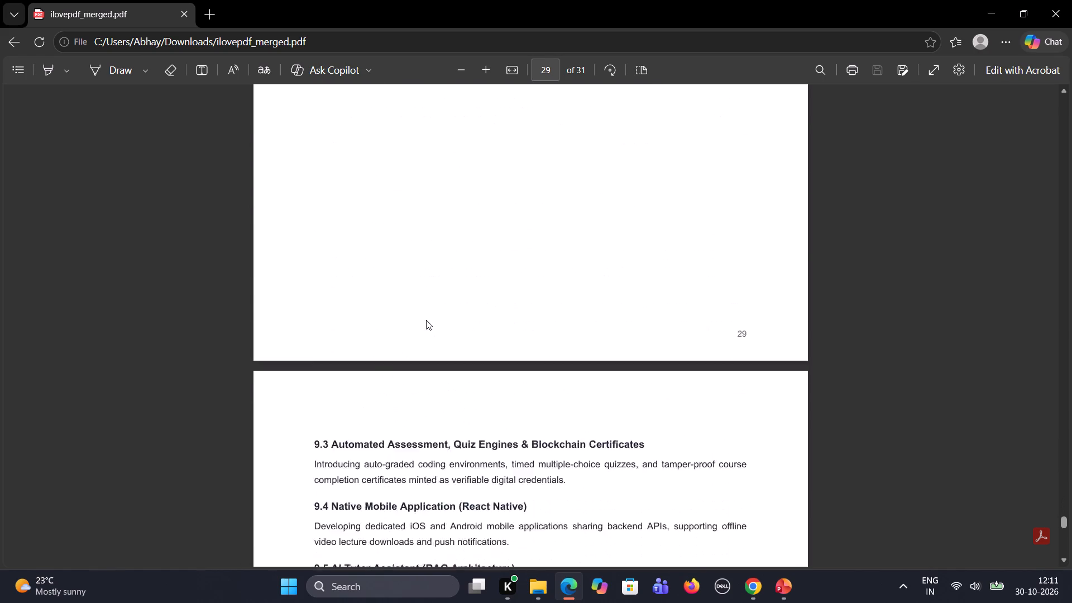
{"action": "scroll", "coordinate": [426, 320], "scroll_direction": "down", "scroll_amount": 10}
{"action": "left_click", "coordinate": [1071, 3]}
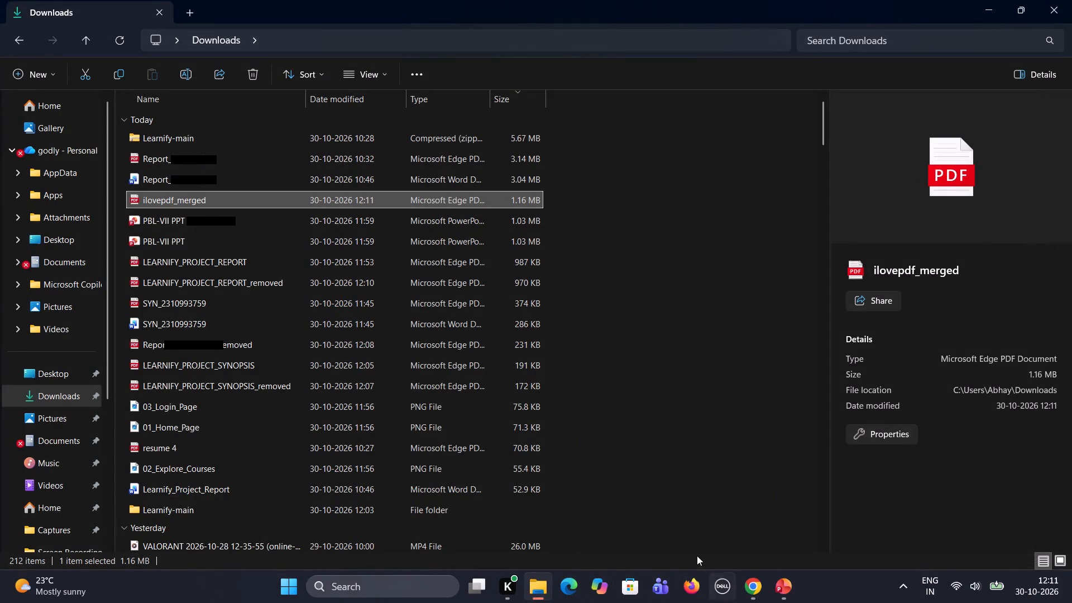
Switch to Chrome, swap the finished merge tab for a blank one, and return to iLovePDF's Remove PDF pages tool in the other tab.
{"action": "left_click", "coordinate": [405, 204]}
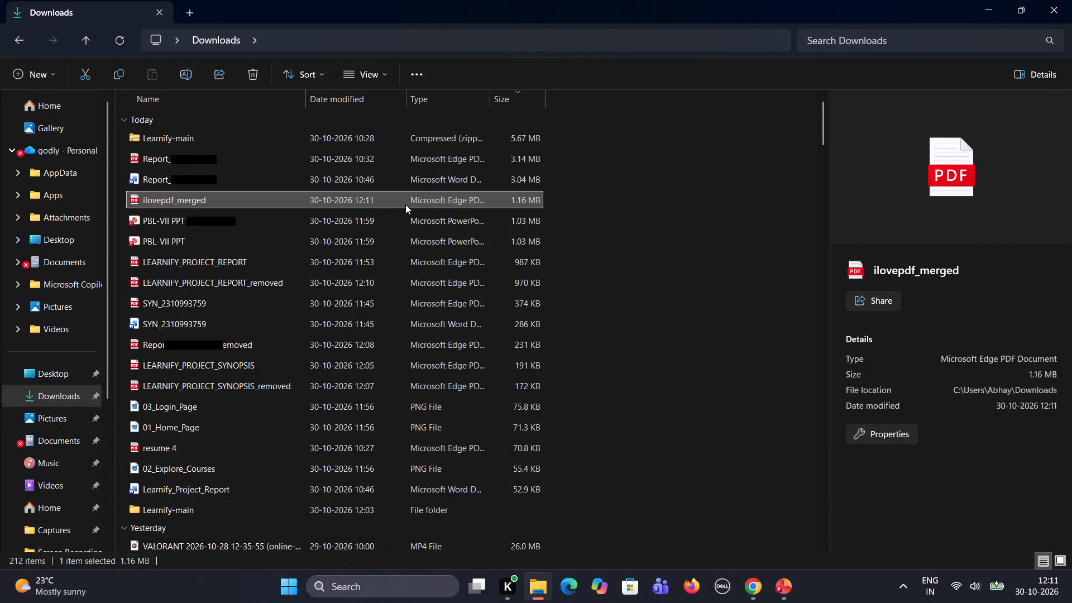
{"action": "left_click", "coordinate": [405, 204]}
{"action": "left_click", "coordinate": [743, 592]}
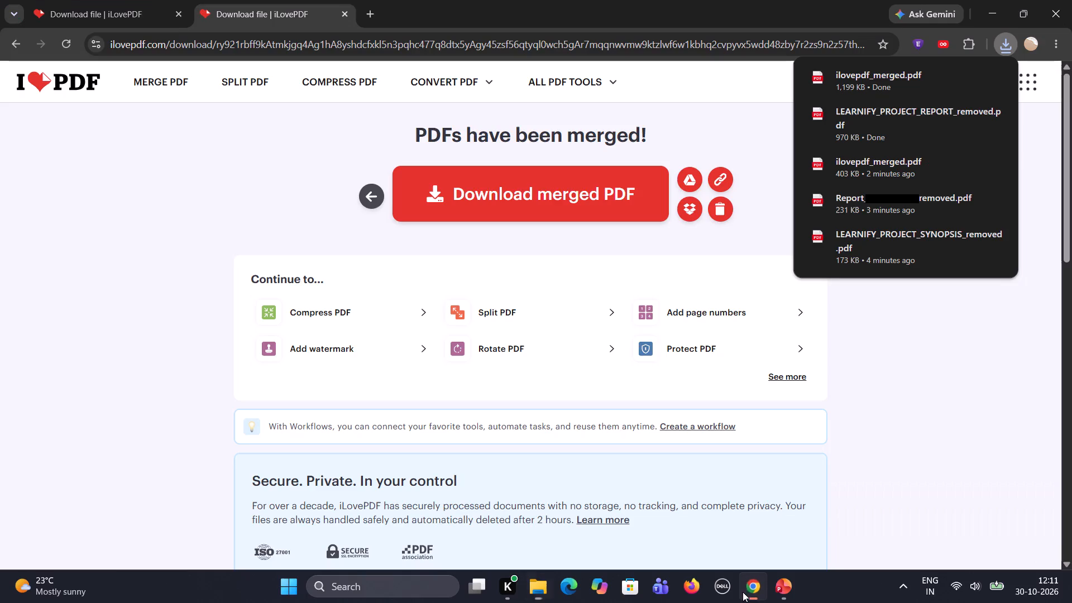
{"action": "left_click", "coordinate": [367, 13]}
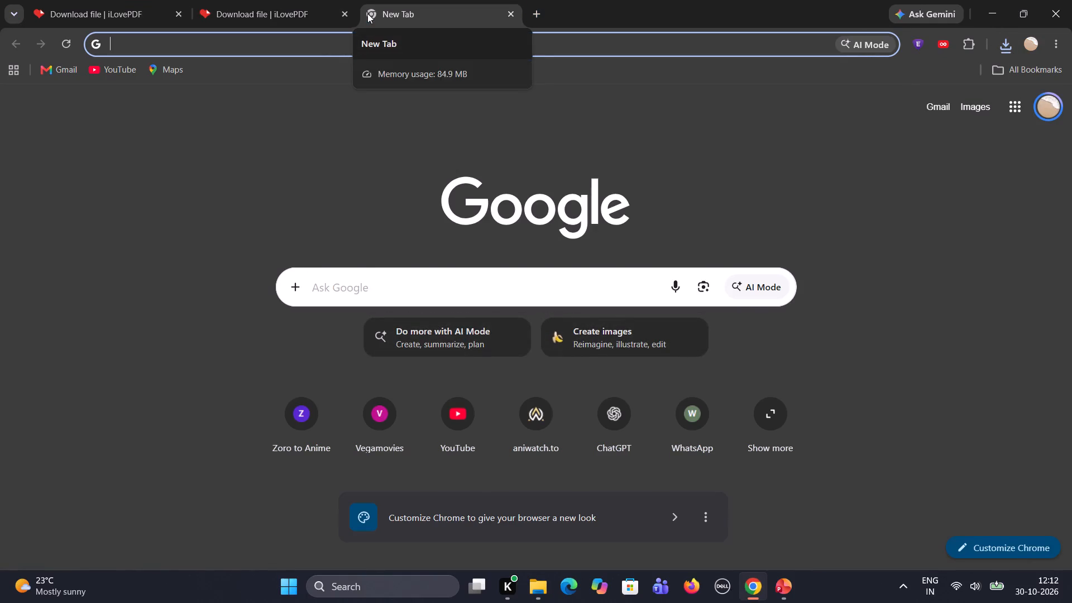
{"action": "key", "text": "i"}
{"action": "key", "text": "BackSpace"}
{"action": "key", "text": "BackSpace"}
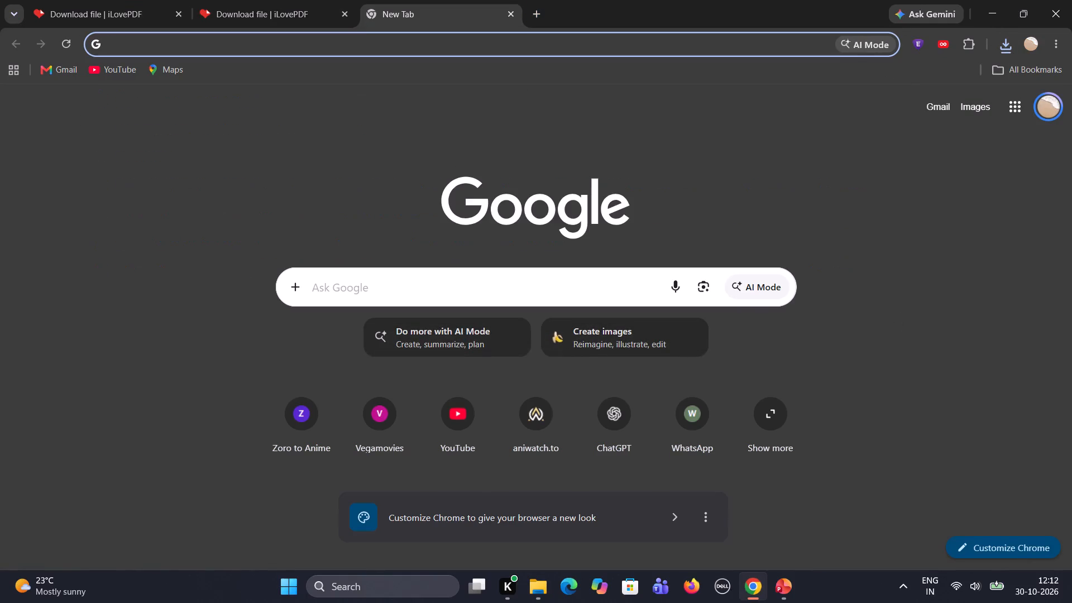
{"action": "left_click", "coordinate": [346, 14]}
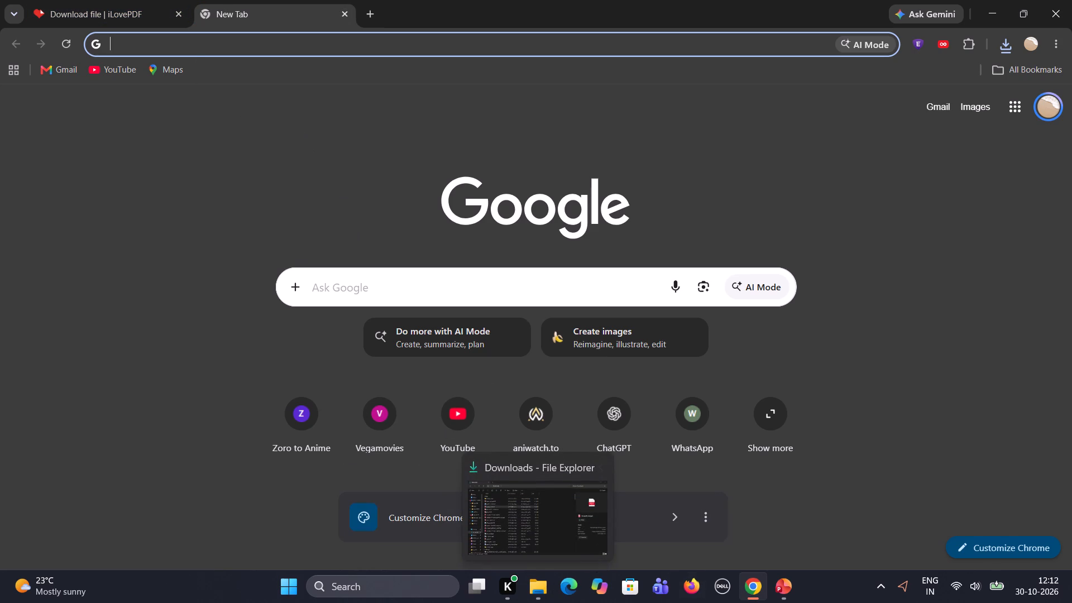
{"action": "left_click", "coordinate": [123, 8]}
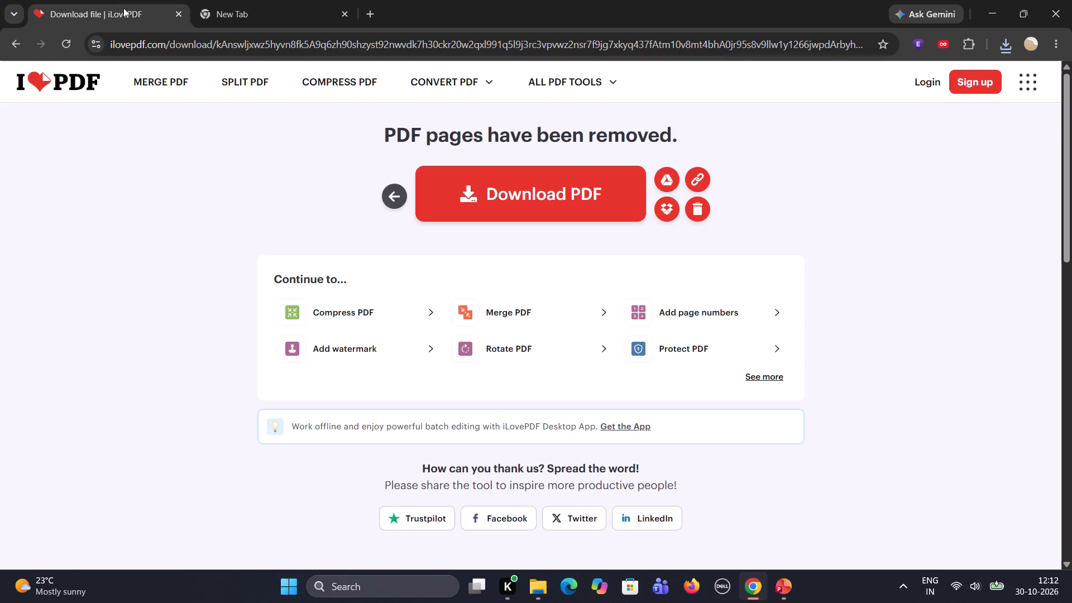
{"action": "left_click", "coordinate": [17, 37]}
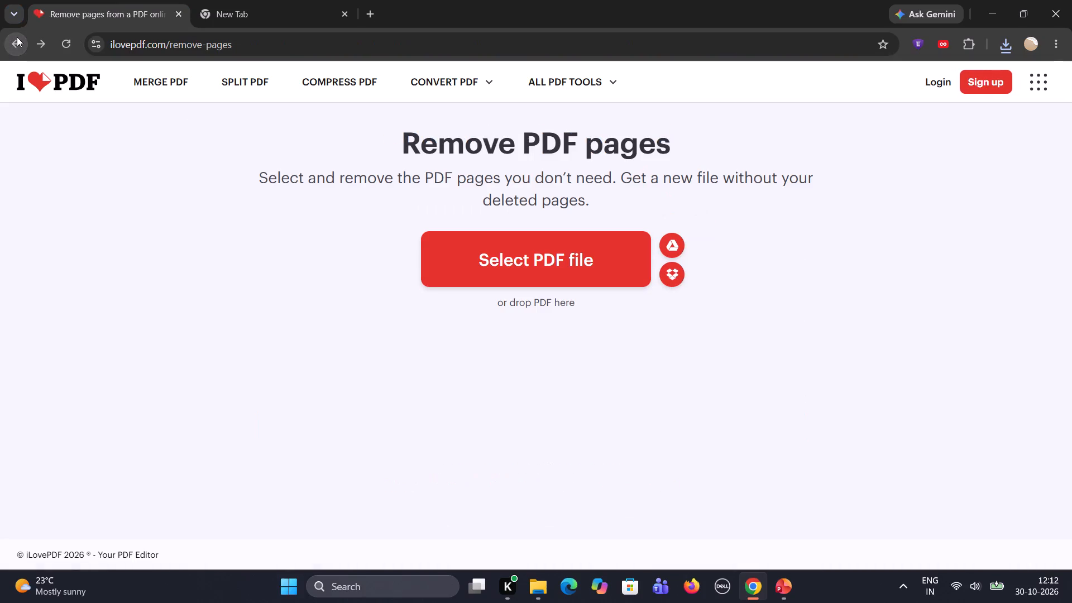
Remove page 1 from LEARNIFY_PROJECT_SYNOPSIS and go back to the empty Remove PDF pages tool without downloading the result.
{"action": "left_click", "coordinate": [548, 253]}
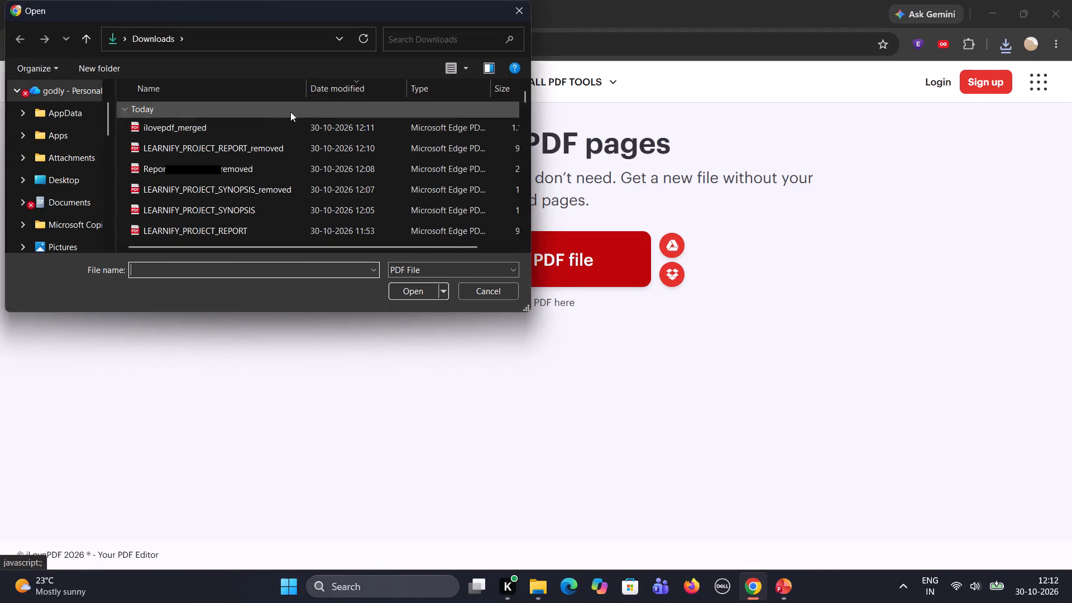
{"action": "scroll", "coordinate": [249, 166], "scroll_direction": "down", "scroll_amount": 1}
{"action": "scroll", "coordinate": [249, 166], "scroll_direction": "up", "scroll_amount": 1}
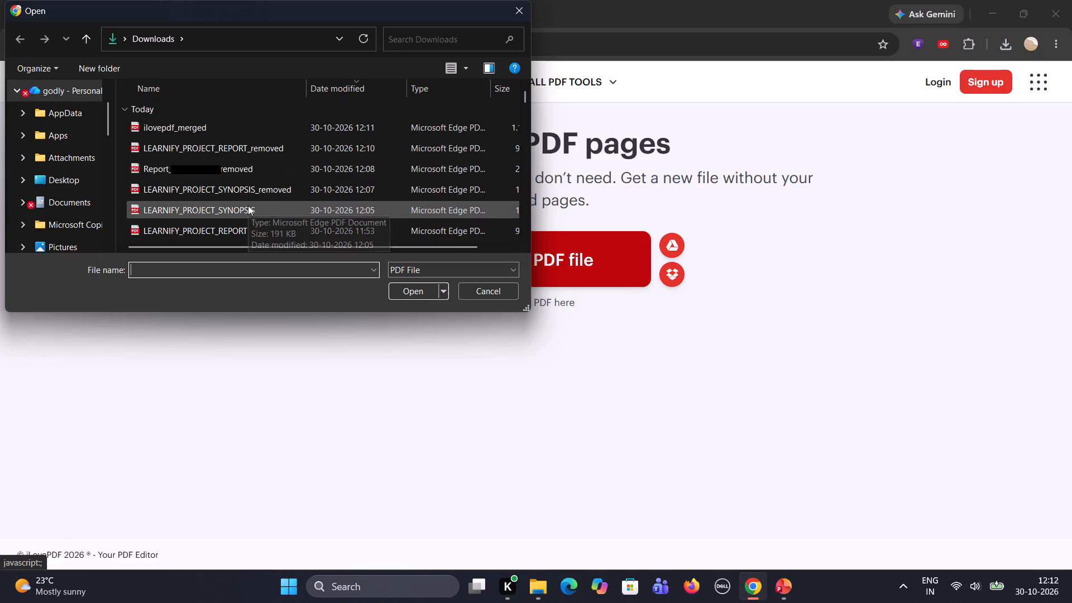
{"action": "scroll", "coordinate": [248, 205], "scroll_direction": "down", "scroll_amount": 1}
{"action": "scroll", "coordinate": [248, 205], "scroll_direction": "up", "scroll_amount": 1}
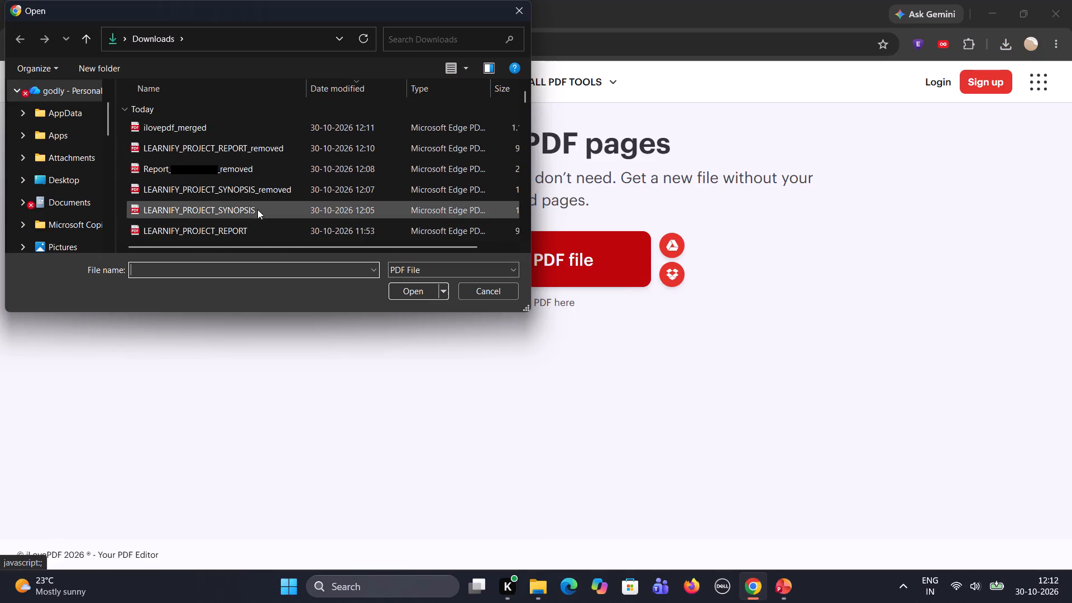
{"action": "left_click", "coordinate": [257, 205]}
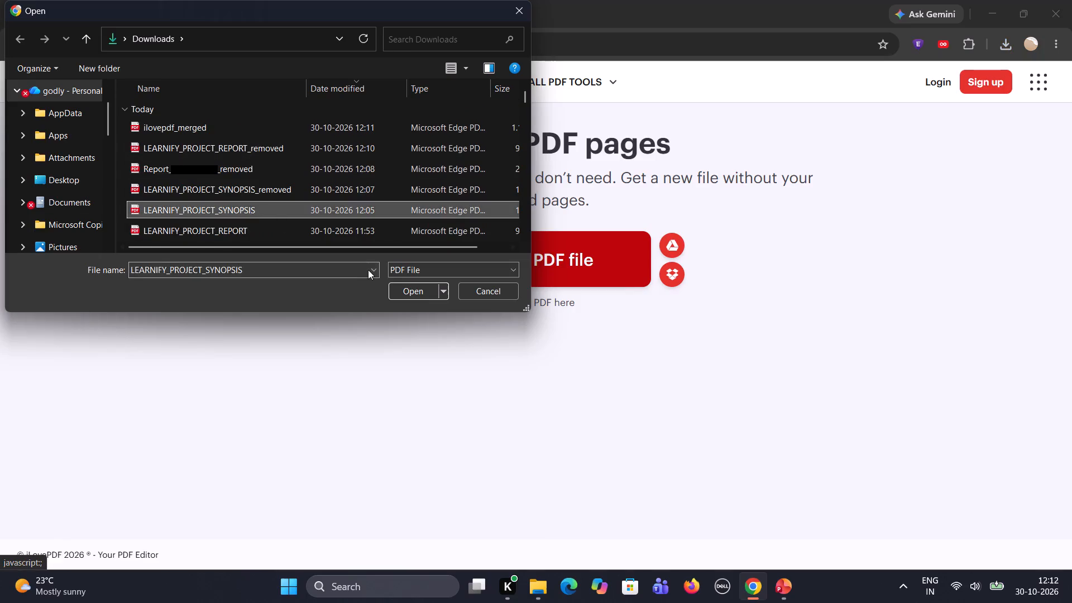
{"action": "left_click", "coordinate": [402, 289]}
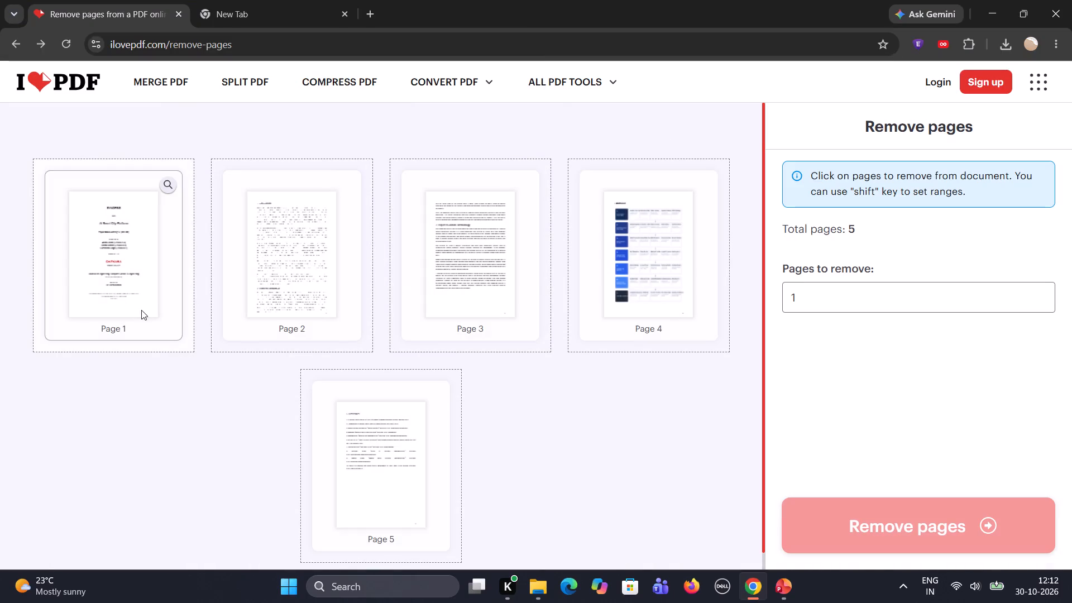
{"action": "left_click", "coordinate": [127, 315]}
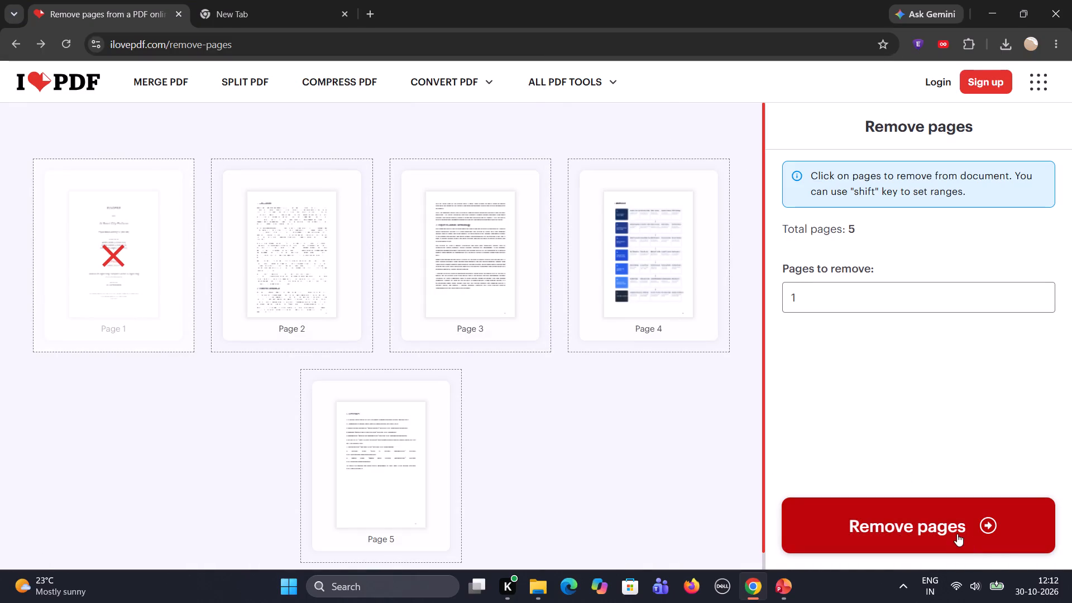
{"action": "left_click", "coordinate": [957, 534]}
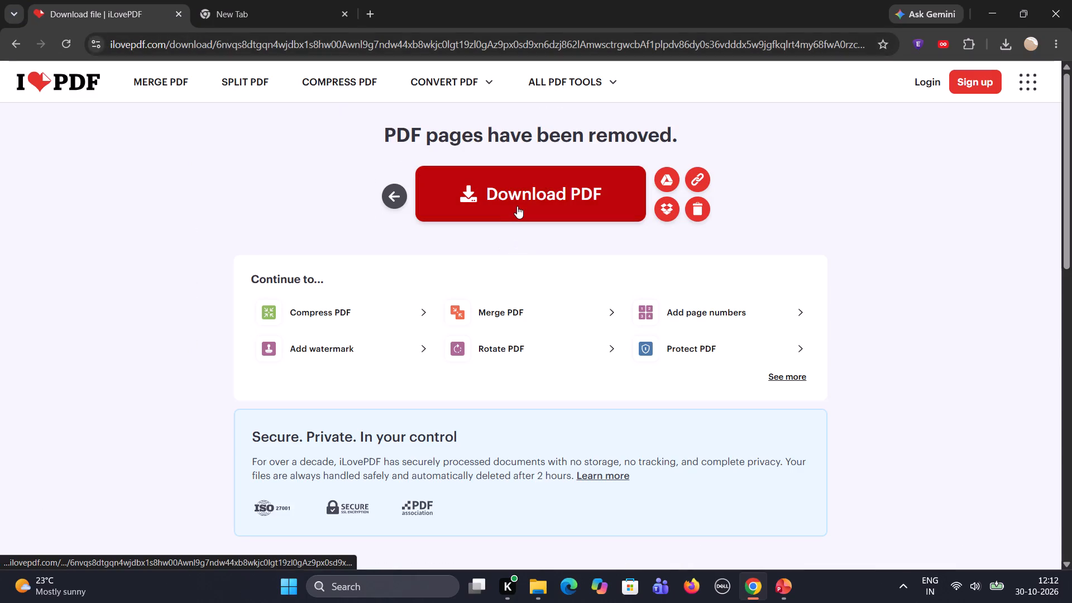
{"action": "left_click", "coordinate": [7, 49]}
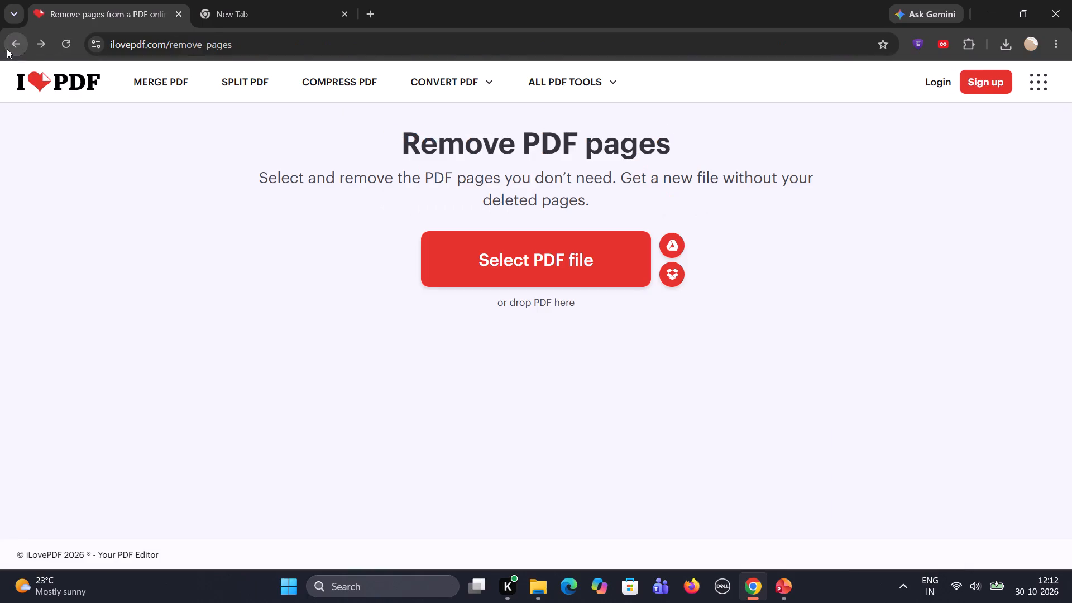
Load the existing "SYN_…" synopsis PDF from Downloads, remove pages 2 through 5, and download the cover-only PDF.
{"action": "left_click", "coordinate": [631, 228]}
{"action": "left_click", "coordinate": [583, 289]}
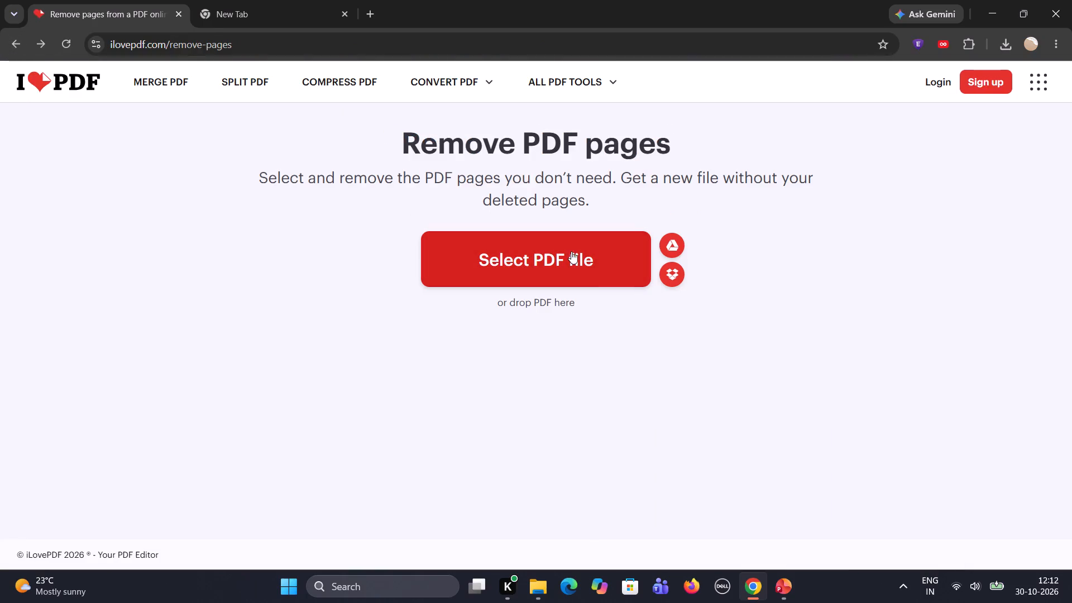
{"action": "left_click", "coordinate": [571, 250]}
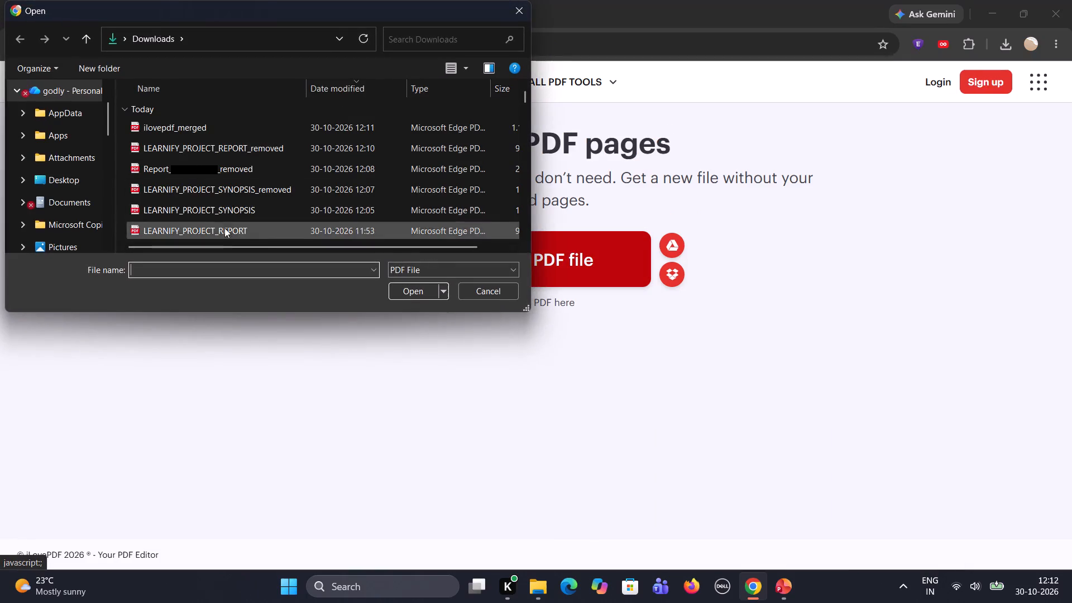
{"action": "scroll", "coordinate": [224, 219], "scroll_direction": "down", "scroll_amount": 1}
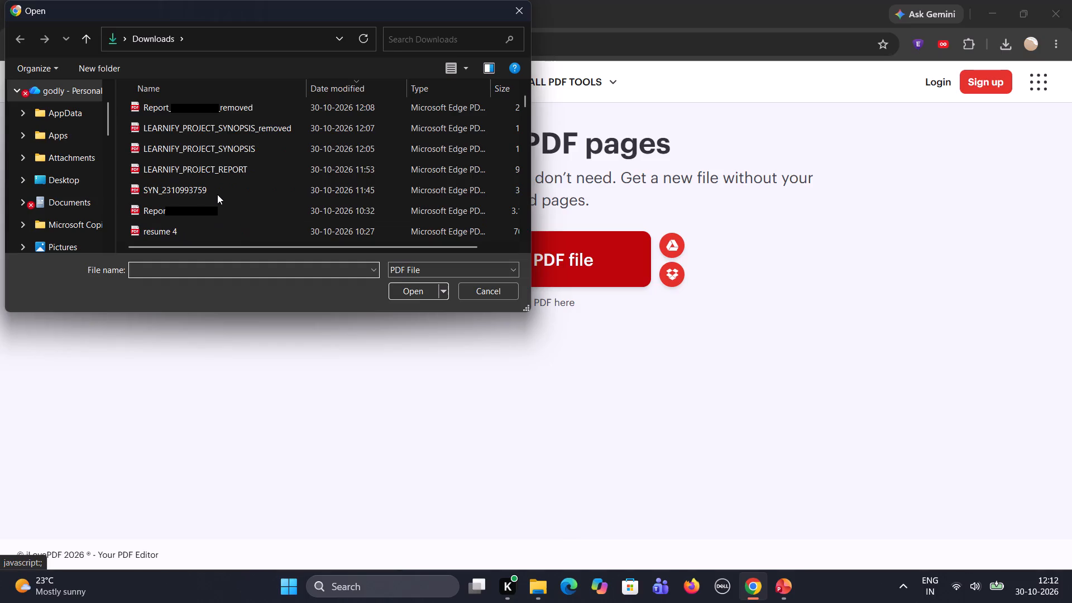
{"action": "left_click", "coordinate": [217, 194]}
{"action": "left_click", "coordinate": [431, 291]}
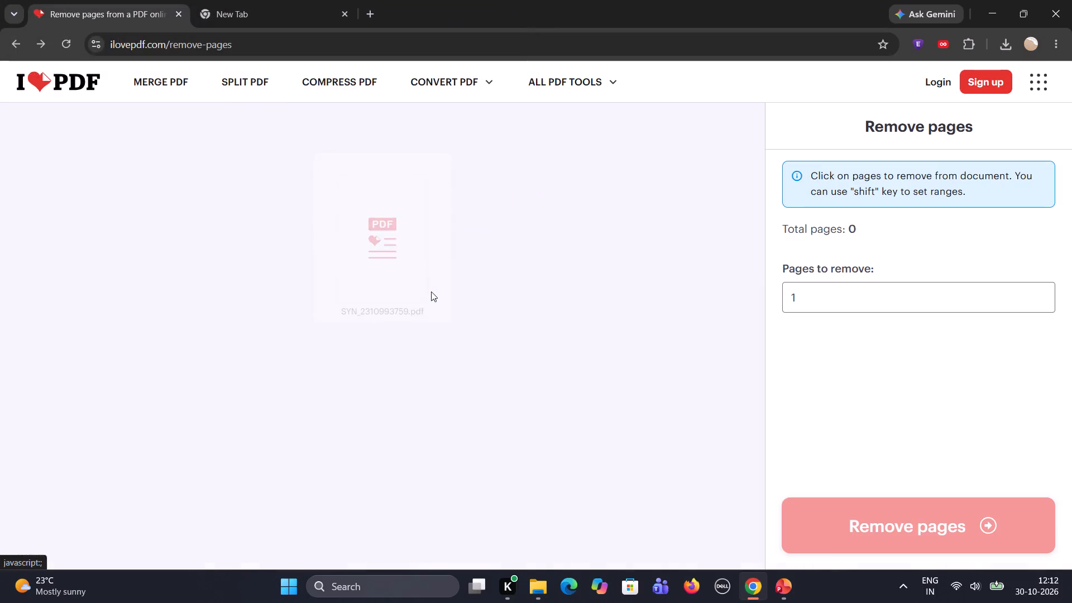
{"action": "left_click", "coordinate": [300, 217]}
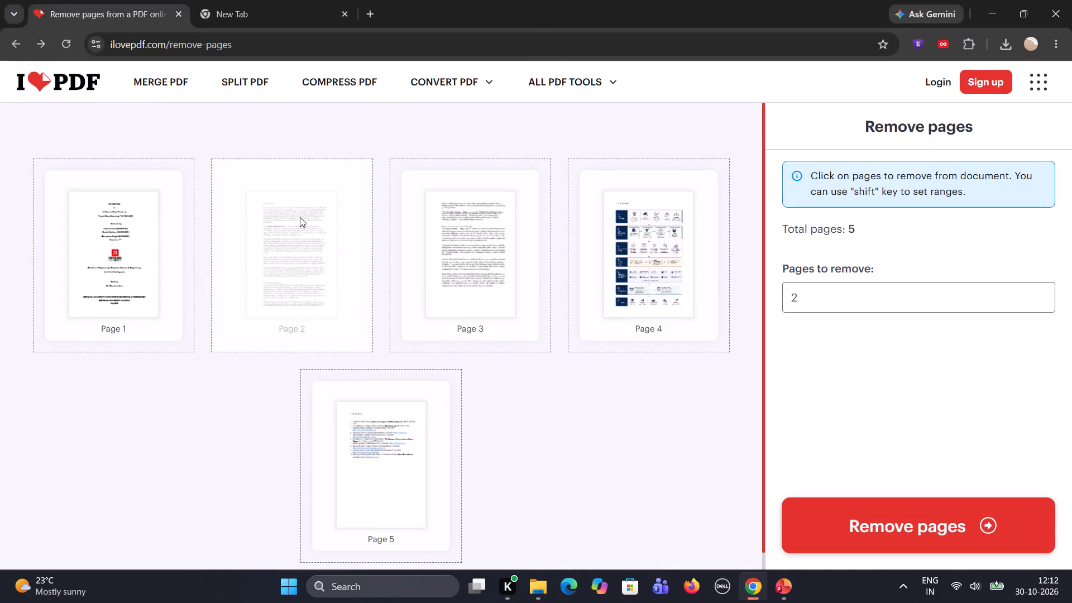
{"action": "key", "text": "shift+Down"}
{"action": "left_click", "coordinate": [361, 441], "text": "shift"}
{"action": "left_click", "coordinate": [947, 502], "text": "shift"}
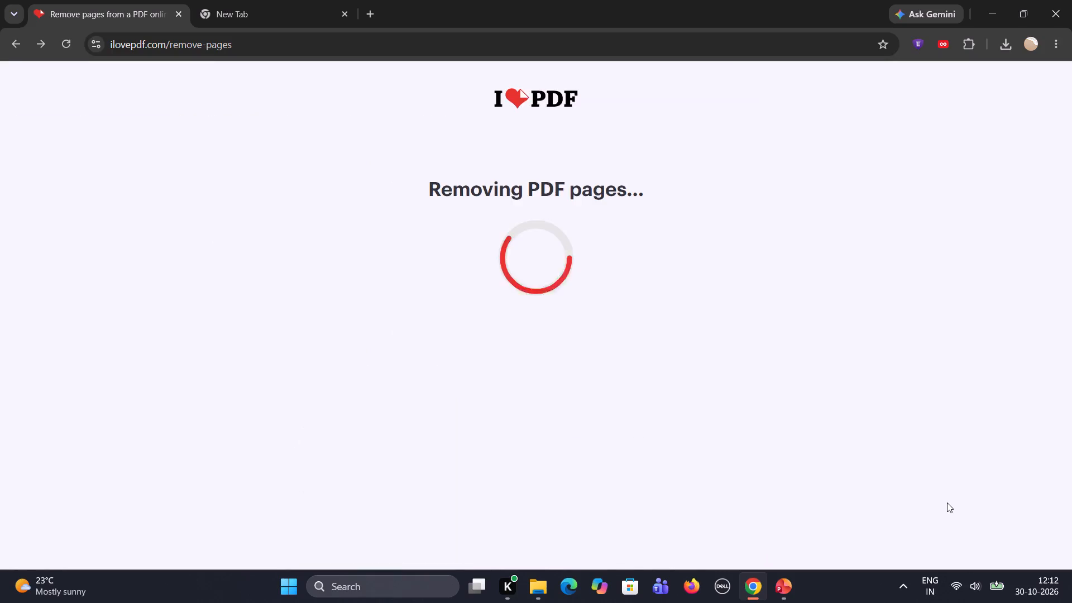
{"action": "left_click", "coordinate": [592, 221]}
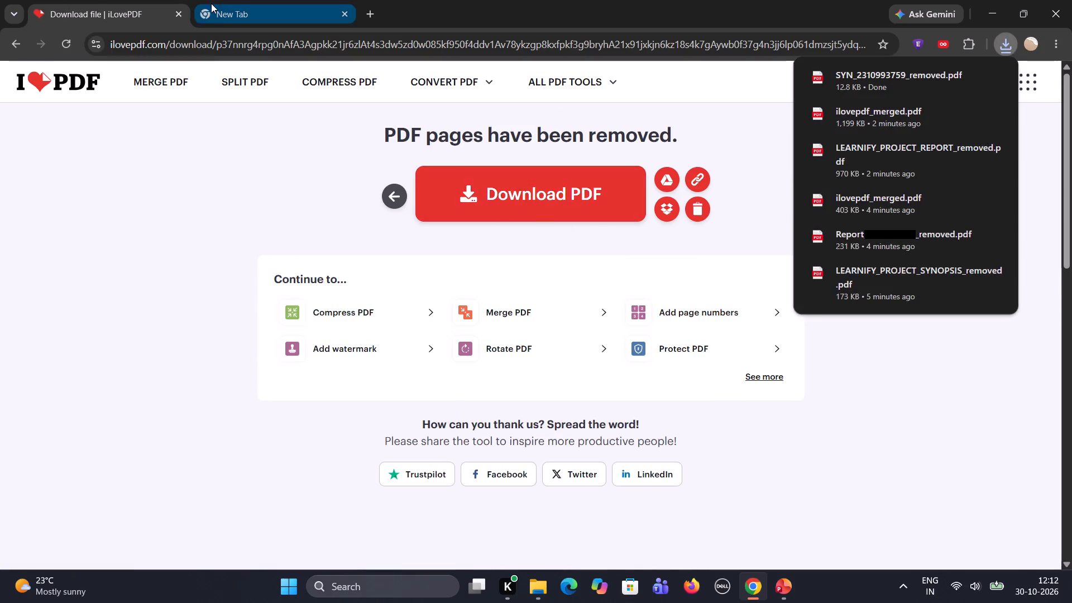
Search for merge pdf in the blank tab, open iLovePDF's Merge PDF tool, close the finished download tab, and start choosing PDF files.
{"action": "left_click", "coordinate": [211, 3]}
{"action": "type", "text": "mer"}
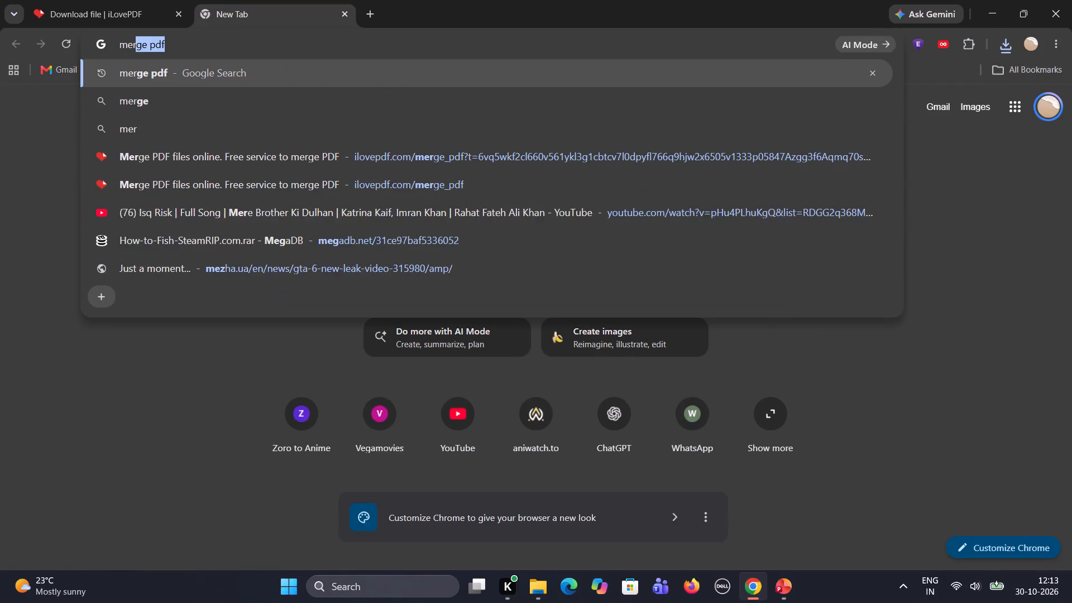
{"action": "key", "text": "Return"}
{"action": "left_click", "coordinate": [223, 222]}
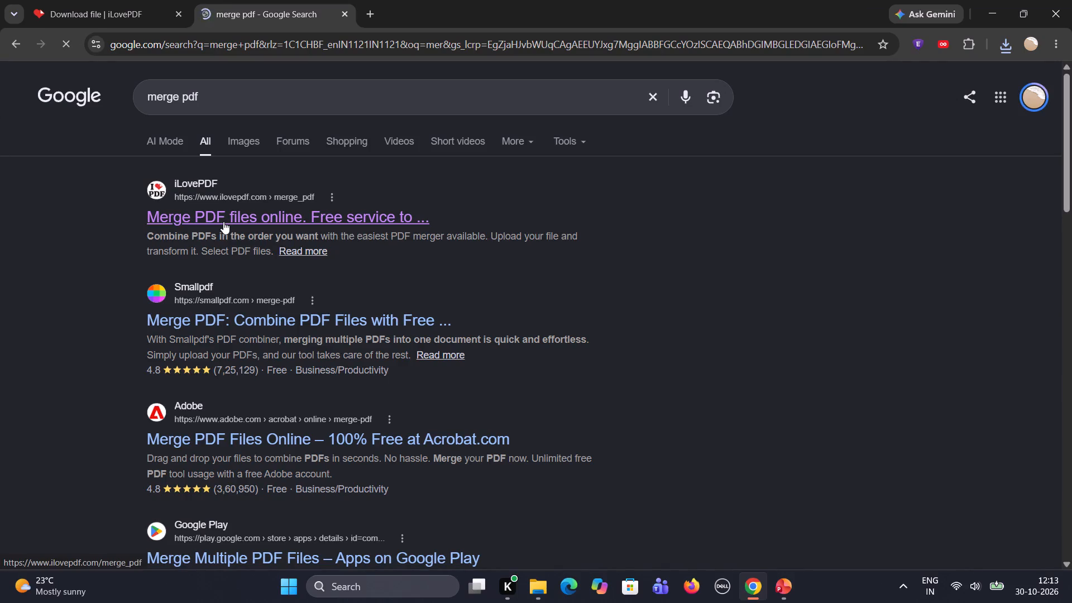
{"action": "left_click", "coordinate": [172, 6]}
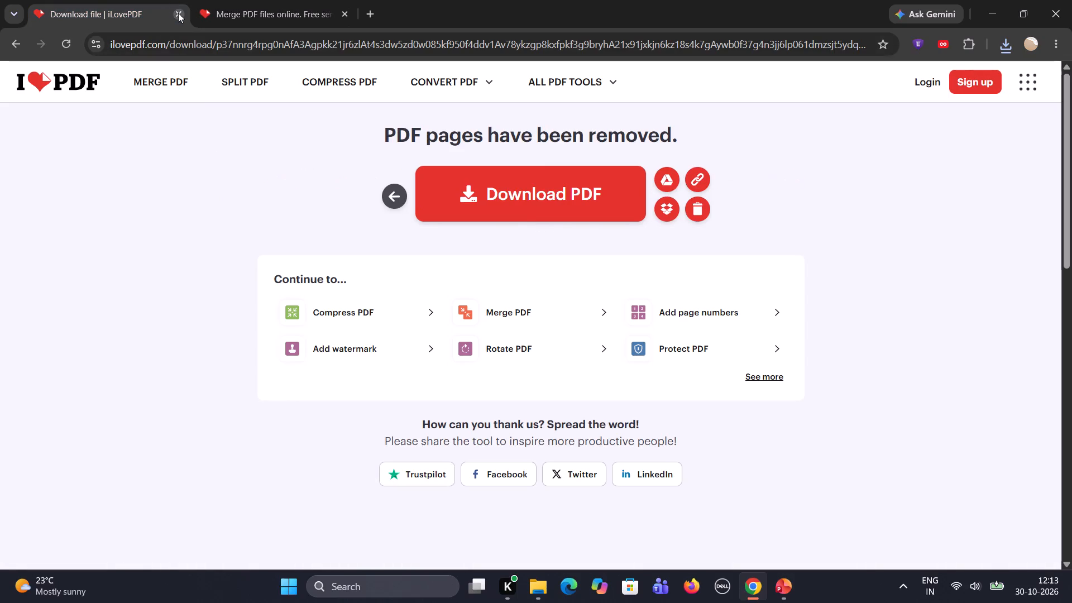
{"action": "left_click", "coordinate": [178, 13]}
{"action": "left_click_drag", "start_coordinate": [623, 195], "coordinate": [607, 244]}
{"action": "left_click", "coordinate": [607, 244]}
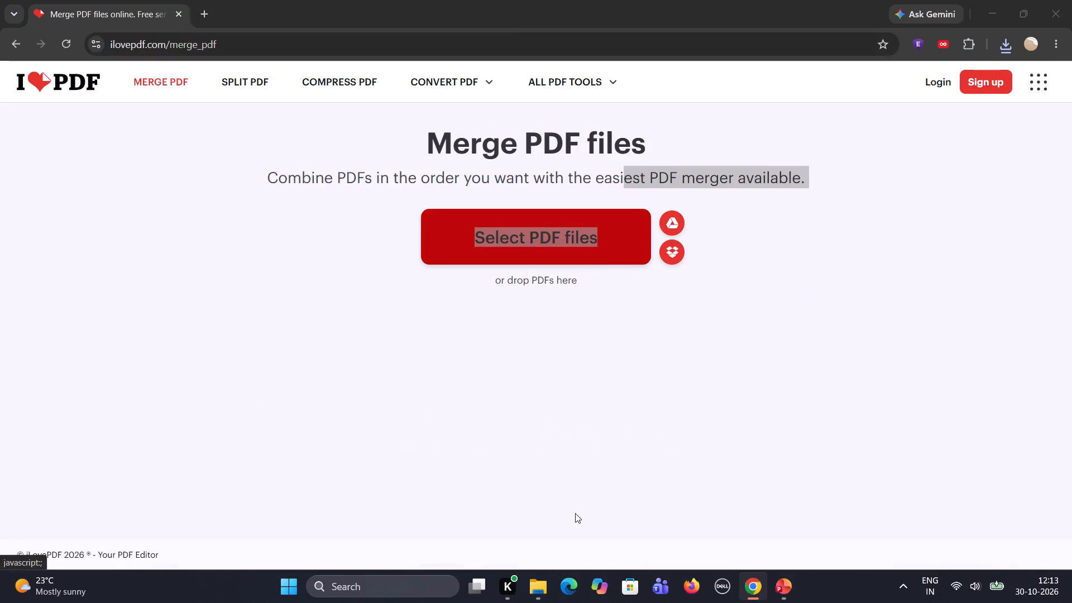
Switch to the Downloads folder in File Explorer and bring up the file actions for the ilovepdf_merged PDF.
{"action": "left_click", "coordinate": [542, 593]}
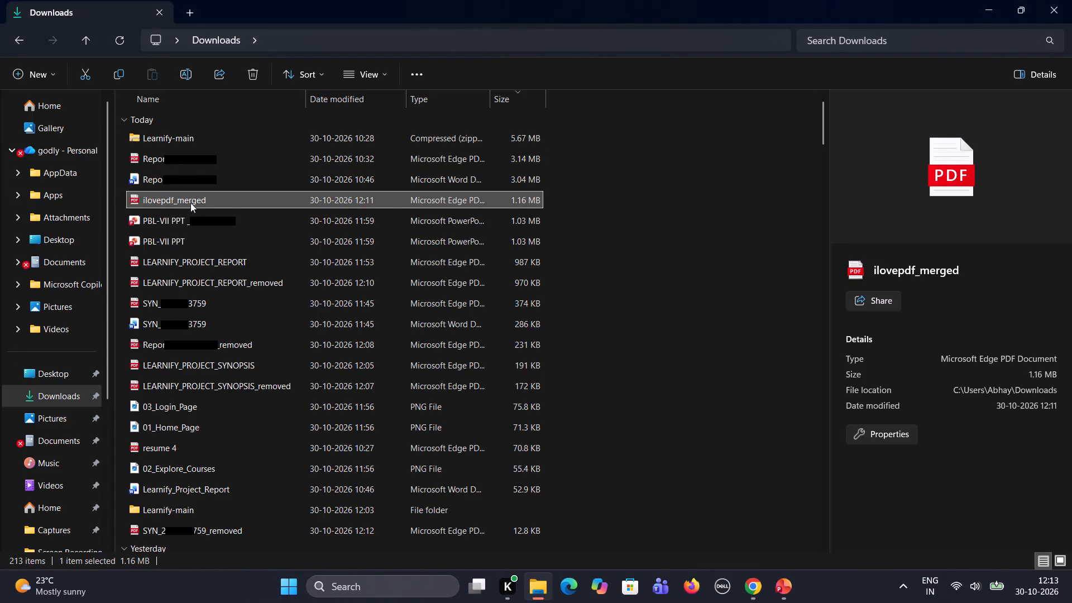
{"action": "left_click", "coordinate": [190, 200]}
{"action": "right_click", "coordinate": [190, 200]}
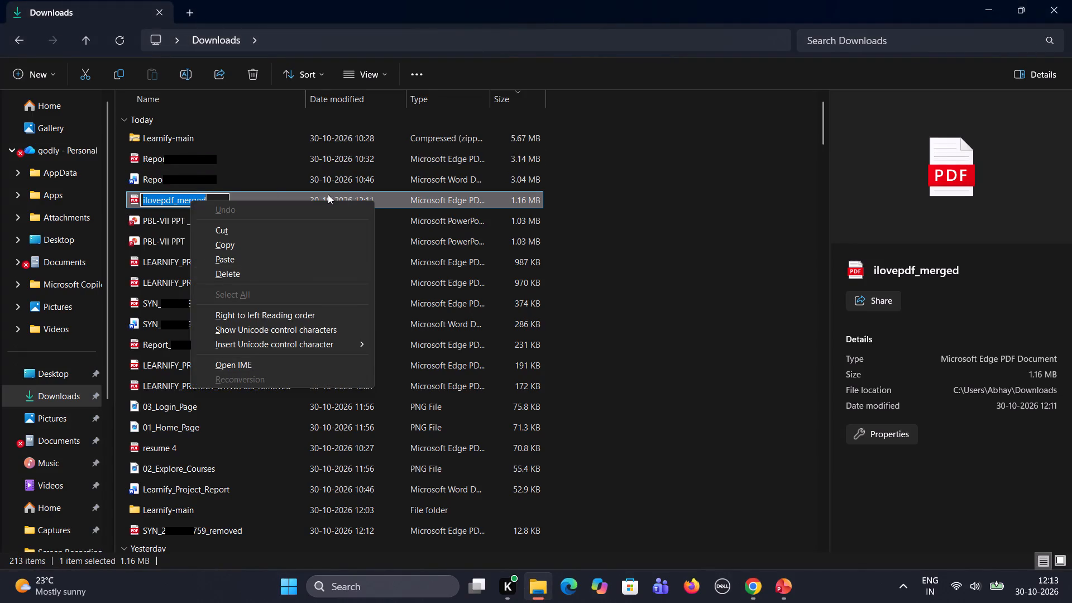
{"action": "key", "text": "BackSpace"}
{"action": "left_click", "coordinate": [218, 193]}
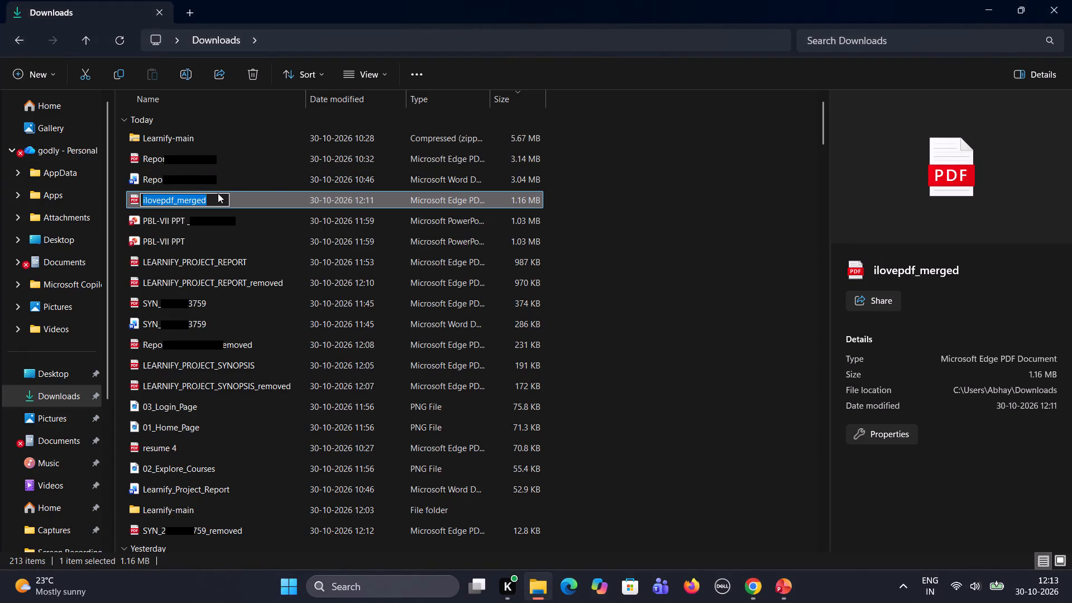
{"action": "left_click", "coordinate": [217, 197]}
{"action": "right_click", "coordinate": [217, 197]}
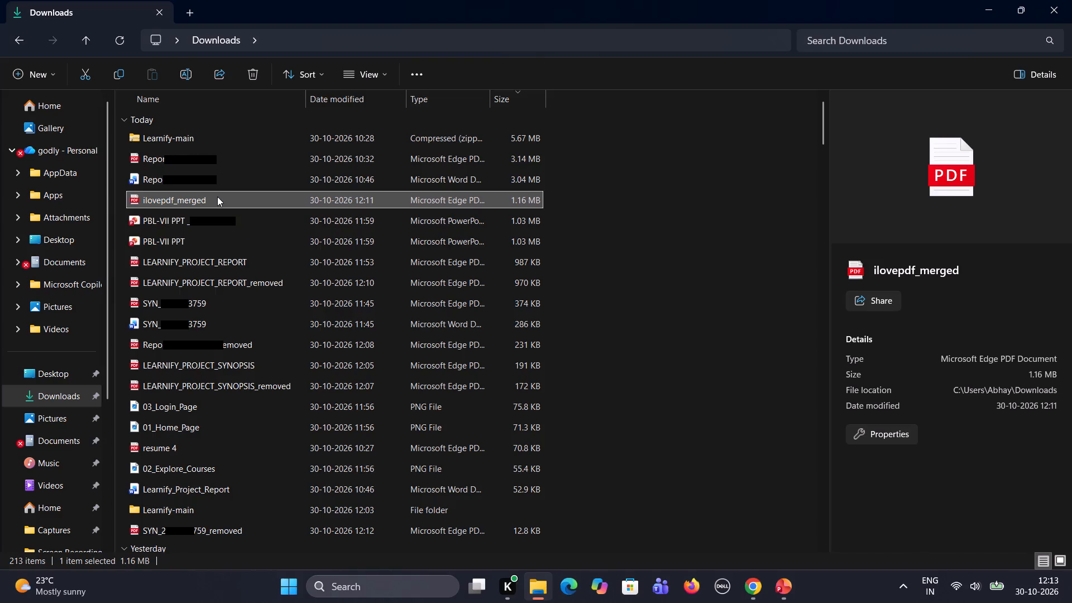
{"action": "double_click", "coordinate": [217, 197]}
{"action": "right_click", "coordinate": [217, 197]}
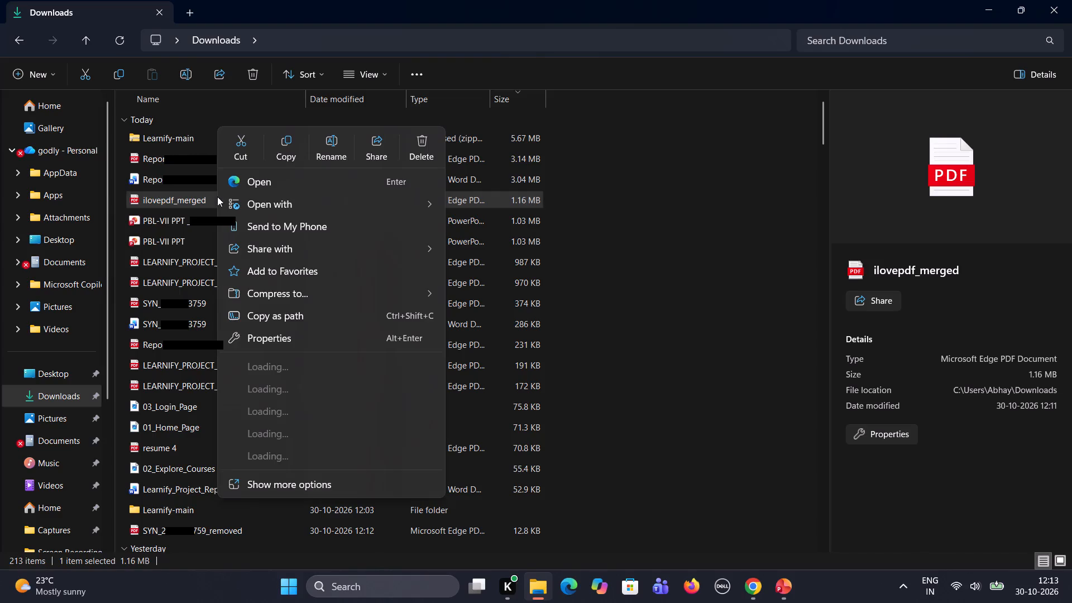
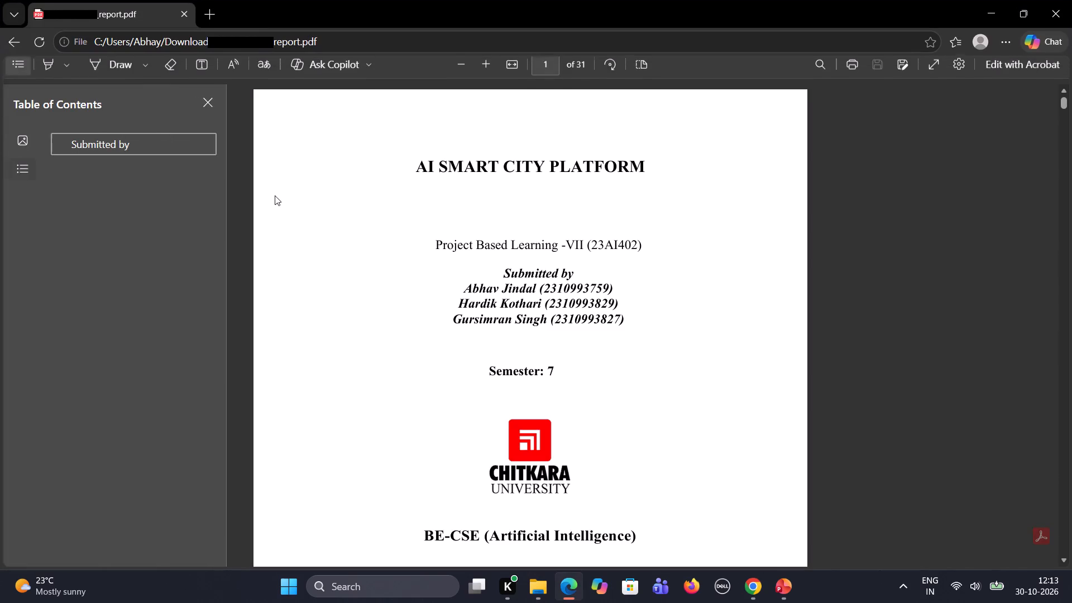
Look through the merged report PDF from its cover into the report pages, then close it.
{"action": "scroll", "coordinate": [585, 26], "scroll_direction": "down", "scroll_amount": 2}
{"action": "scroll", "coordinate": [585, 26], "scroll_direction": "up", "scroll_amount": 2}
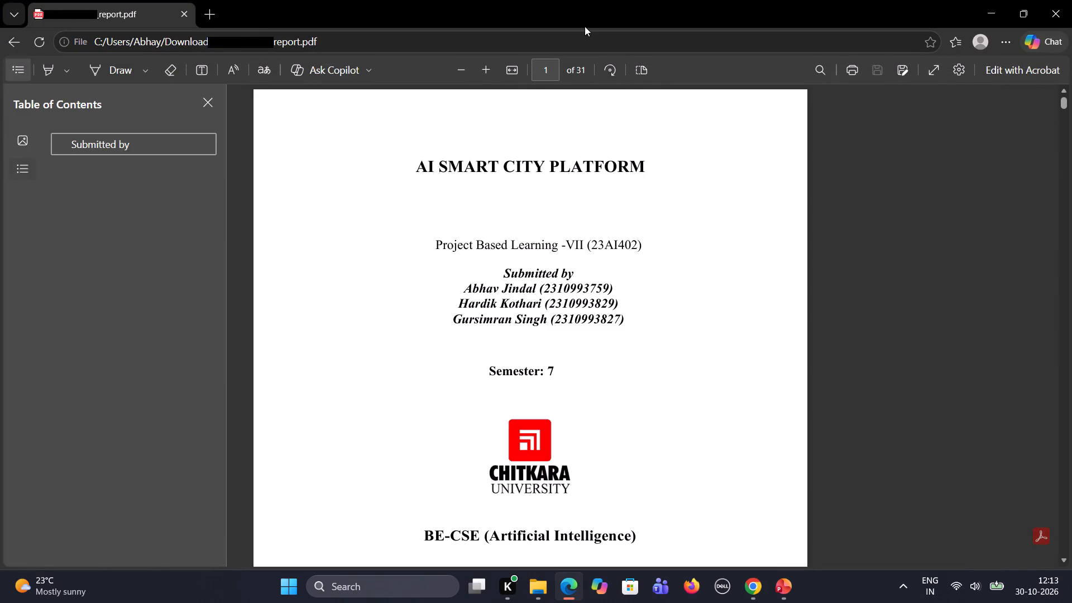
{"action": "scroll", "coordinate": [582, 259], "scroll_direction": "down", "scroll_amount": 14}
{"action": "scroll", "coordinate": [582, 259], "scroll_direction": "down", "scroll_amount": 8}
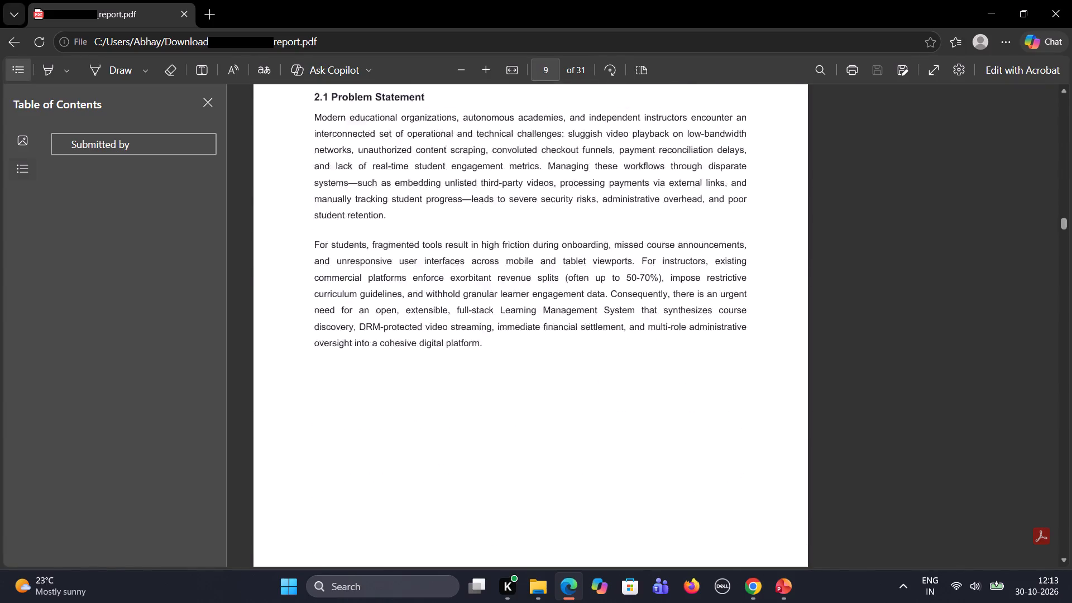
{"action": "scroll", "coordinate": [582, 259], "scroll_direction": "down", "scroll_amount": 20}
{"action": "scroll", "coordinate": [582, 259], "scroll_direction": "down", "scroll_amount": 7}
{"action": "left_click", "coordinate": [1071, 0]}
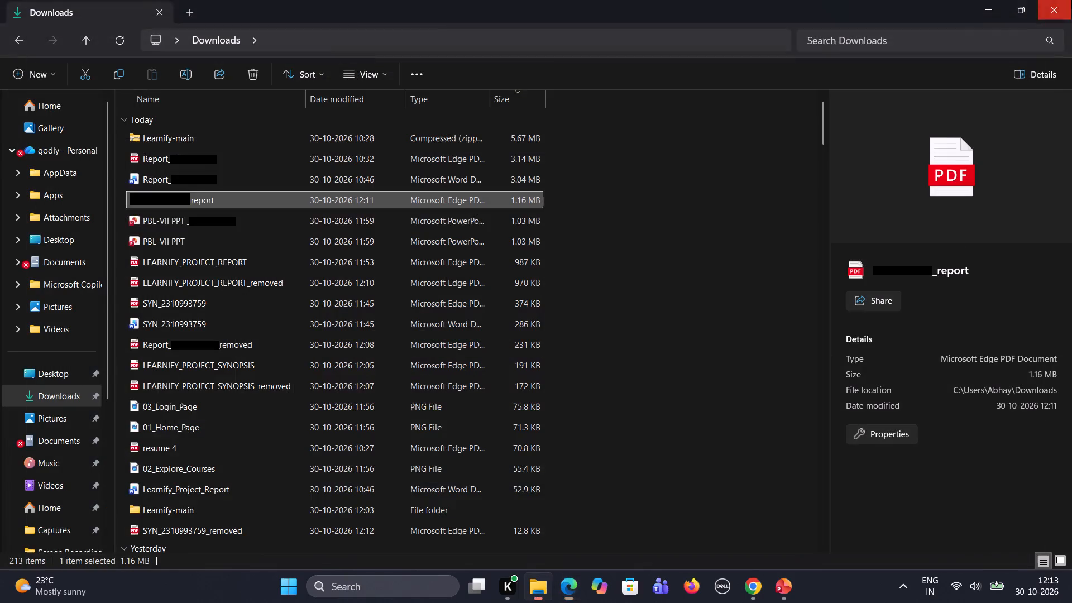
In Chrome, merge the cover-only "SYN_…_removed" PDF with LEARNIFY_PROJECT_SYNOPSIS_removed, cover first, and download the merged PDF.
{"action": "left_click", "coordinate": [752, 588]}
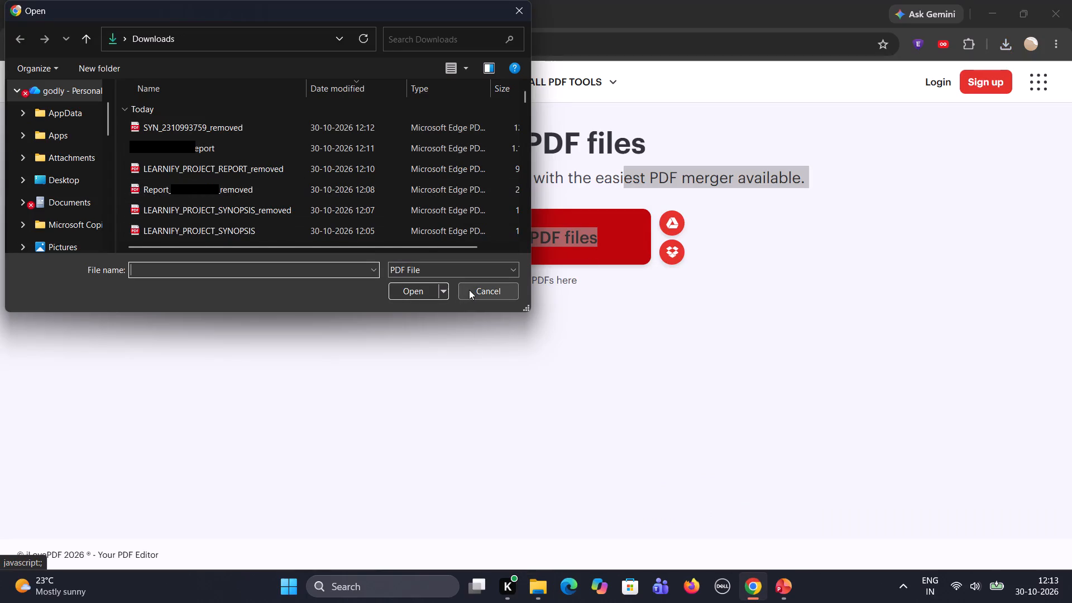
{"action": "left_click", "coordinate": [192, 120]}
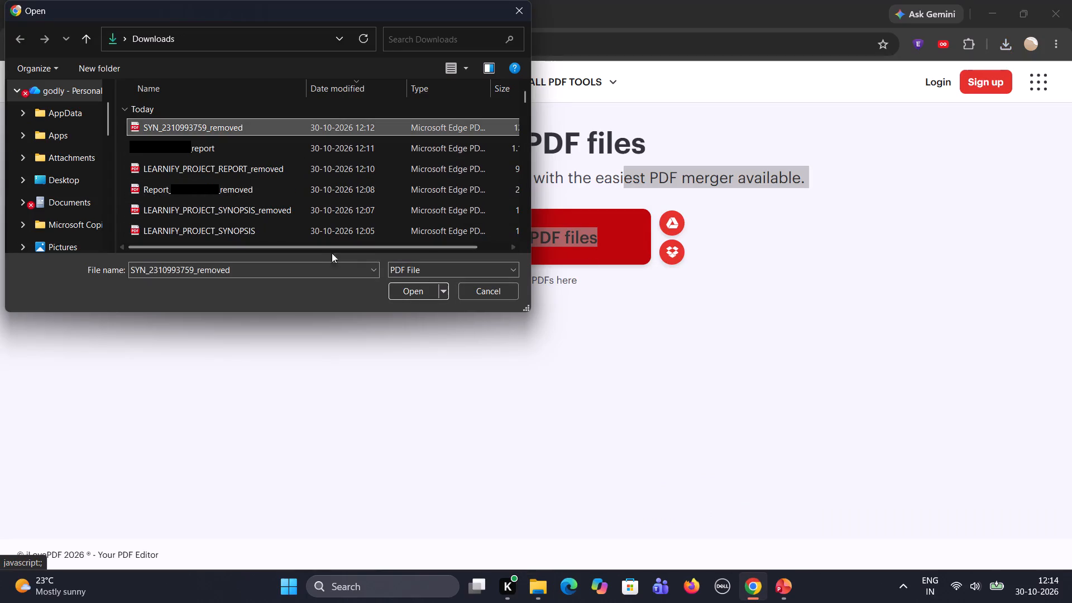
{"action": "left_click", "coordinate": [416, 294]}
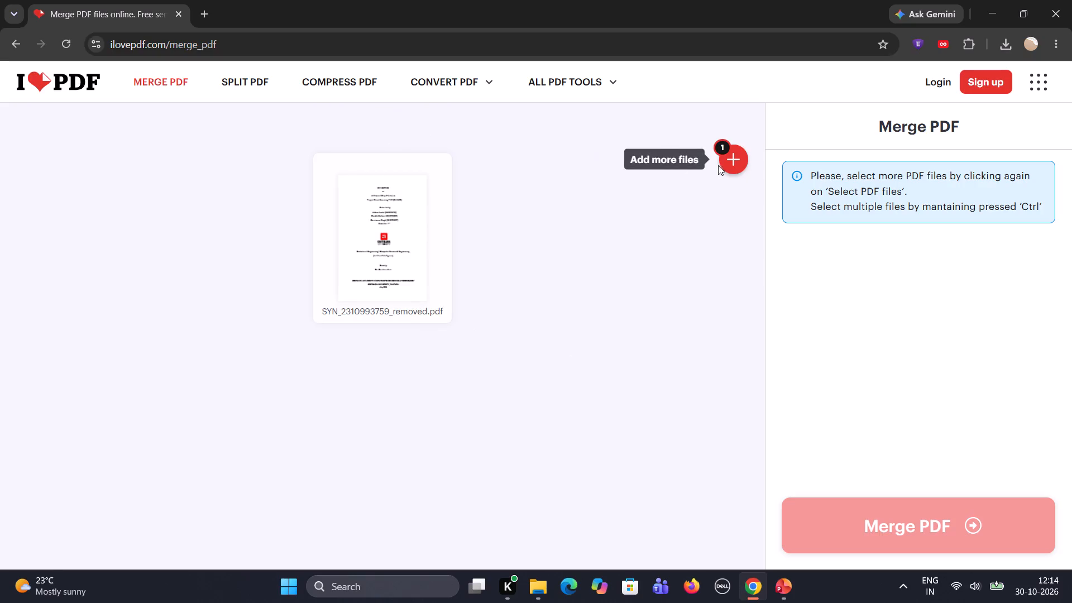
{"action": "left_click", "coordinate": [725, 167]}
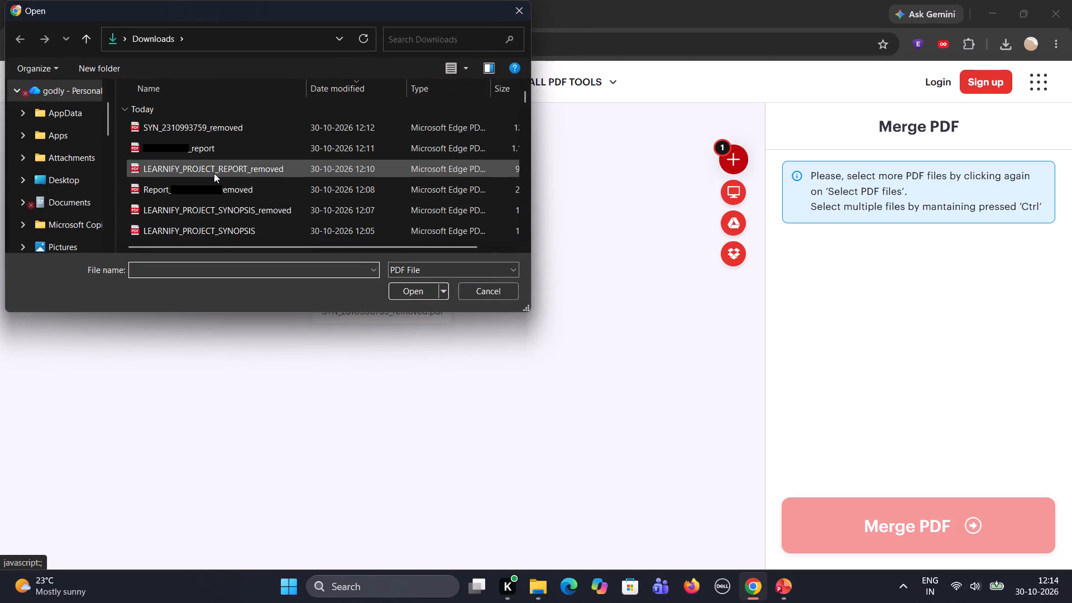
{"action": "left_click", "coordinate": [231, 210]}
{"action": "left_click", "coordinate": [418, 296]}
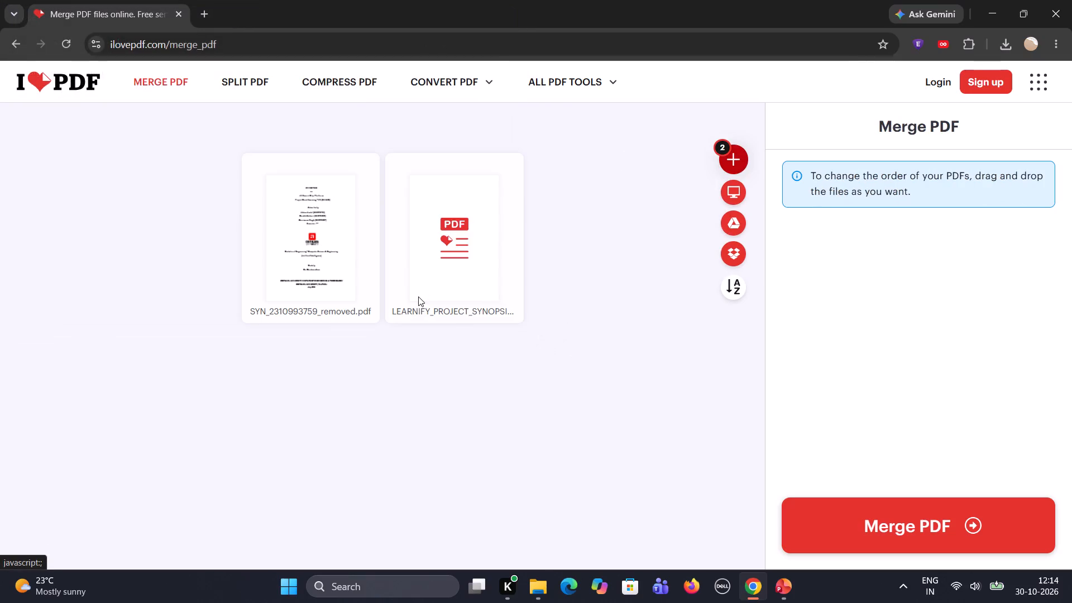
{"action": "left_click", "coordinate": [461, 252]}
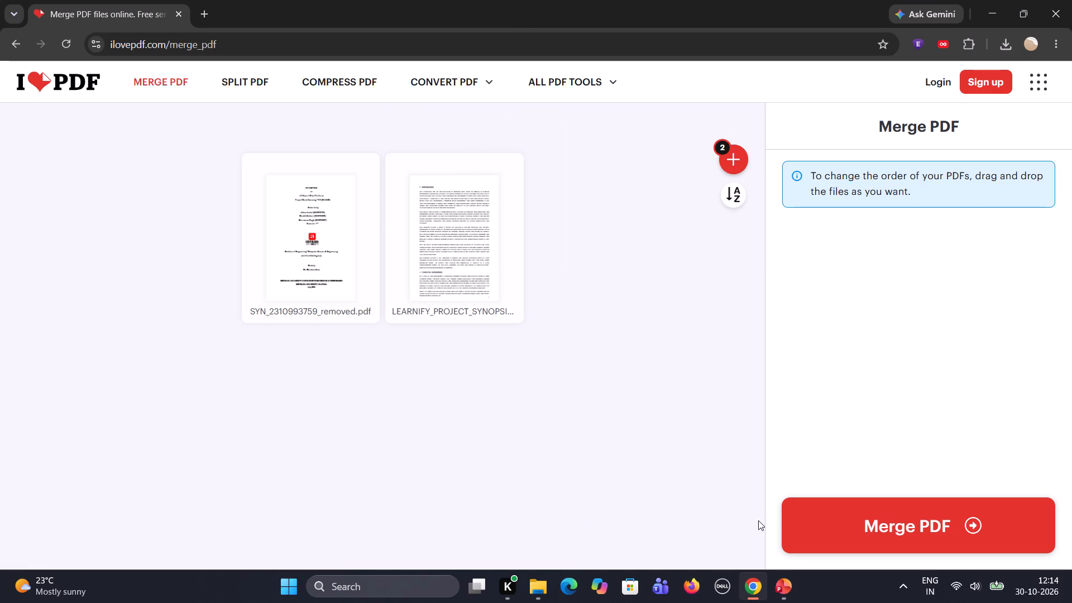
{"action": "left_click", "coordinate": [882, 529]}
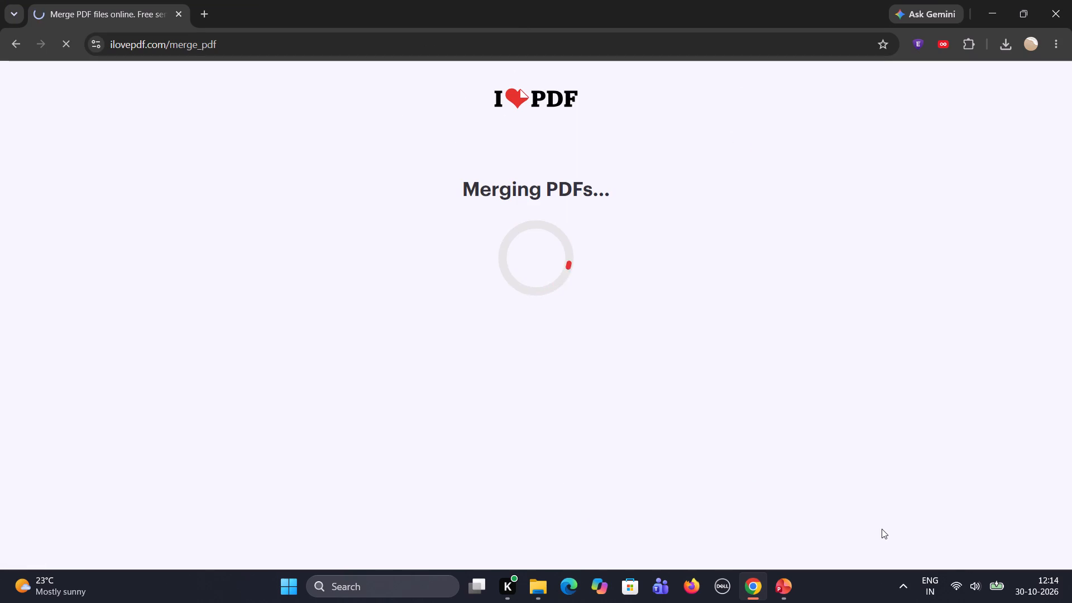
{"action": "left_click", "coordinate": [600, 207]}
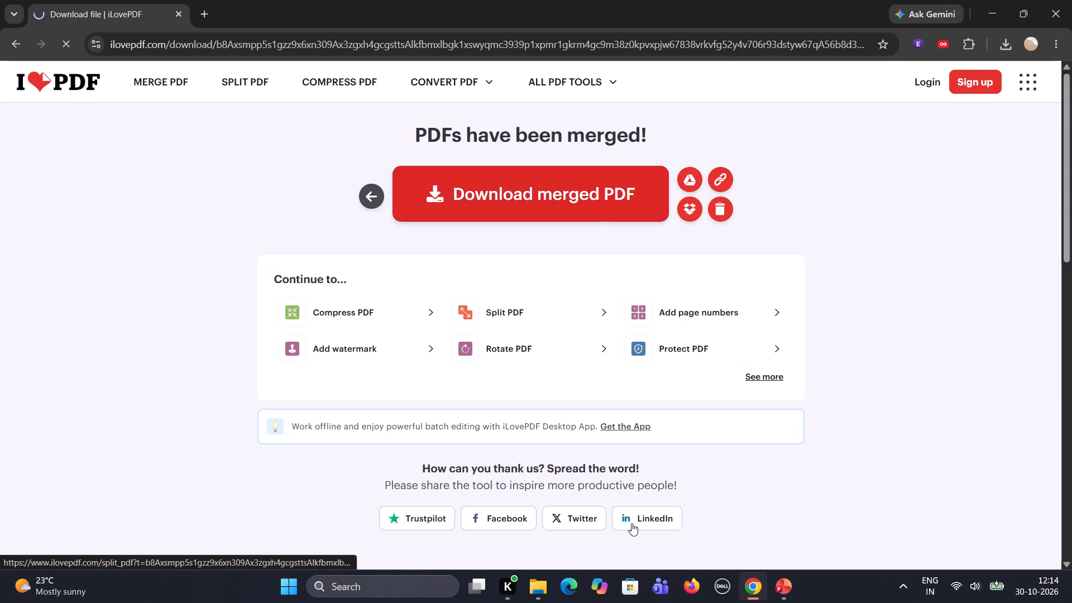
Switch to File Explorer, refresh Downloads, open ilovepdf_merged to check its cover and synopsis pages, and close it.
{"action": "left_click", "coordinate": [542, 583]}
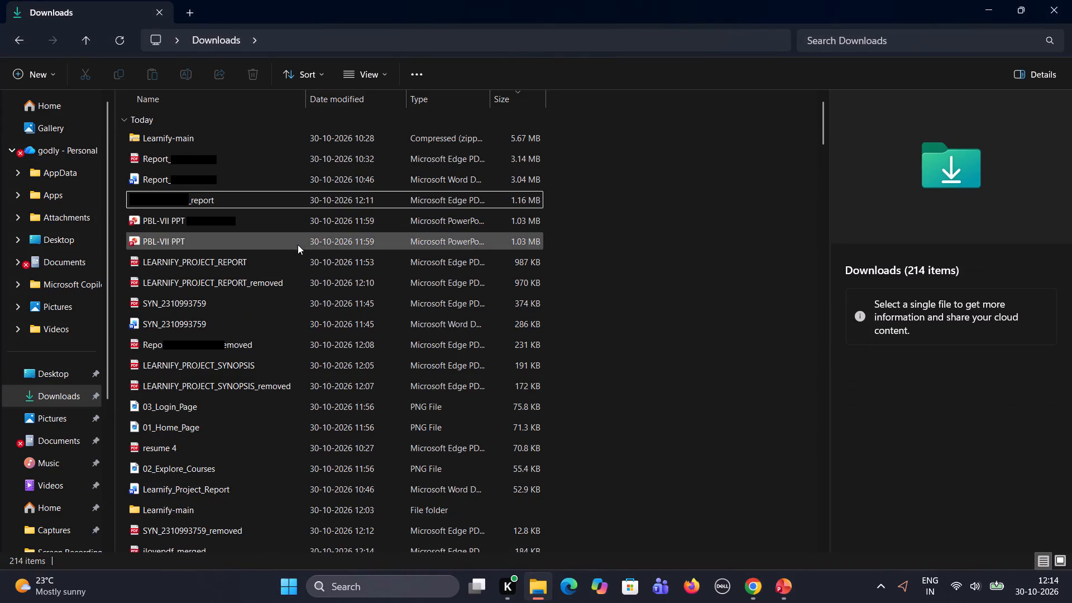
{"action": "double_click", "coordinate": [114, 41]}
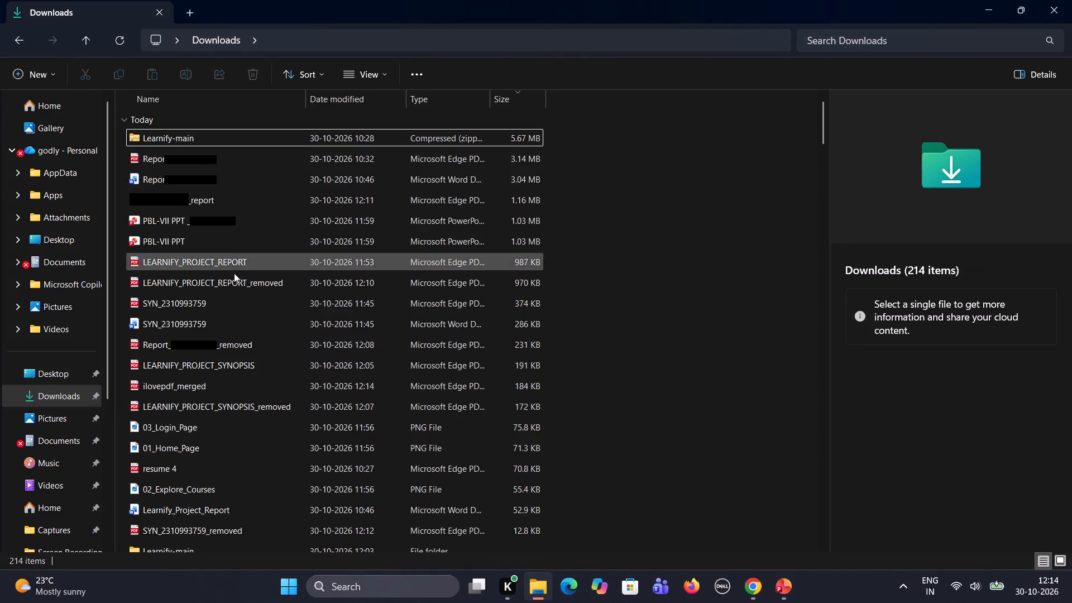
{"action": "double_click", "coordinate": [250, 387]}
{"action": "scroll", "coordinate": [489, 385], "scroll_direction": "up", "scroll_amount": 14}
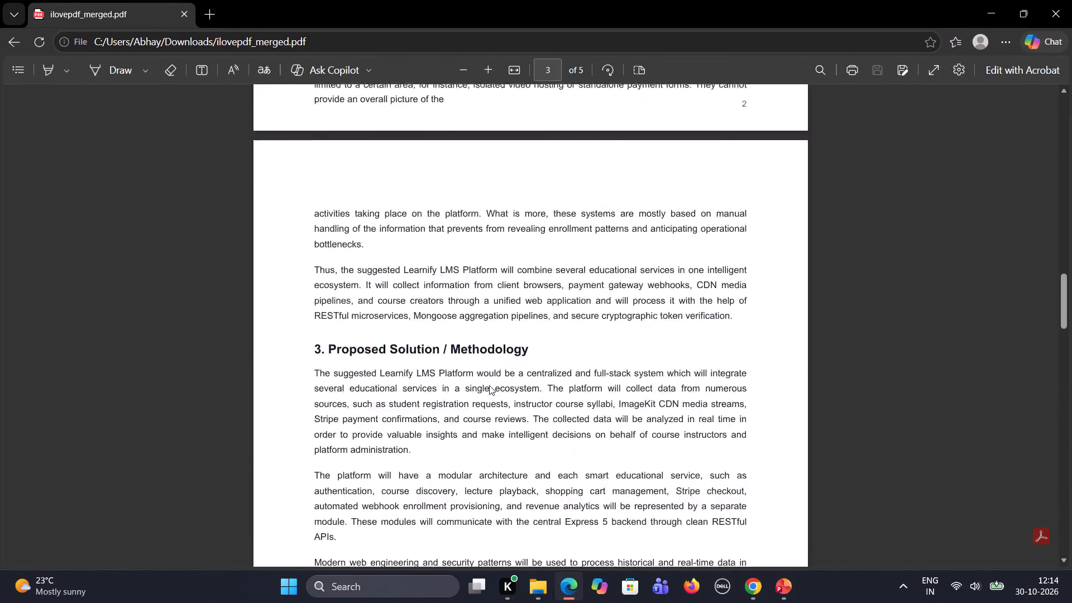
{"action": "scroll", "coordinate": [489, 385], "scroll_direction": "up", "scroll_amount": 12}
{"action": "scroll", "coordinate": [491, 382], "scroll_direction": "down", "scroll_amount": 7}
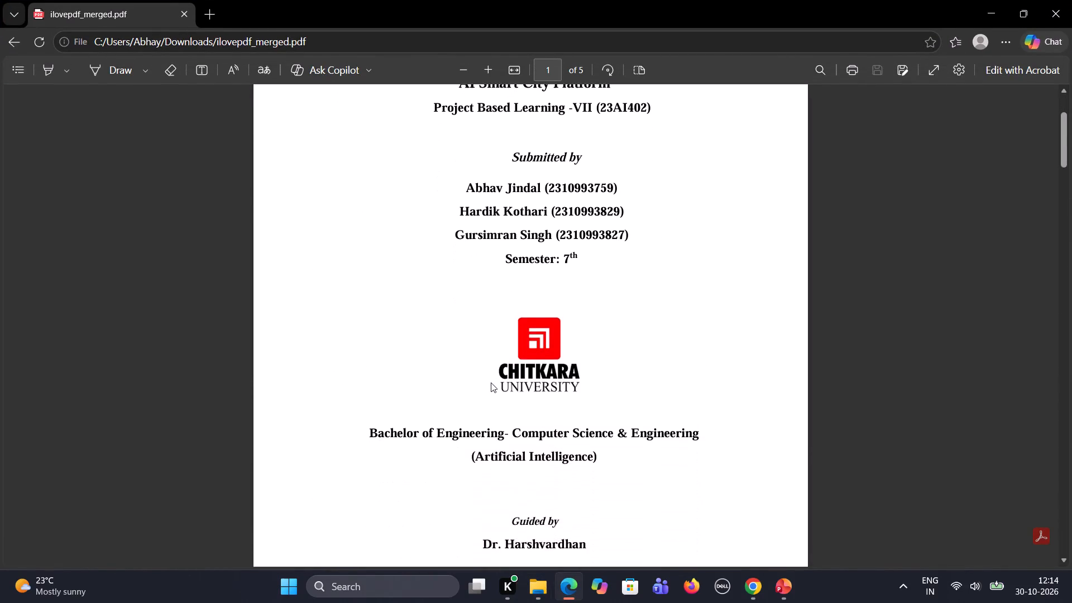
{"action": "scroll", "coordinate": [491, 382], "scroll_direction": "down", "scroll_amount": 17}
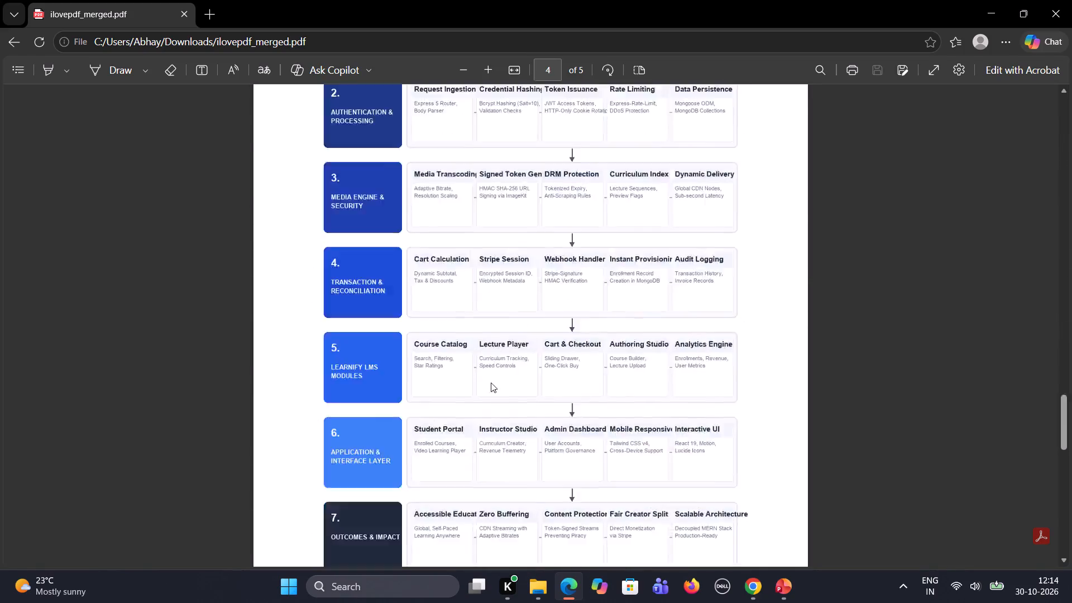
{"action": "scroll", "coordinate": [491, 382], "scroll_direction": "down", "scroll_amount": 6}
{"action": "left_click", "coordinate": [1070, 6]}
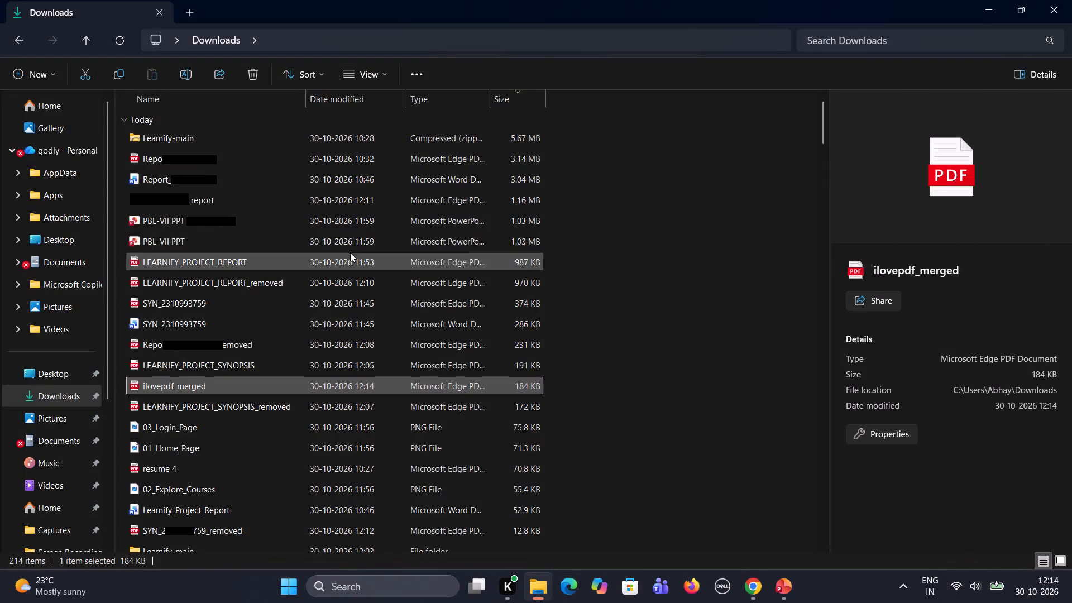
Bring up the file actions for the ilovepdf_merged PDF in Downloads.
{"action": "left_click", "coordinate": [255, 385]}
{"action": "right_click", "coordinate": [255, 385]}
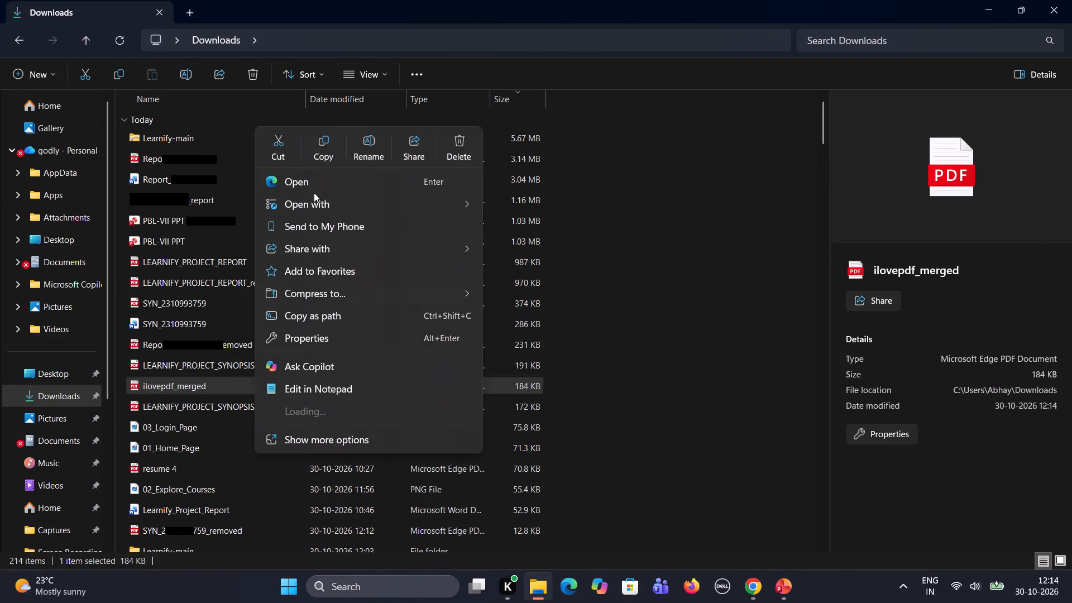
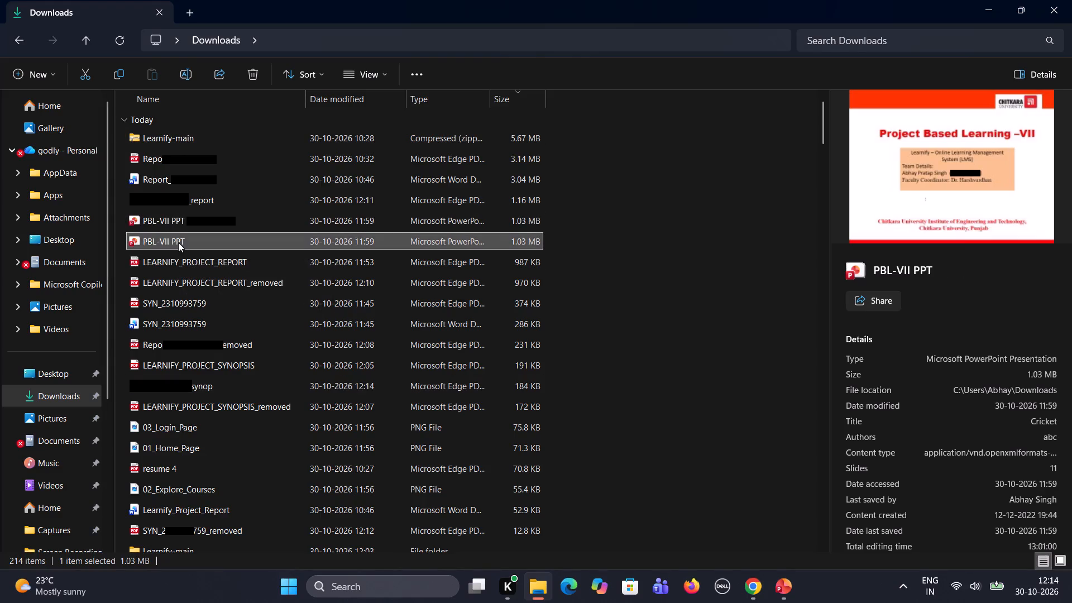
Permanently delete the plain PBL-VII PPT presentation and the LEARNIFY_PROJECT_REPORT and LEARNIFY_PROJECT_REPORT_removed PDFs from Downloads.
{"action": "key", "text": "shift+Delete"}
{"action": "key", "text": "shift+Return"}
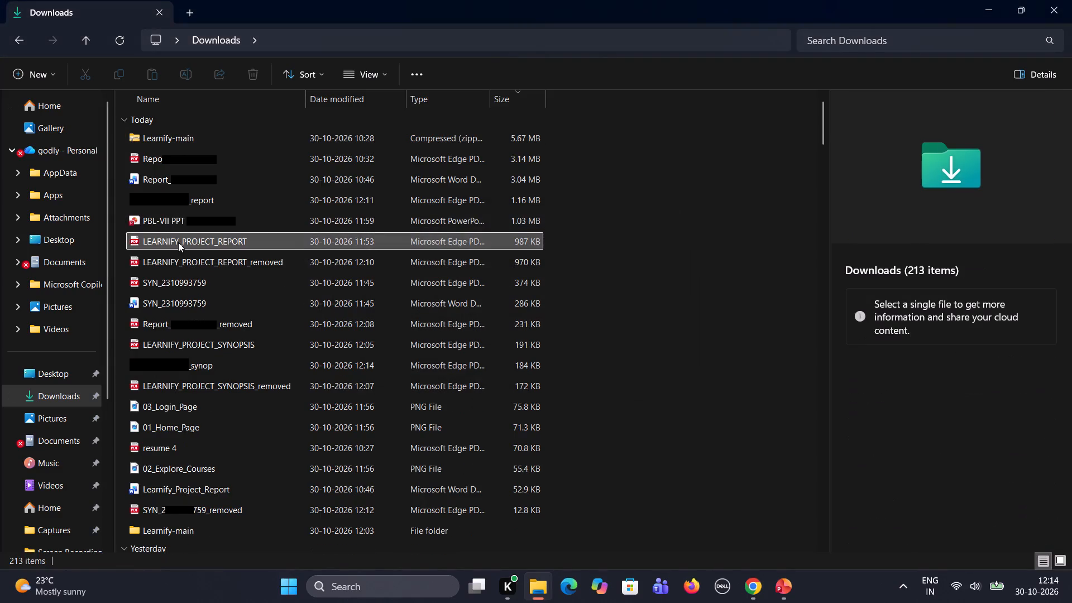
{"action": "left_click", "coordinate": [178, 242]}
{"action": "key", "text": "shift+Delete"}
{"action": "key", "text": "shift+Return"}
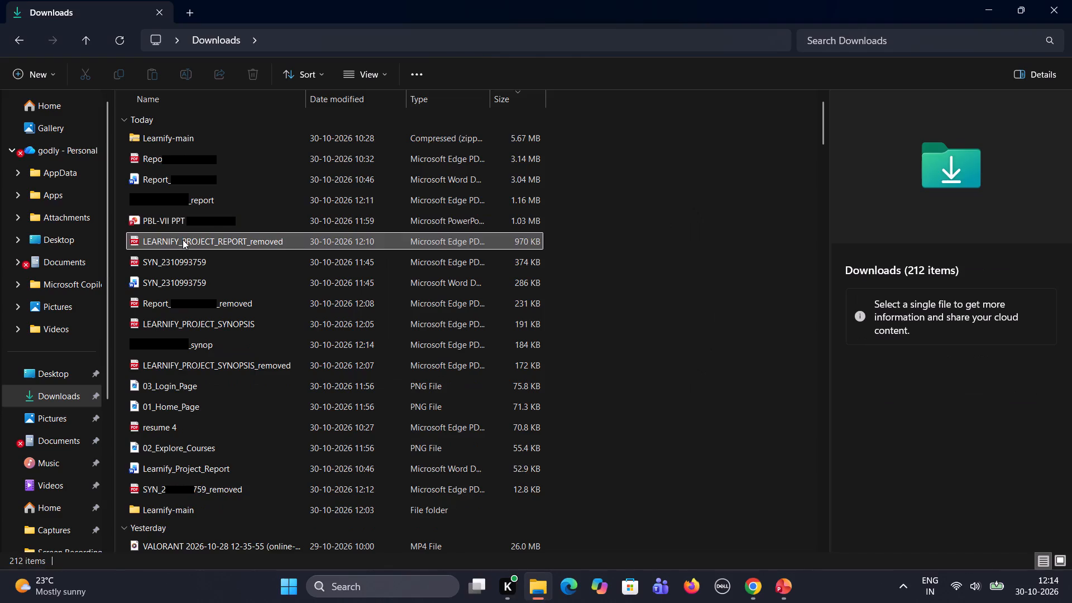
{"action": "left_click", "coordinate": [183, 240]}
{"action": "key", "text": "shift+Delete"}
{"action": "key", "text": "shift+Return"}
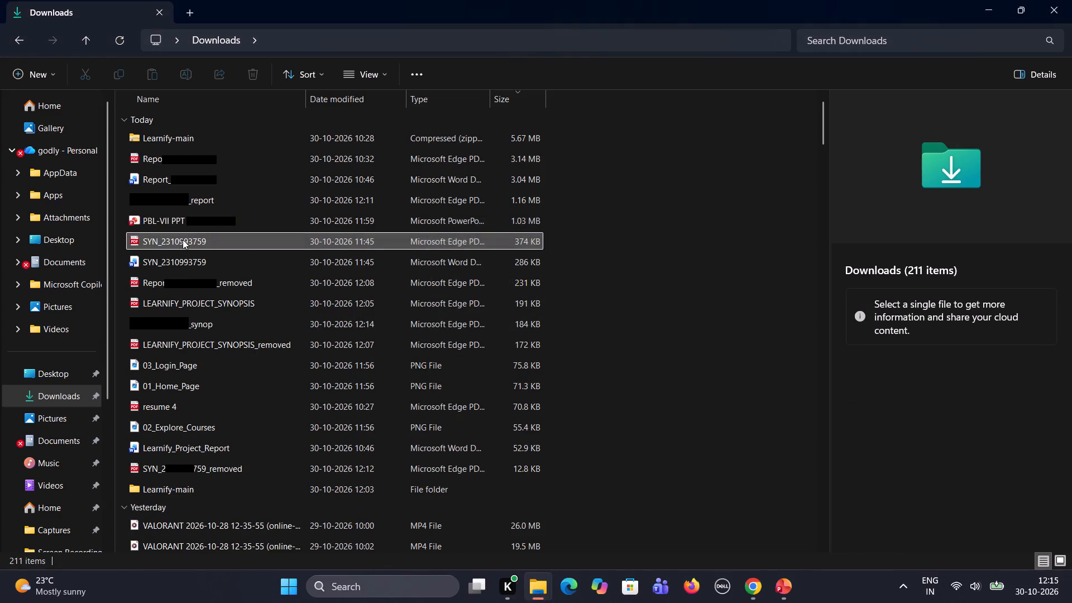
Permanently delete the LEARNIFY_PROJECT_SYNOPSIS, cover-only "Report_…_removed" and LEARNIFY_PROJECT_SYNOPSIS_removed PDFs from Downloads.
{"action": "left_click", "coordinate": [195, 156]}
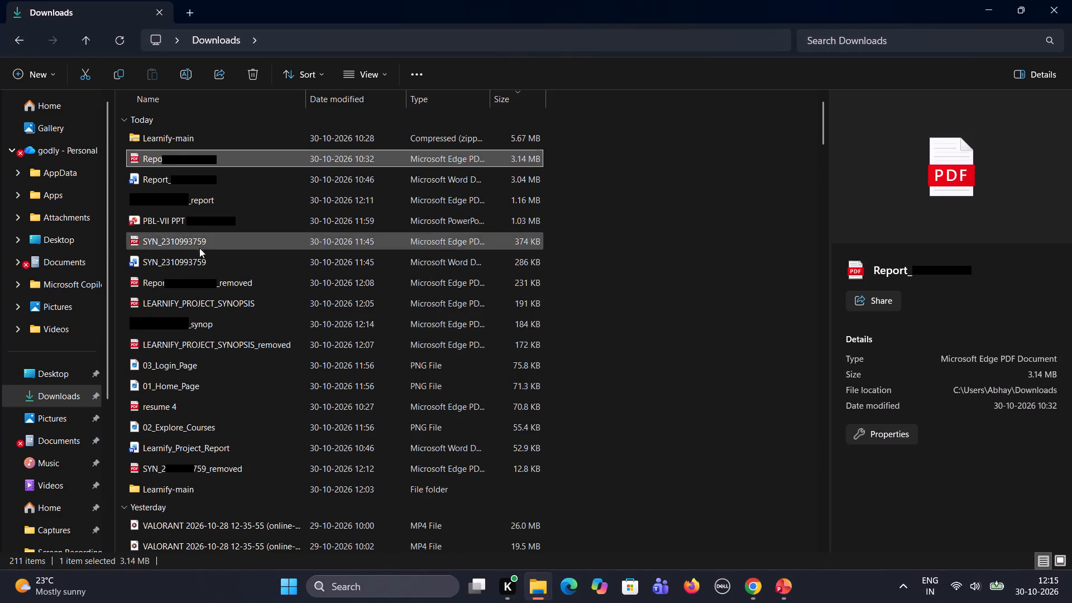
{"action": "left_click", "coordinate": [203, 311]}
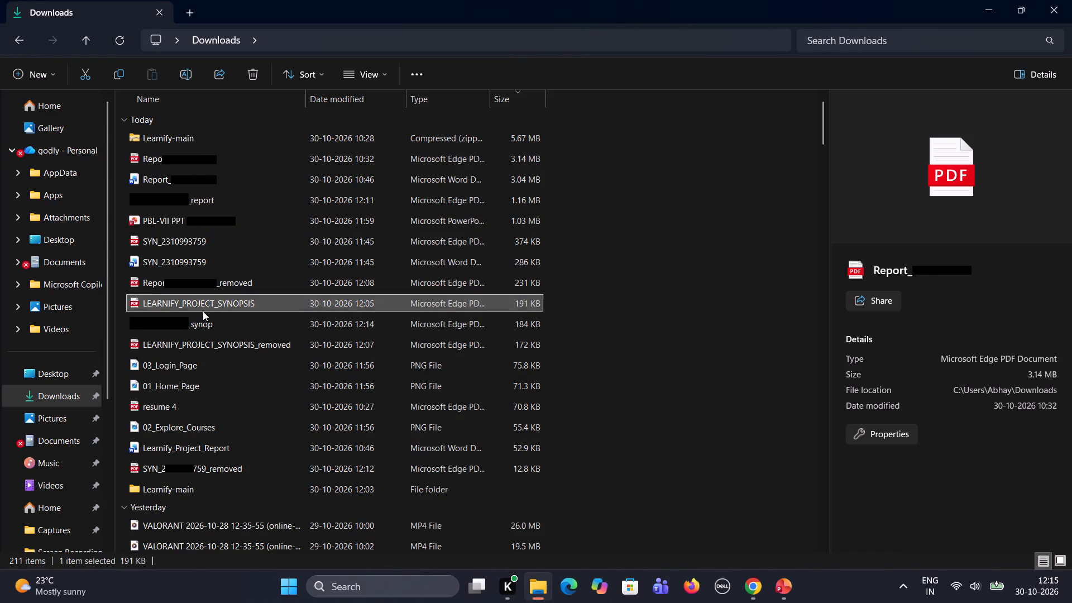
{"action": "key", "text": "shift+Delete"}
{"action": "key", "text": "shift+Return"}
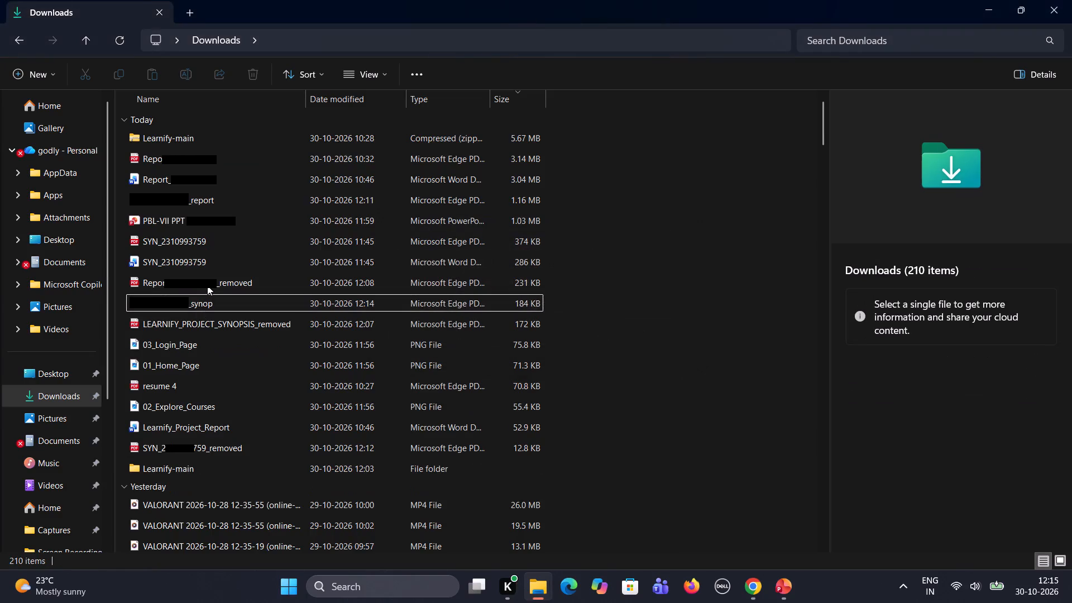
{"action": "left_click", "coordinate": [207, 285]}
{"action": "key", "text": "shift+Delete"}
{"action": "key", "text": "shift+Return"}
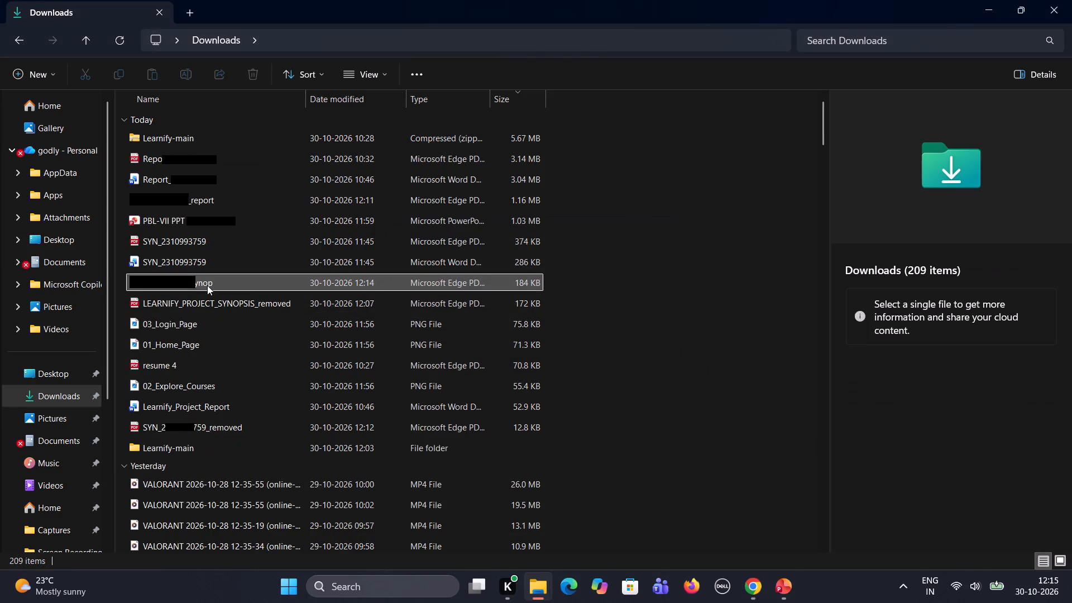
{"action": "left_click", "coordinate": [216, 299]}
{"action": "key", "text": "shift+Delete"}
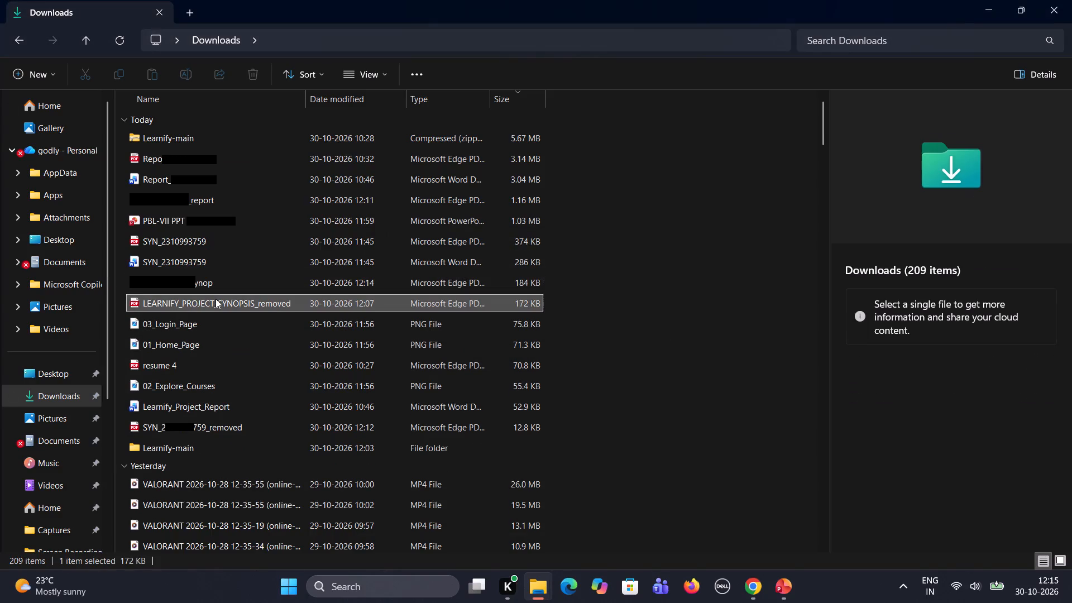
{"action": "key", "text": "shift+Return"}
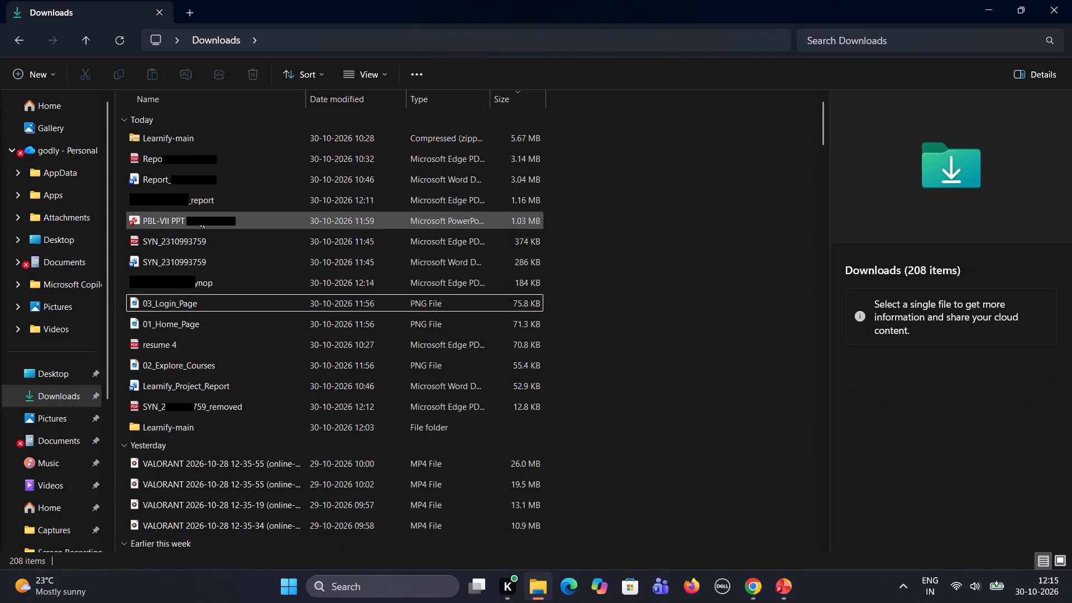
Open the remaining PBL-VII PPT presentation, look through its slides from the title to the closing slide, and close it.
{"action": "double_click", "coordinate": [195, 227]}
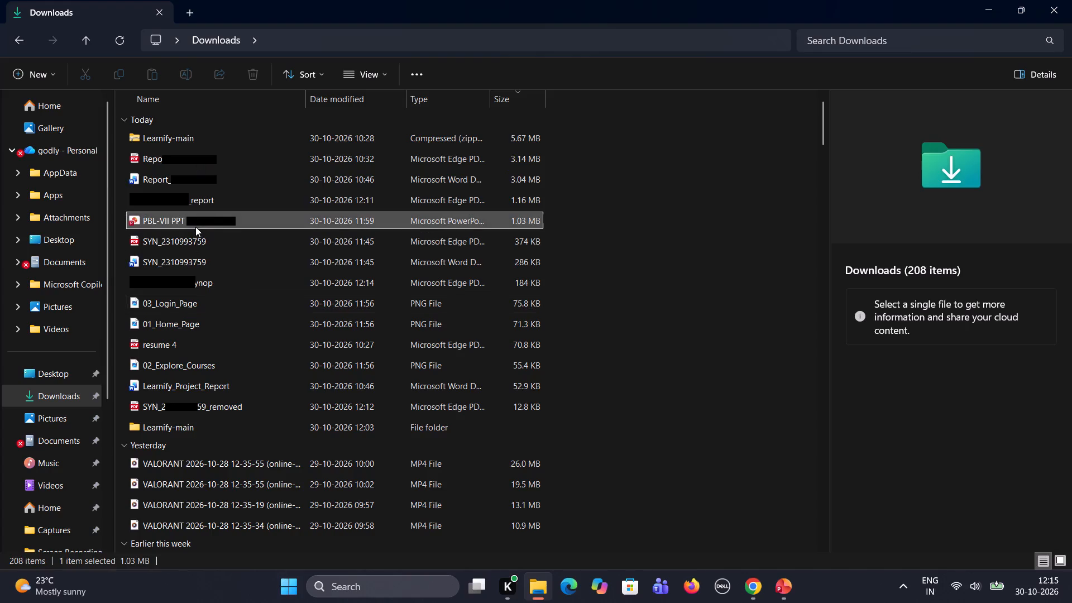
{"action": "scroll", "coordinate": [86, 275], "scroll_direction": "up", "scroll_amount": 6}
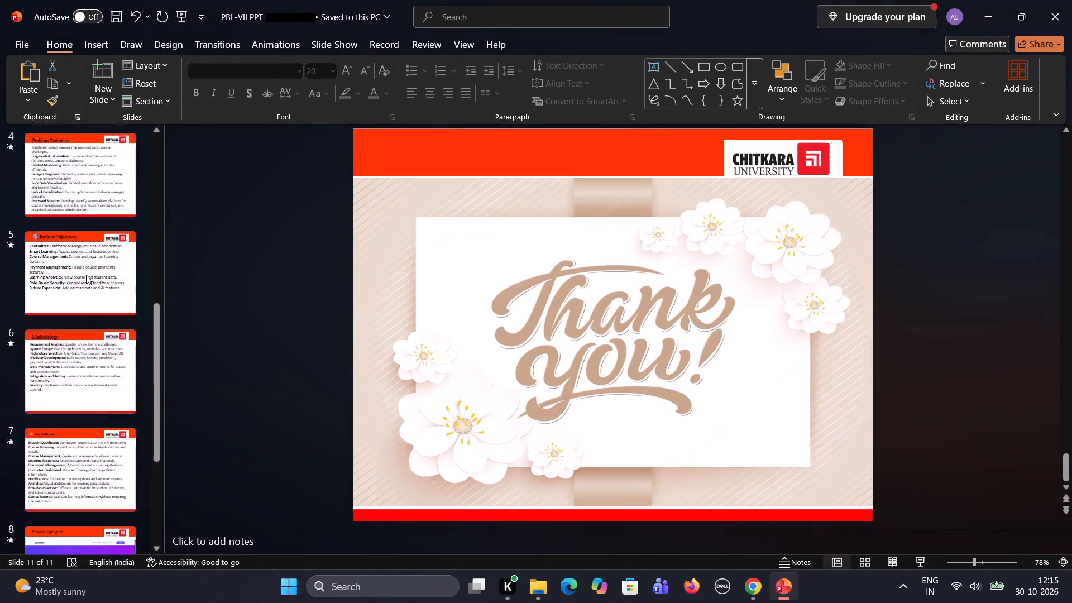
{"action": "scroll", "coordinate": [86, 275], "scroll_direction": "up", "scroll_amount": 19}
{"action": "left_click", "coordinate": [112, 189]}
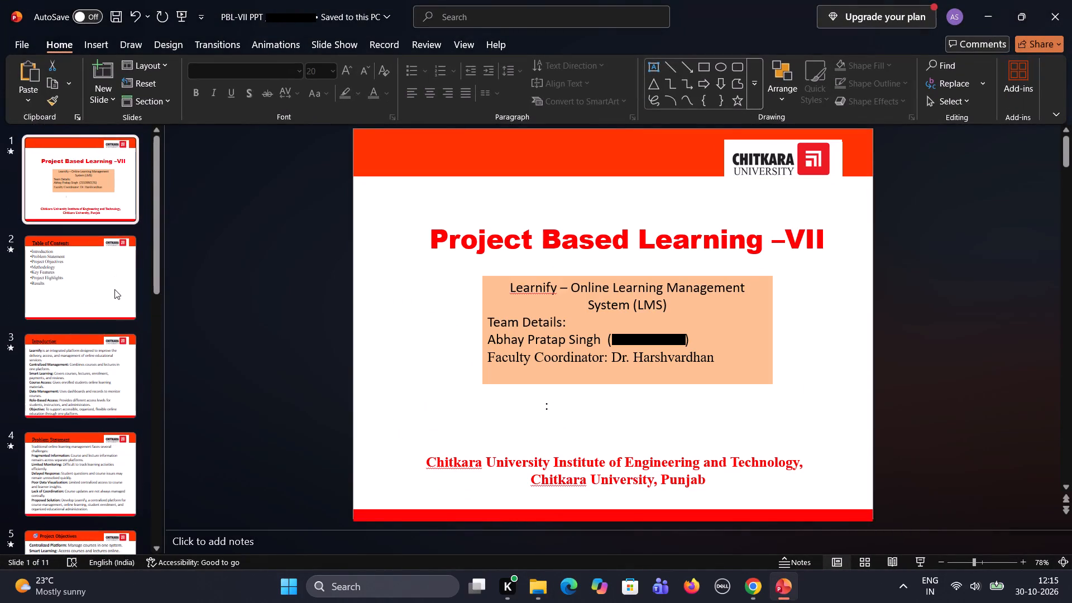
{"action": "left_click", "coordinate": [118, 313]}
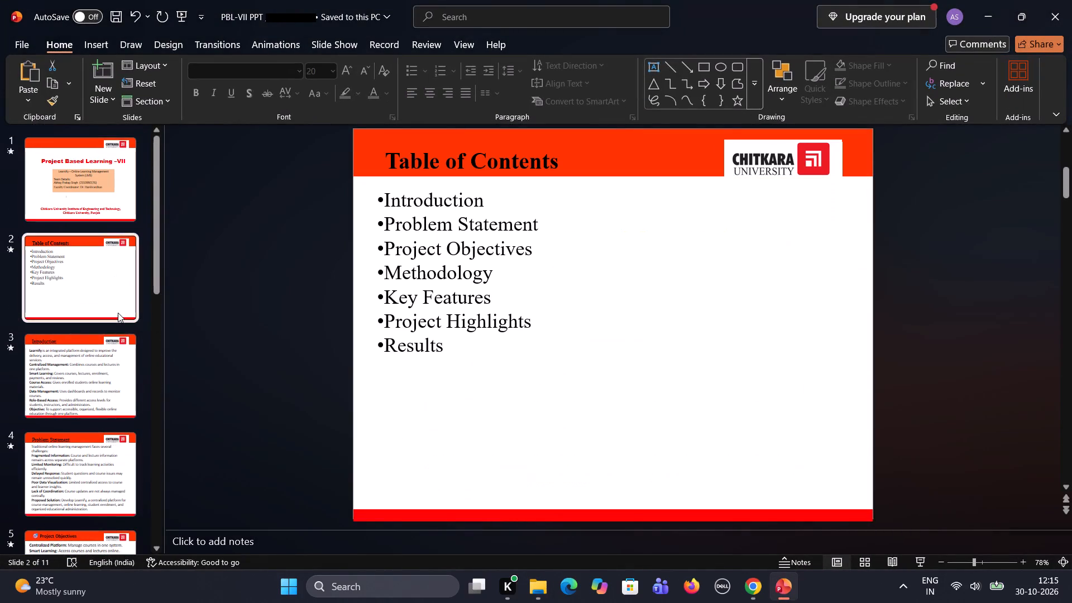
{"action": "key", "text": "Down"}
{"action": "key", "text": "Down"}
{"action": "key", "text": "Down"}
{"action": "key", "text": "Down"}
{"action": "key", "text": "Down"}
{"action": "key", "text": "Down"}
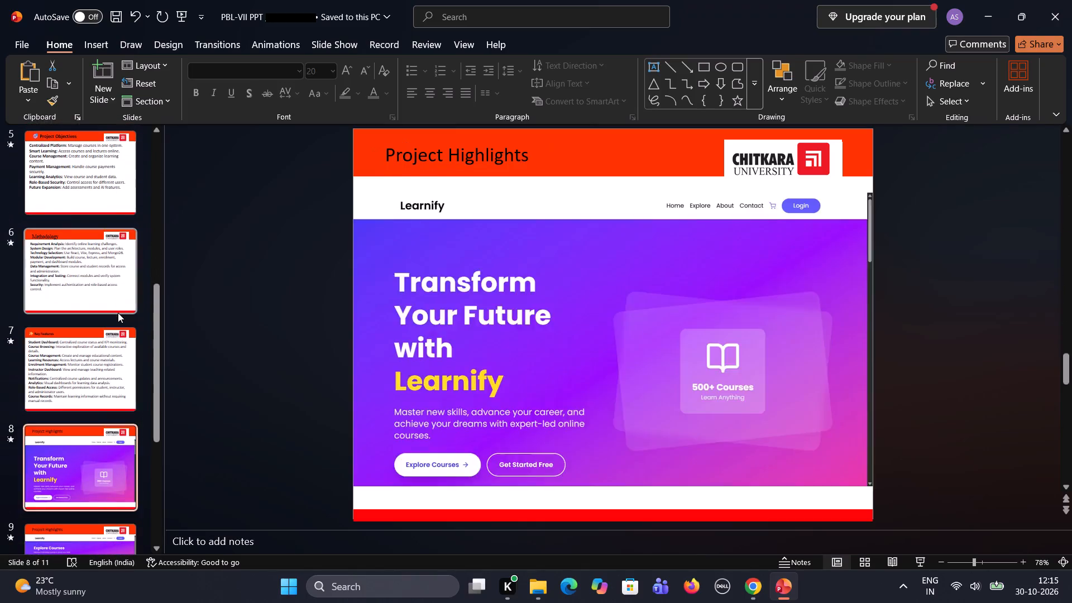
{"action": "key", "text": "Down"}
{"action": "key", "text": "Down"}
{"action": "key", "text": "Down"}
{"action": "key", "text": "Down"}
{"action": "key", "text": "Down"}
{"action": "left_click", "coordinate": [1071, 0]}
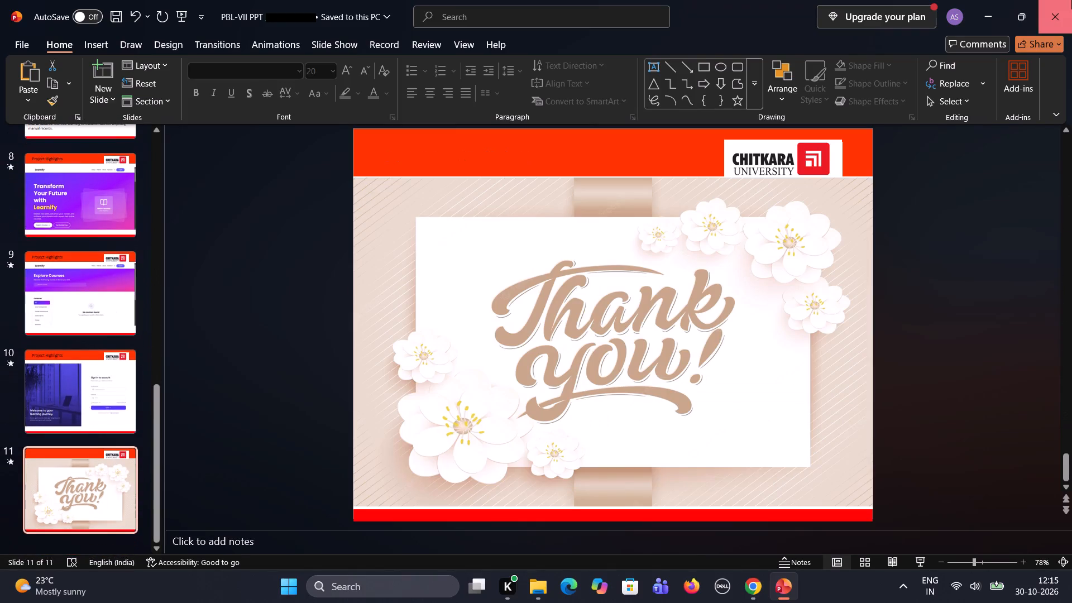
Permanently delete the original "SYN_…" Word document and its matching PDF from Downloads, keeping the "_synop" PDF.
{"action": "left_click", "coordinate": [236, 239]}
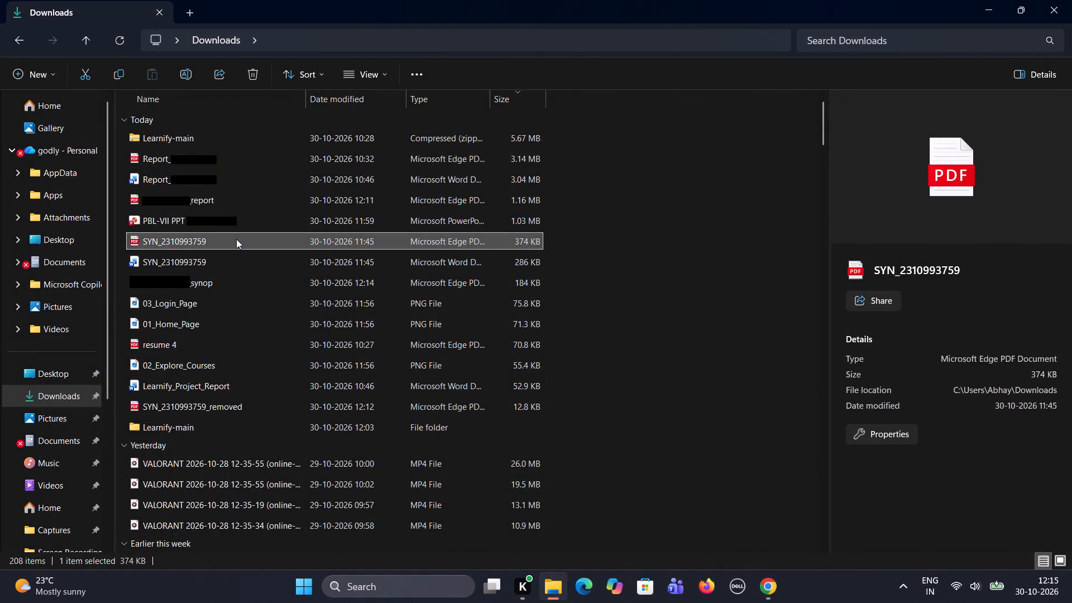
{"action": "left_click", "coordinate": [226, 277]}
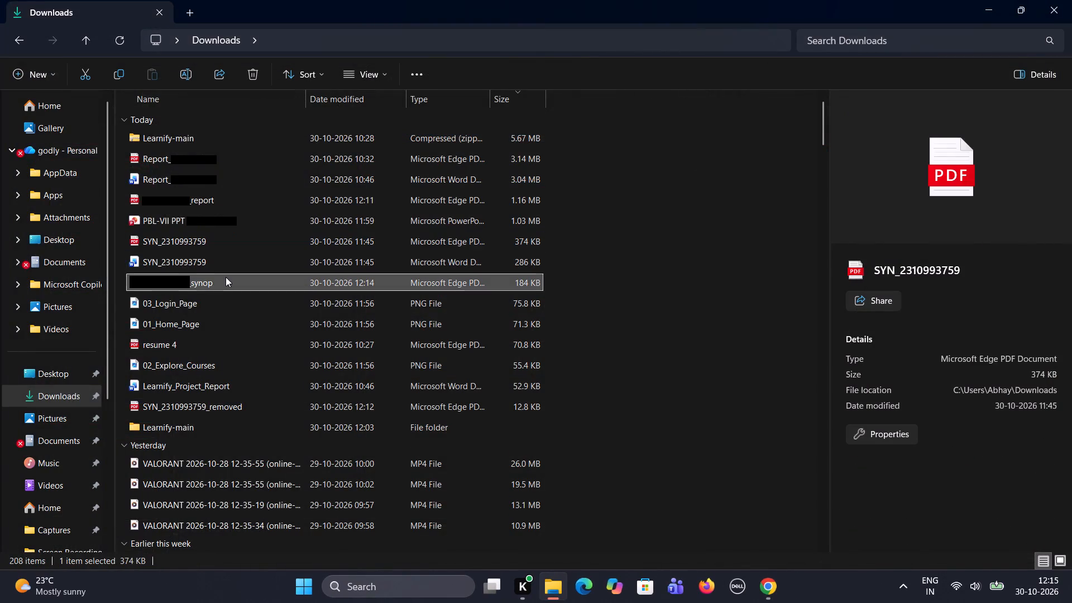
{"action": "left_click", "coordinate": [222, 265]}
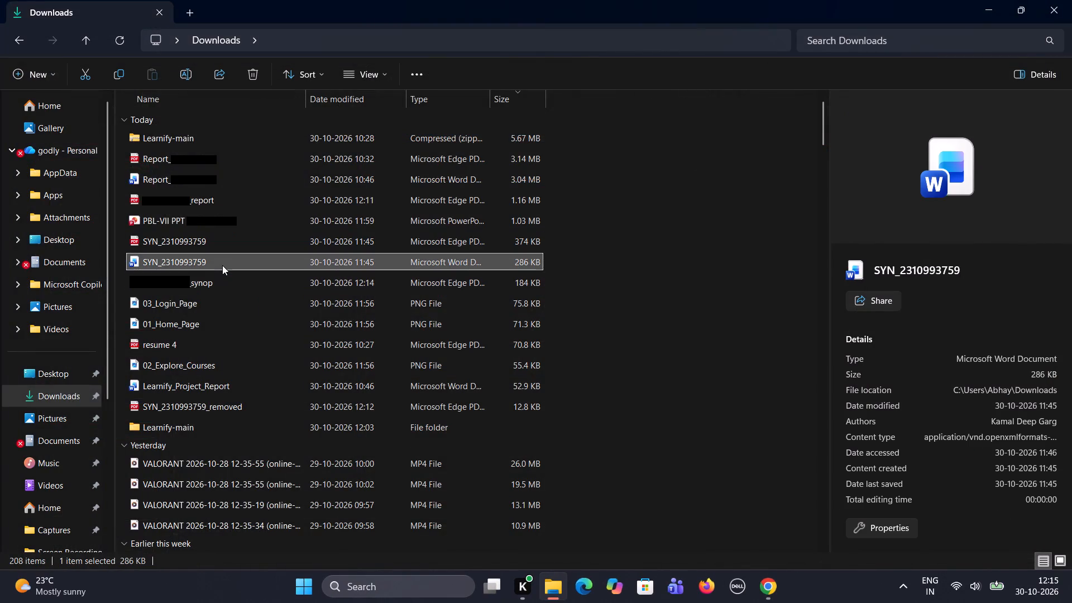
{"action": "left_click", "coordinate": [222, 260]}
{"action": "key", "text": "shift+Delete"}
{"action": "key", "text": "shift+Return"}
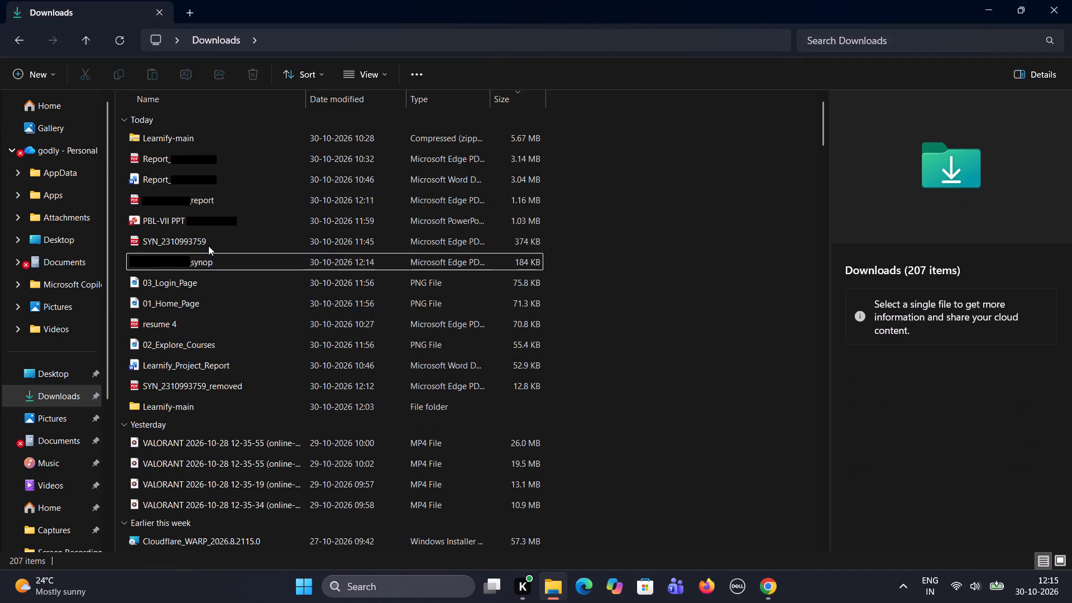
{"action": "left_click", "coordinate": [208, 246]}
{"action": "key", "text": "shift+Delete"}
{"action": "key", "text": "shift+Return"}
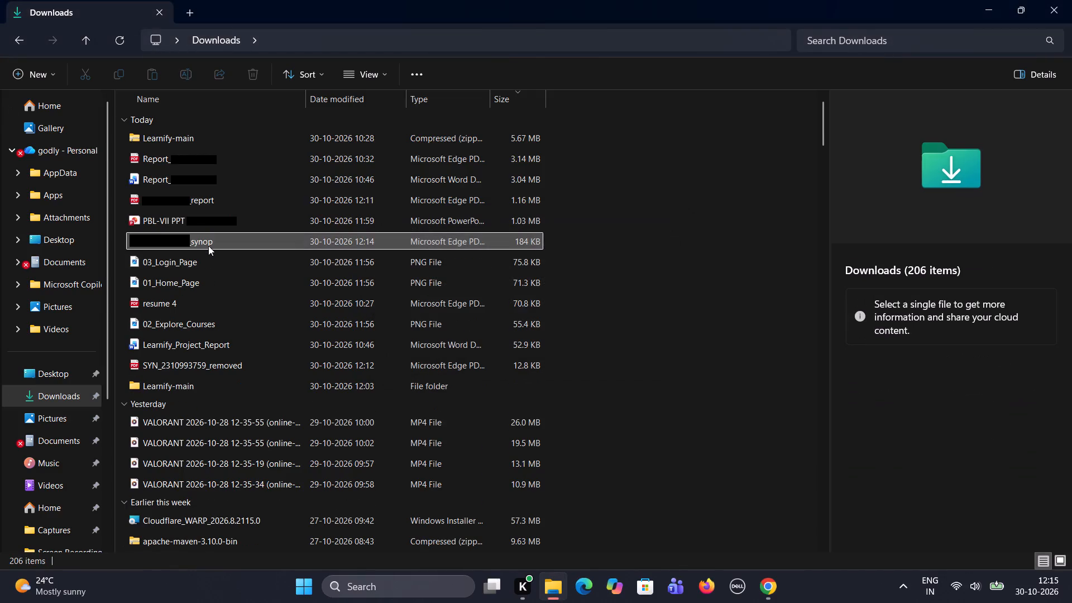
Open the "_synop" PDF, look through it from the cover to the references, and close it.
{"action": "double_click", "coordinate": [203, 240]}
{"action": "scroll", "coordinate": [509, 360], "scroll_direction": "down", "scroll_amount": 5}
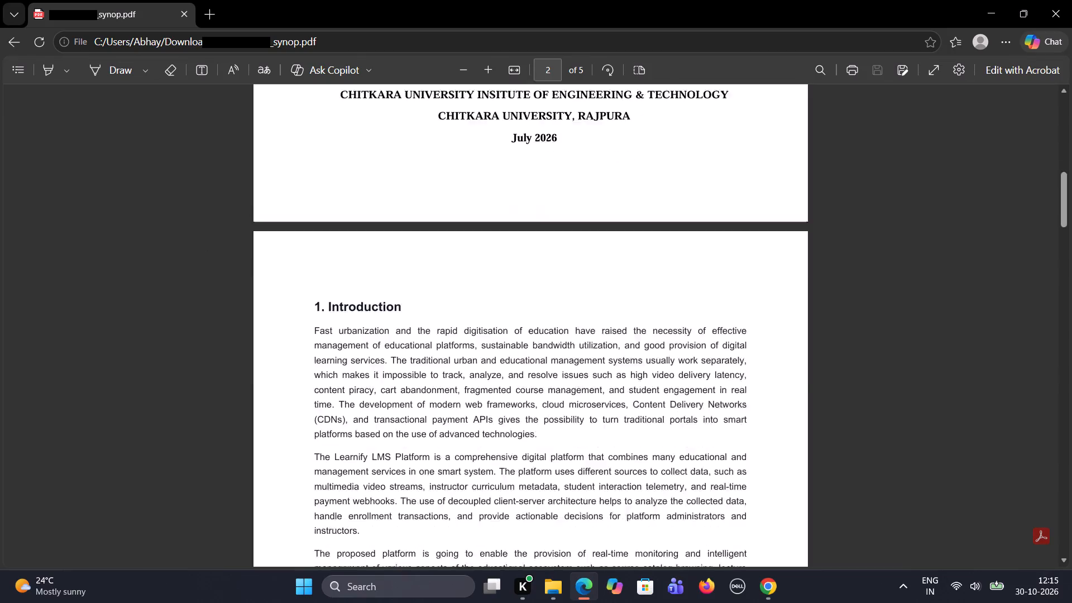
{"action": "scroll", "coordinate": [509, 360], "scroll_direction": "down", "scroll_amount": 5}
{"action": "scroll", "coordinate": [509, 360], "scroll_direction": "down", "scroll_amount": 17}
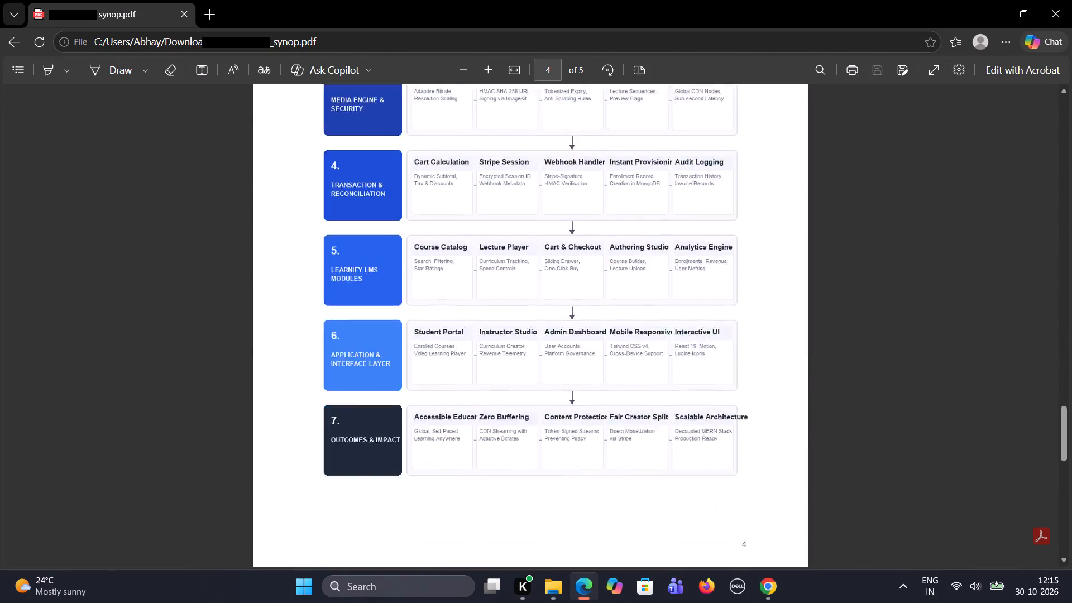
{"action": "scroll", "coordinate": [509, 360], "scroll_direction": "down", "scroll_amount": 5}
{"action": "scroll", "coordinate": [509, 360], "scroll_direction": "up", "scroll_amount": 6}
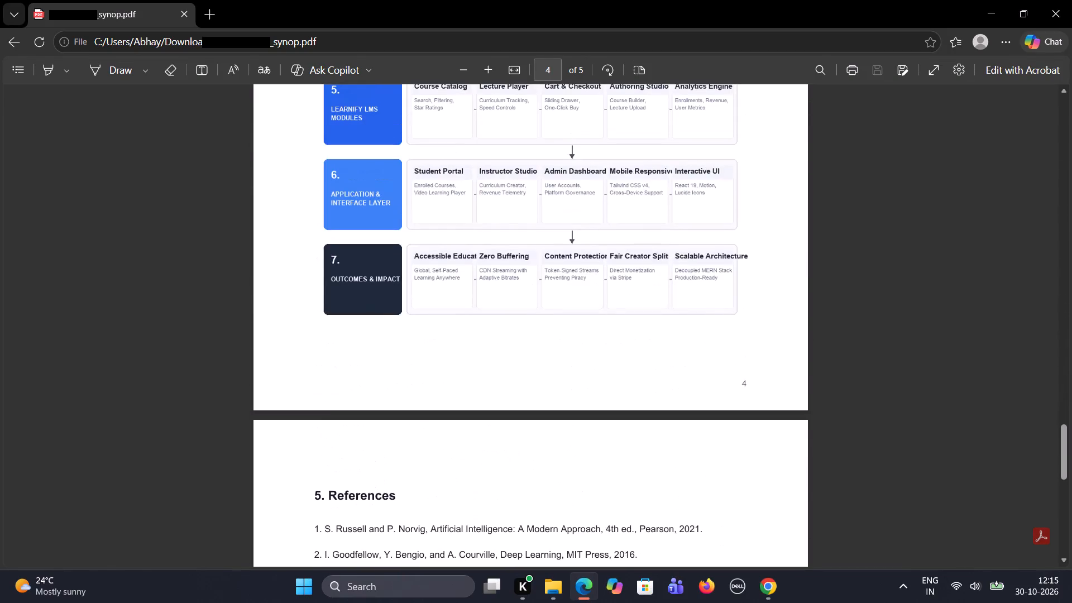
{"action": "left_click", "coordinate": [1071, 0]}
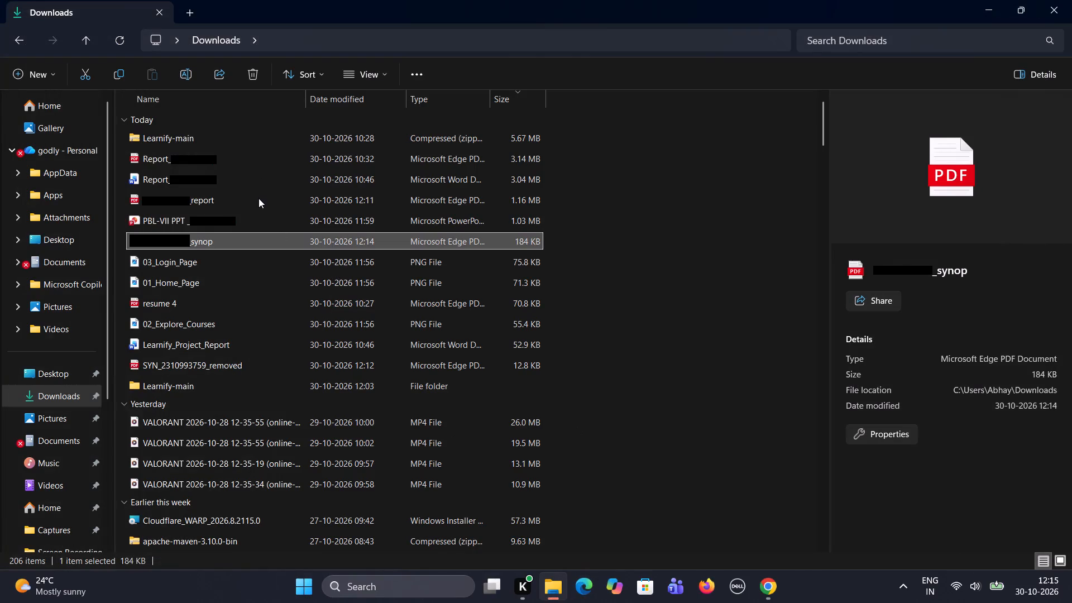
Open the "_report" PDF, look through its flowchart, code, screenshot and reference pages, and close it.
{"action": "double_click", "coordinate": [259, 198]}
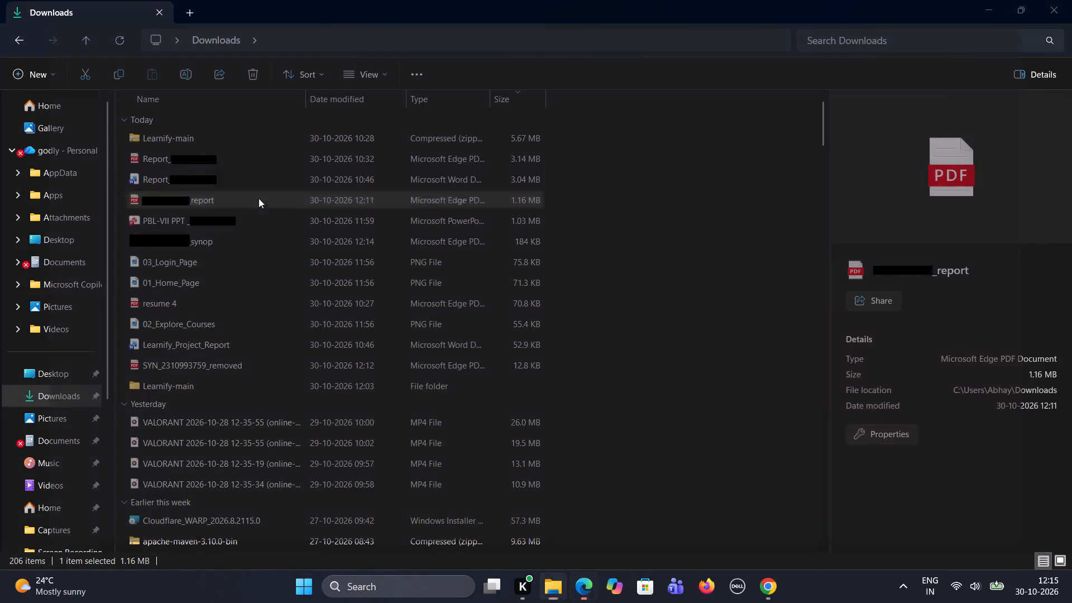
{"action": "scroll", "coordinate": [322, 400], "scroll_direction": "right", "scroll_amount": 2}
{"action": "scroll", "coordinate": [322, 400], "scroll_direction": "down", "scroll_amount": 1}
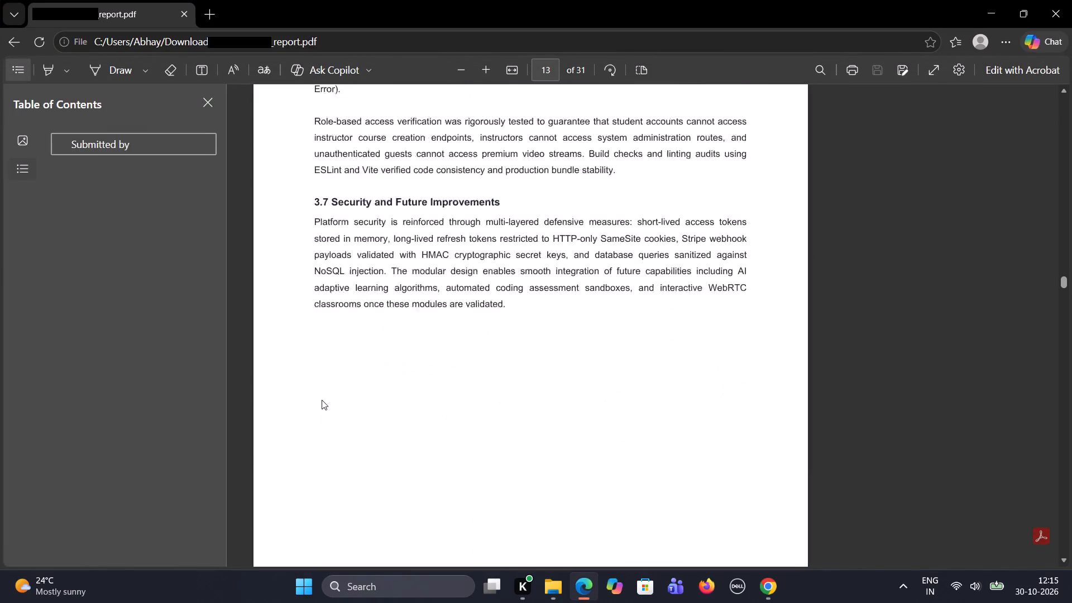
{"action": "scroll", "coordinate": [322, 400], "scroll_direction": "down", "scroll_amount": 4}
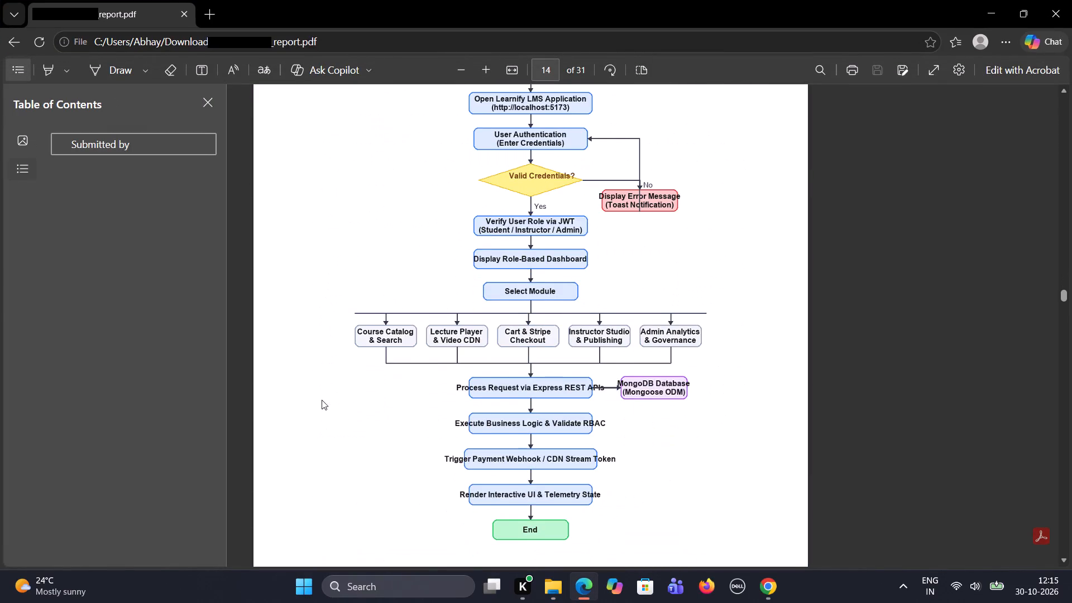
{"action": "scroll", "coordinate": [322, 400], "scroll_direction": "down", "scroll_amount": 3}
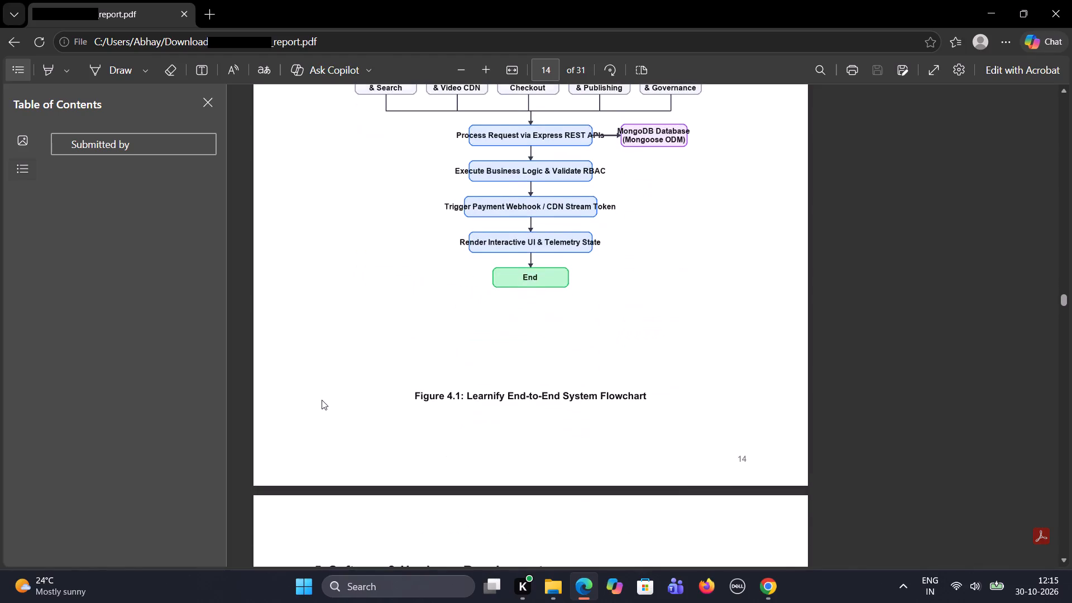
{"action": "scroll", "coordinate": [322, 400], "scroll_direction": "down", "scroll_amount": 4}
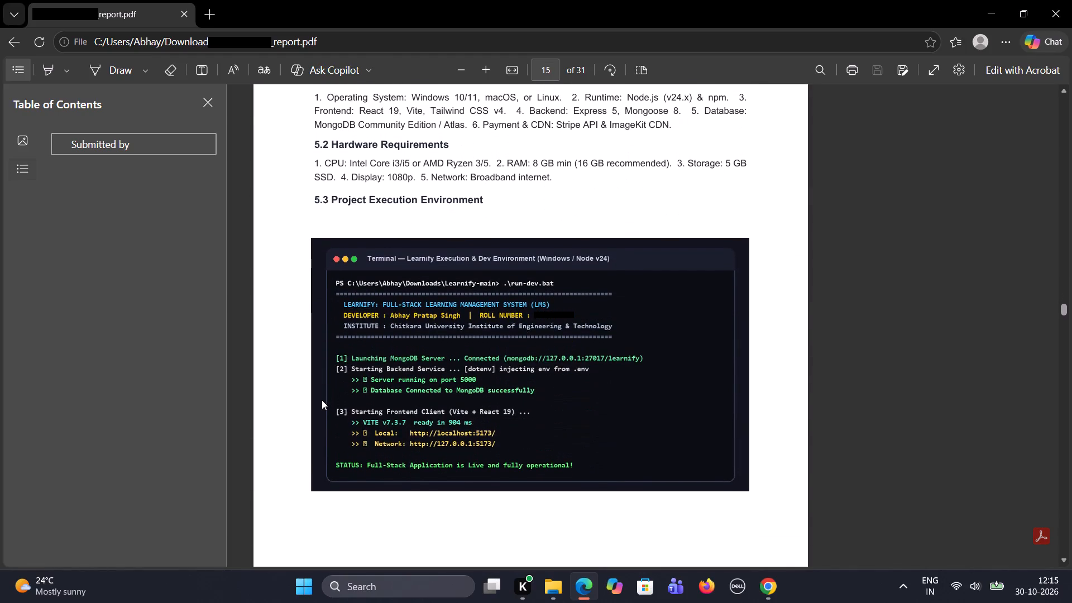
{"action": "scroll", "coordinate": [322, 400], "scroll_direction": "down", "scroll_amount": 19}
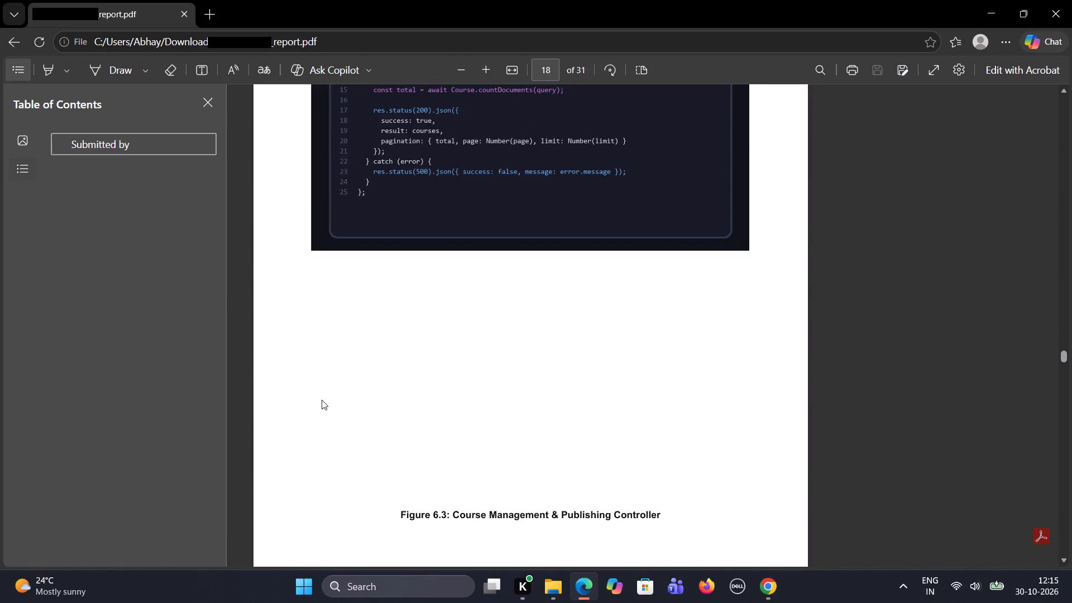
{"action": "scroll", "coordinate": [322, 400], "scroll_direction": "down", "scroll_amount": 18}
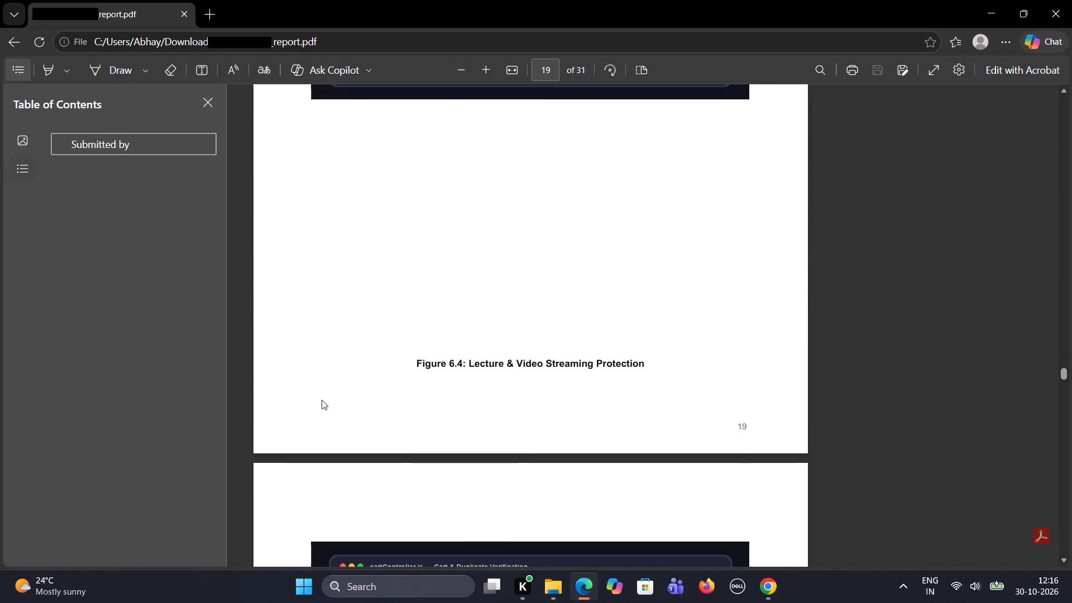
{"action": "scroll", "coordinate": [322, 400], "scroll_direction": "down", "scroll_amount": 19}
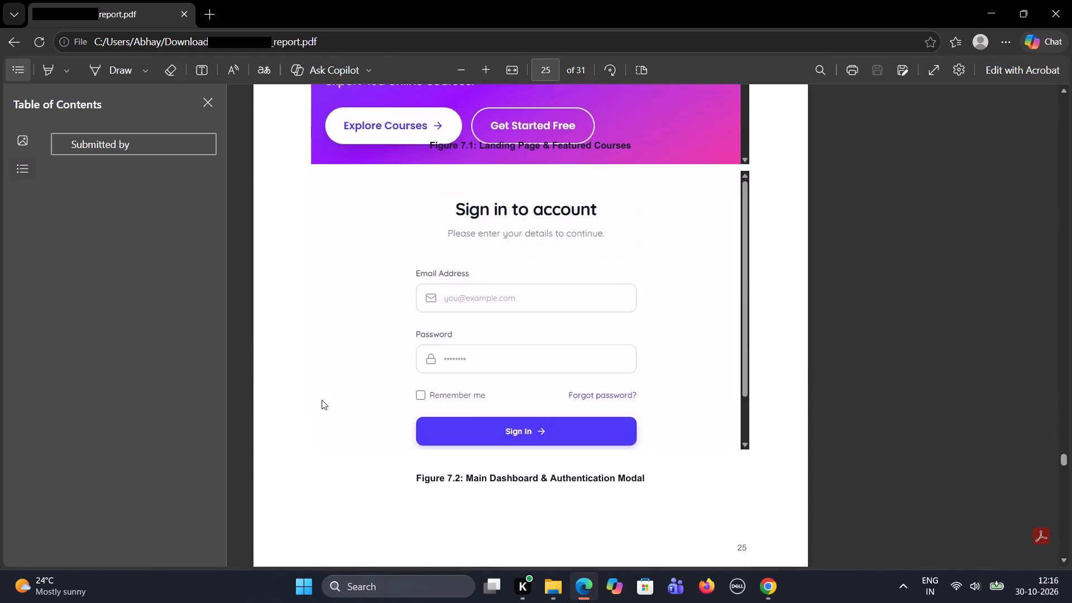
{"action": "scroll", "coordinate": [322, 400], "scroll_direction": "down", "scroll_amount": 19}
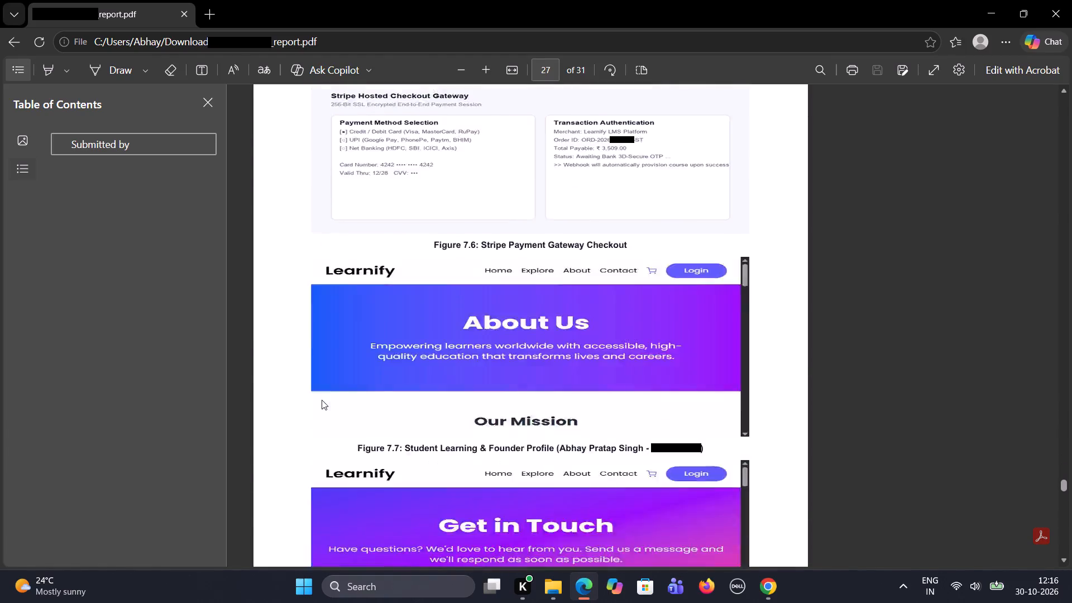
{"action": "scroll", "coordinate": [322, 400], "scroll_direction": "down", "scroll_amount": 19}
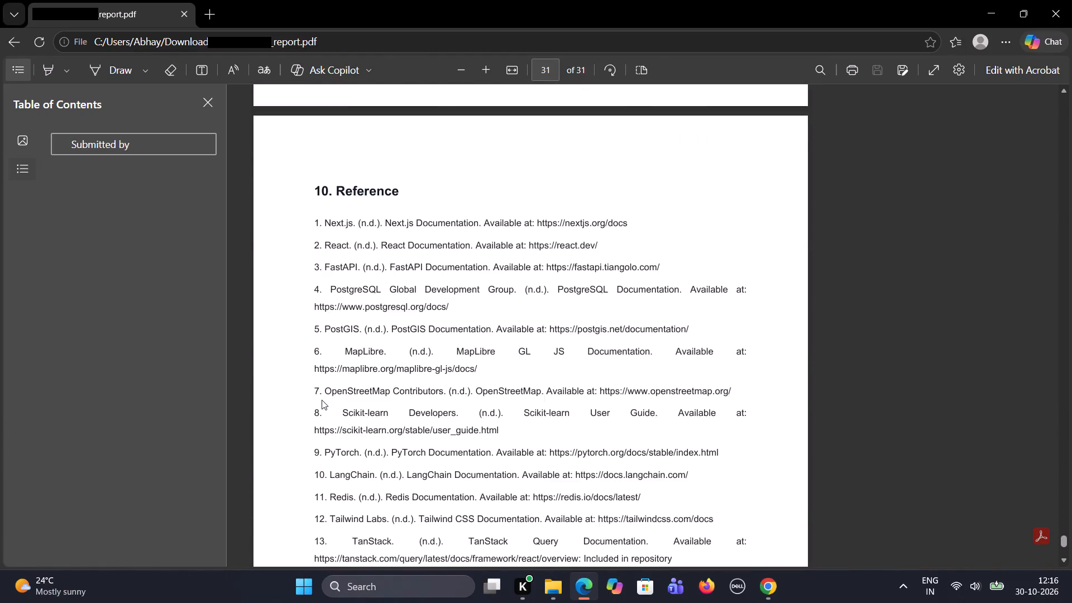
{"action": "scroll", "coordinate": [322, 400], "scroll_direction": "down", "scroll_amount": 9}
{"action": "left_click", "coordinate": [1071, 0]}
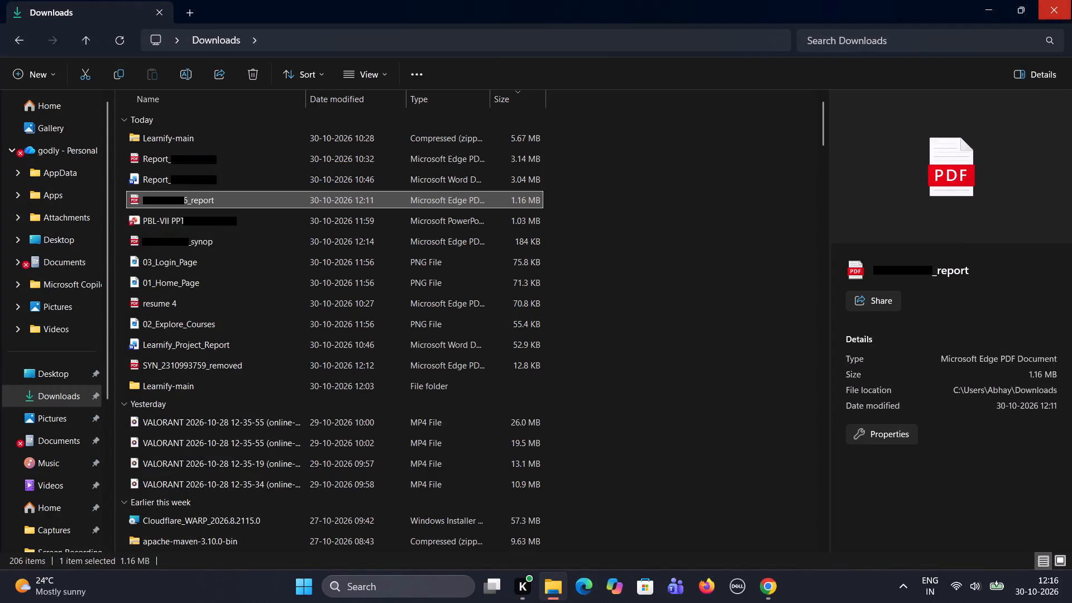
Close the Downloads window in File Explorer.
{"action": "left_click", "coordinate": [1071, 0]}
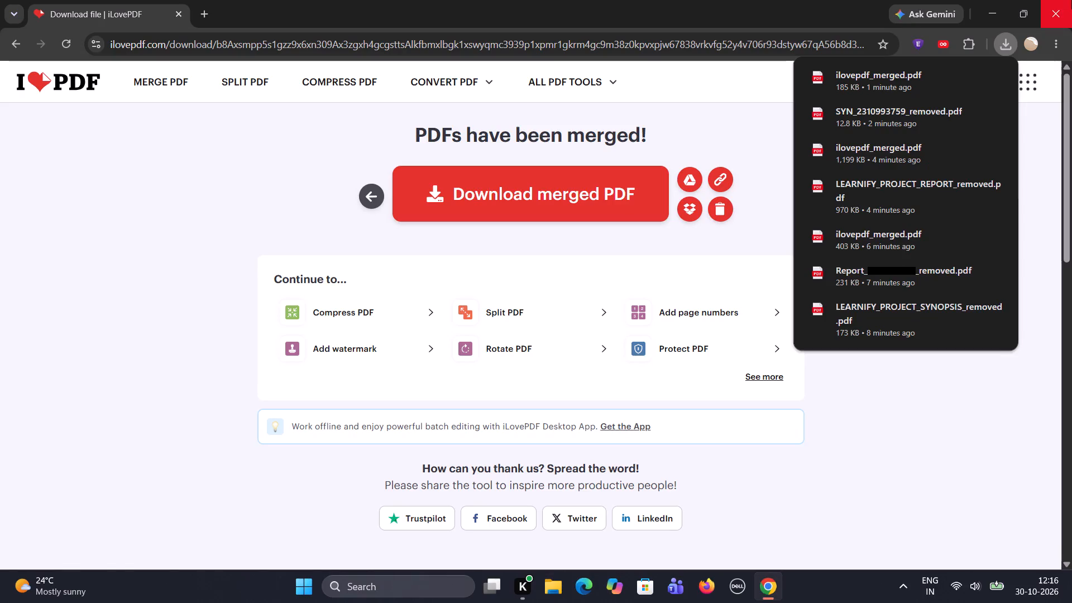